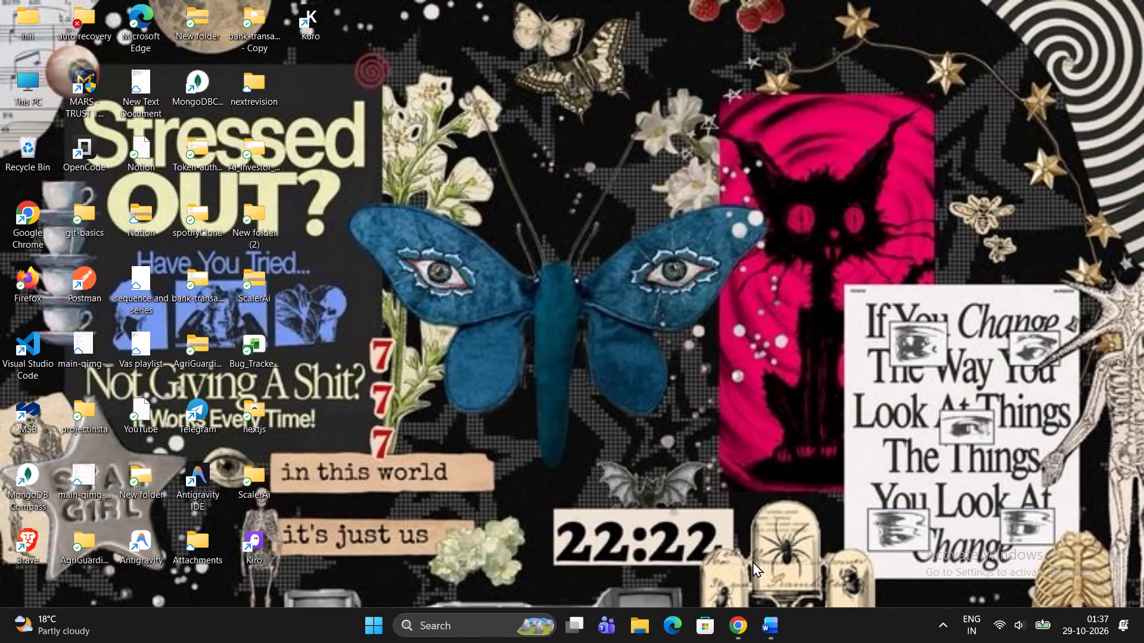
Switch to the Zomato vs Swiggy report in Word and look through it from the appendix back to Figure 10 for empty screenshot placeholders.
click(778, 642)
scroll(648, 391, up, 1)
scroll(646, 378, down, 11)
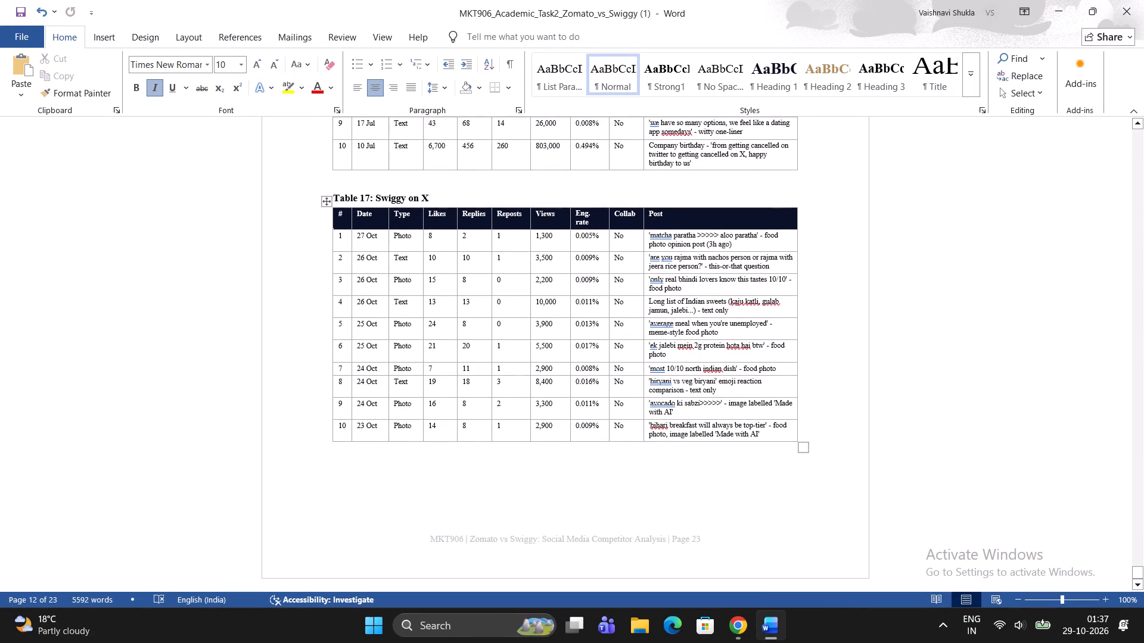
scroll(648, 356, up, 20)
scroll(648, 356, up, 14)
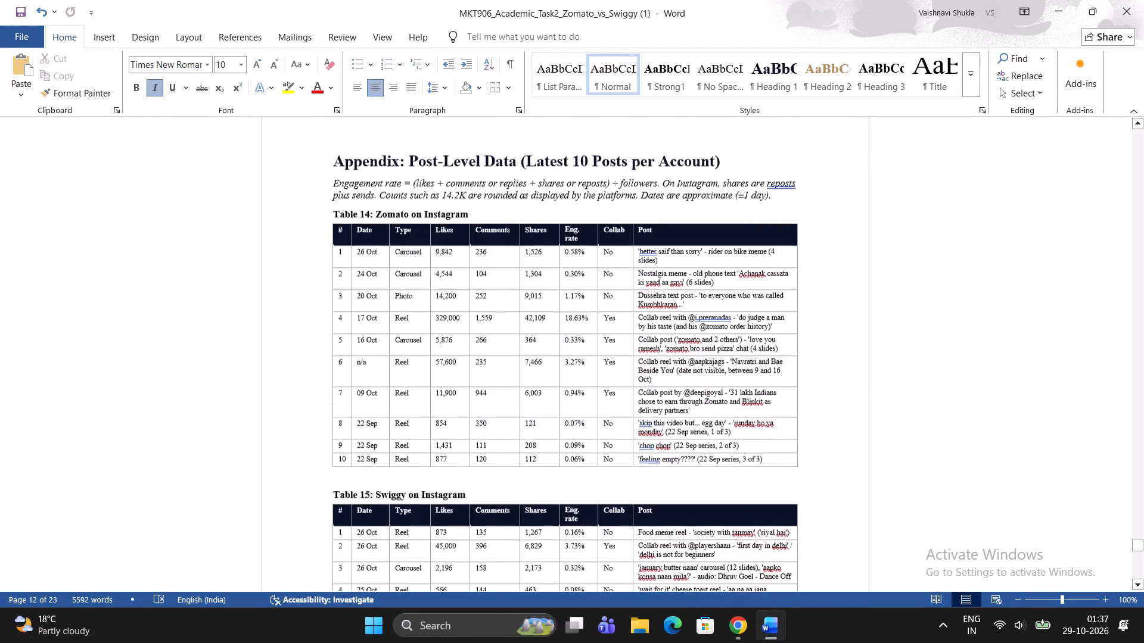
scroll(648, 356, up, 15)
scroll(648, 356, up, 19)
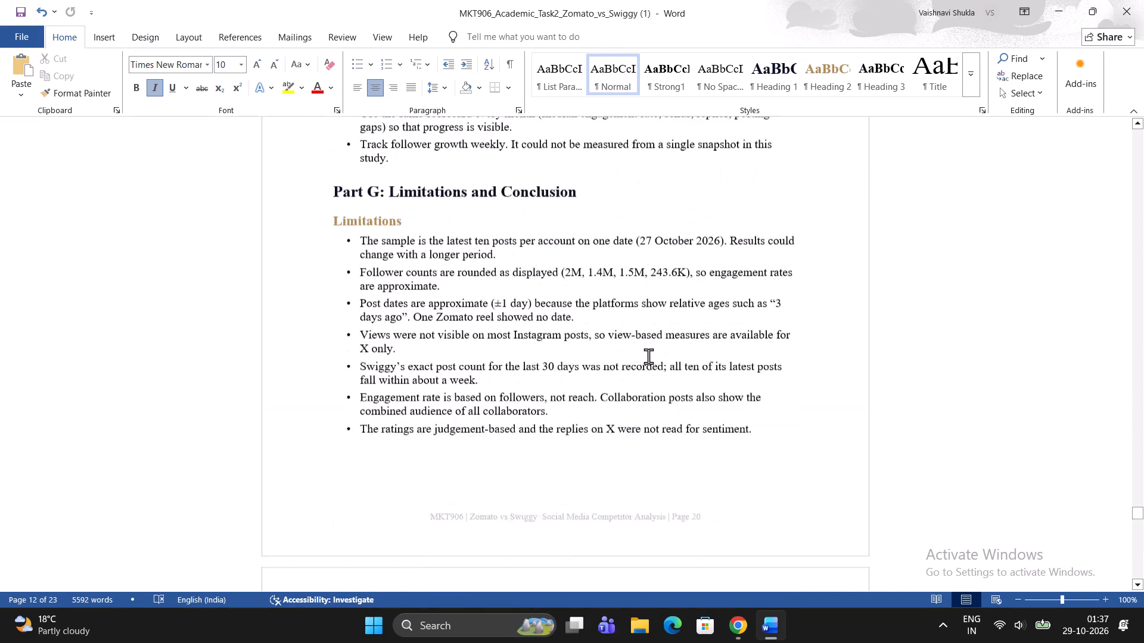
scroll(648, 356, up, 19)
scroll(648, 356, up, 5)
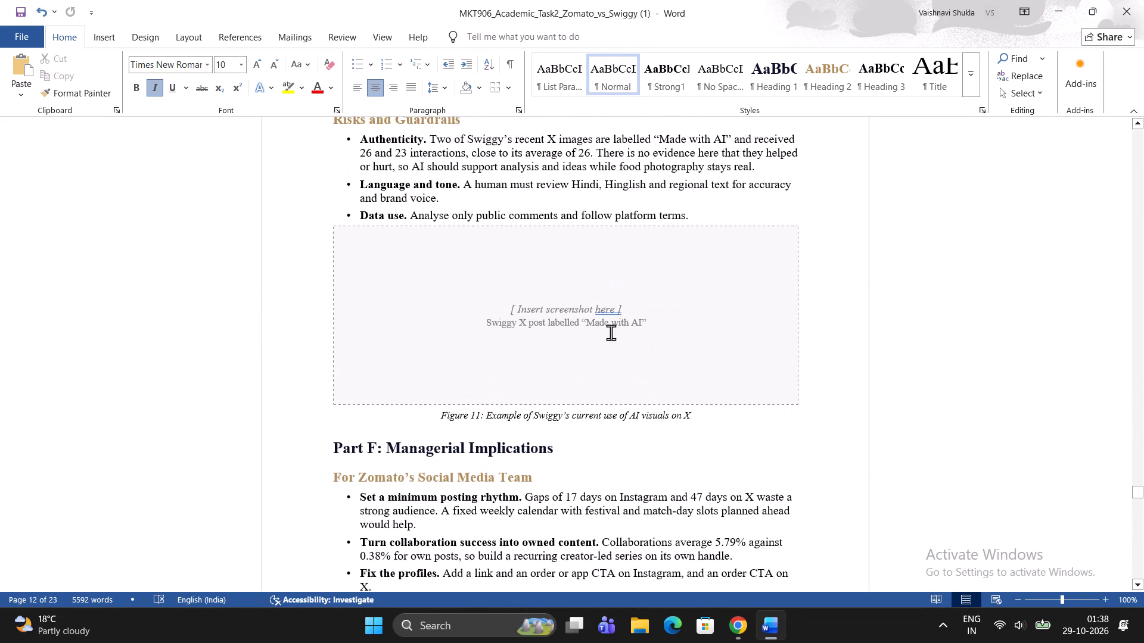
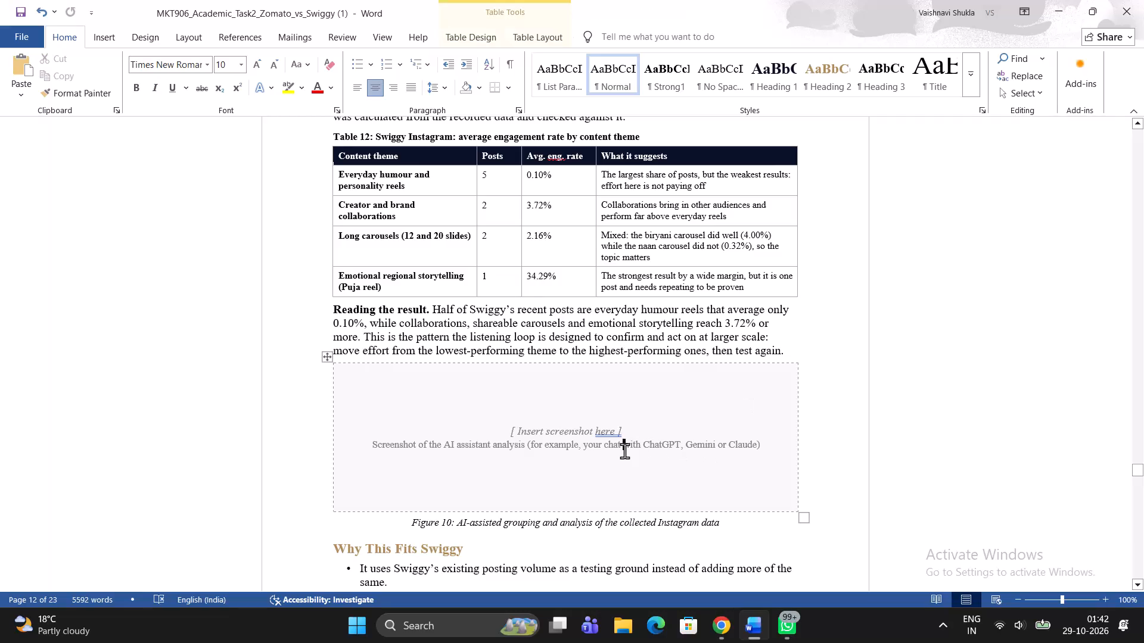
Replace the placeholder text in the Figure 10 box with the copied screenshot of Swiggy's "avocado ki sabzi" post.
click(769, 450)
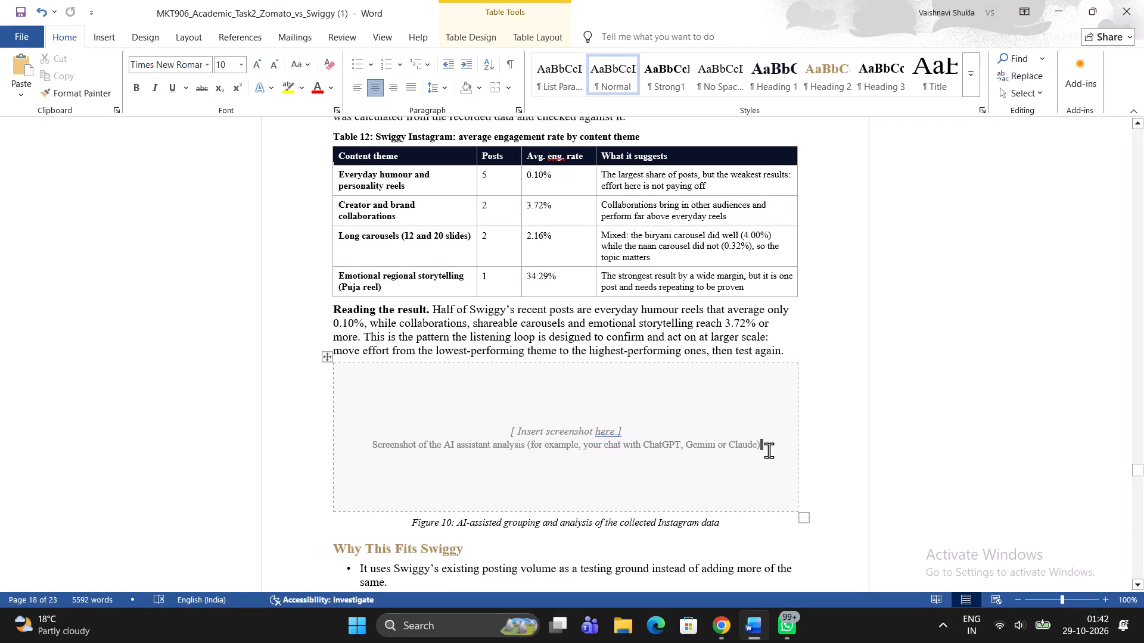
key(BackSpace)
key(BackSpace)
key(BackSpace)
key(BackSpace)
key(BackSpace)
key(BackSpace)
key(BackSpace)
key(BackSpace)
key(BackSpace)
key(BackSpace)
key(BackSpace)
key(BackSpace)
key(BackSpace)
key(BackSpace)
key(BackSpace)
key(BackSpace)
key(BackSpace)
key(BackSpace)
key(BackSpace)
key(BackSpace)
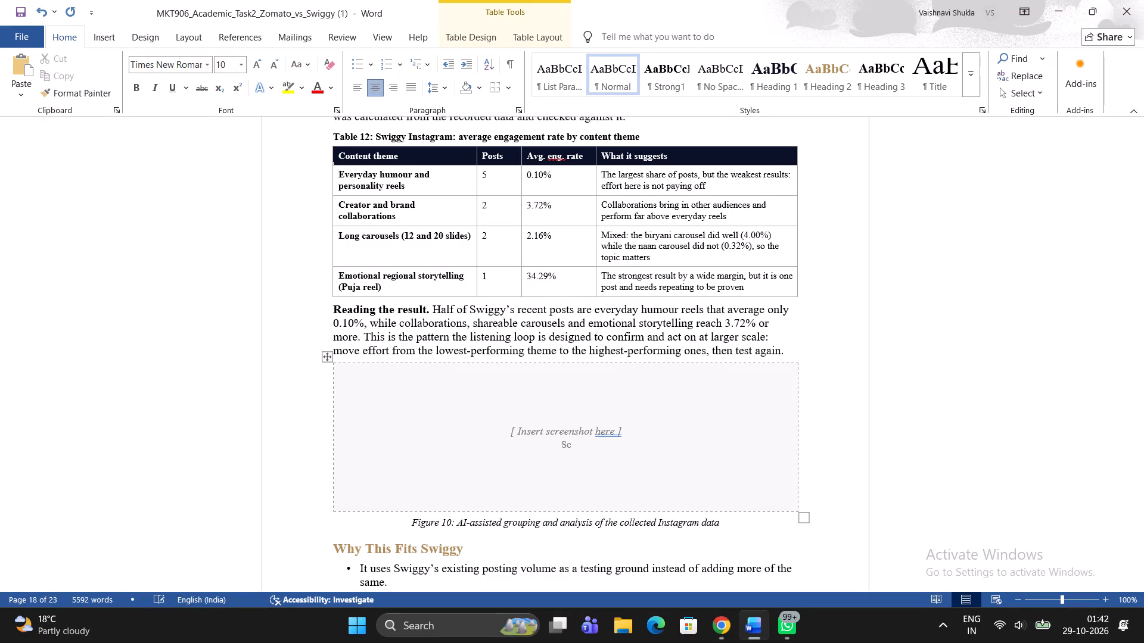
key(BackSpace)
key(BackSpace)
key(BackSpace)
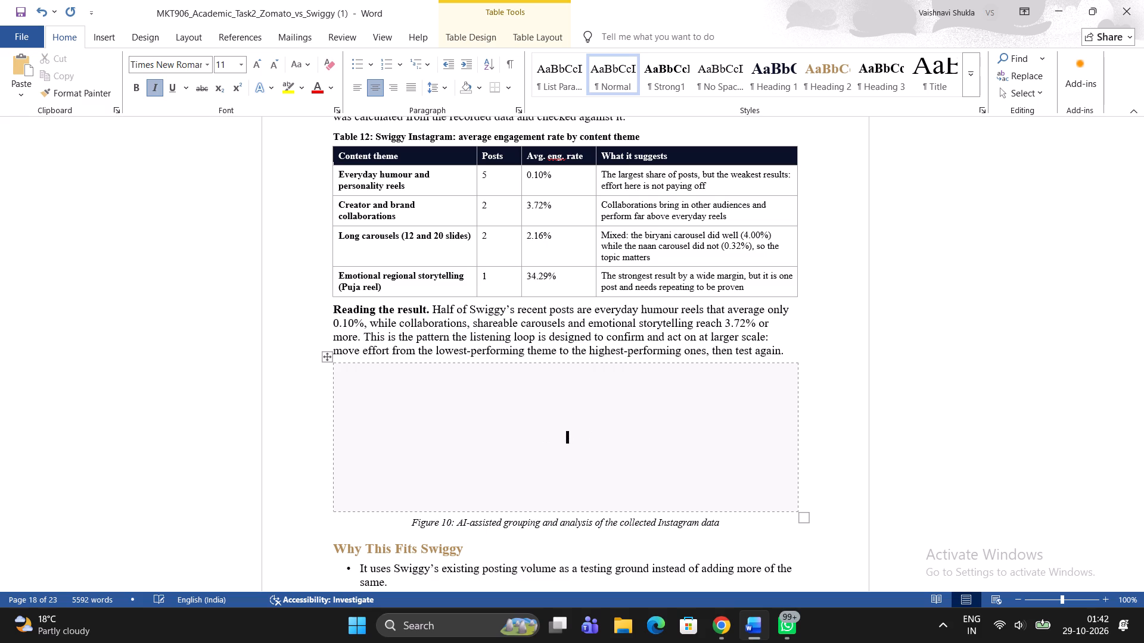
key(ctrl+v)
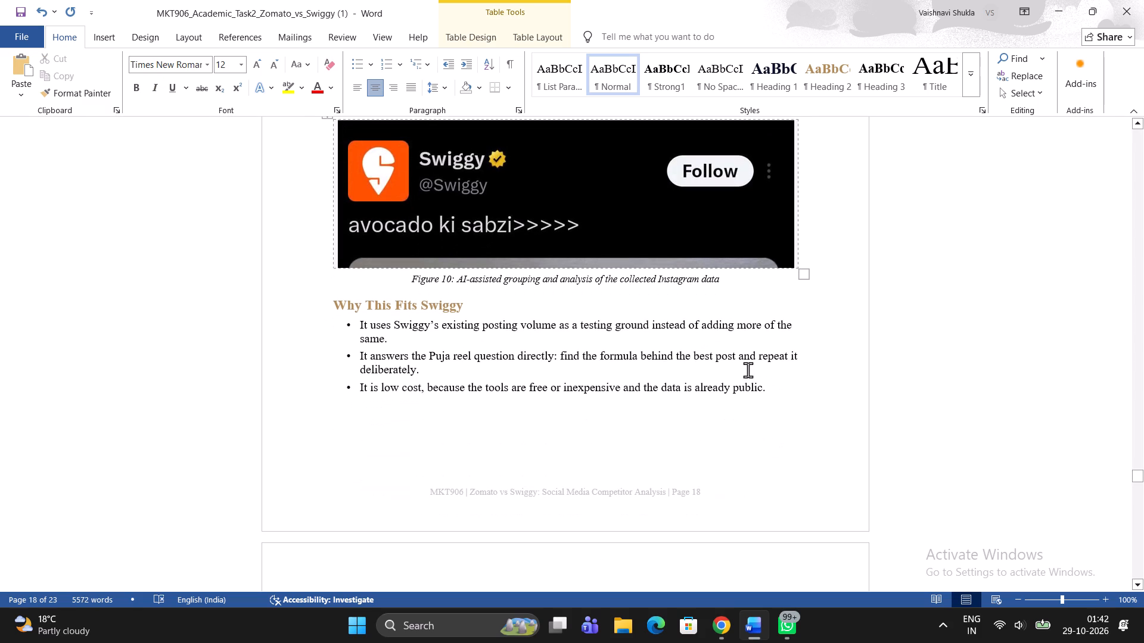
Shrink the pasted Swiggy post screenshot in width and height to fit inside the Figure 10 box.
scroll(742, 370, up, 2)
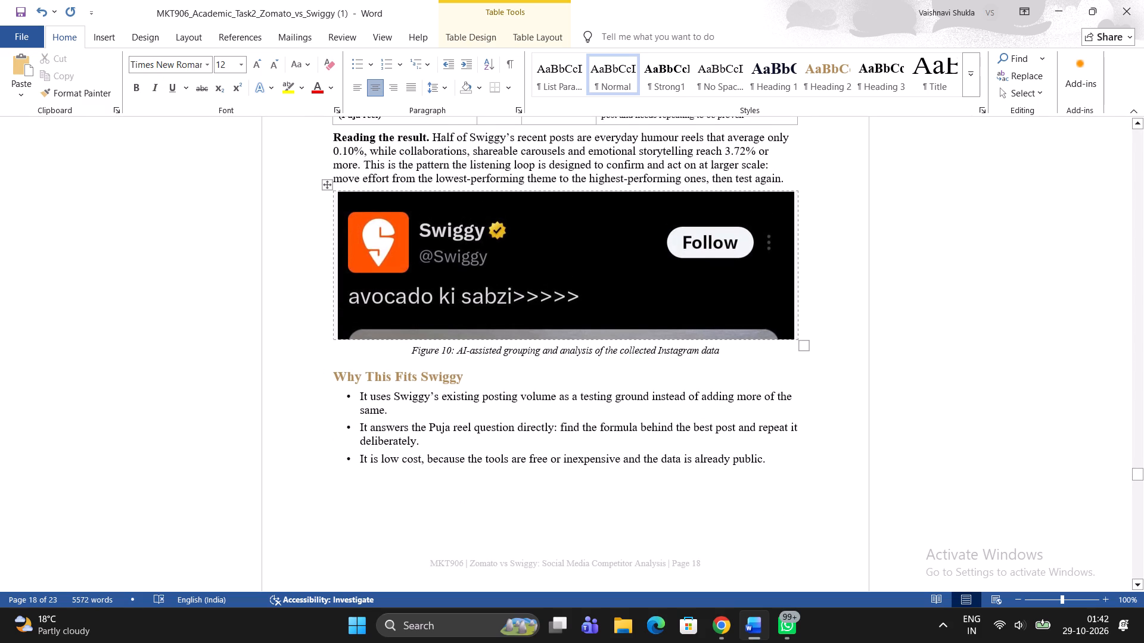
click(350, 214)
drag(340, 191, 346, 201)
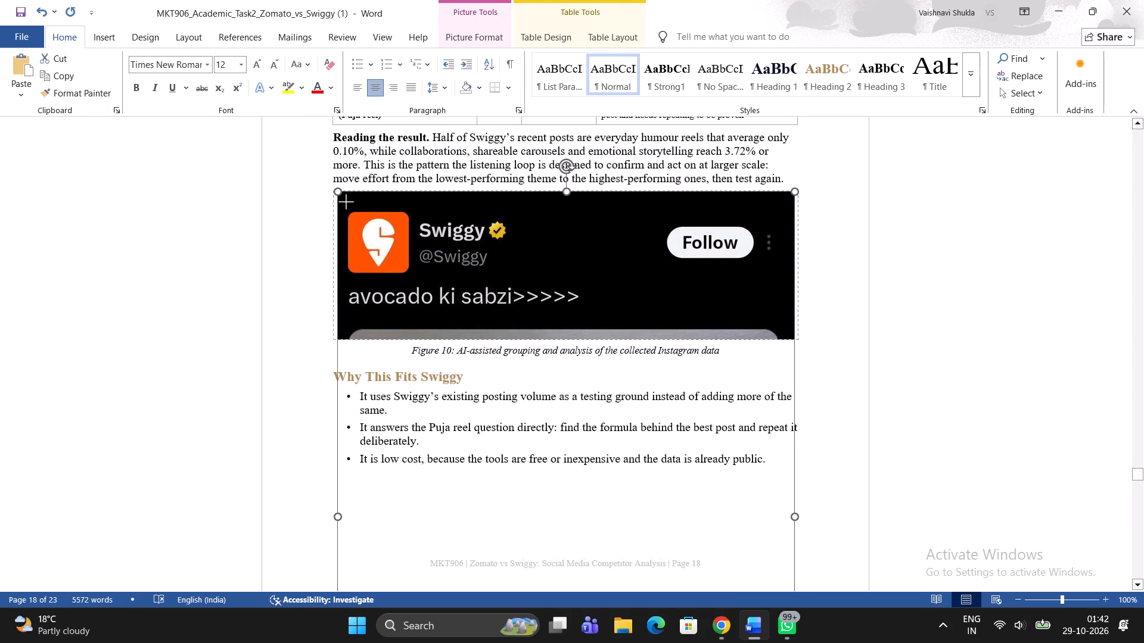
drag(346, 201, 925, 482)
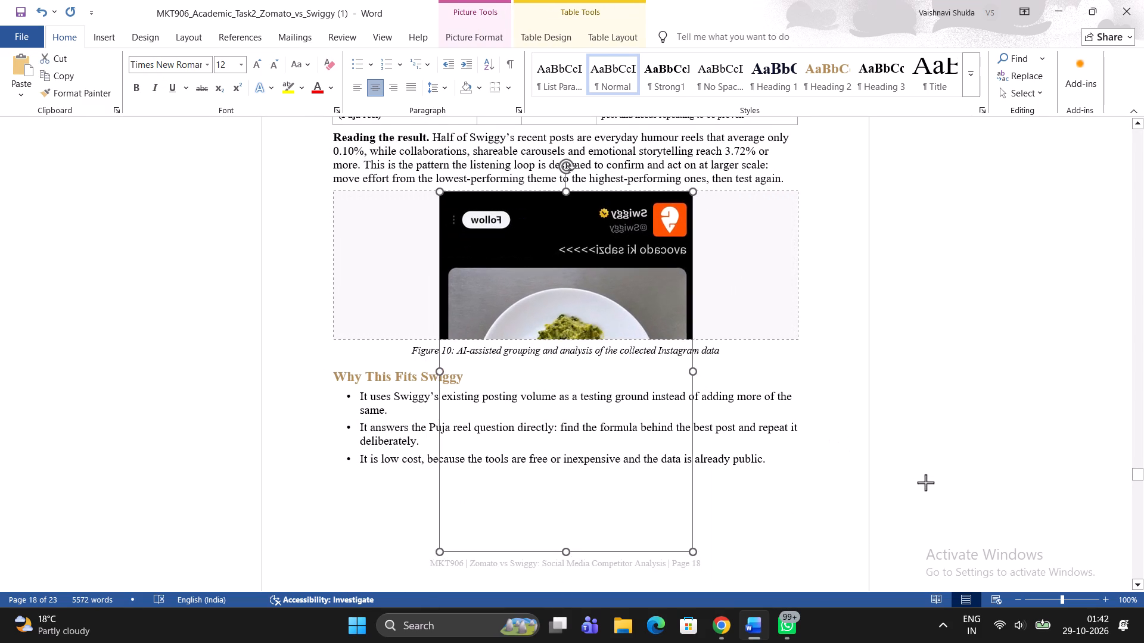
drag(925, 482, 608, 402)
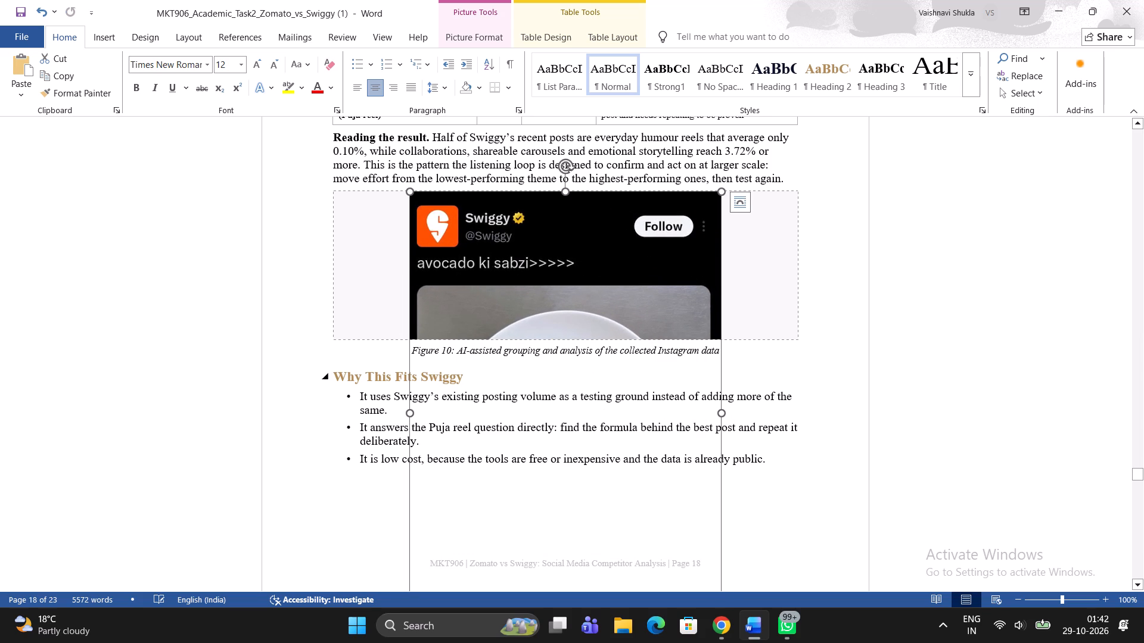
drag(565, 193, 571, 356)
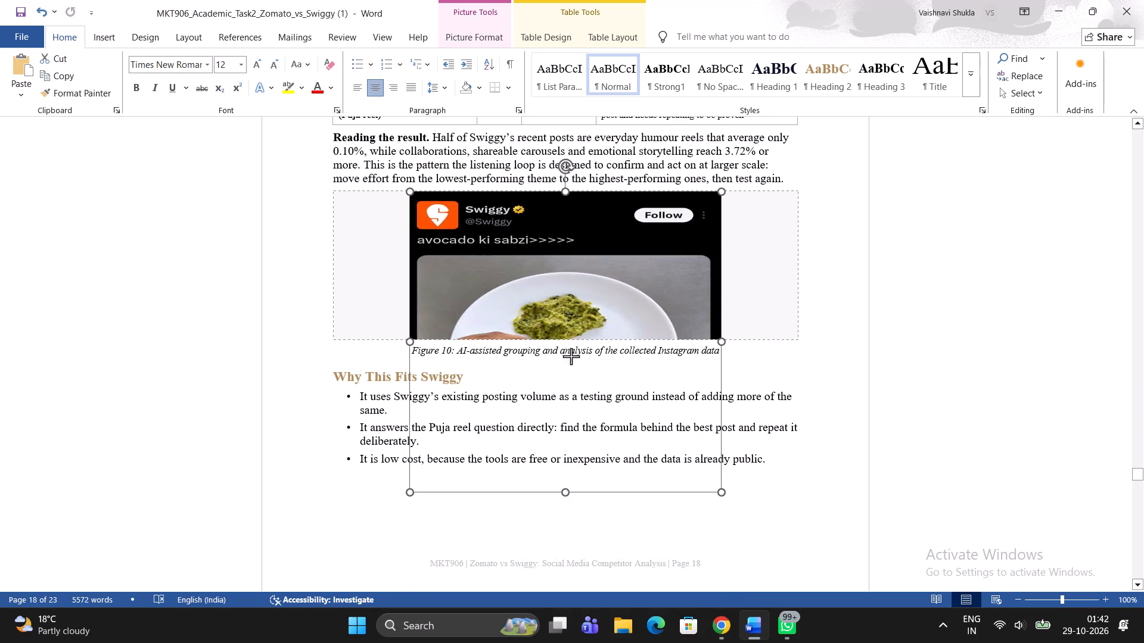
Reduce the height of the Swiggy post picture in the Figure 10 placeholder and widen it.
drag(571, 356, 585, 442)
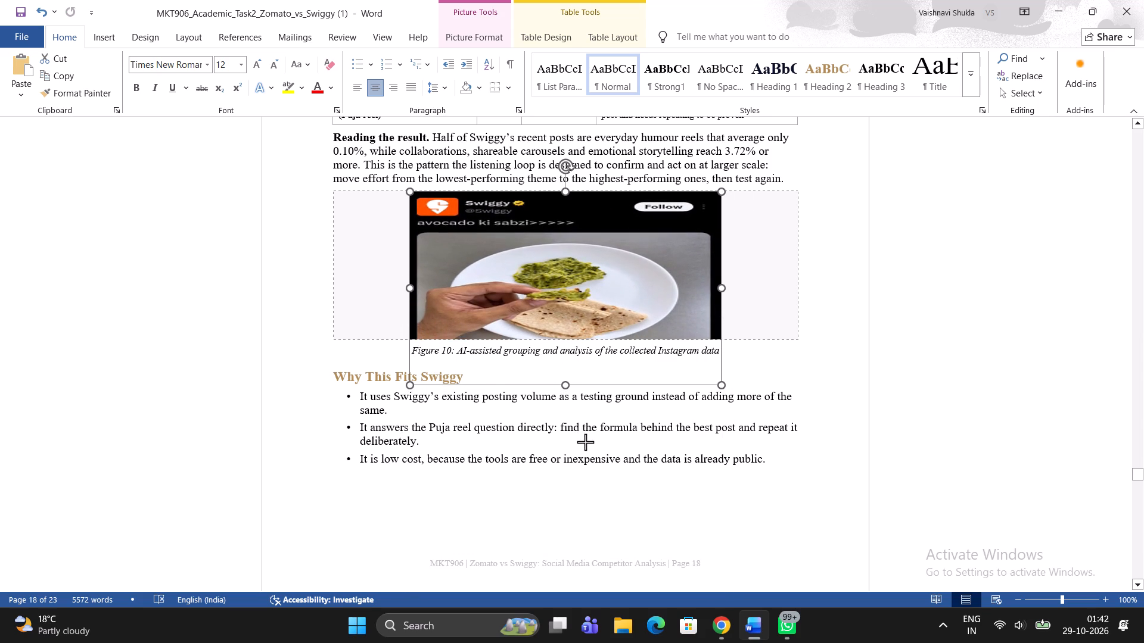
drag(585, 442, 585, 442)
drag(723, 286, 784, 278)
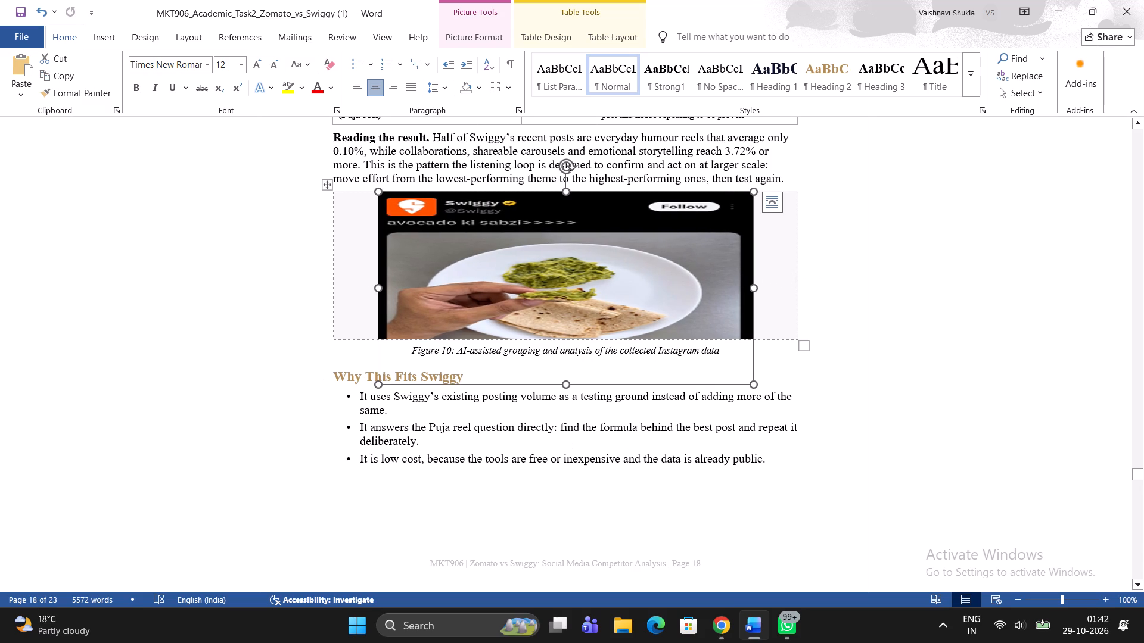
Extend the Figure 10 placeholder frame downward so the whole Swiggy post picture fits inside it.
click(345, 232)
click(347, 286)
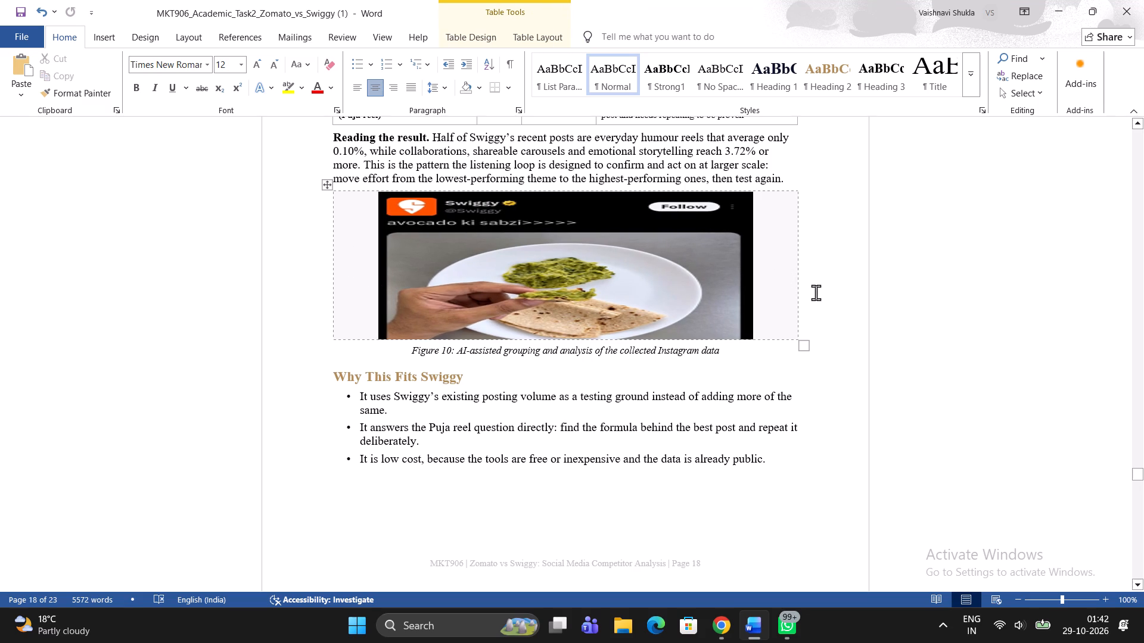
drag(806, 347, 811, 443)
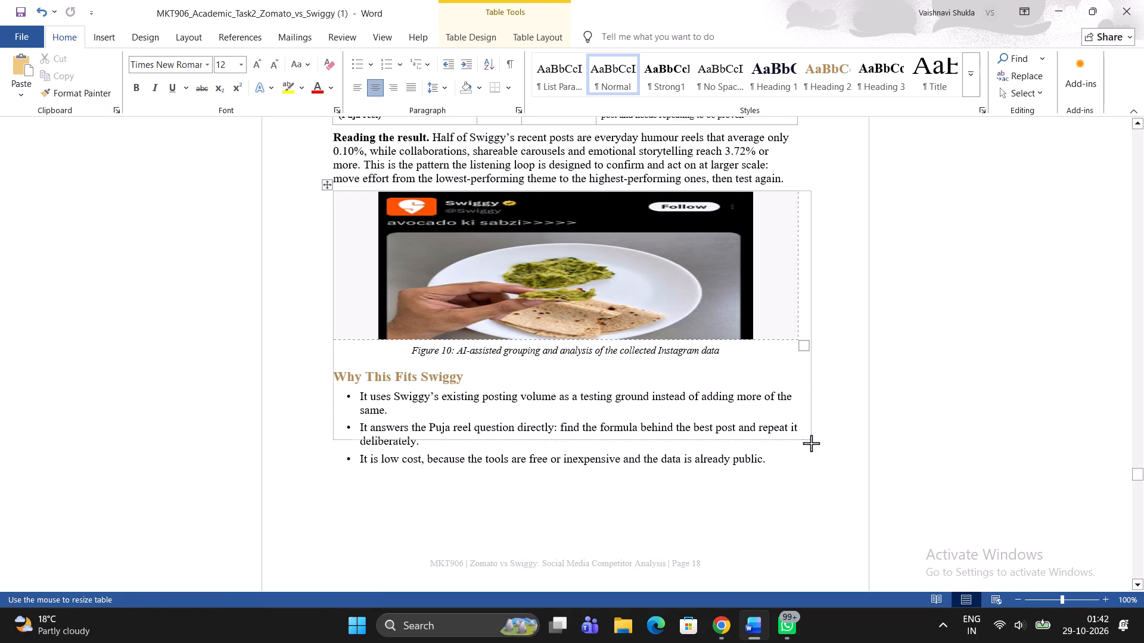
drag(811, 443, 811, 452)
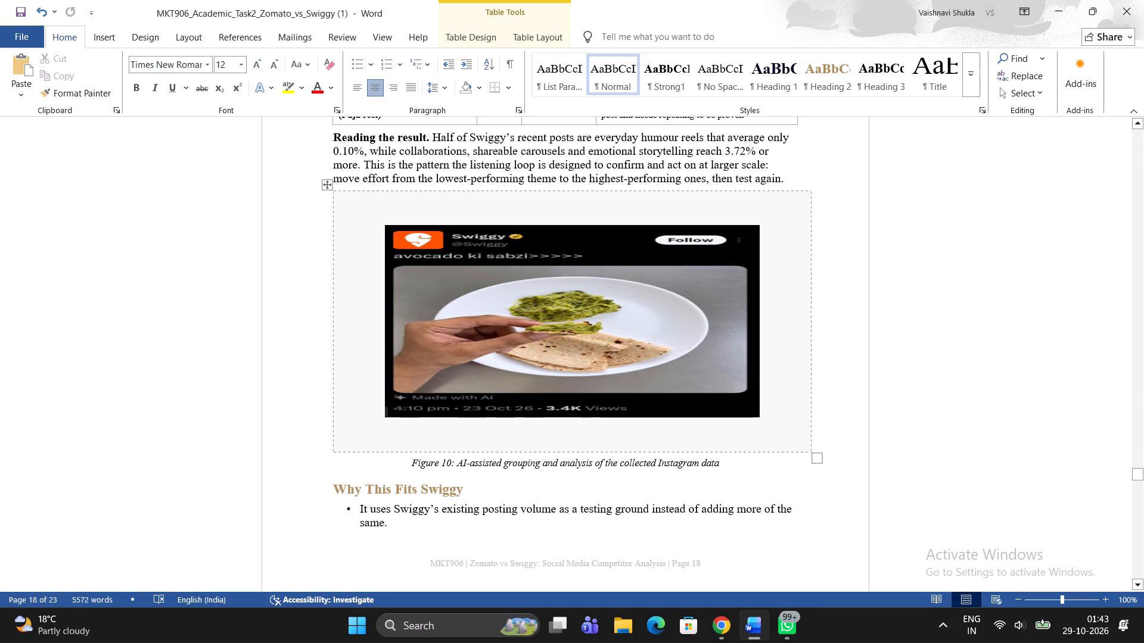
Stretch the Swiggy post picture to the full height of the Figure 10 frame and widen it slightly.
click(579, 407)
drag(572, 418, 583, 492)
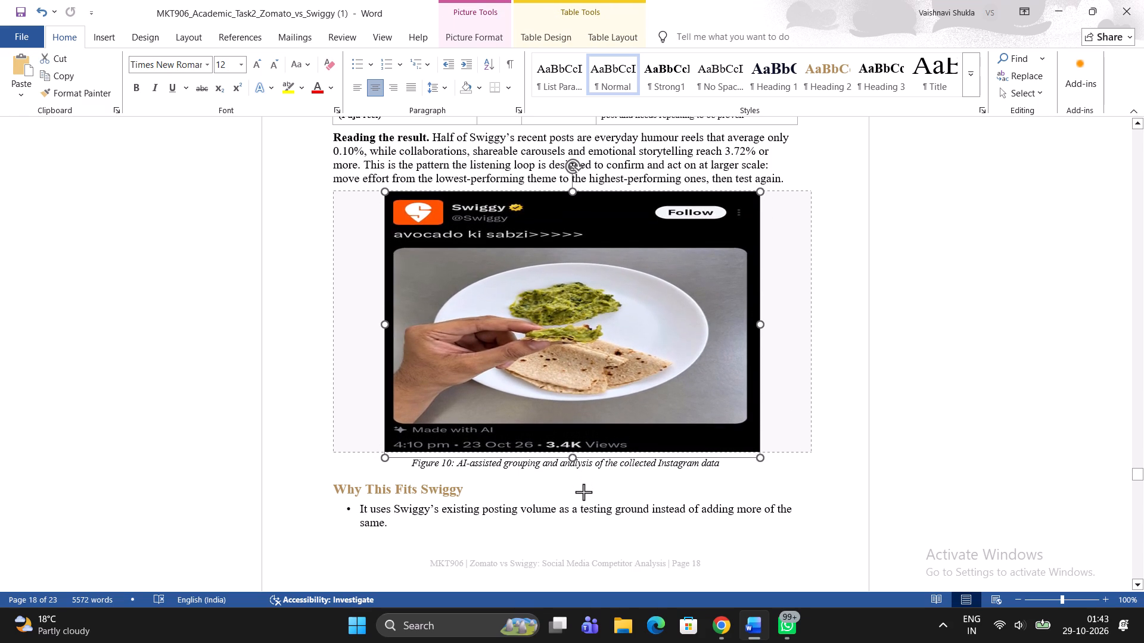
drag(583, 492, 579, 483)
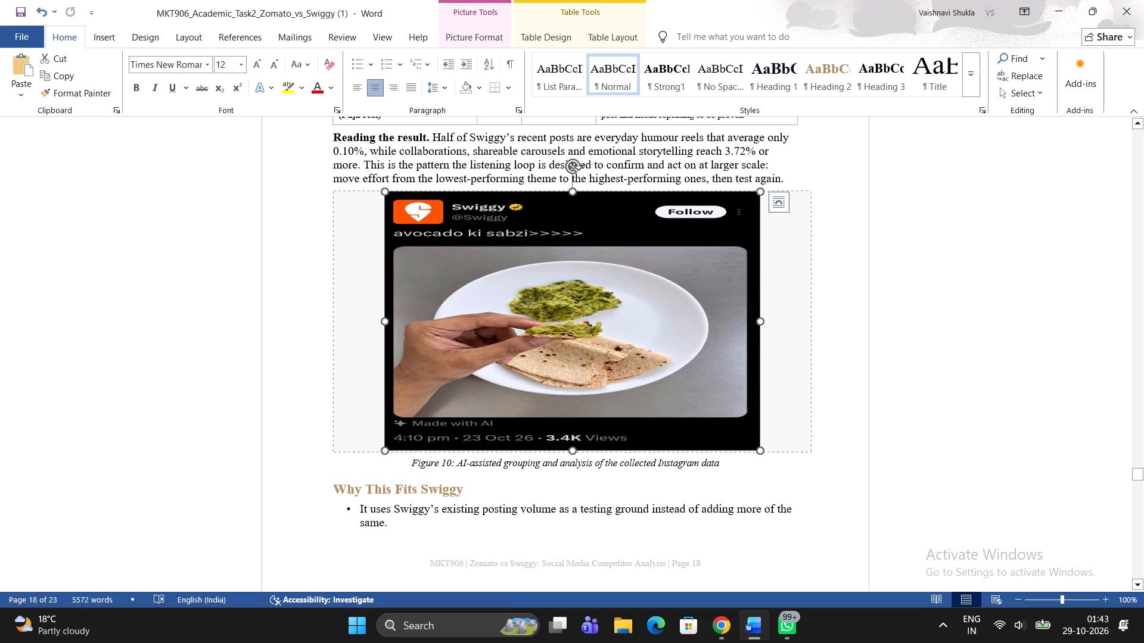
drag(760, 320, 800, 319)
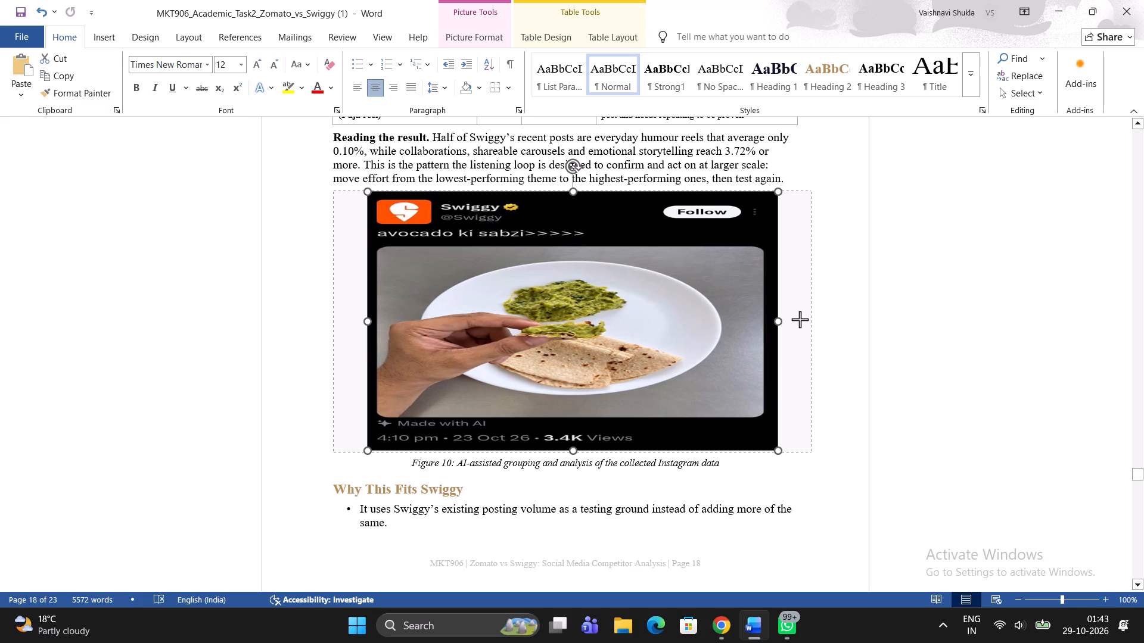
drag(800, 319, 783, 321)
click(805, 319)
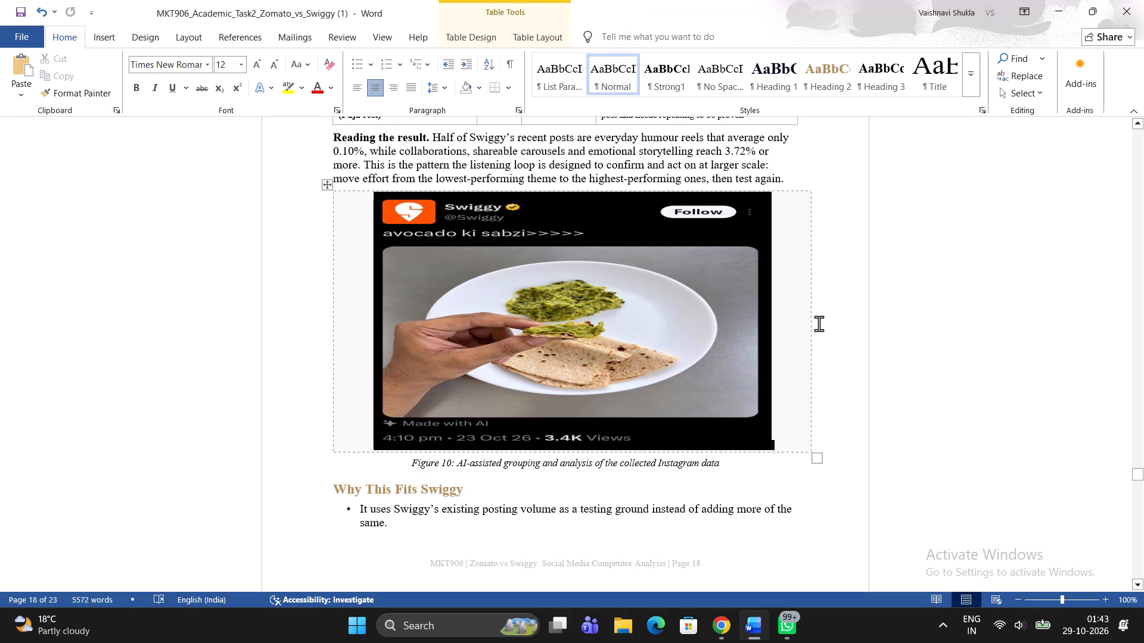
Narrow the Figure 10 placeholder frame to about the width of the Swiggy post picture.
click(816, 317)
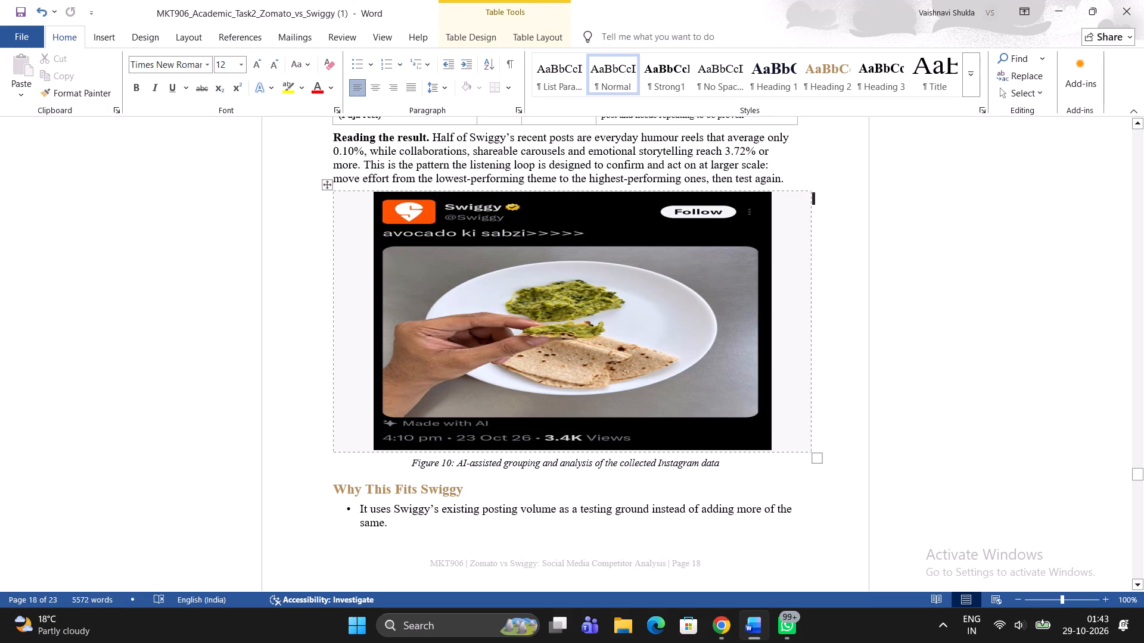
drag(813, 191, 772, 204)
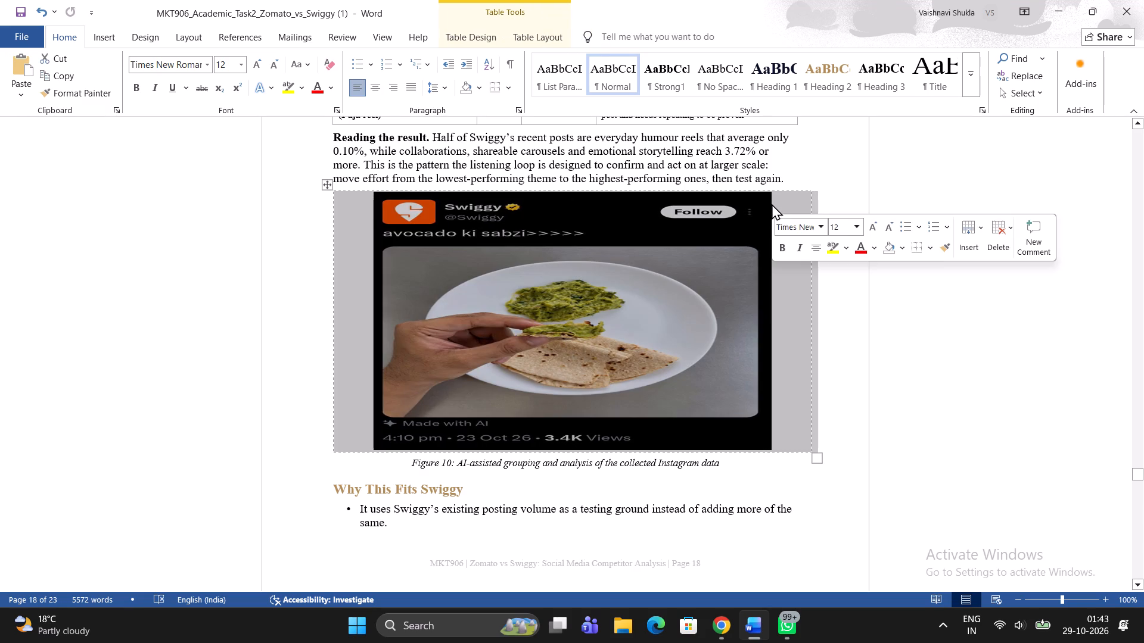
click(801, 332)
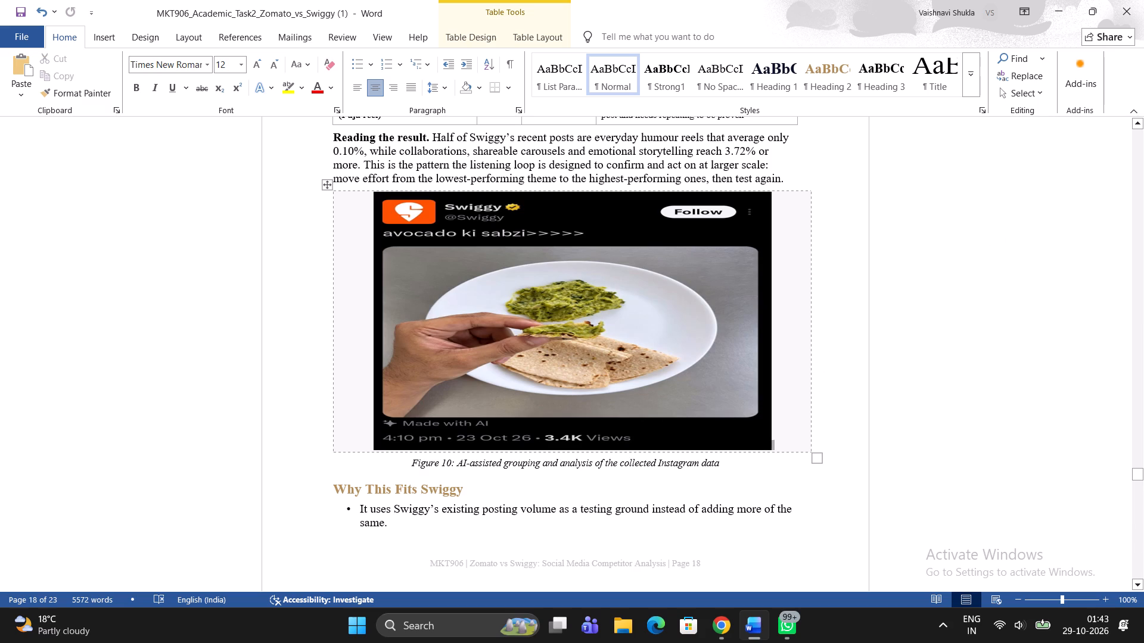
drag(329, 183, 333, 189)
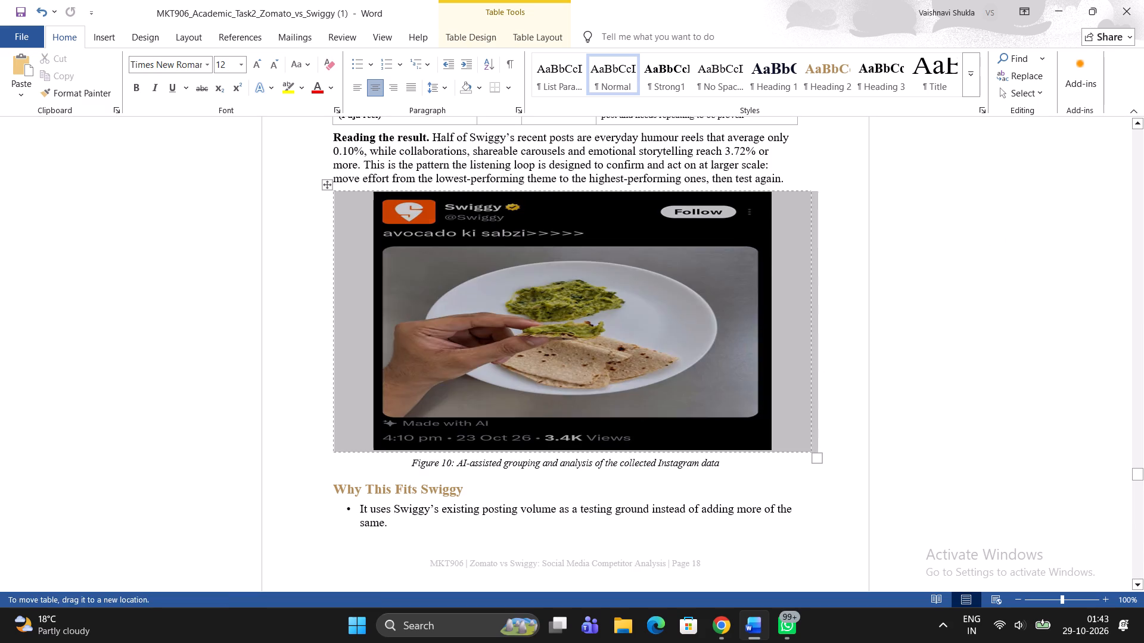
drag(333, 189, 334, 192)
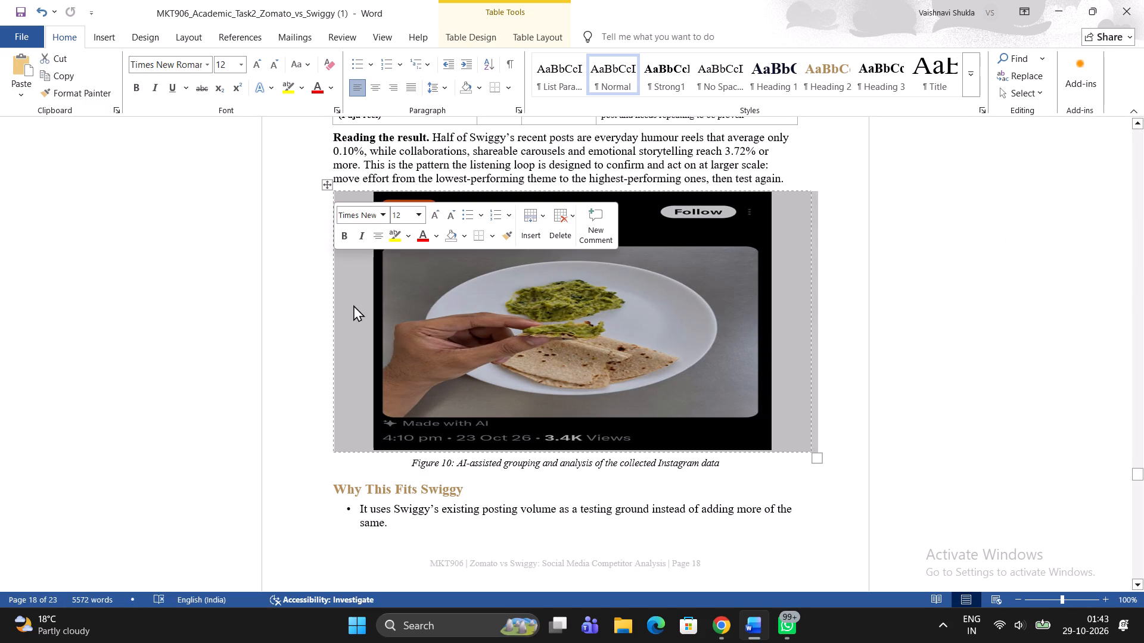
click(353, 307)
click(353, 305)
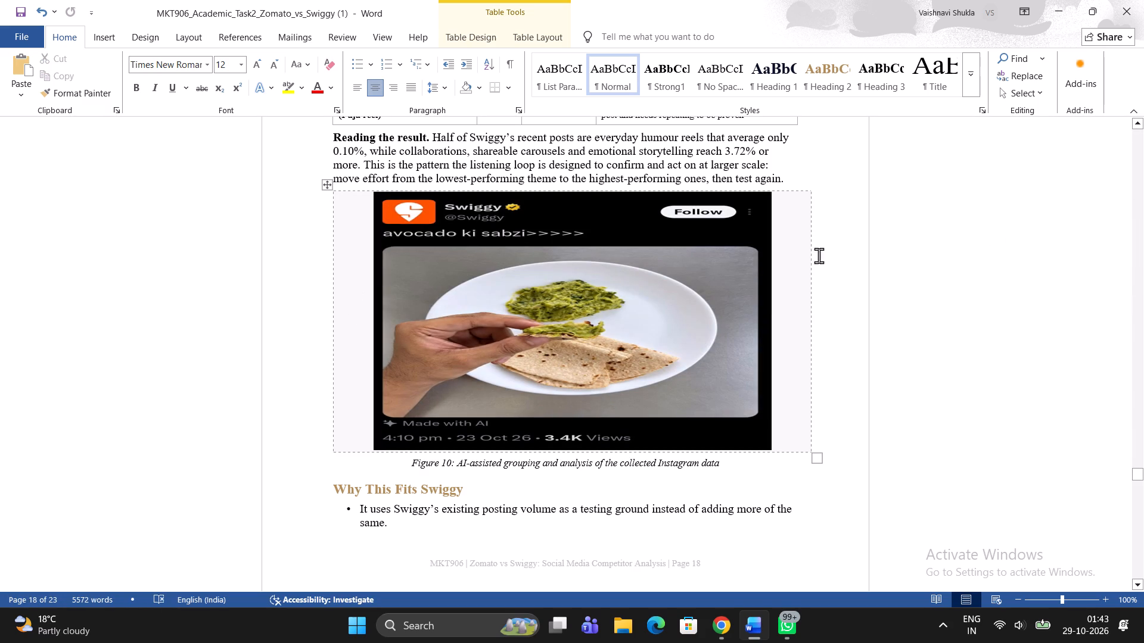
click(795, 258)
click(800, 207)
Narrow the Figure 10 placeholder frame until its sides fit tightly around the Swiggy post picture, reducing its height slightly.
drag(818, 456, 809, 449)
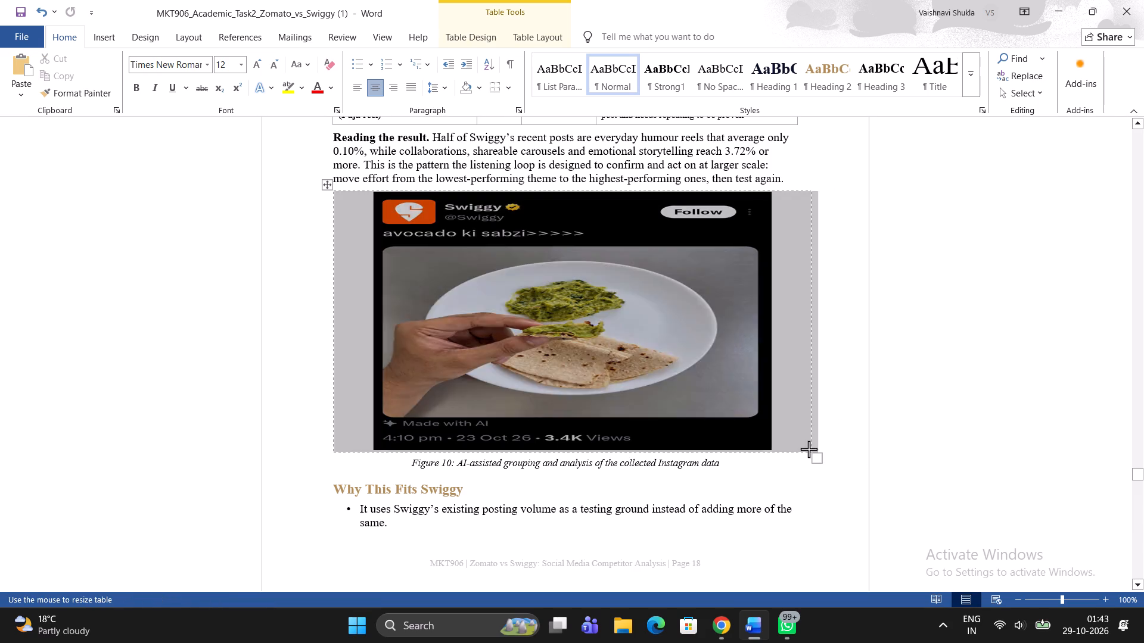
drag(809, 449, 773, 450)
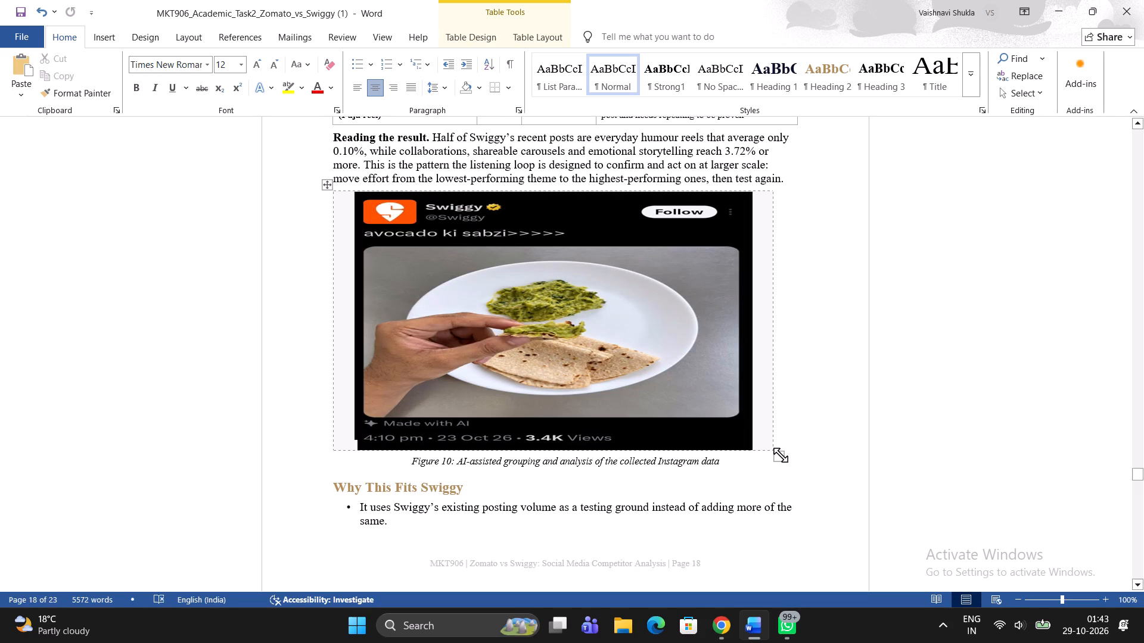
drag(781, 455, 751, 451)
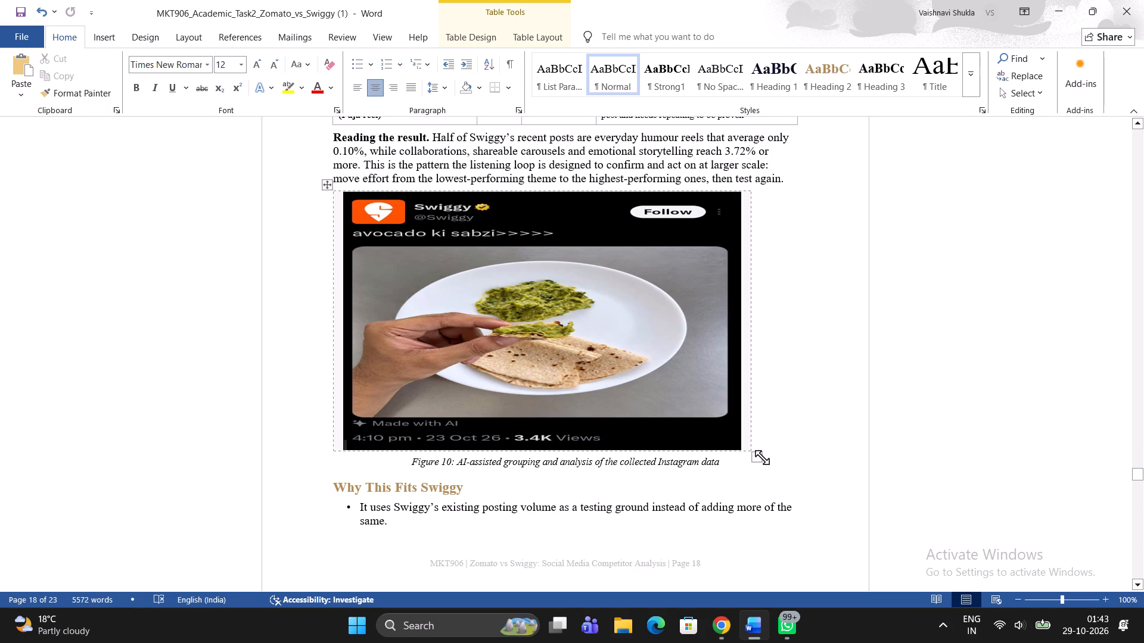
drag(757, 455, 738, 442)
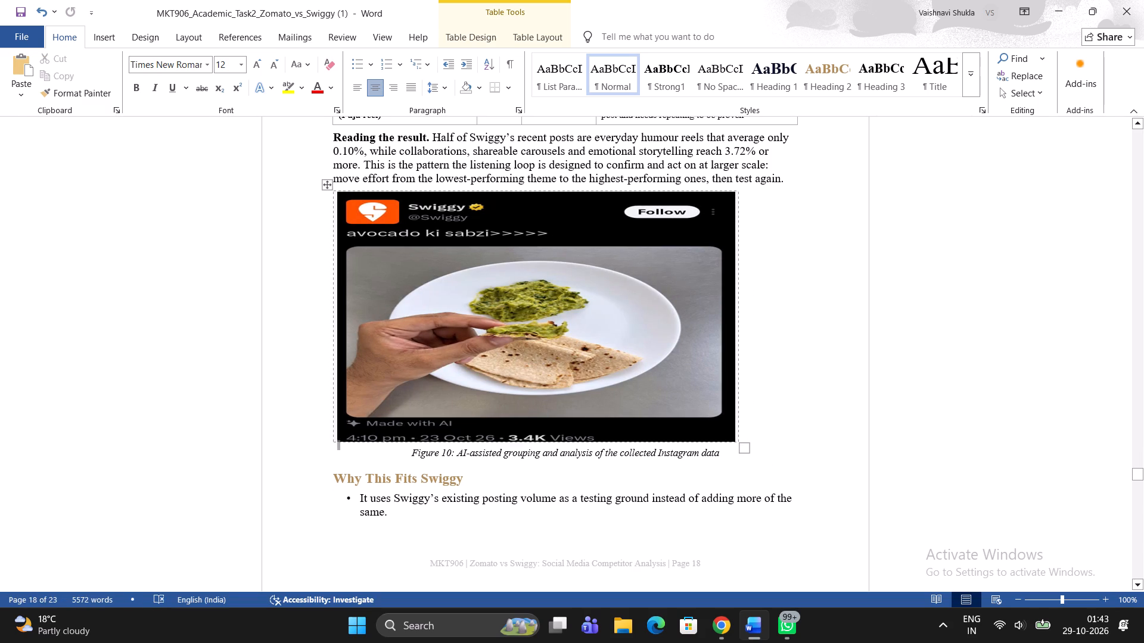
drag(740, 452, 727, 442)
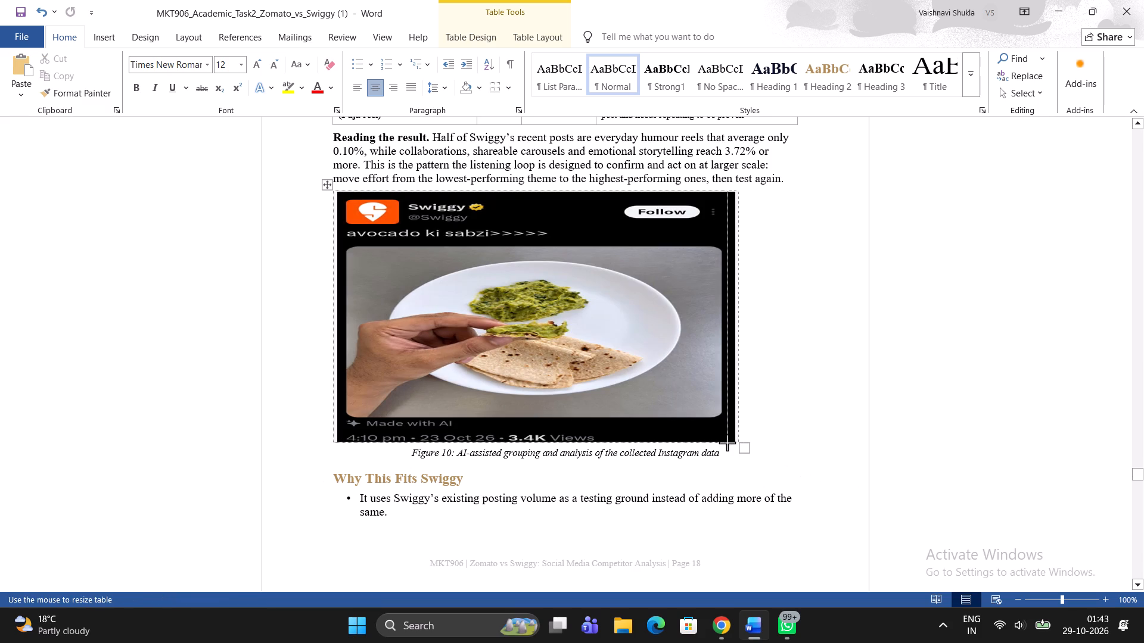
drag(727, 442, 735, 440)
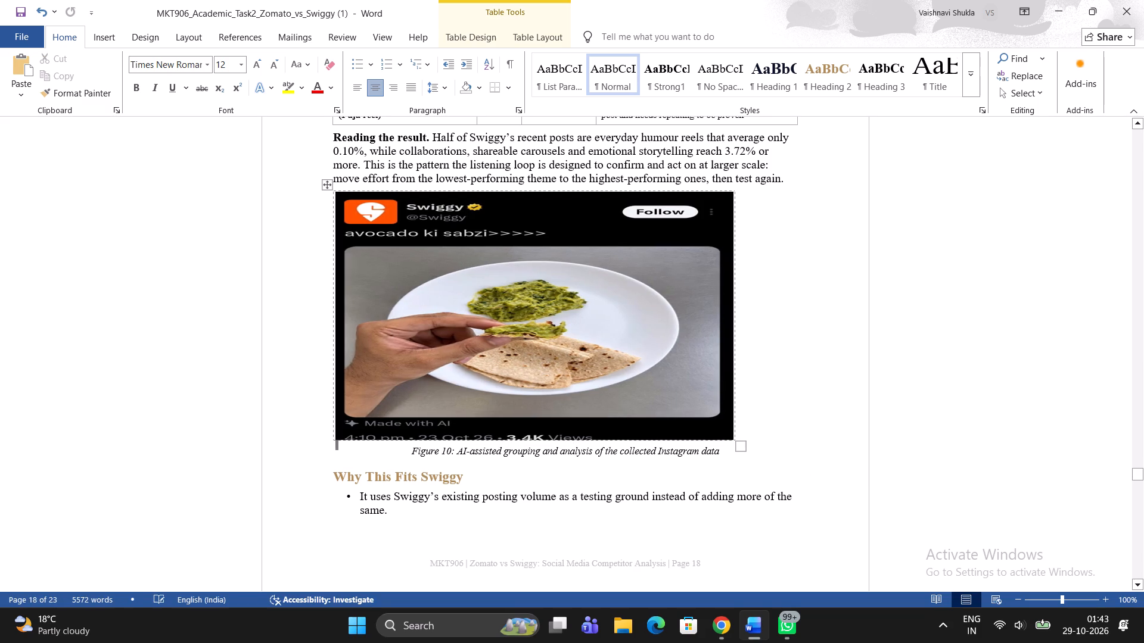
Move the Figure 10 frame with the Swiggy post picture rightward on the page, toward the centre above its caption.
drag(409, 321, 495, 321)
click(322, 296)
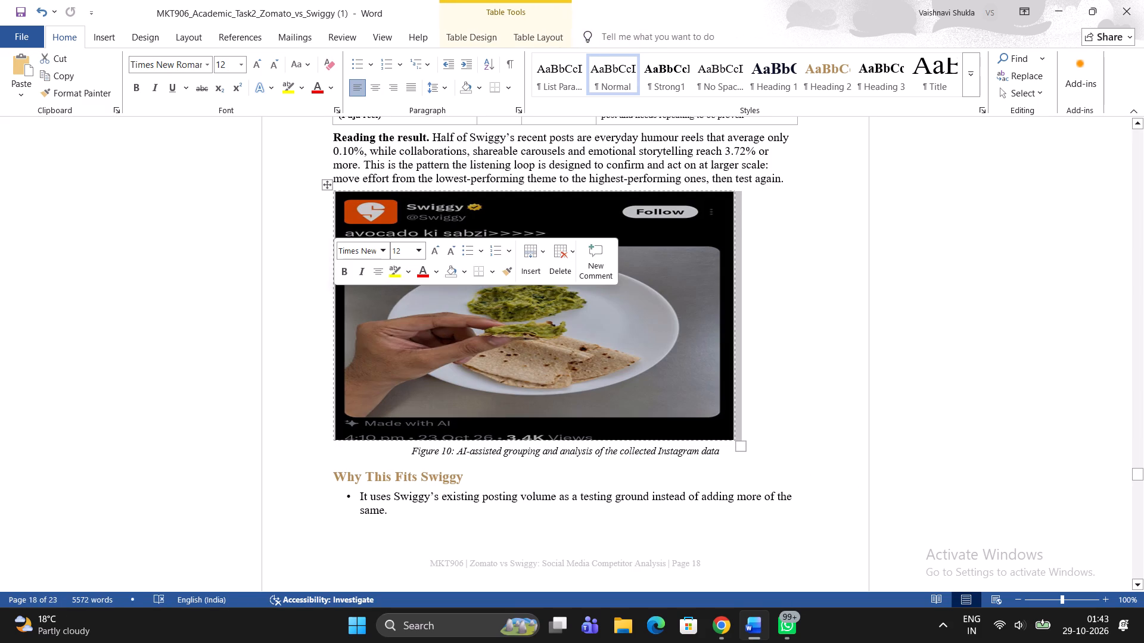
drag(328, 187, 358, 201)
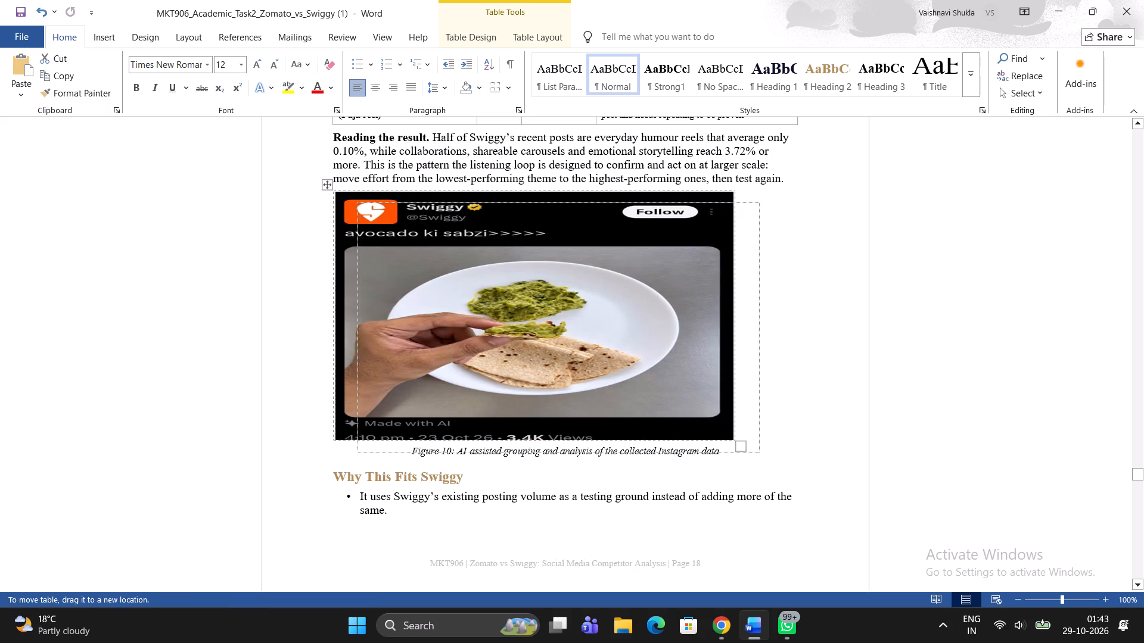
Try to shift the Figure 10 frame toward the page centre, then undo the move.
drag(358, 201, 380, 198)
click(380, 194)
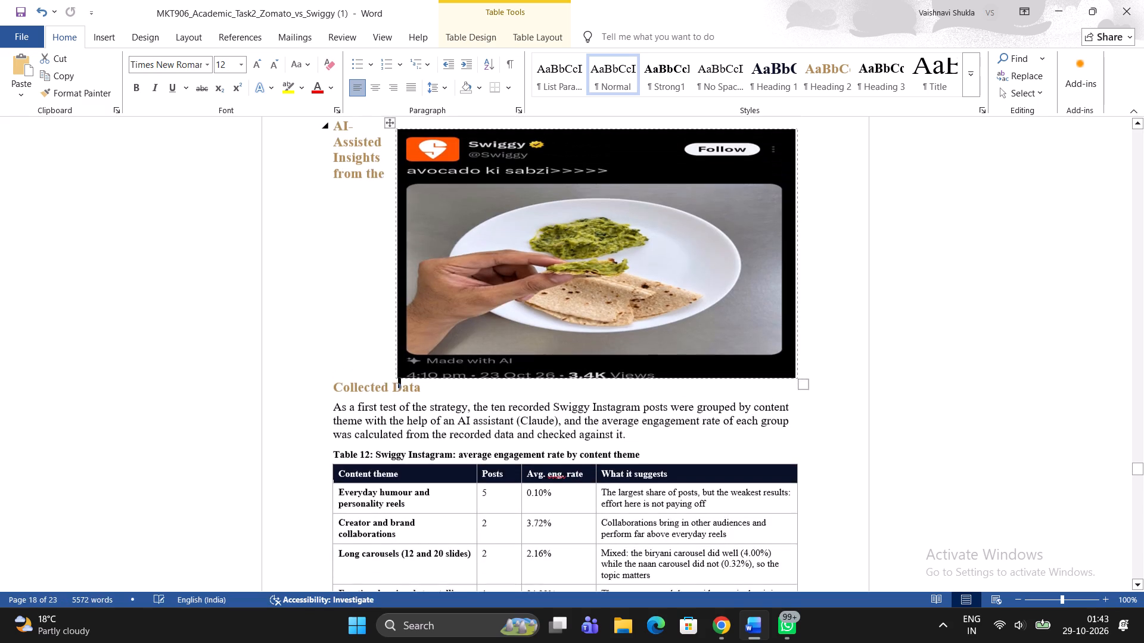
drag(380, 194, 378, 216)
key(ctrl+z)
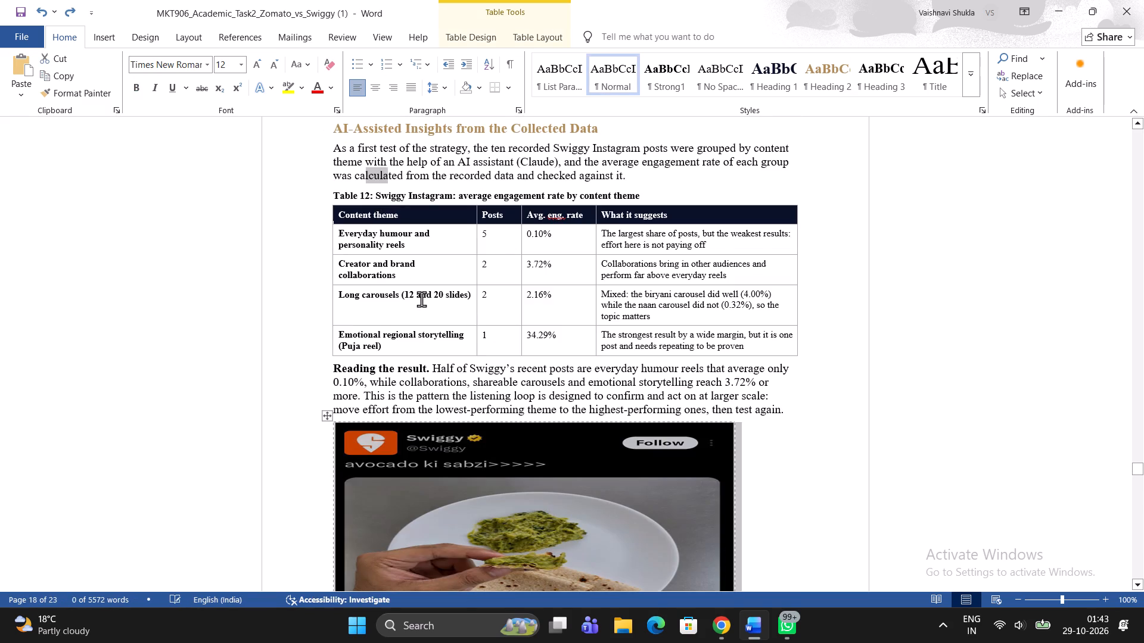
Centre the Figure 10 frame above its caption and enlarge it slightly to fit the whole picture.
scroll(422, 302, down, 2)
scroll(369, 319, down, 4)
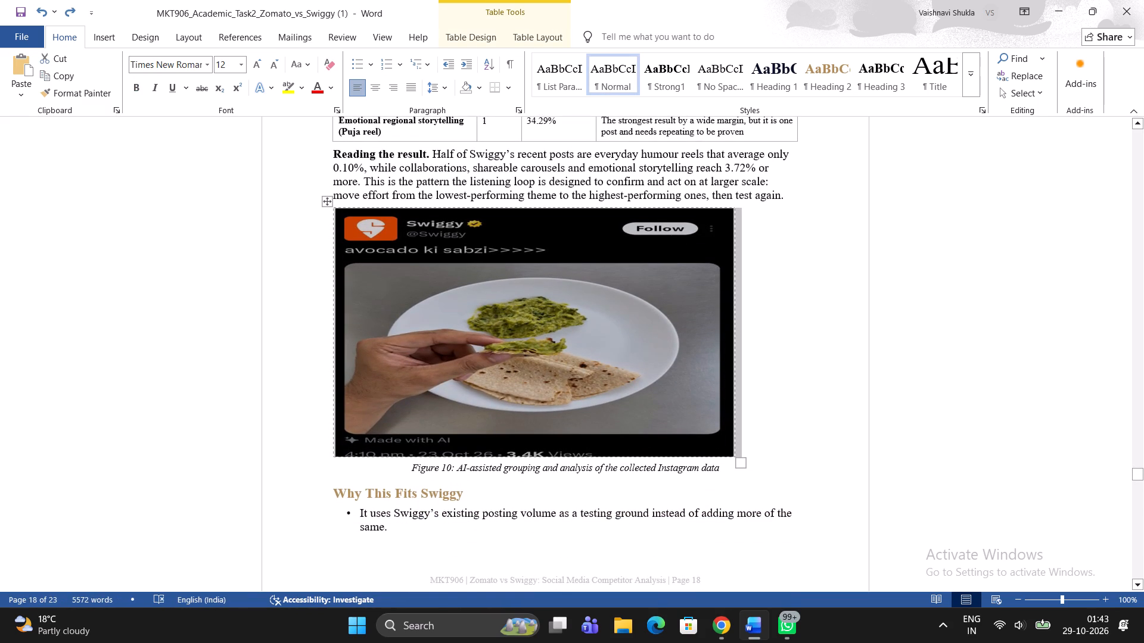
drag(328, 201, 375, 204)
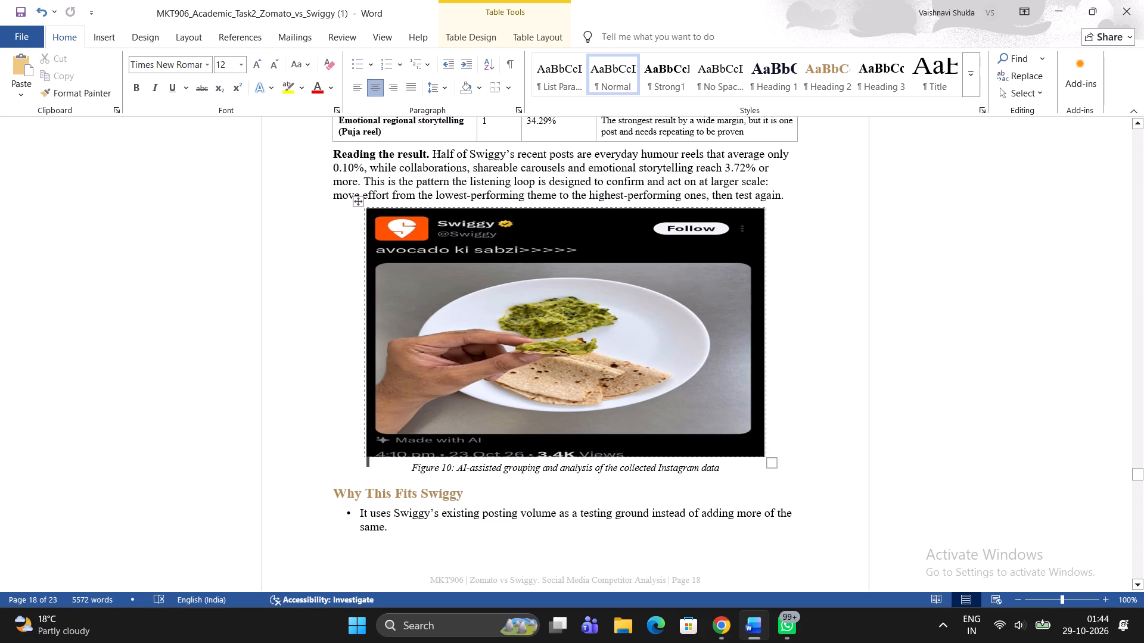
drag(769, 462, 775, 470)
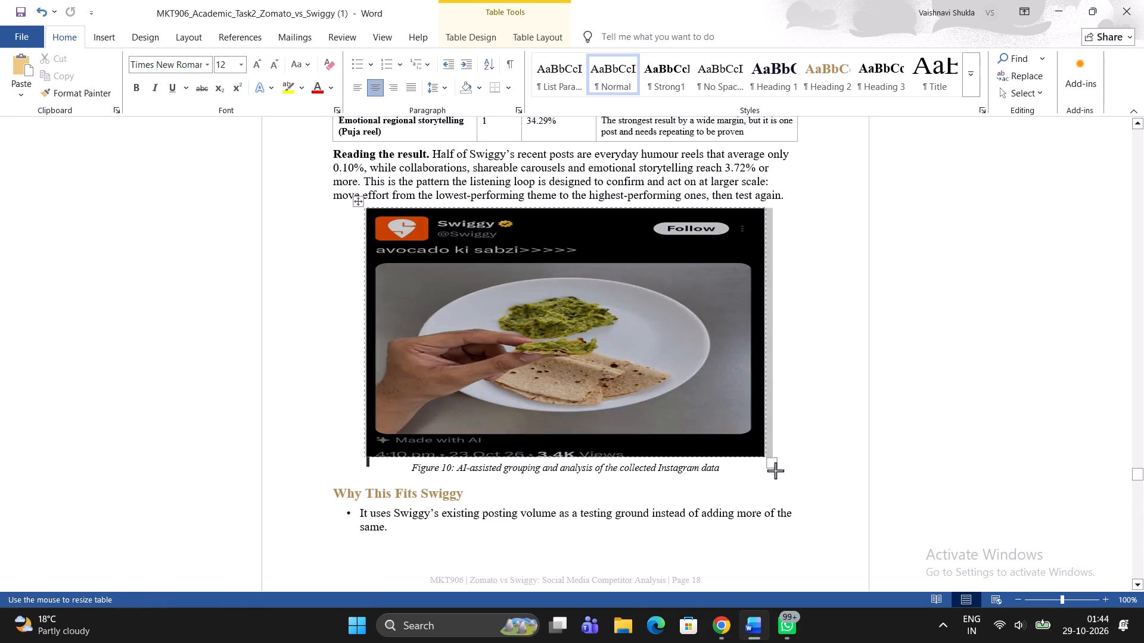
drag(775, 470, 781, 472)
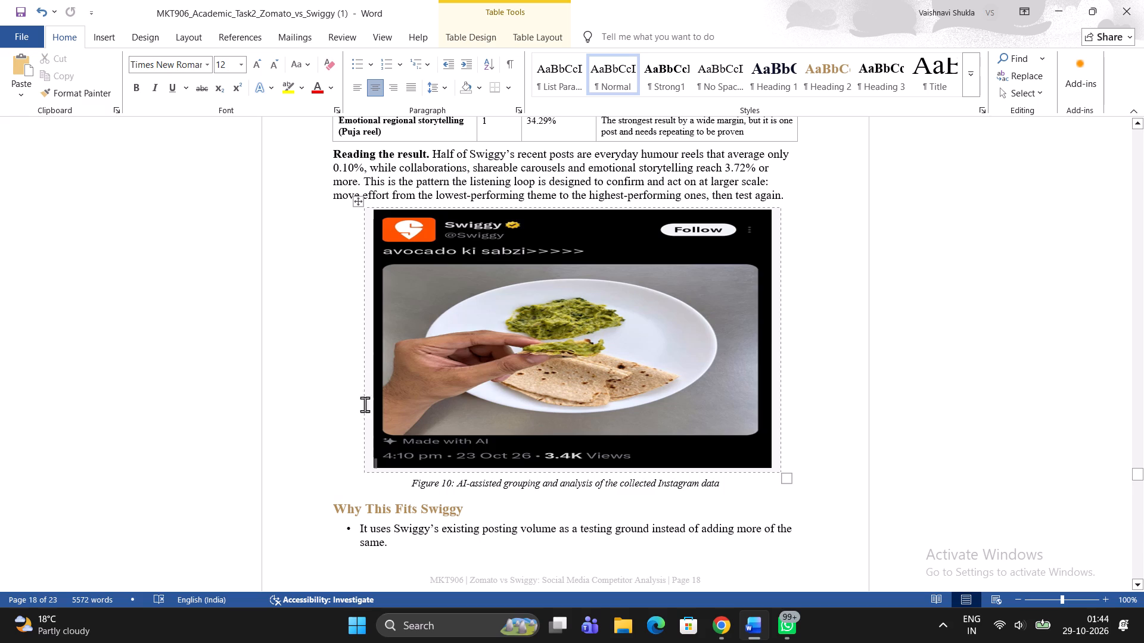
Stretch the Swiggy post picture to fill the Figure 10 frame in both width and height.
click(378, 330)
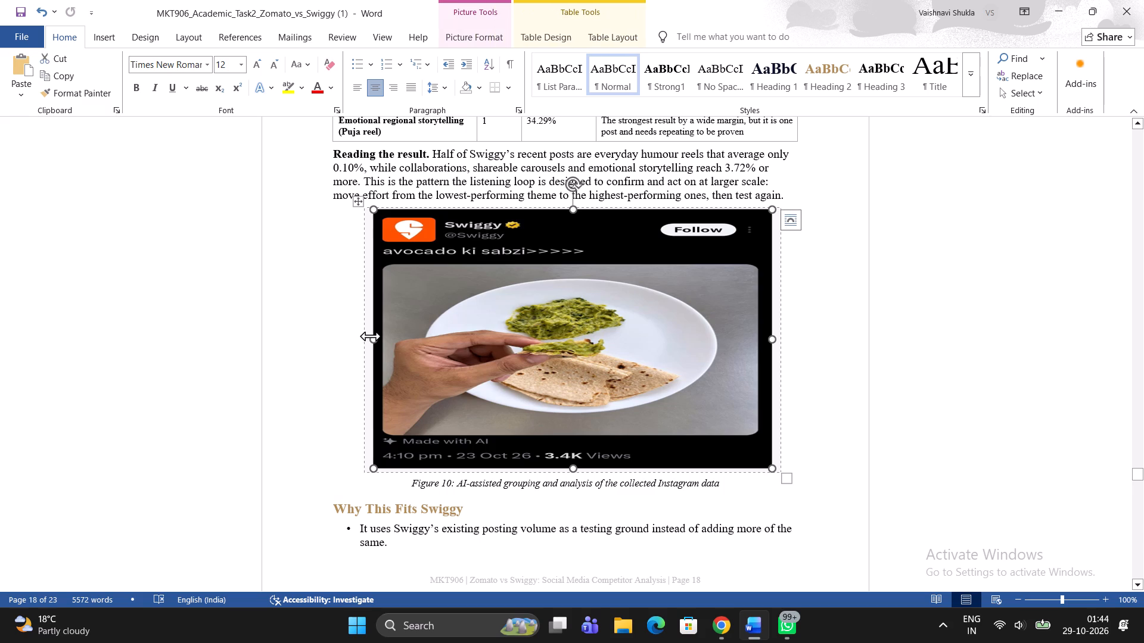
drag(370, 336, 357, 332)
click(819, 389)
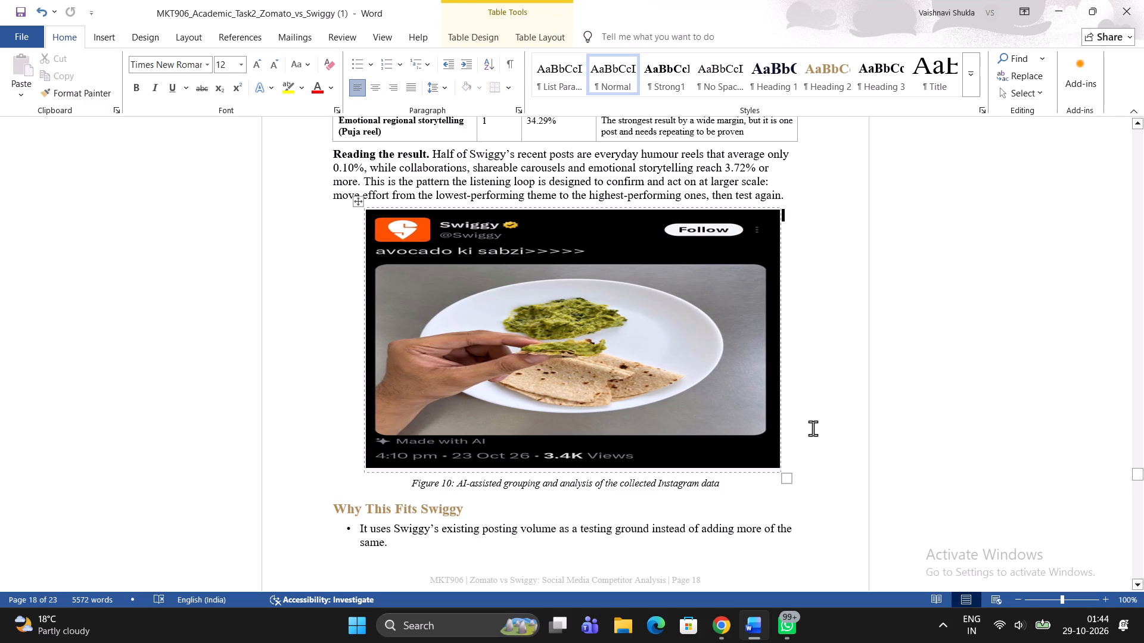
click(450, 342)
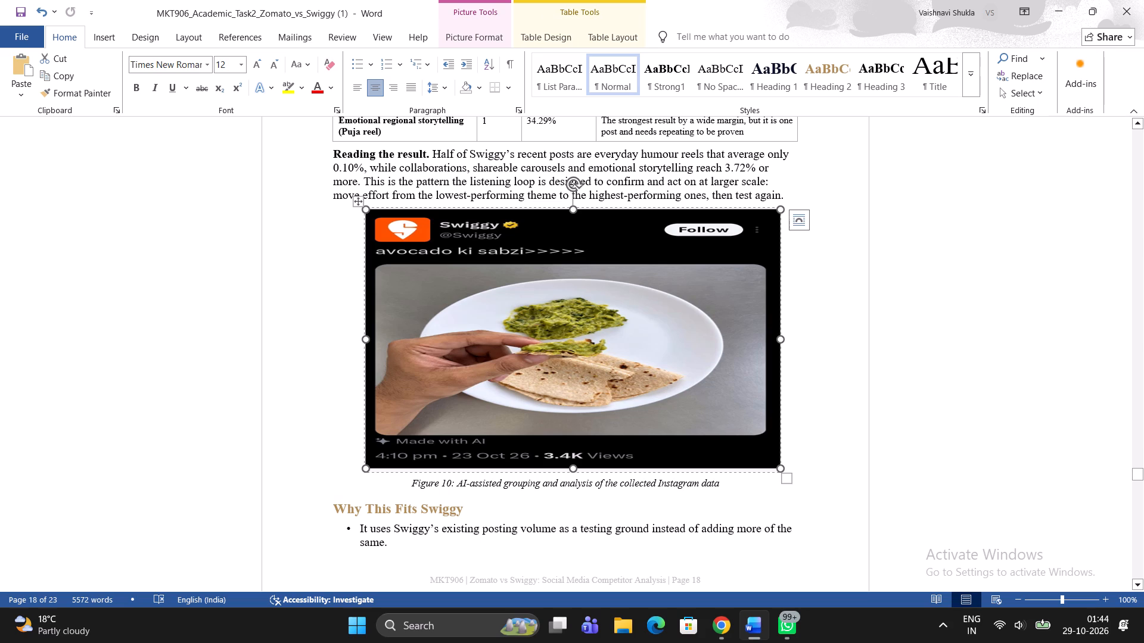
click(364, 341)
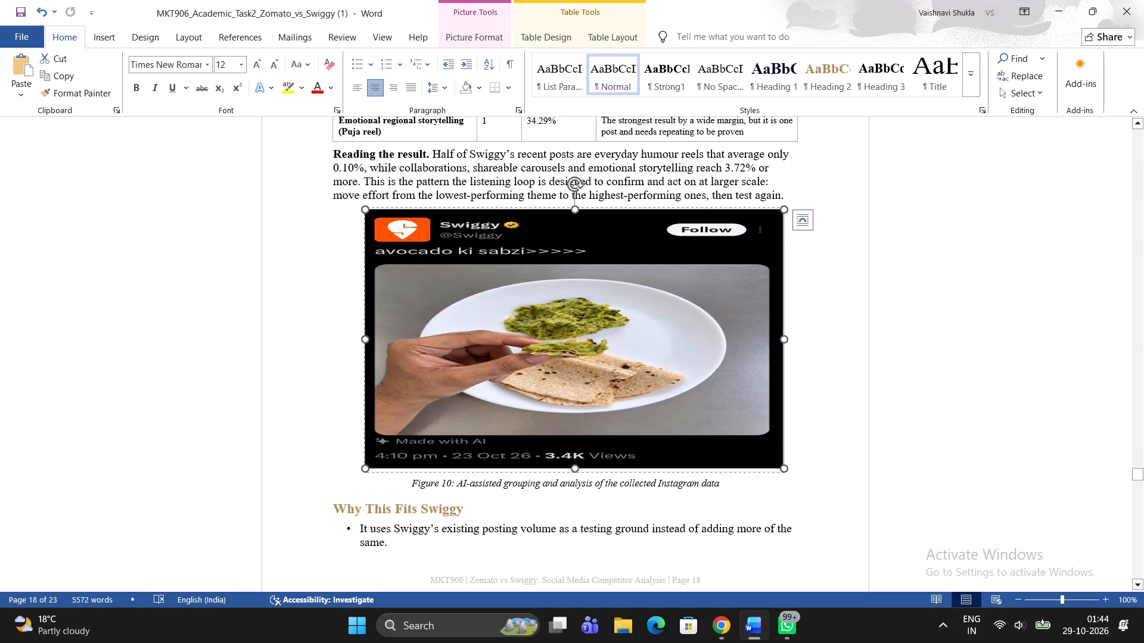
click(575, 212)
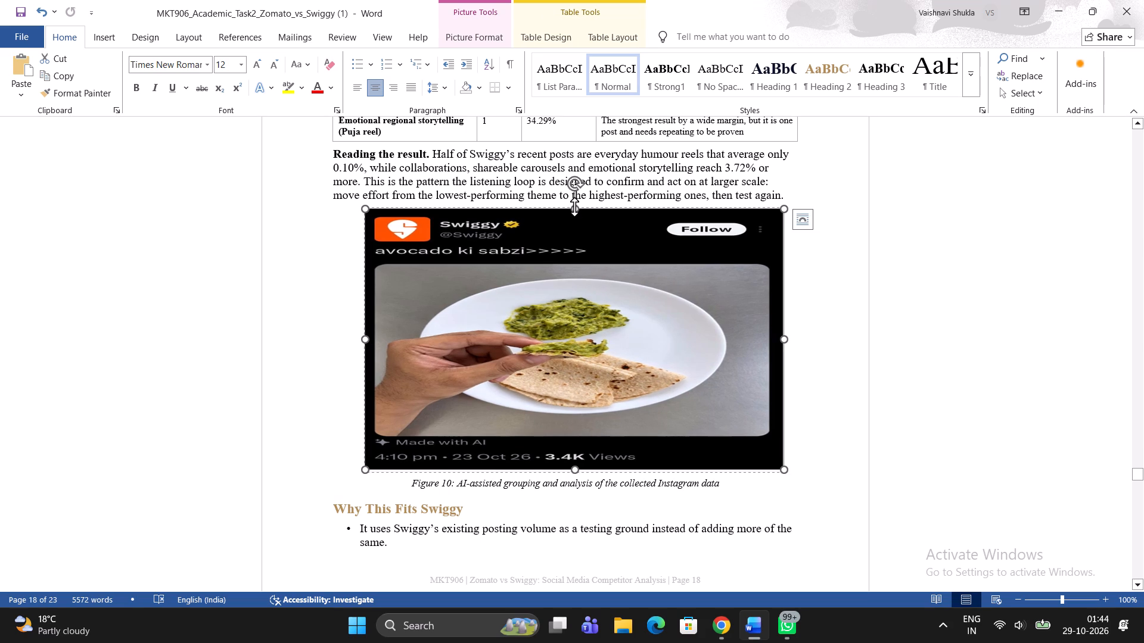
click(574, 202)
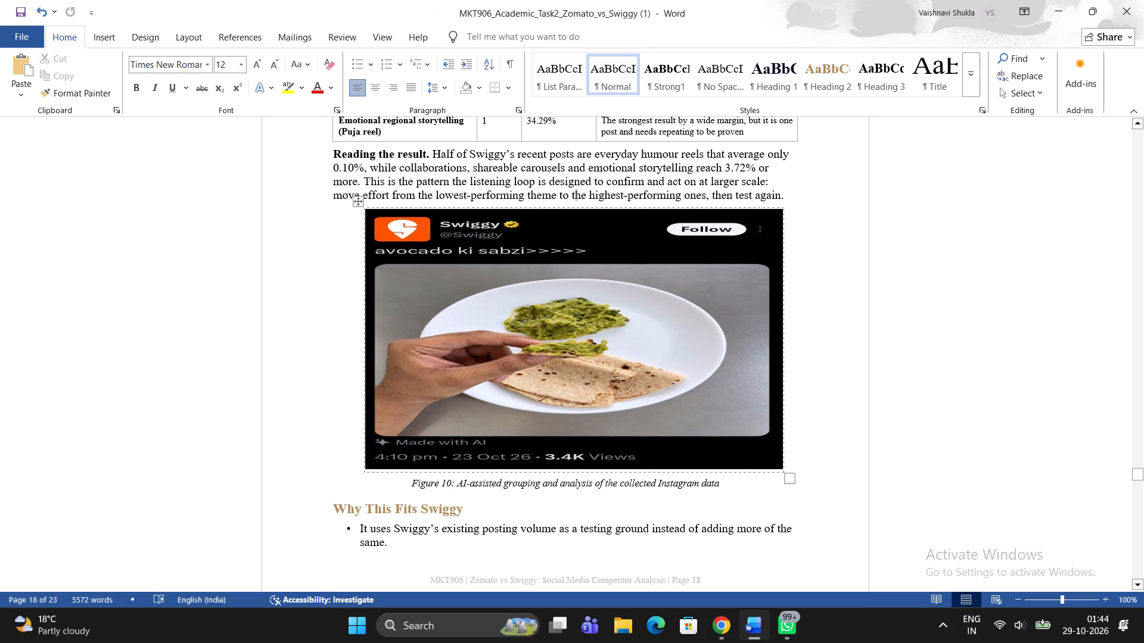
Stretch the Swiggy post picture slightly downward so it fills the Figure 10 frame to its bottom edge.
click(575, 429)
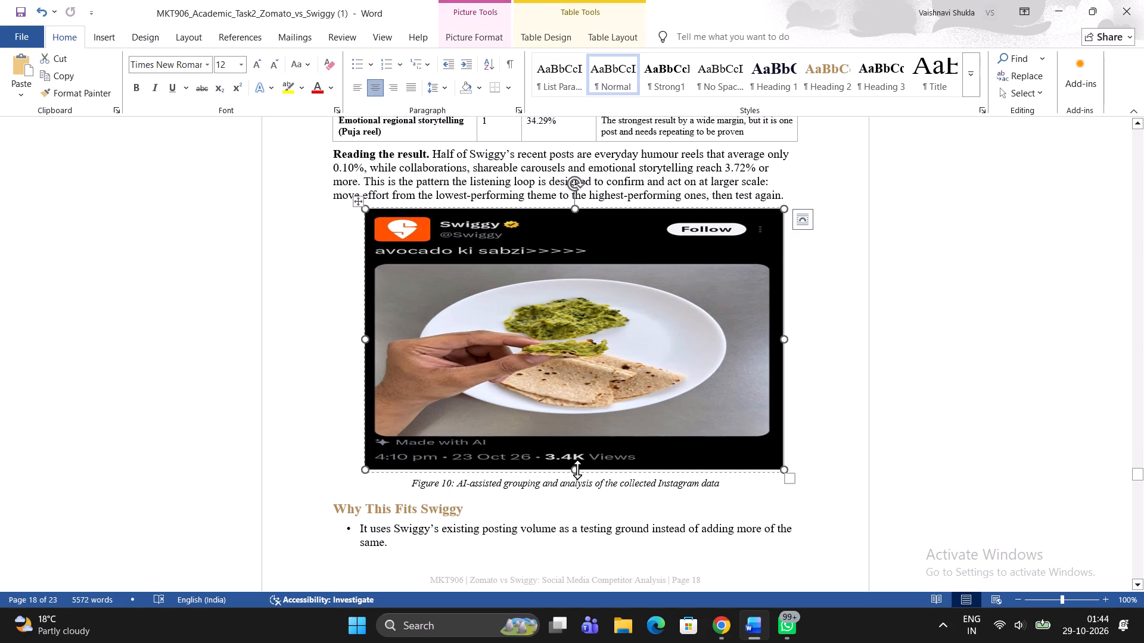
drag(575, 467, 575, 472)
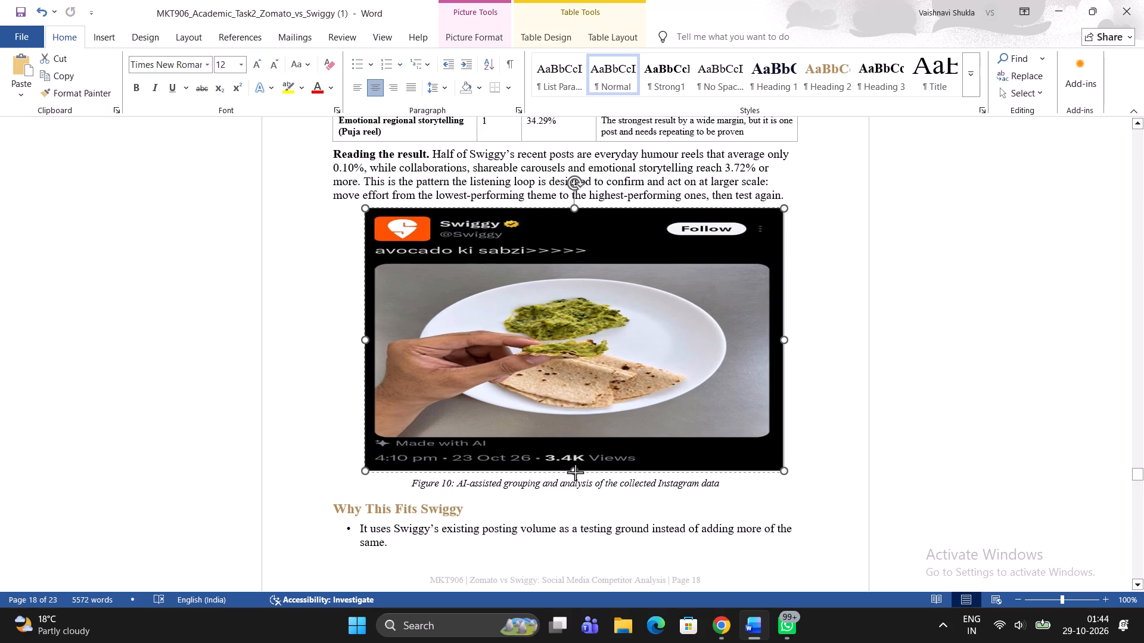
drag(575, 472, 577, 471)
drag(577, 471, 577, 475)
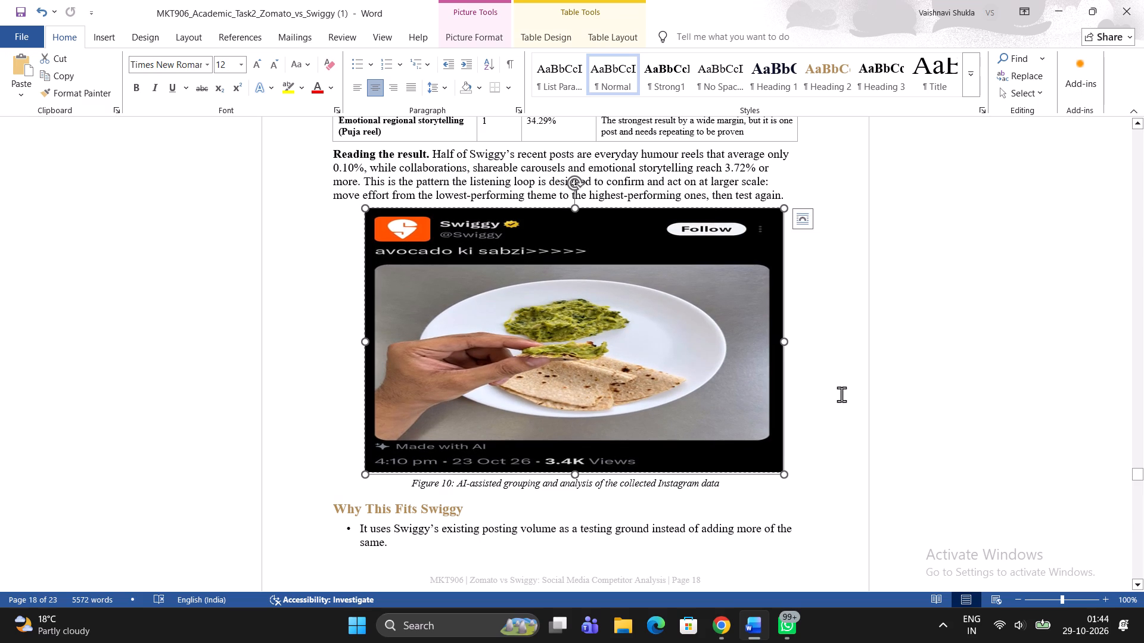
click(841, 394)
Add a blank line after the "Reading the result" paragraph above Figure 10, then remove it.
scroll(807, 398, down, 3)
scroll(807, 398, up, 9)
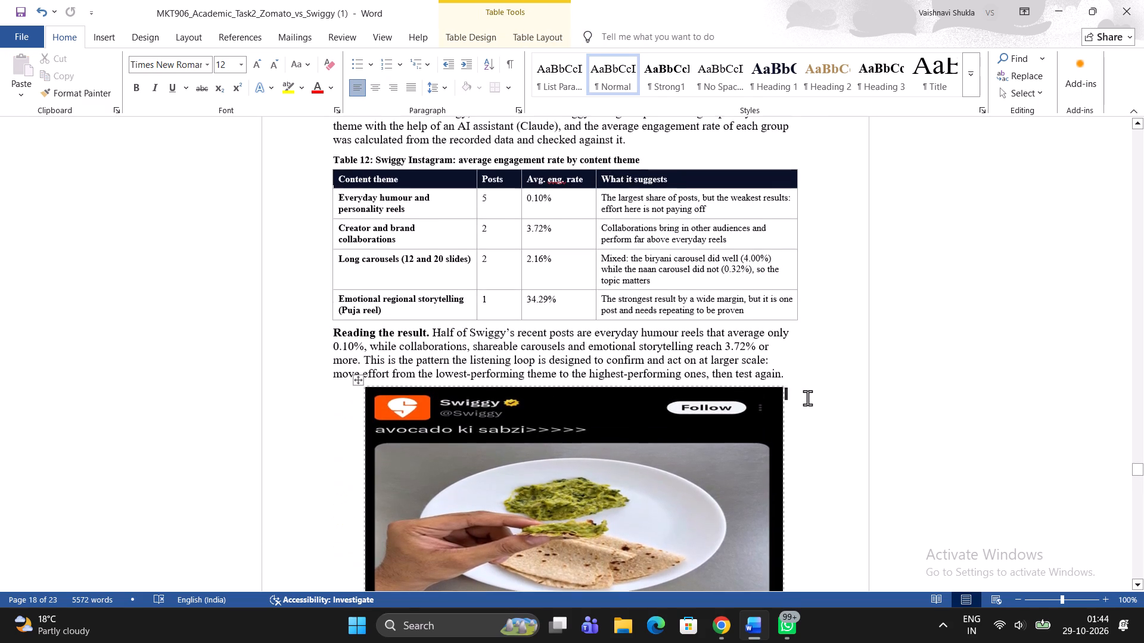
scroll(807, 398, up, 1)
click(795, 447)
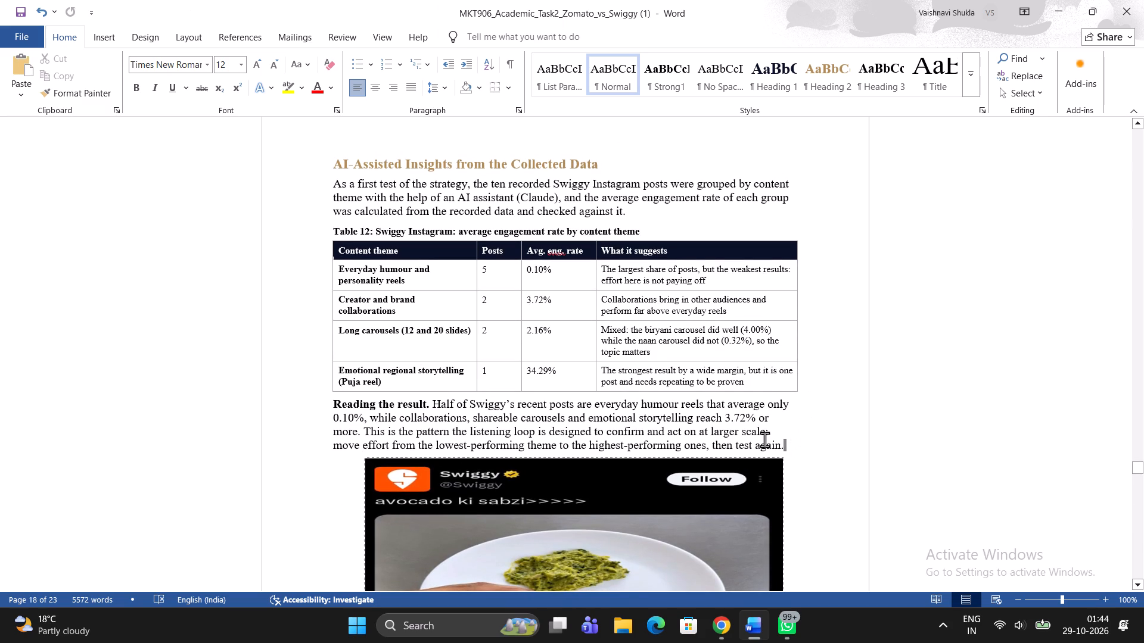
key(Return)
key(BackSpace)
Move the framed Swiggy post picture from above the Figure 10 caption down the document, toward the "Made with AI" Figure 11 placeholder.
scroll(759, 439, down, 14)
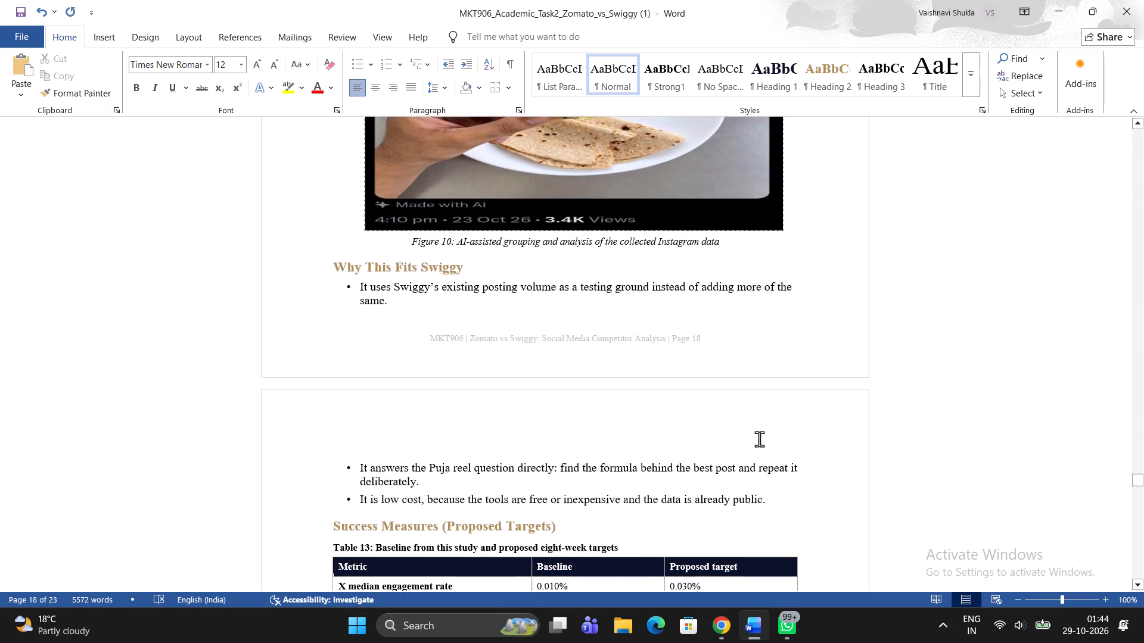
scroll(759, 439, down, 15)
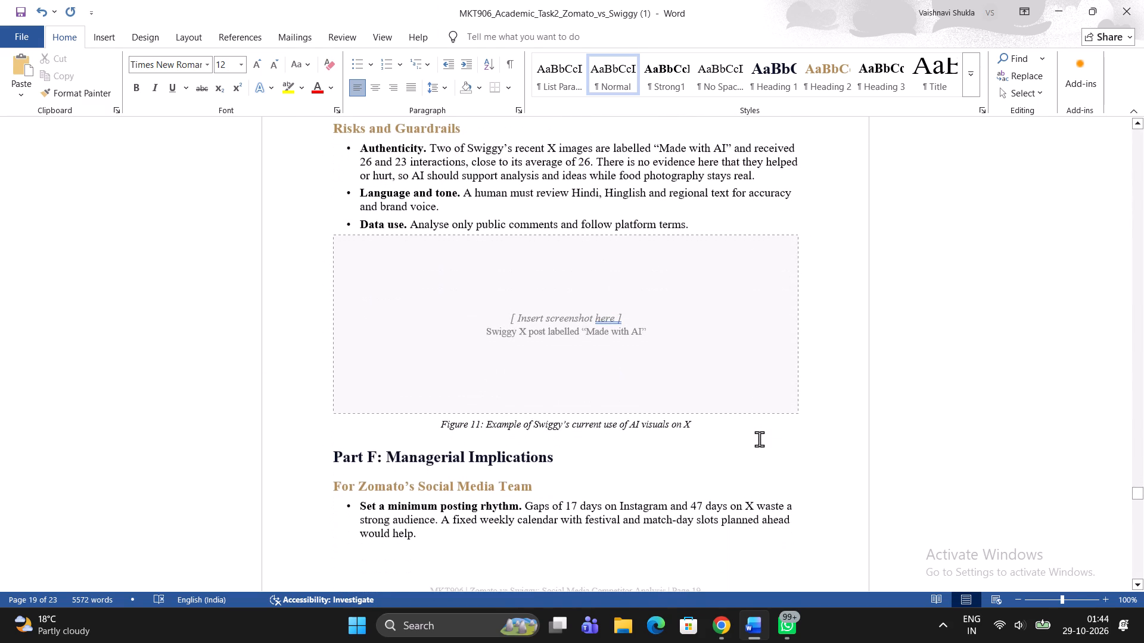
scroll(759, 439, up, 7)
scroll(759, 439, up, 17)
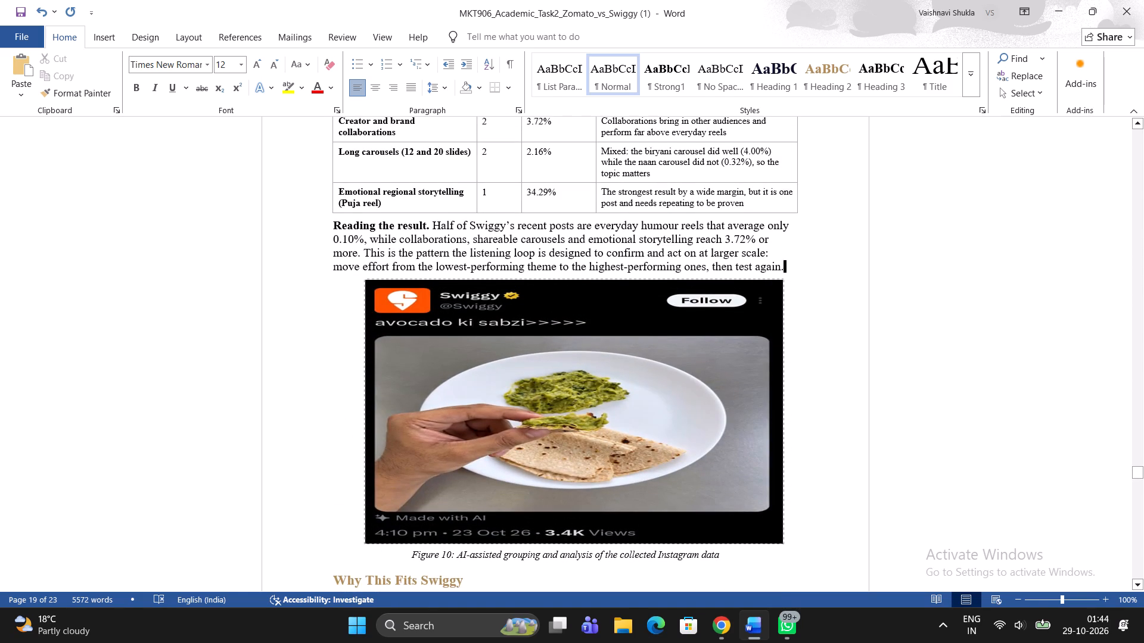
click(298, 382)
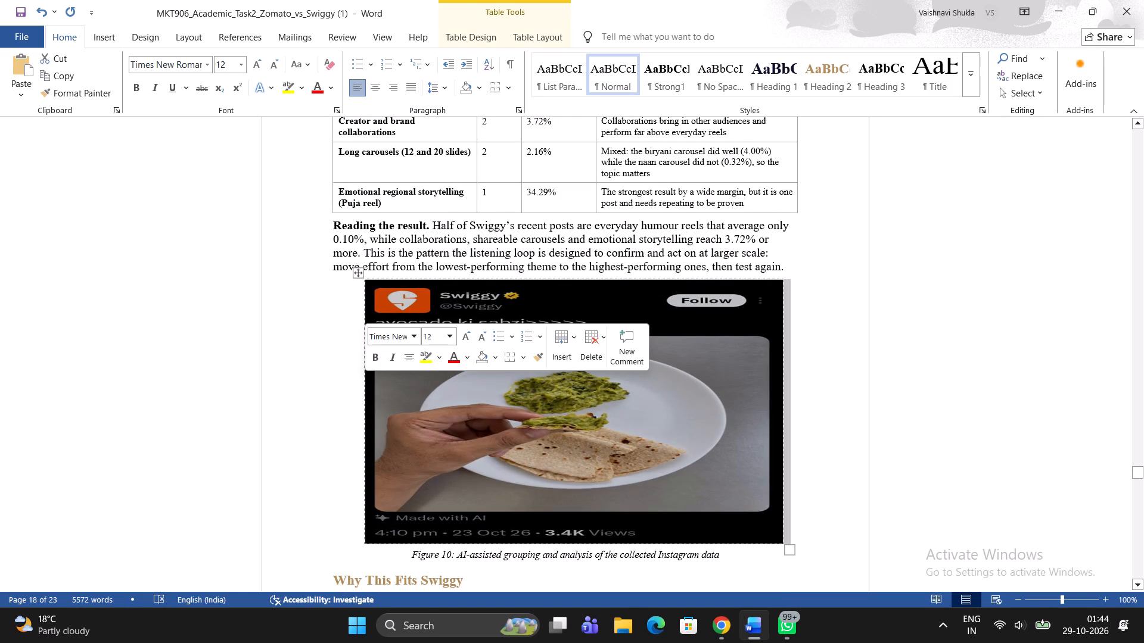
drag(474, 297, 474, 468)
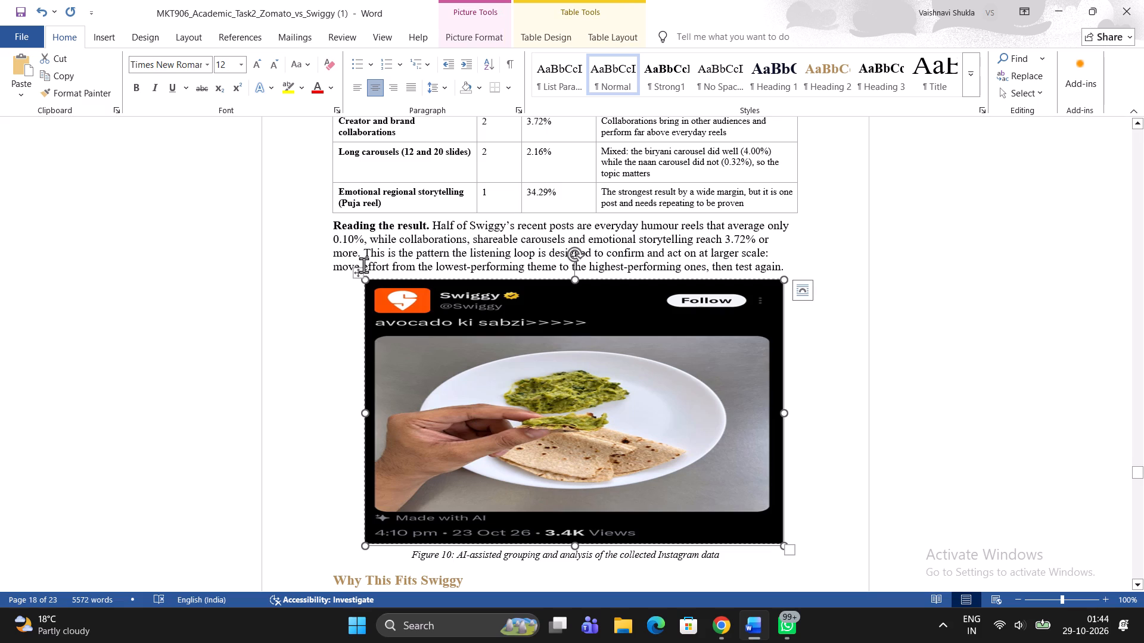
drag(360, 275, 372, 619)
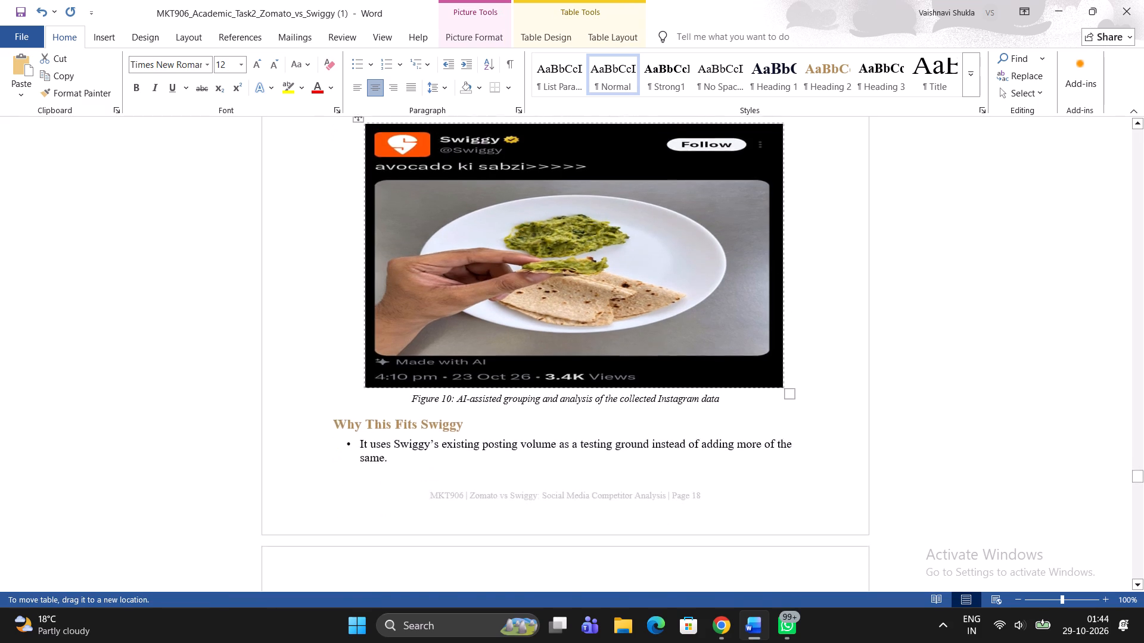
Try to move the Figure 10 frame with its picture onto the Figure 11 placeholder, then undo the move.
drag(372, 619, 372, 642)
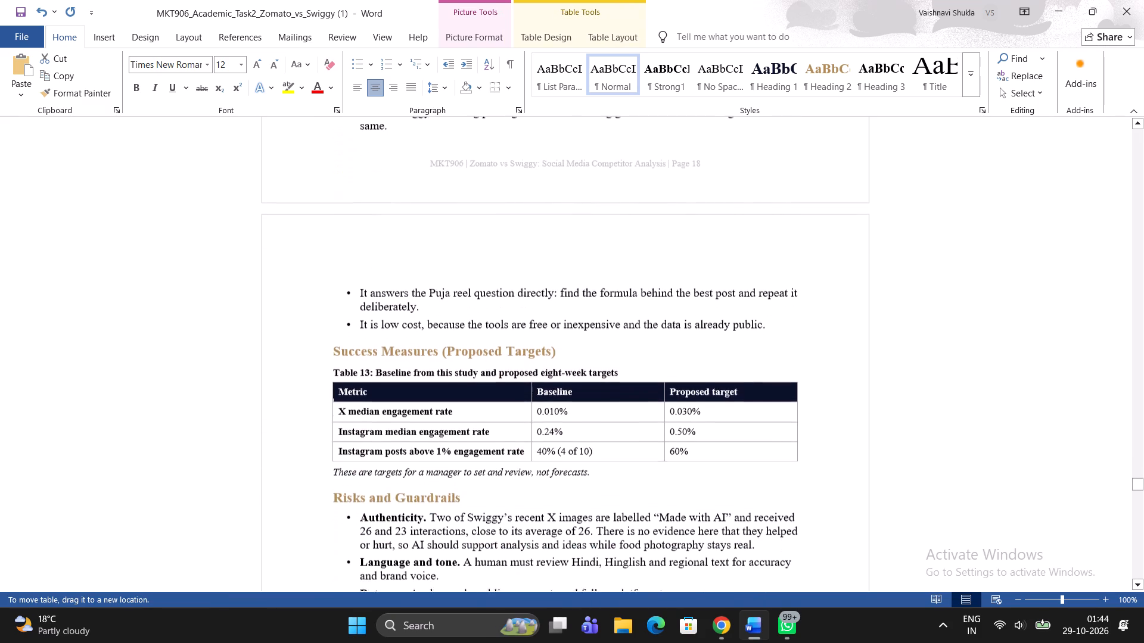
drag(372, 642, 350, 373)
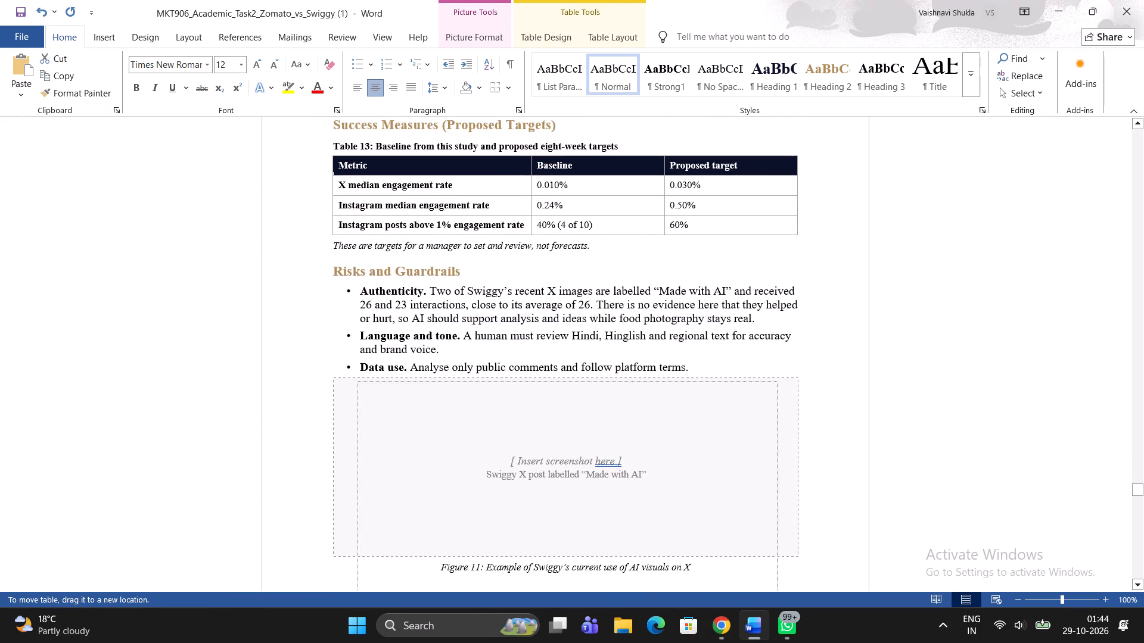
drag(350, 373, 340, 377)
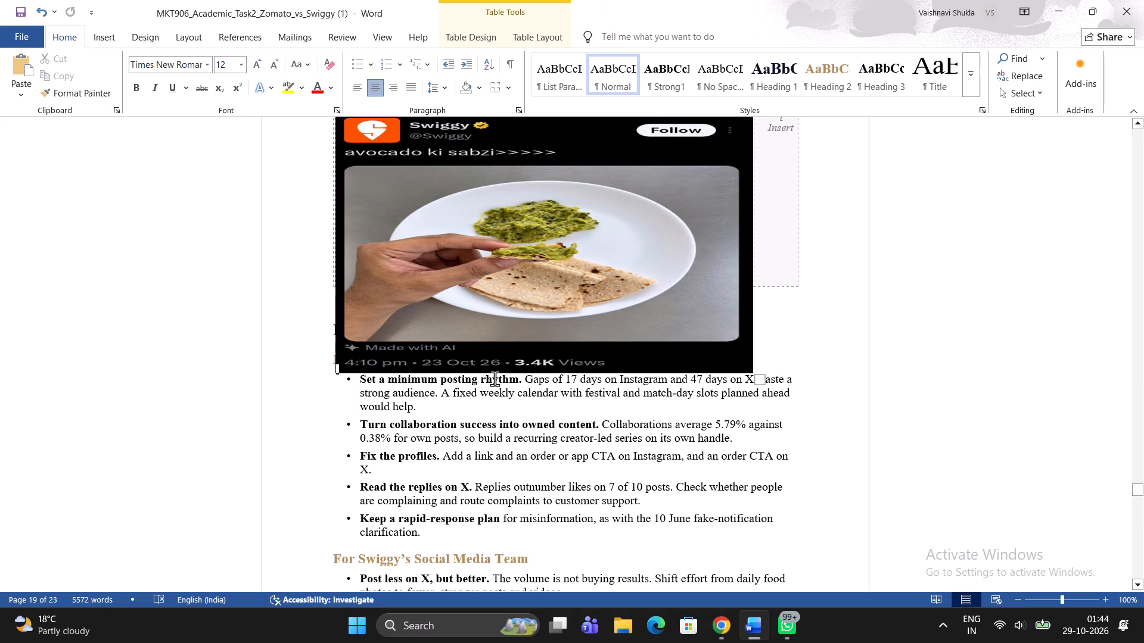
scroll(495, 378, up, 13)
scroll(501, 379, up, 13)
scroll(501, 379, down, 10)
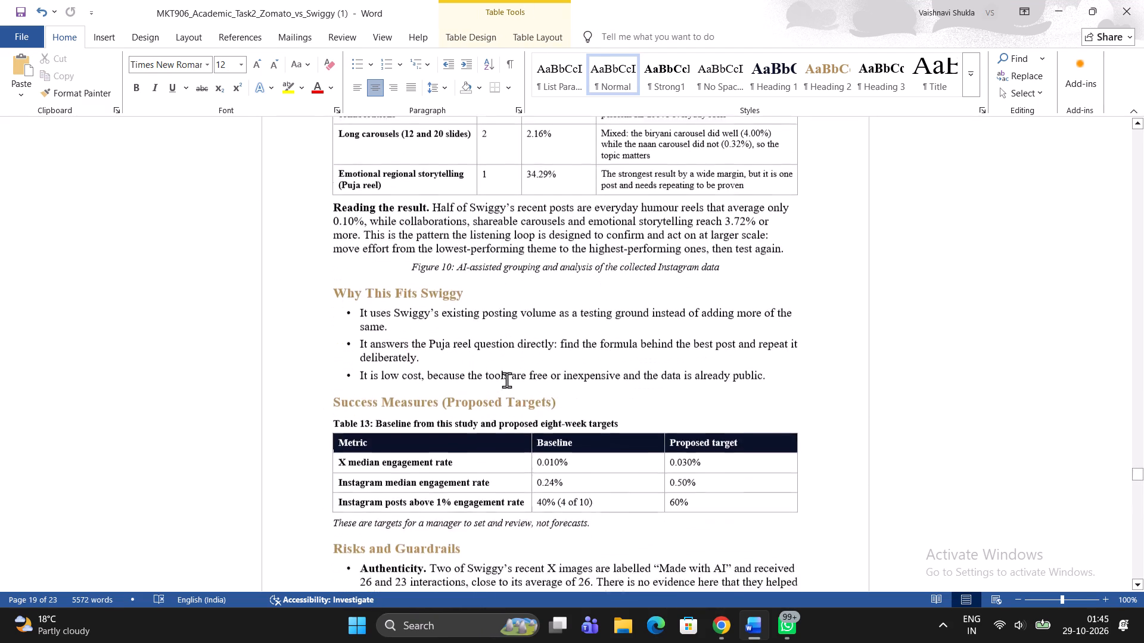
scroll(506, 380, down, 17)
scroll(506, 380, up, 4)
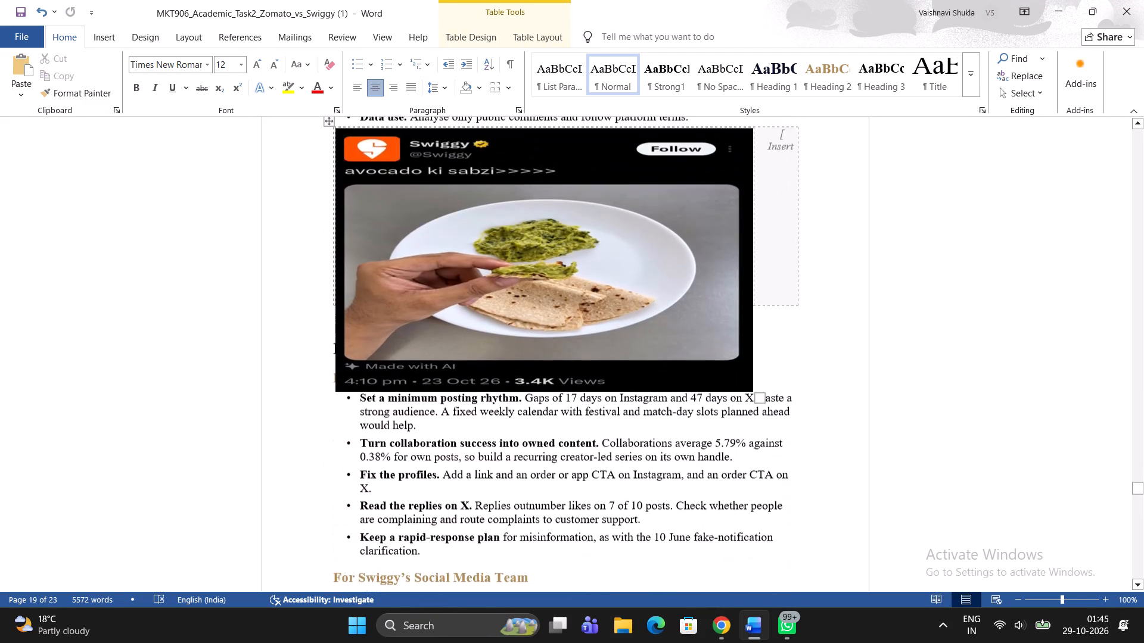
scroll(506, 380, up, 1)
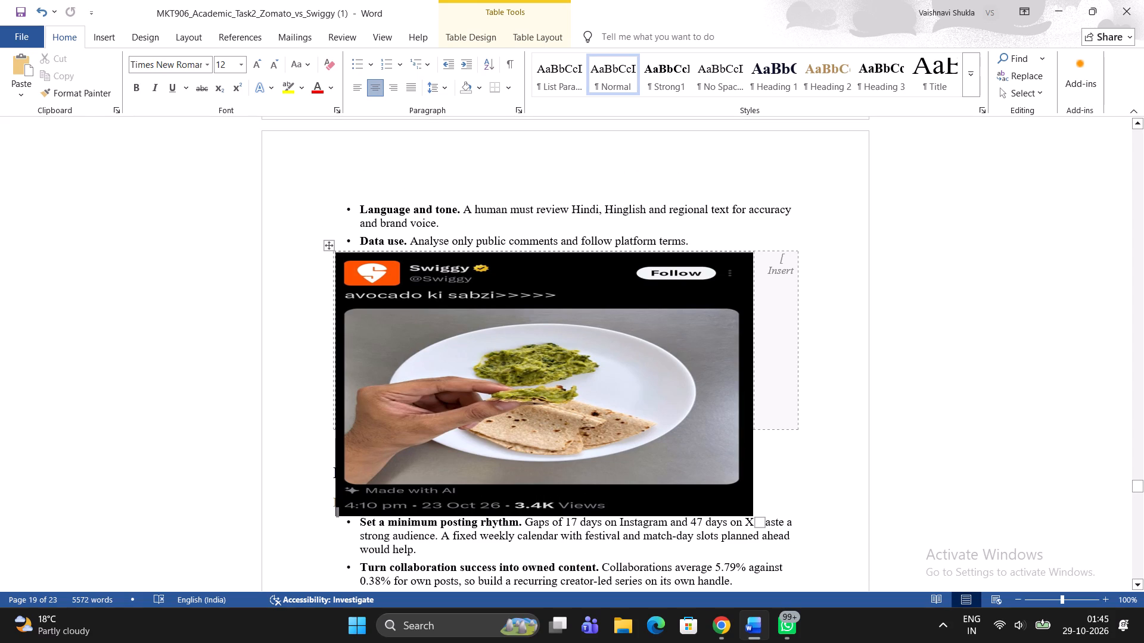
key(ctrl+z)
Cut the Swiggy avocado post picture out of the Figure 10 placeholder.
scroll(766, 350, down, 9)
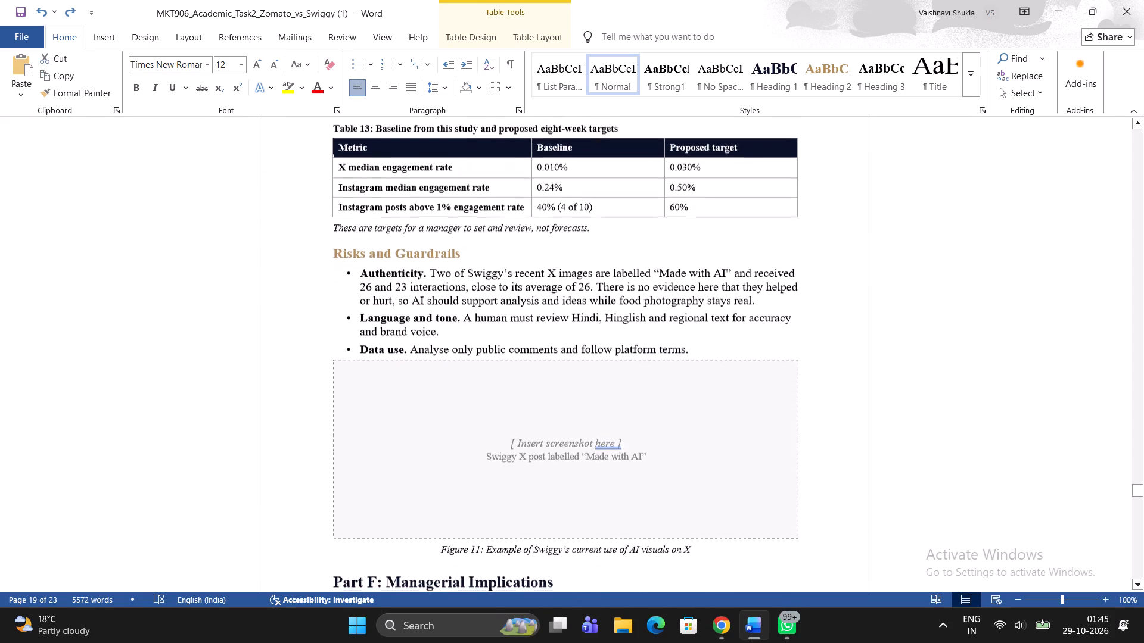
scroll(766, 350, up, 18)
scroll(766, 350, up, 3)
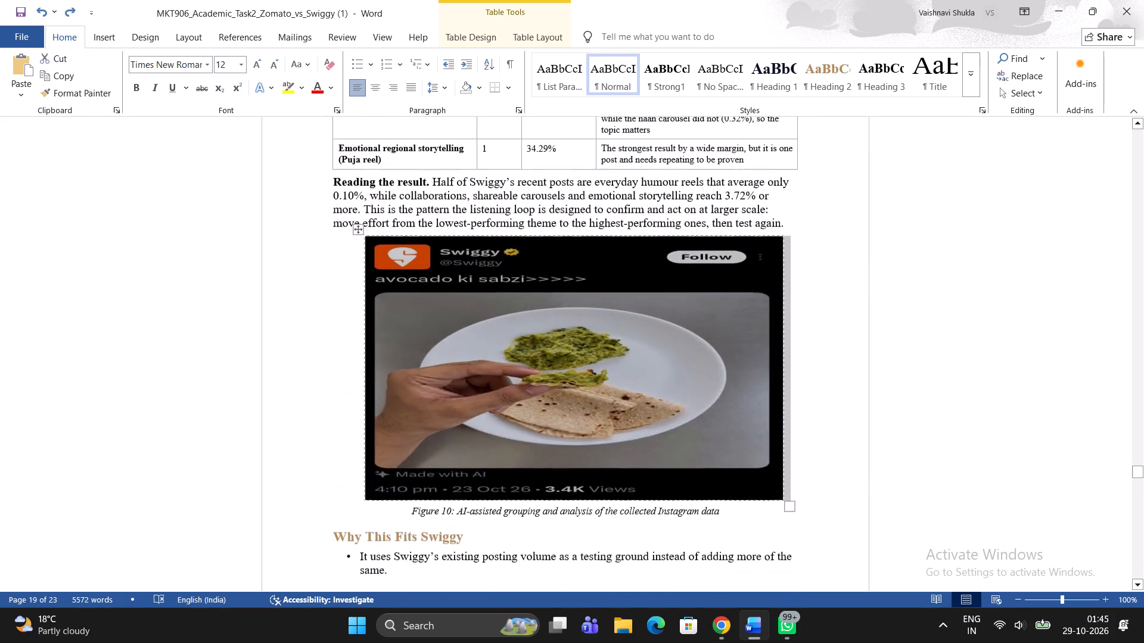
scroll(766, 348, up, 2)
scroll(766, 348, down, 3)
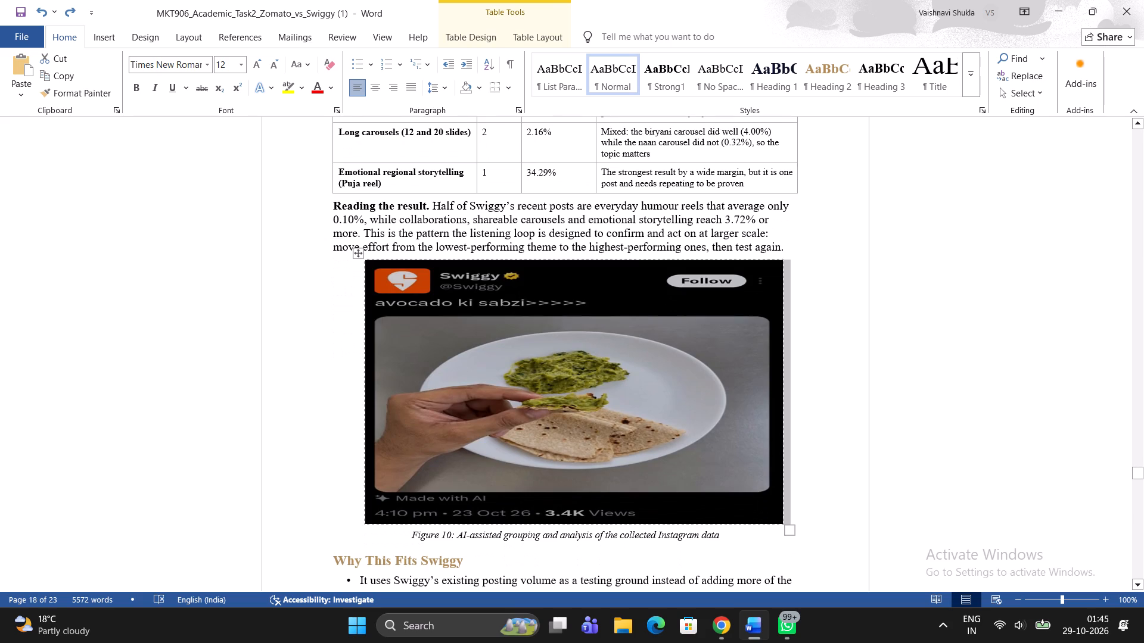
click(713, 360)
right_click(702, 360)
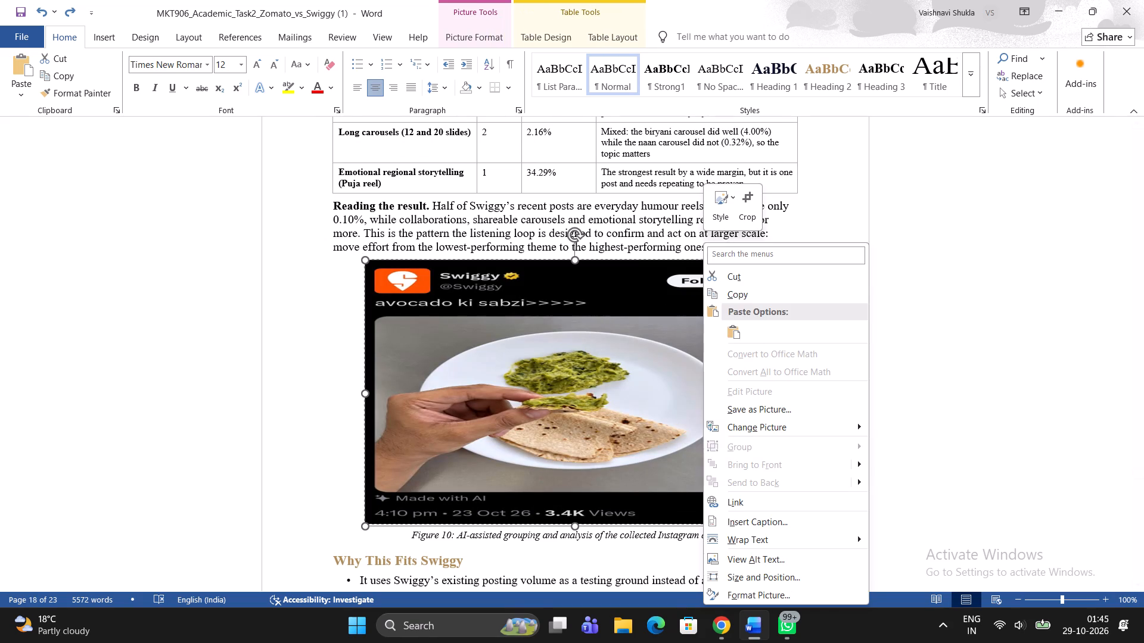
click(756, 277)
scroll(670, 347, down, 5)
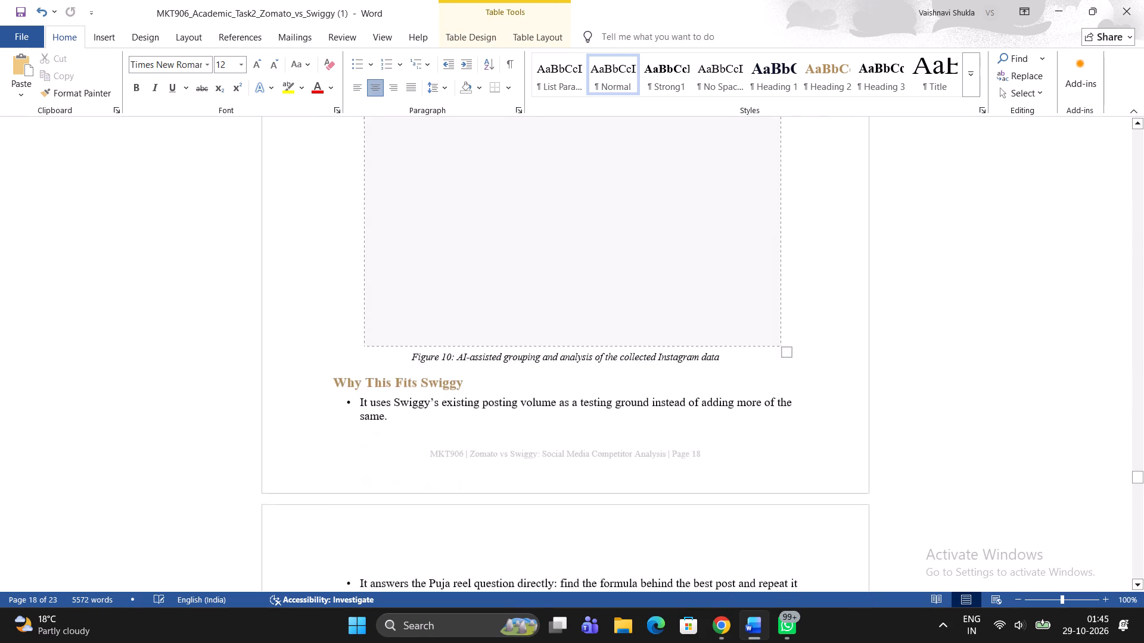
Delete the placeholder text inside the Figure 11 frame.
scroll(670, 347, down, 19)
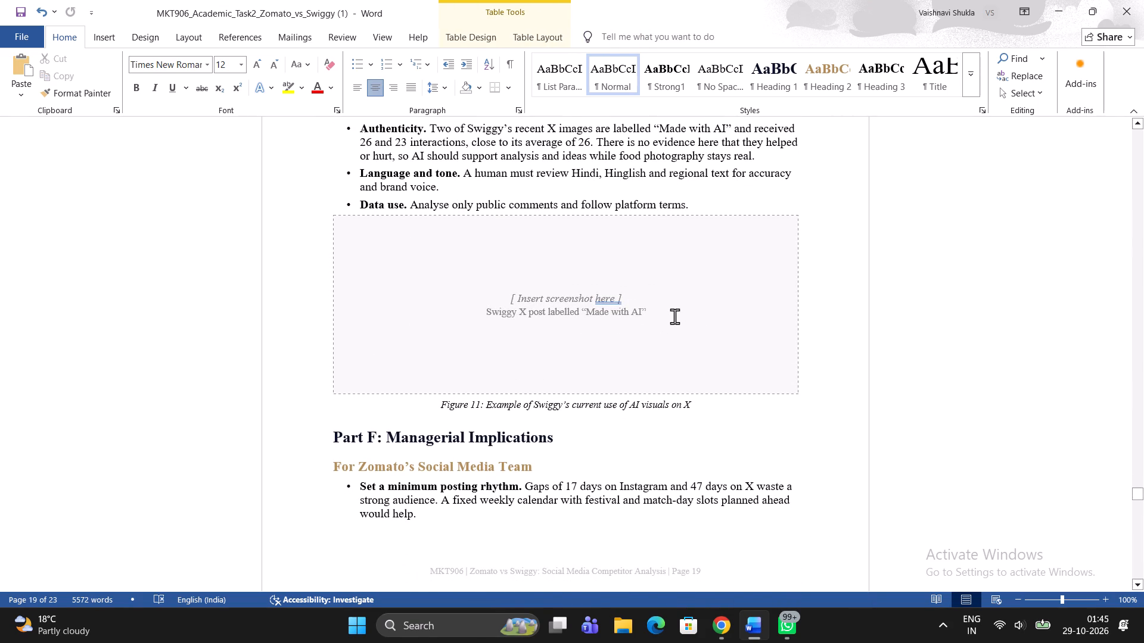
click(674, 316)
key(BackSpace)
key(BackSpace)
key(BackSpace)
key(BackSpace)
key(BackSpace)
key(BackSpace)
key(BackSpace)
key(BackSpace)
key(BackSpace)
key(BackSpace)
key(BackSpace)
key(BackSpace)
key(BackSpace)
key(BackSpace)
key(BackSpace)
key(BackSpace)
key(BackSpace)
key(BackSpace)
key(BackSpace)
key(BackSpace)
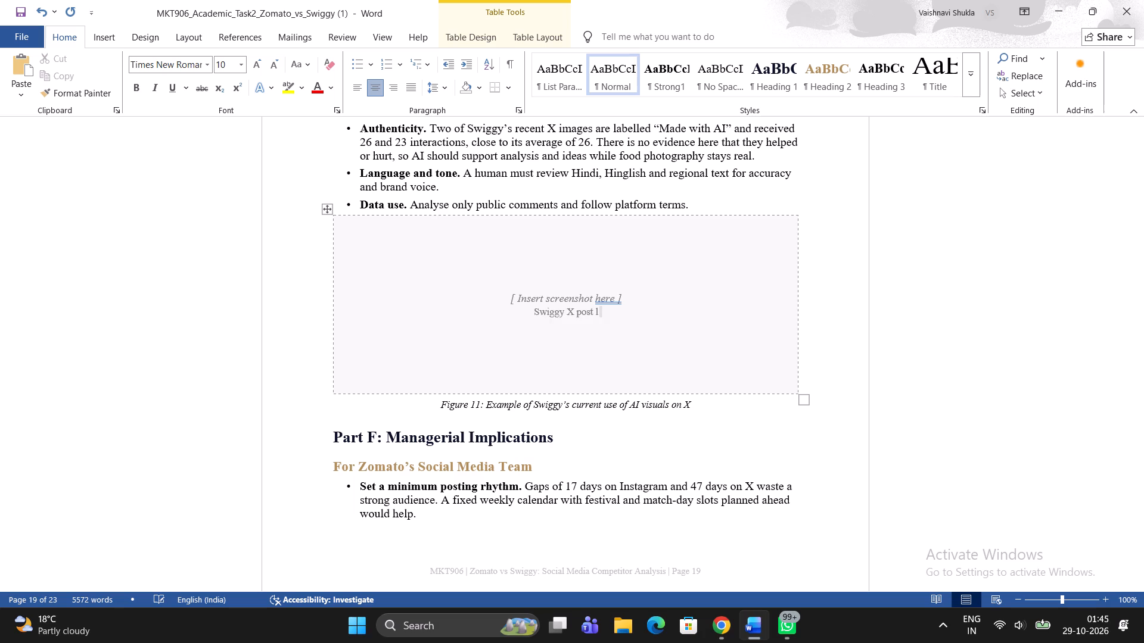
key(BackSpace)
key(BackSpace)
key(BackSpace)
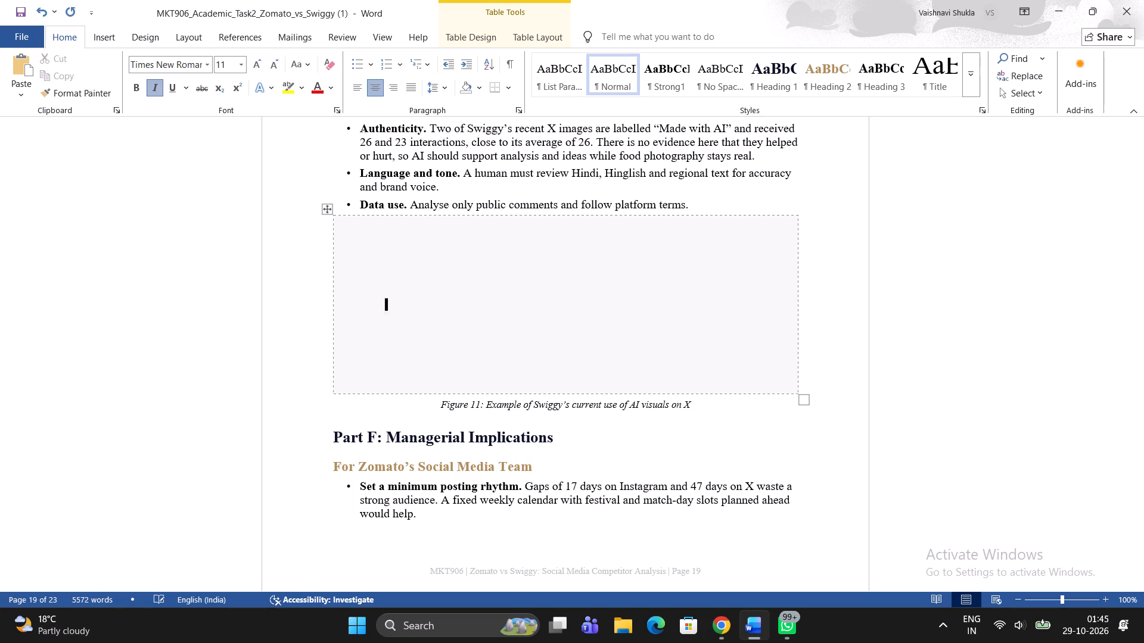
key(ctrl+z)
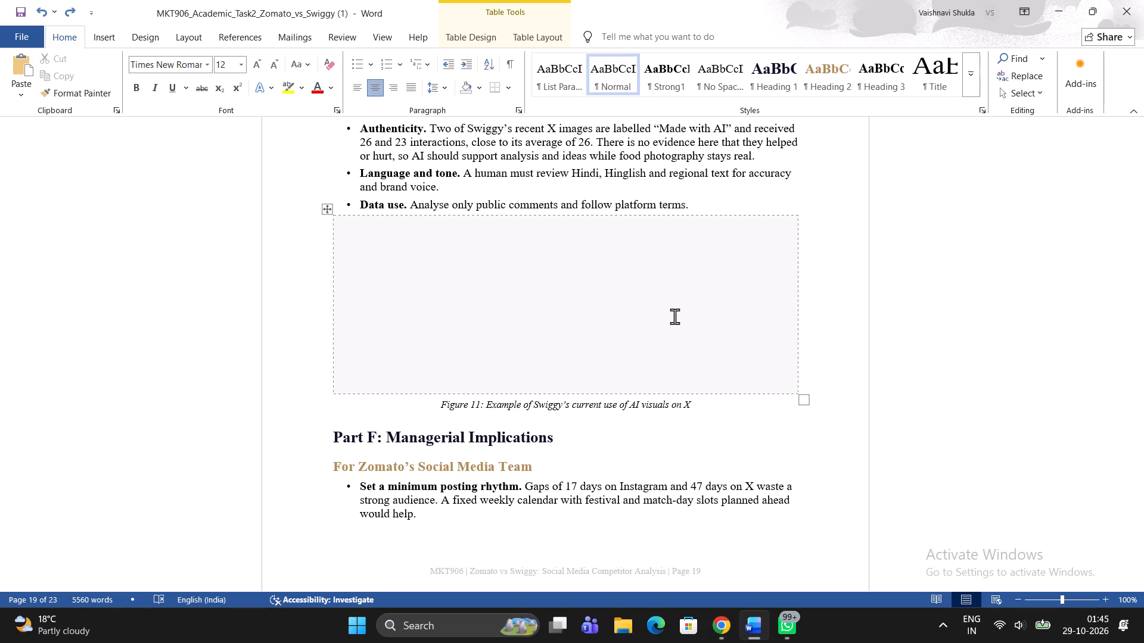
Paste the cut Swiggy avocado post picture into the Figure 11 frame and increase its height slightly.
key(ctrl+v)
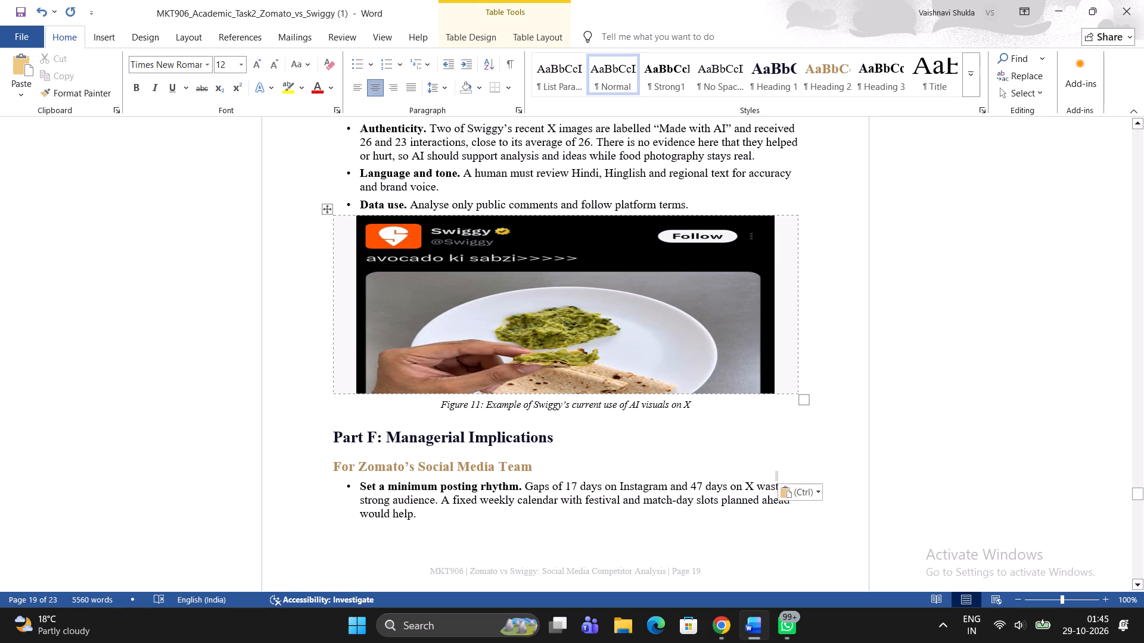
click(700, 370)
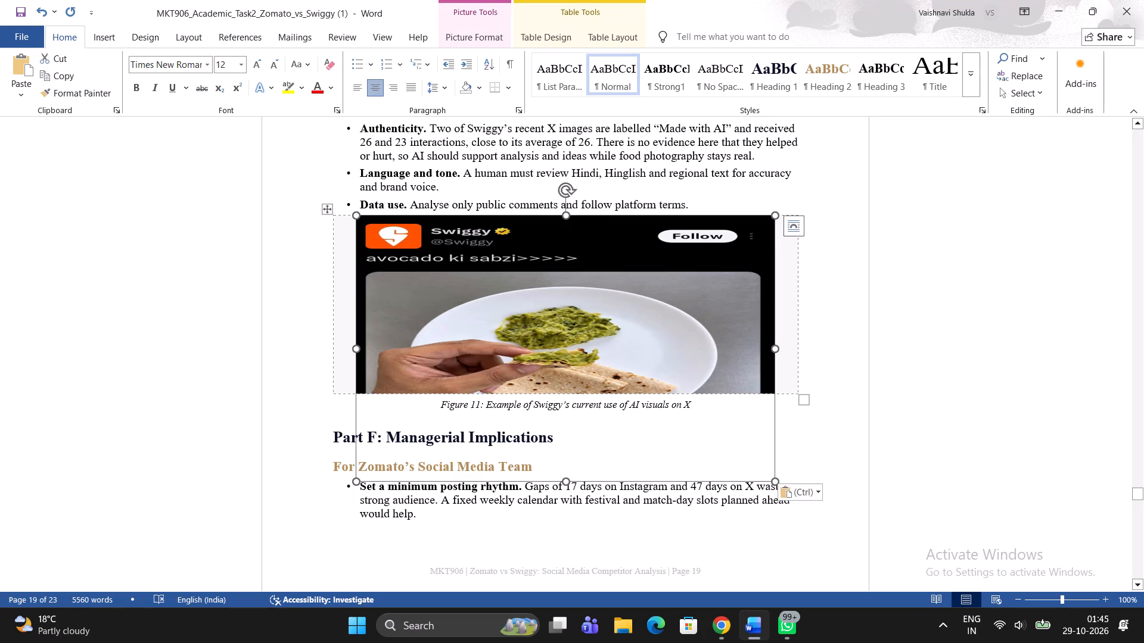
drag(565, 216, 571, 208)
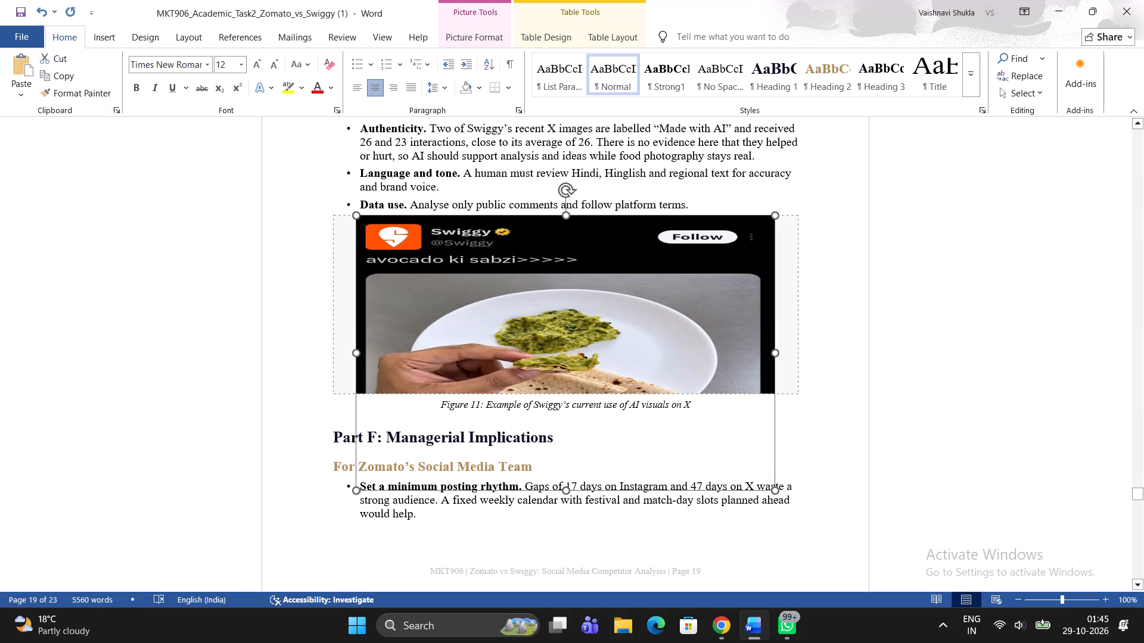
click(570, 362)
click(785, 322)
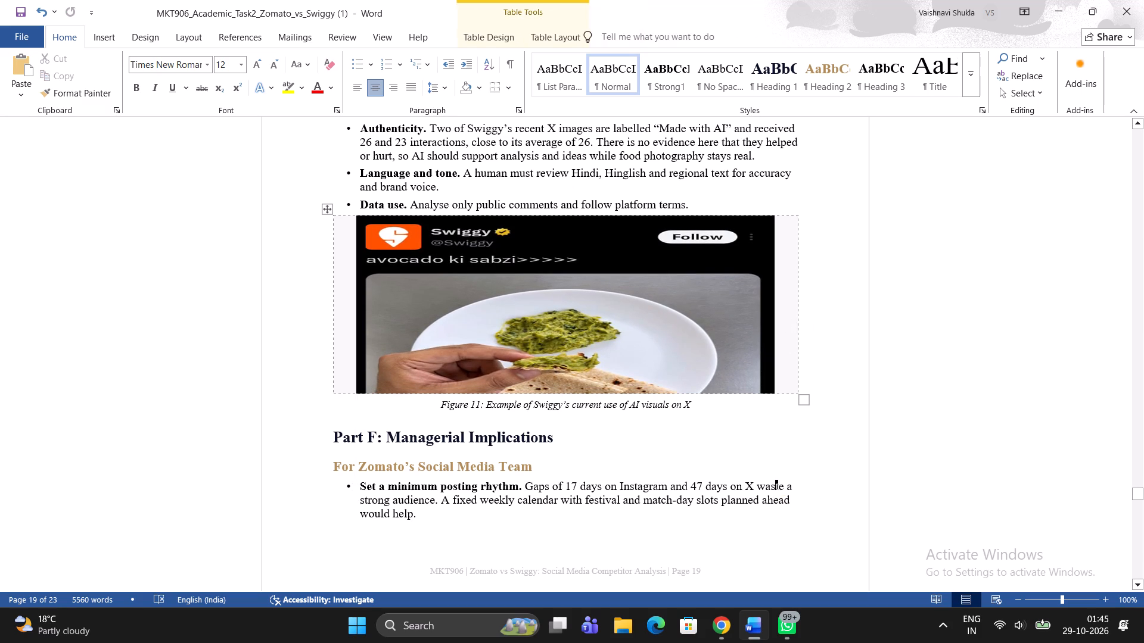
Resize the Figure 11 frame to show the whole picture down to the views line and closely match the picture's width.
drag(803, 400, 810, 450)
scroll(642, 432, down, 3)
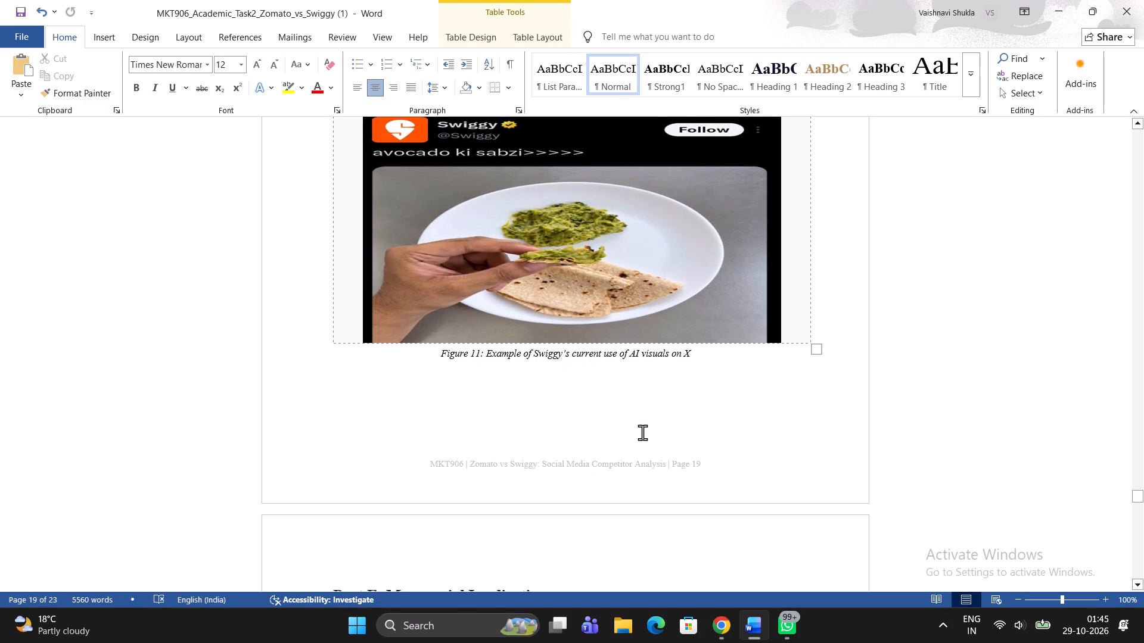
scroll(642, 432, up, 3)
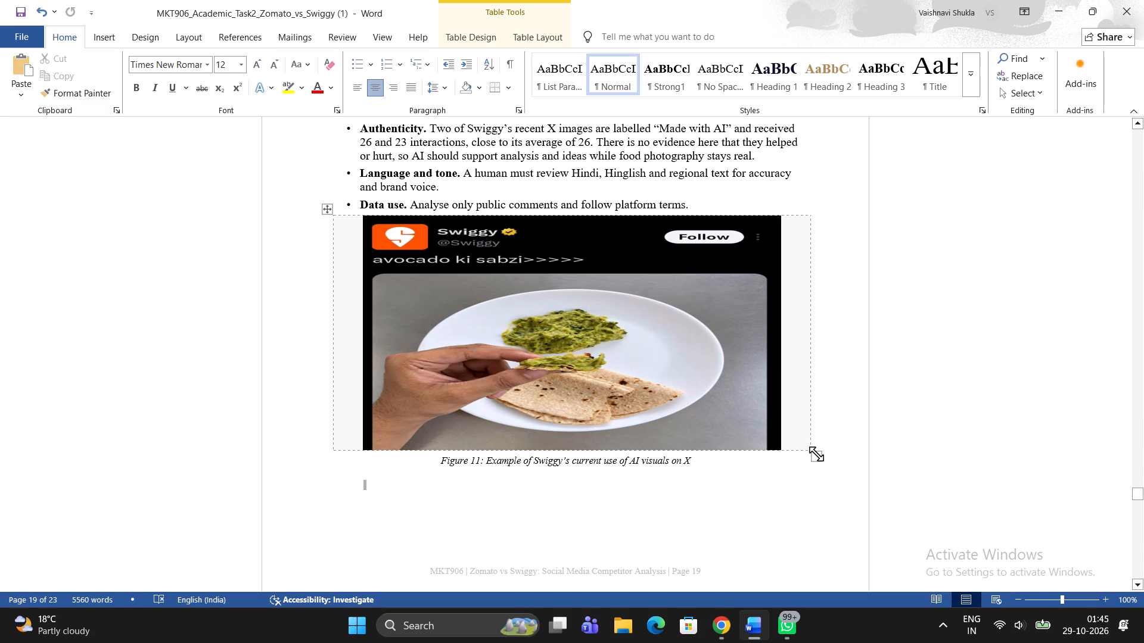
drag(819, 455, 781, 445)
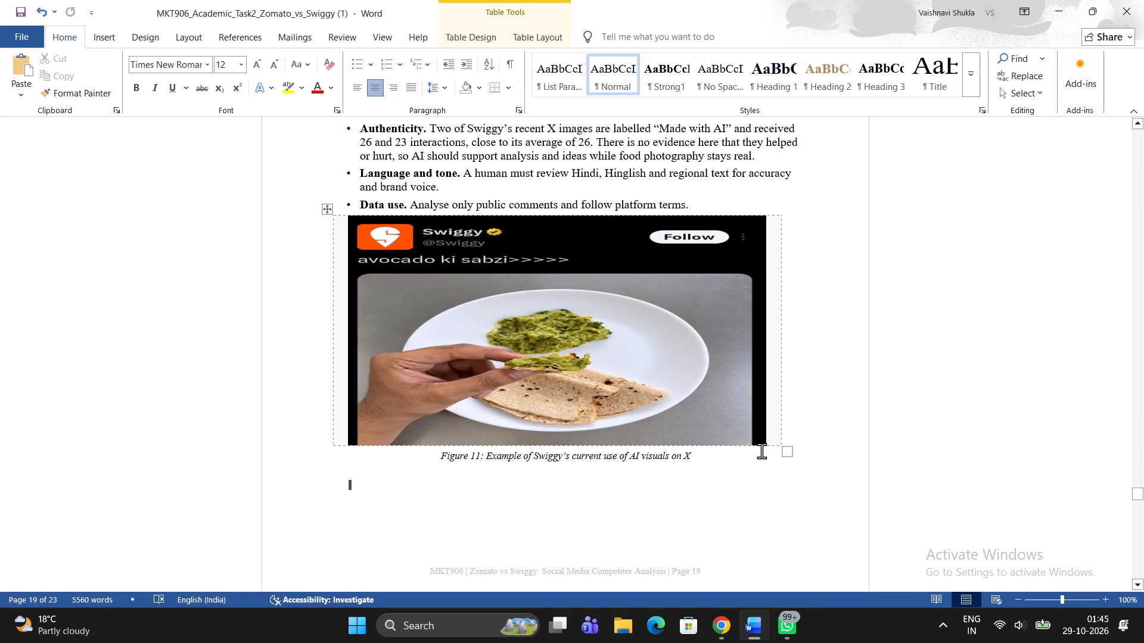
drag(789, 450, 811, 499)
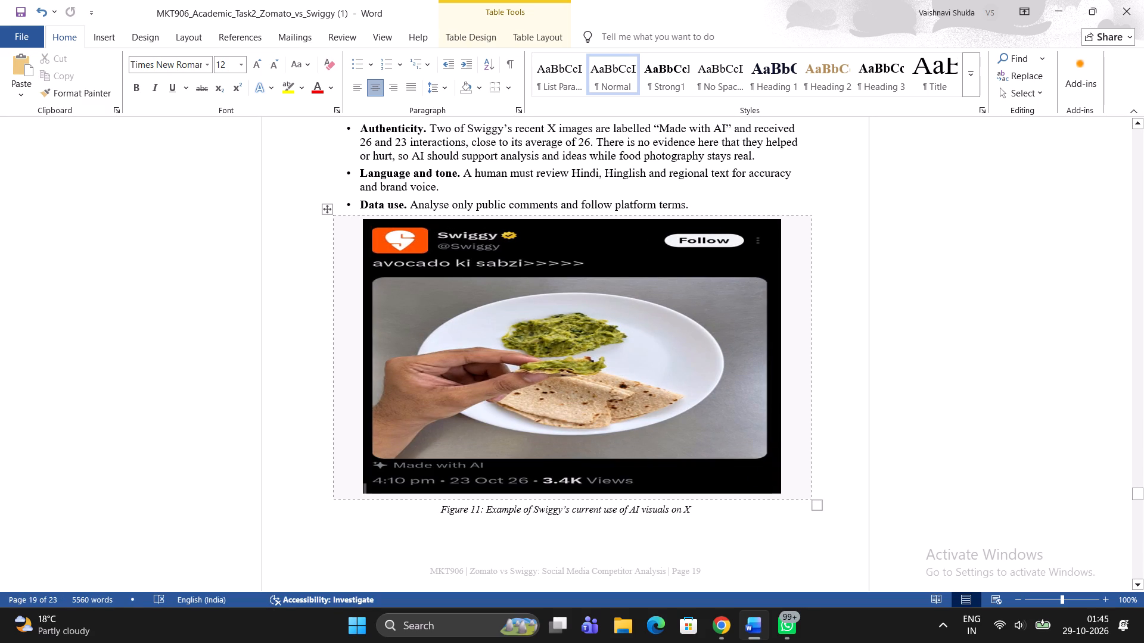
click(328, 211)
click(814, 319)
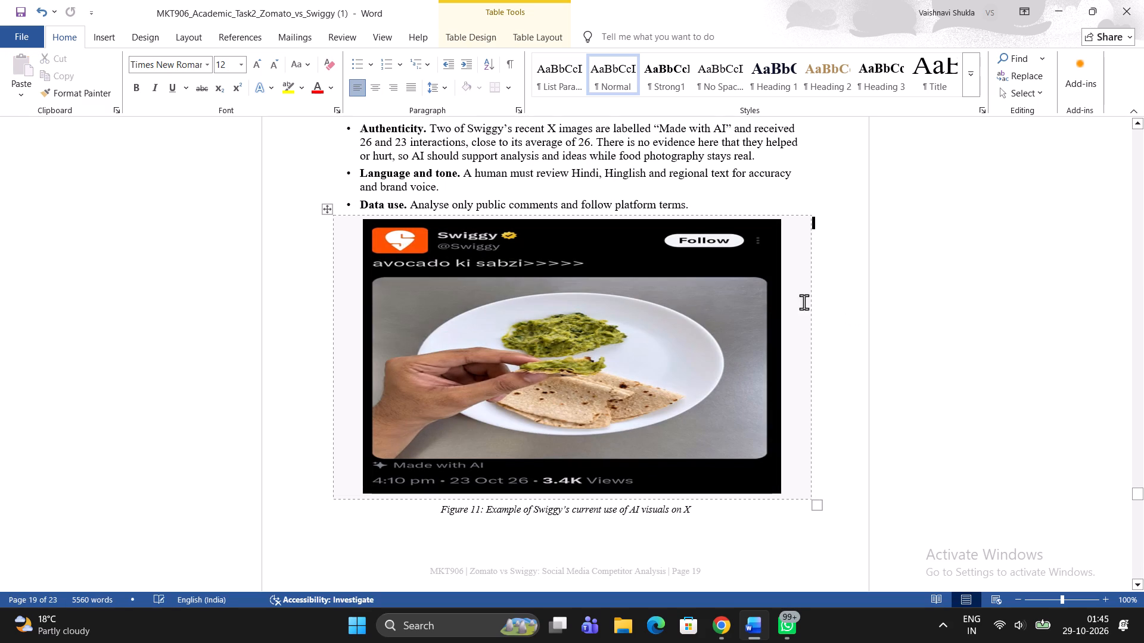
drag(820, 503, 794, 492)
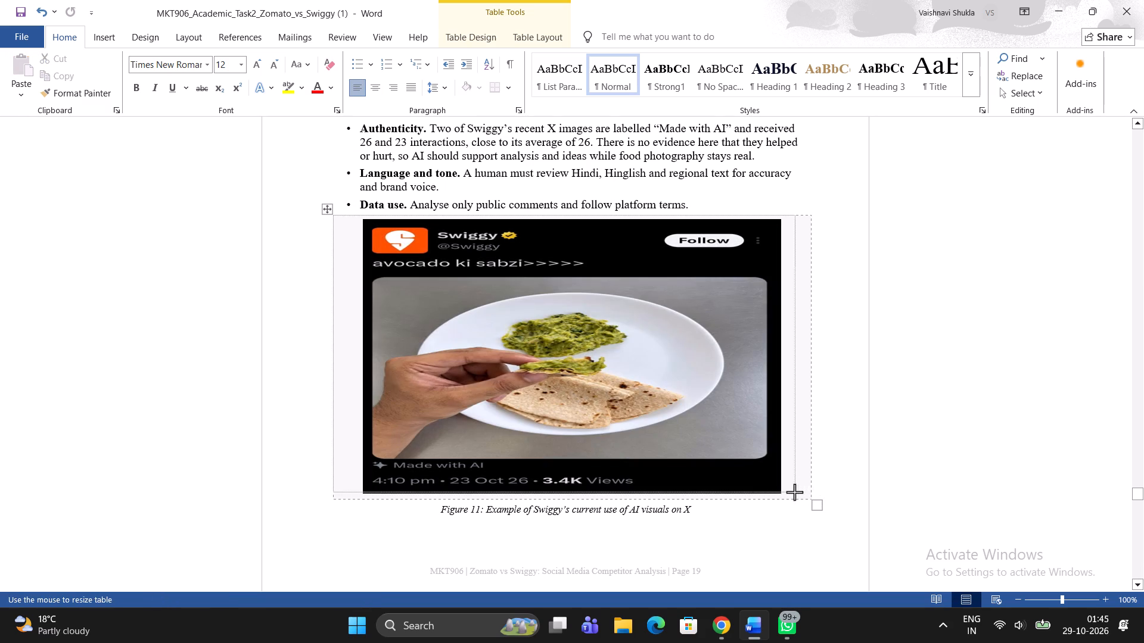
drag(794, 492, 779, 492)
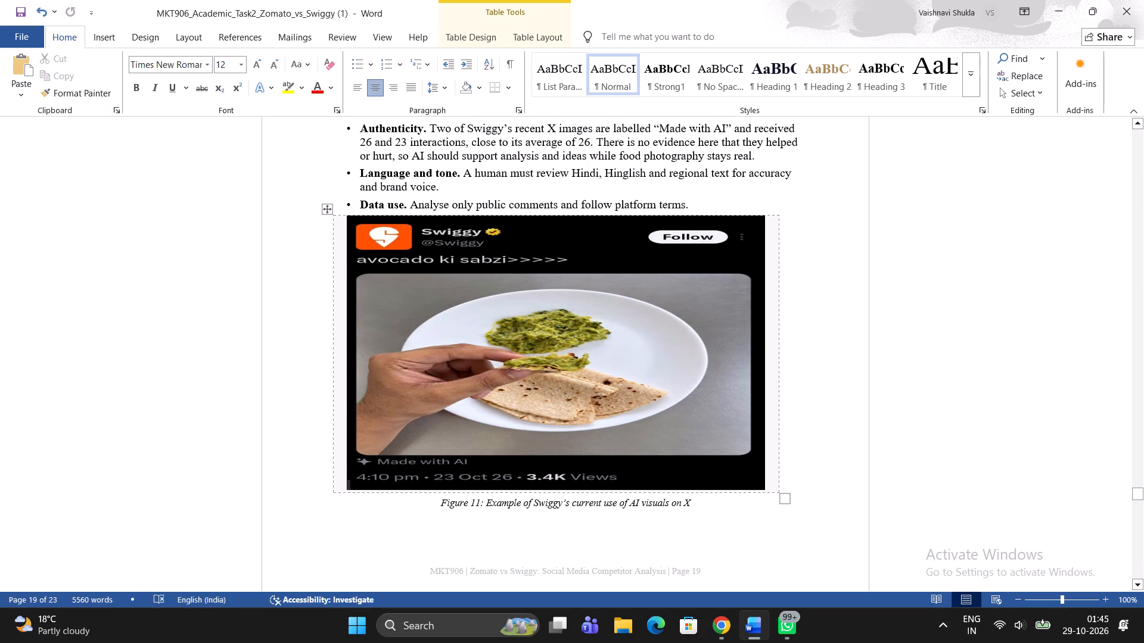
drag(788, 501, 787, 501)
drag(787, 501, 763, 491)
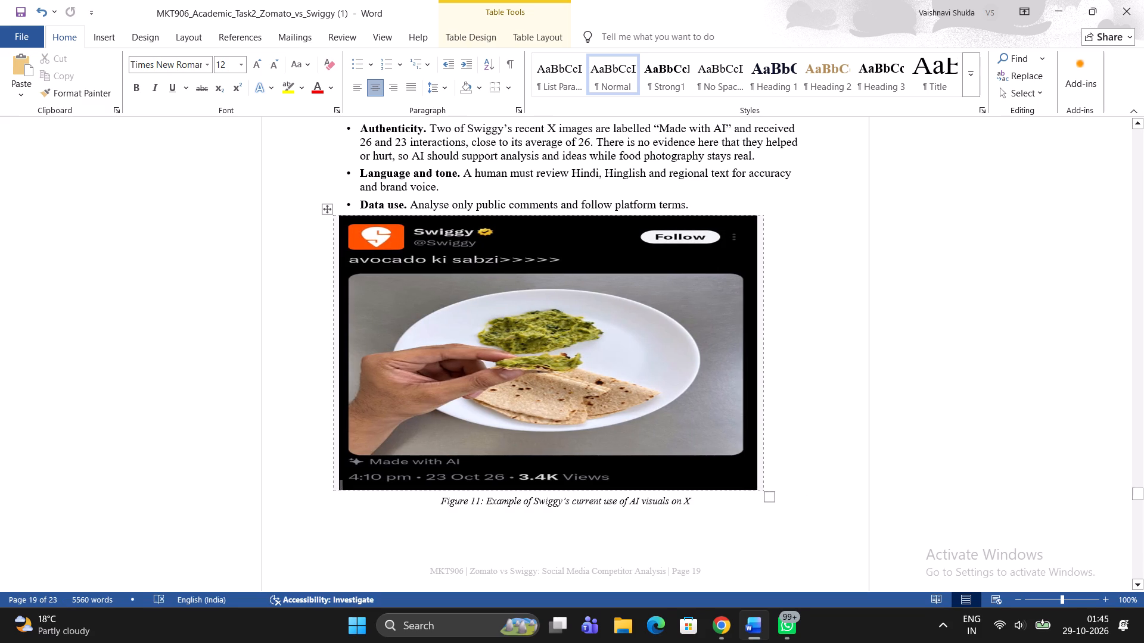
Widen the Swiggy post picture to fill the full width of the Figure 11 frame.
click(339, 327)
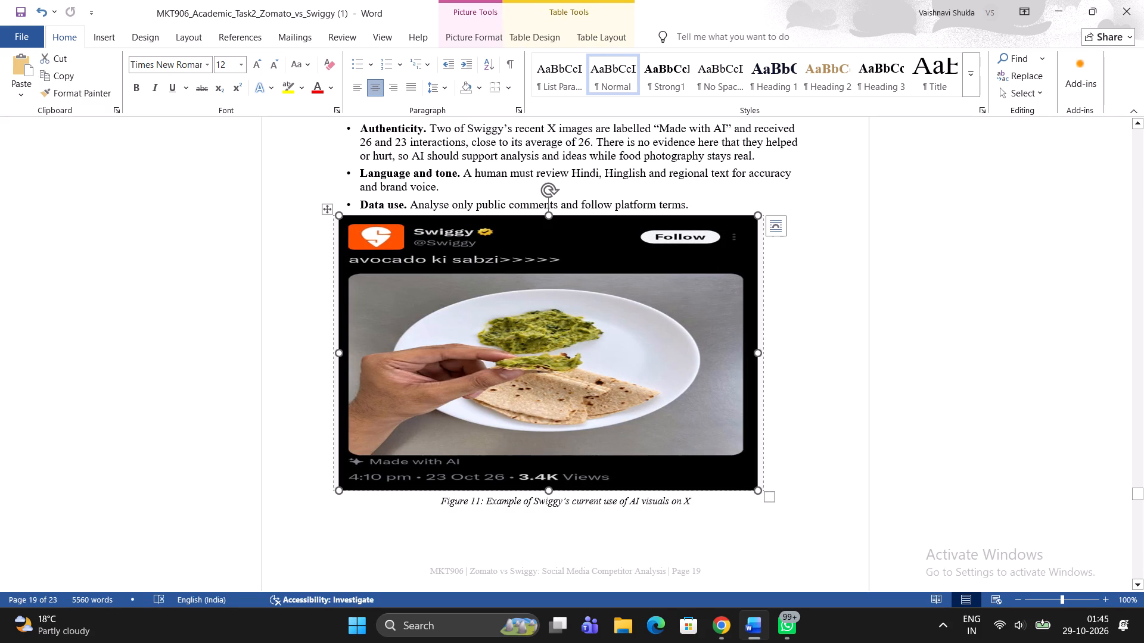
drag(340, 351, 331, 349)
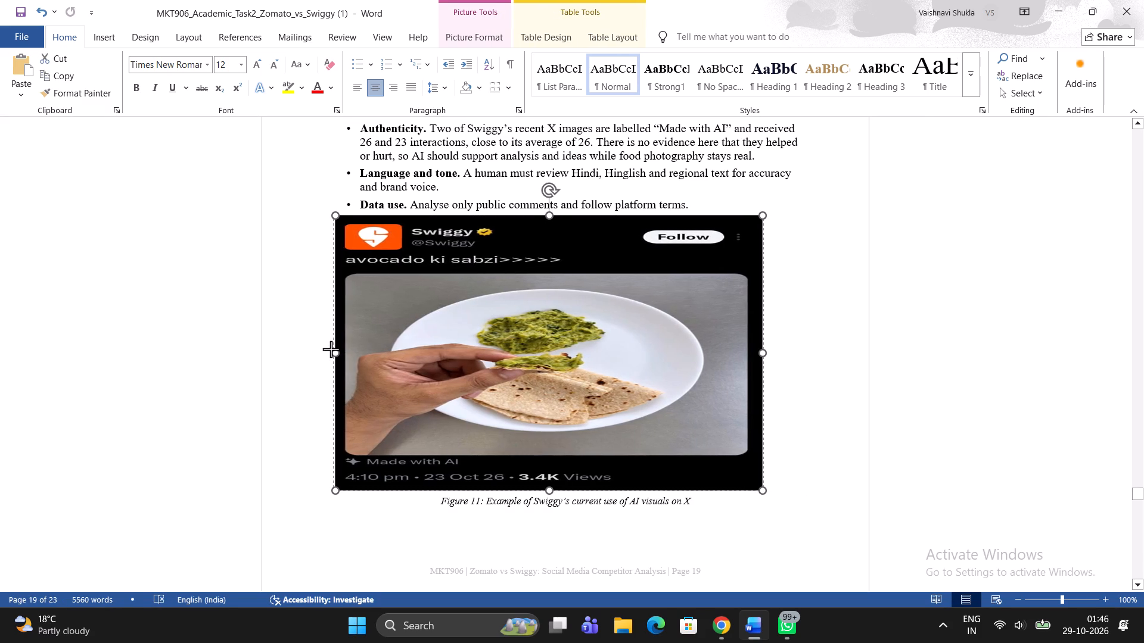
drag(331, 349, 329, 348)
click(302, 263)
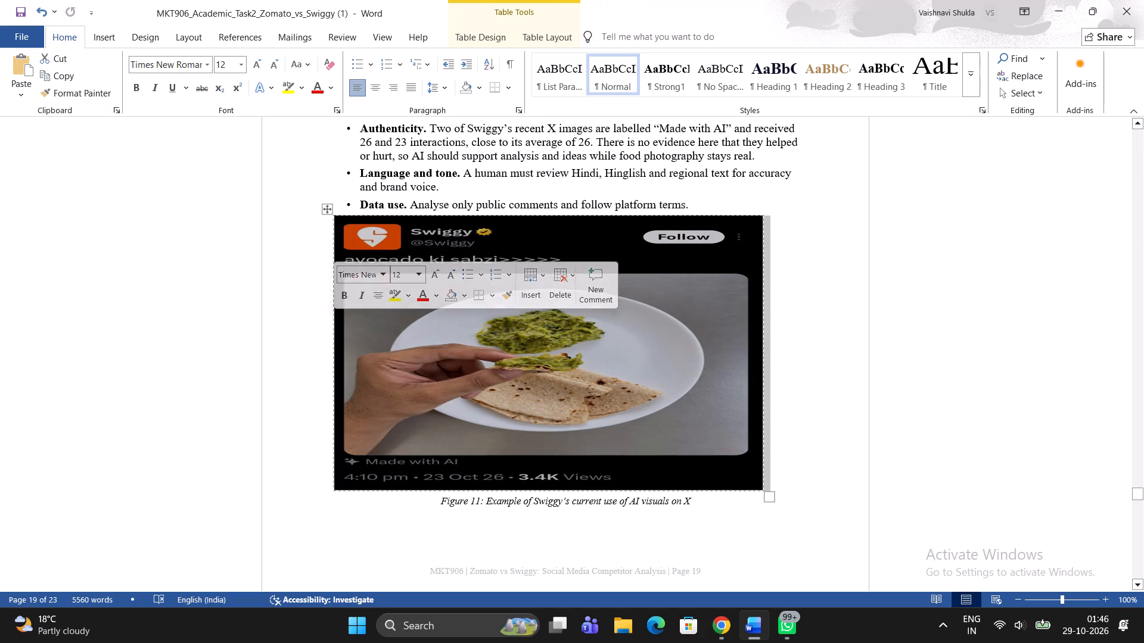
Move the Figure 11 frame with its picture so it sits centred above its caption.
drag(326, 210, 361, 213)
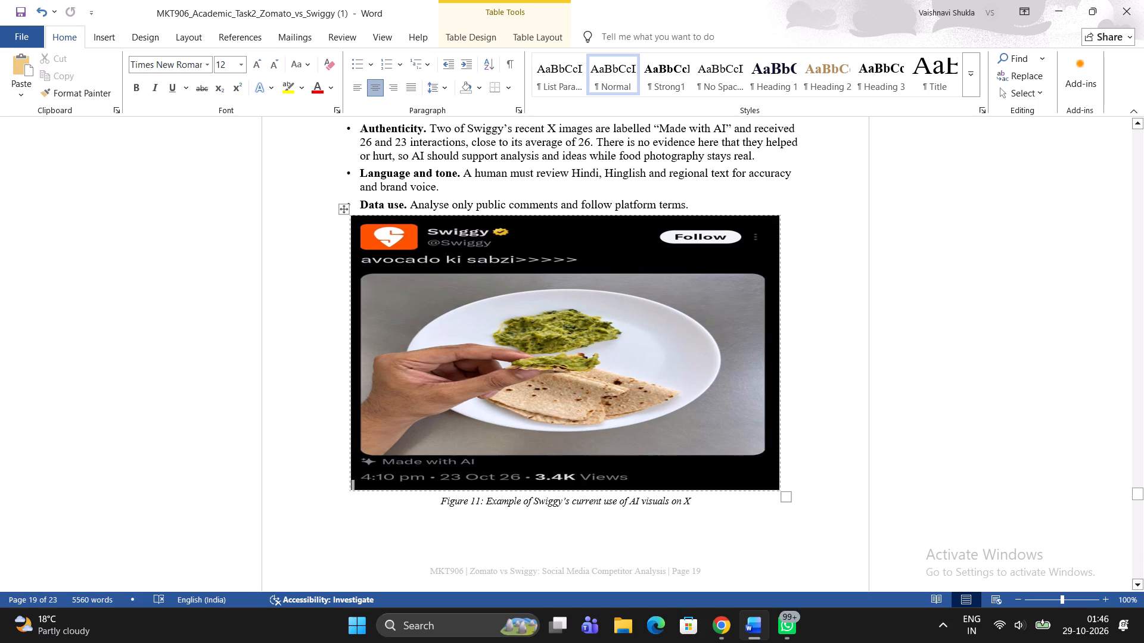
click(725, 438)
Shrink the empty Figure 10 frame in both width and height.
scroll(735, 445, up, 11)
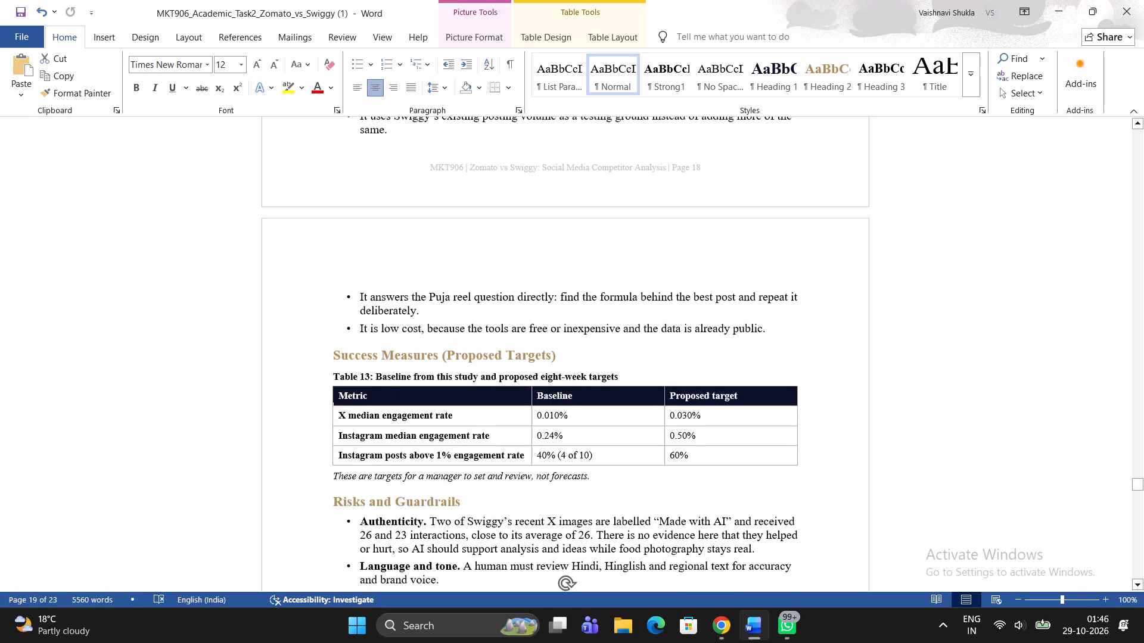
scroll(736, 445, up, 16)
scroll(736, 445, down, 2)
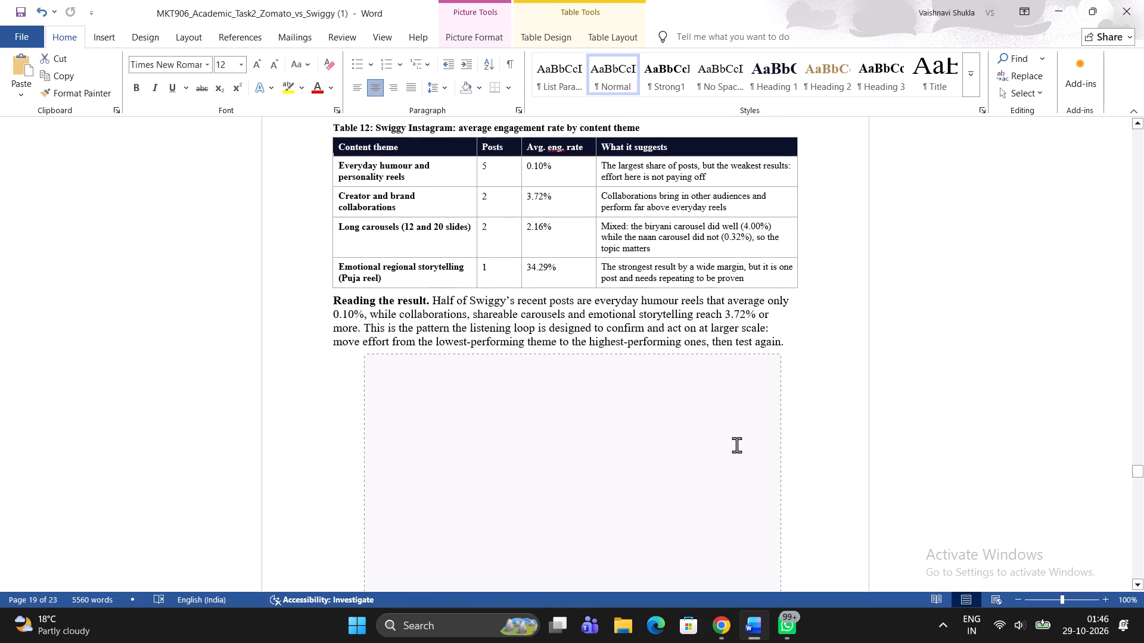
scroll(736, 445, down, 2)
click(736, 445)
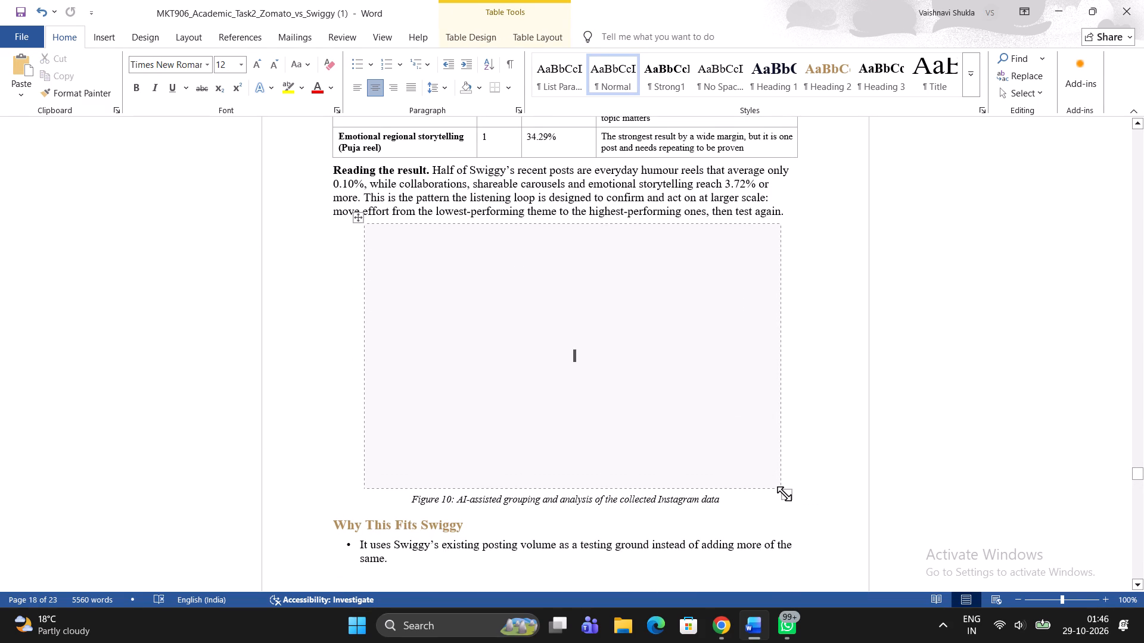
drag(785, 494, 751, 438)
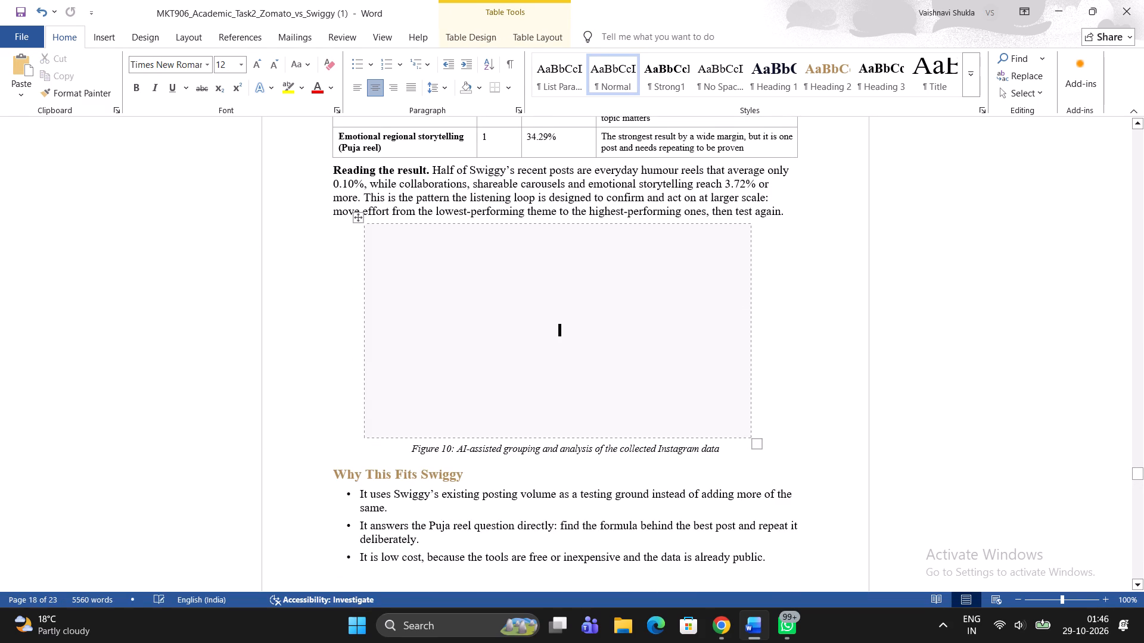
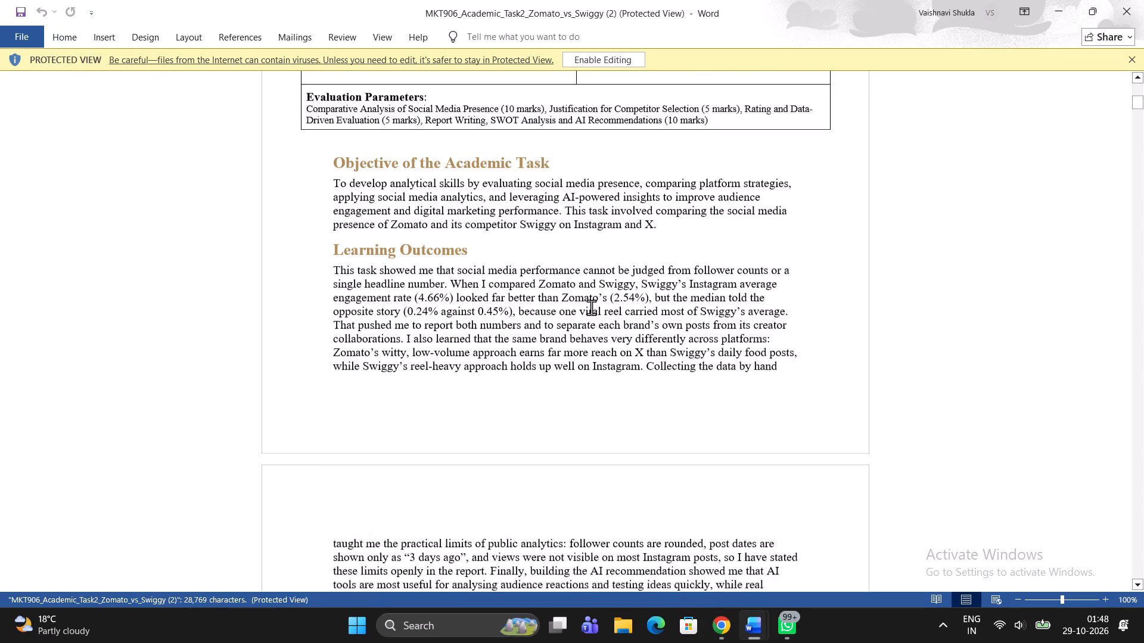
In the protected-view report copy (2), find the Figure 7 chart of days taken to publish the latest 10 posts and copy it.
drag(1143, 103, 1143, 237)
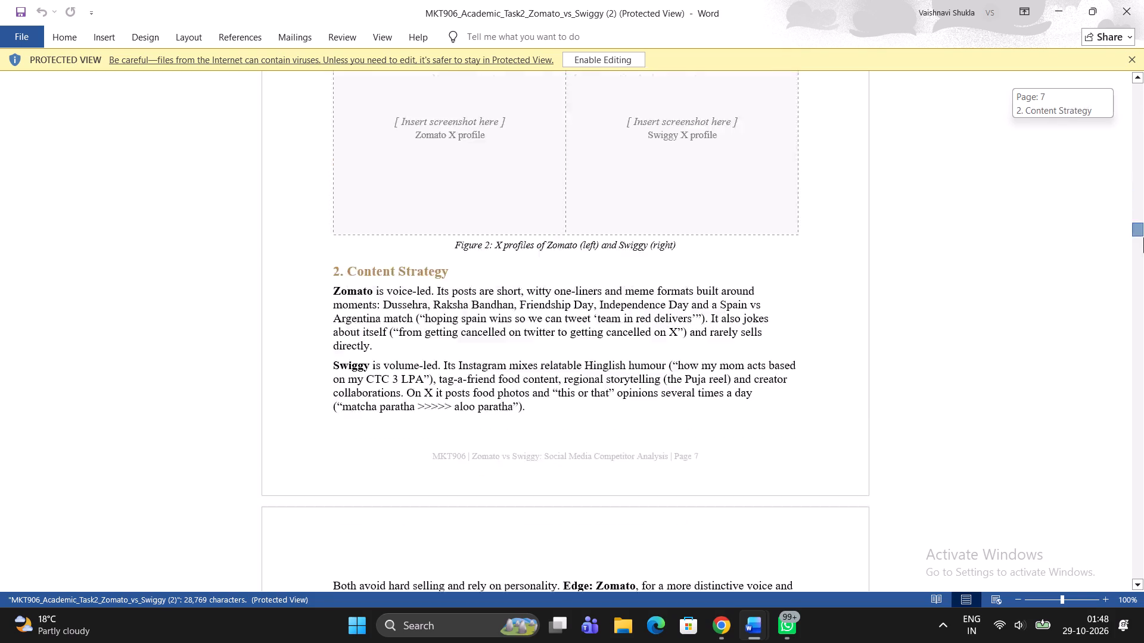
drag(1143, 237, 1143, 322)
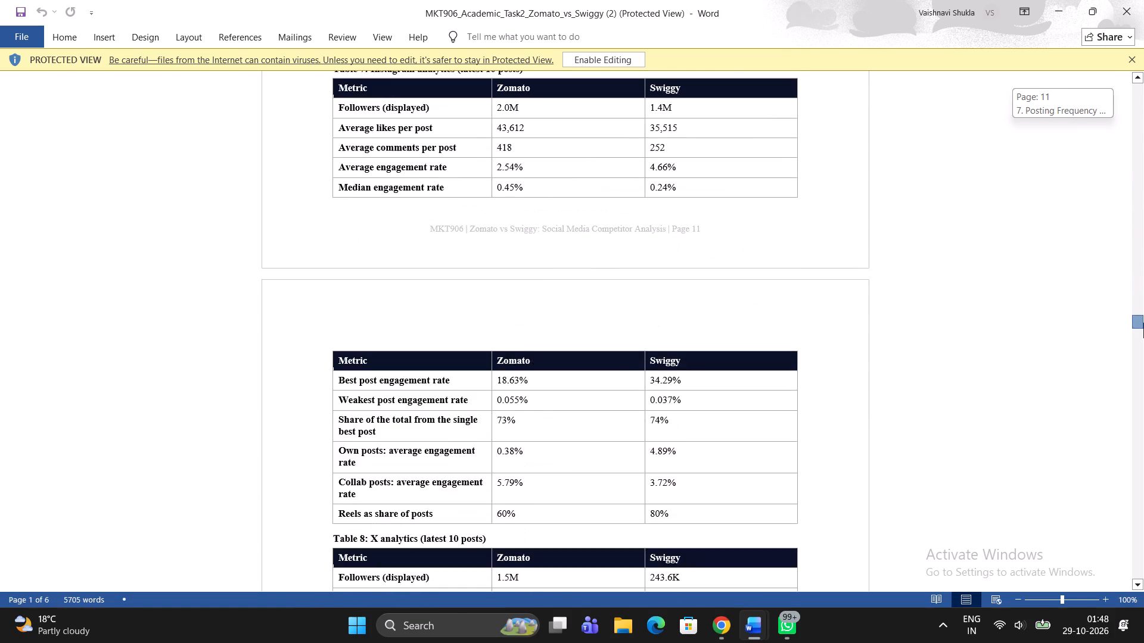
drag(1143, 322, 1143, 309)
click(644, 332)
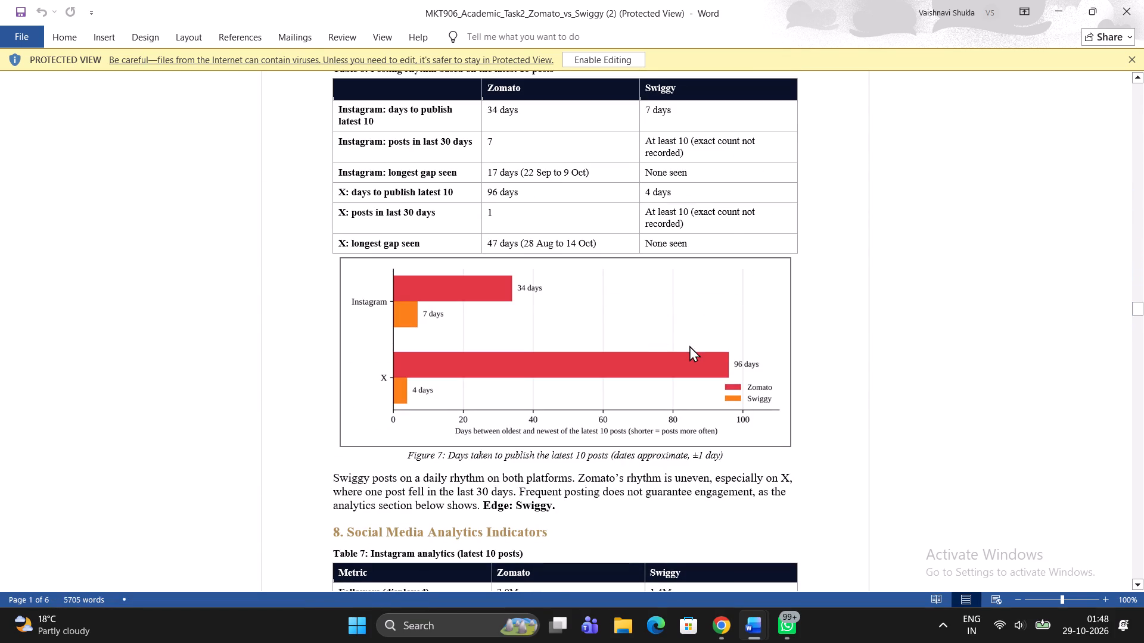
right_click(689, 345)
click(730, 273)
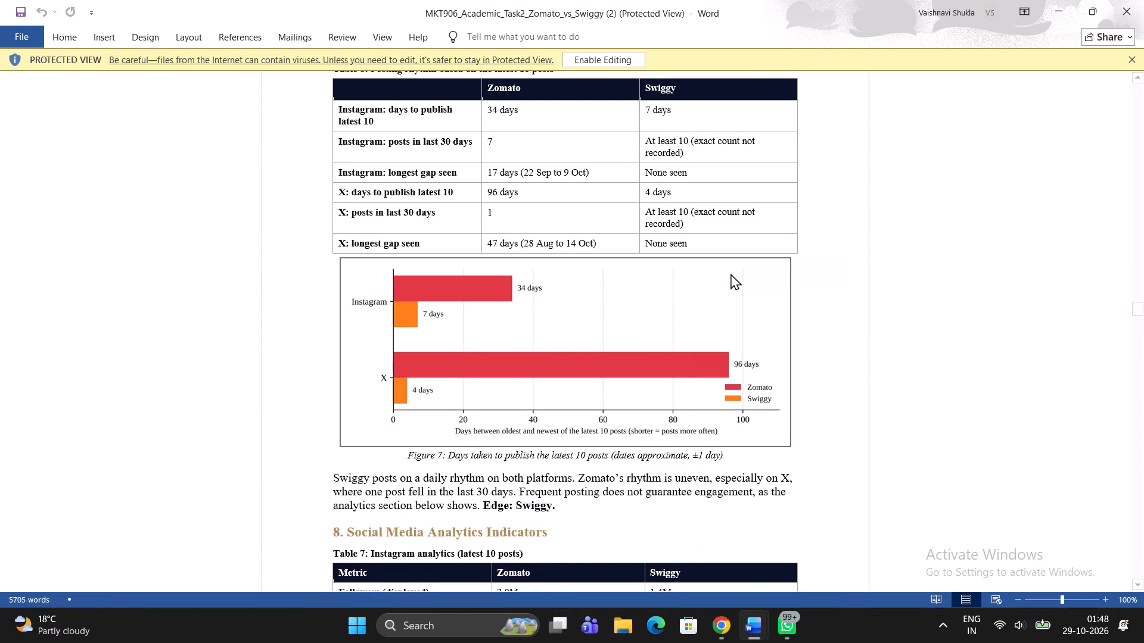
Switch to the editable report (1) and paste the copied chart into the empty Figure 10 frame.
key(alt+Tab)
scroll(543, 354, down, 6)
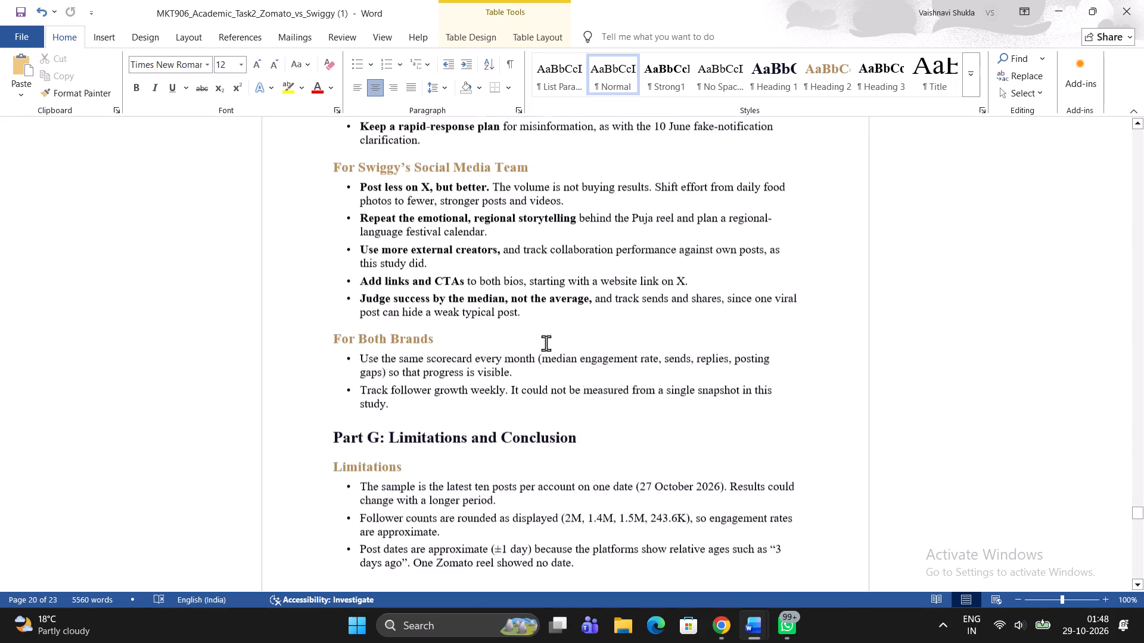
scroll(546, 343, up, 20)
scroll(546, 343, up, 5)
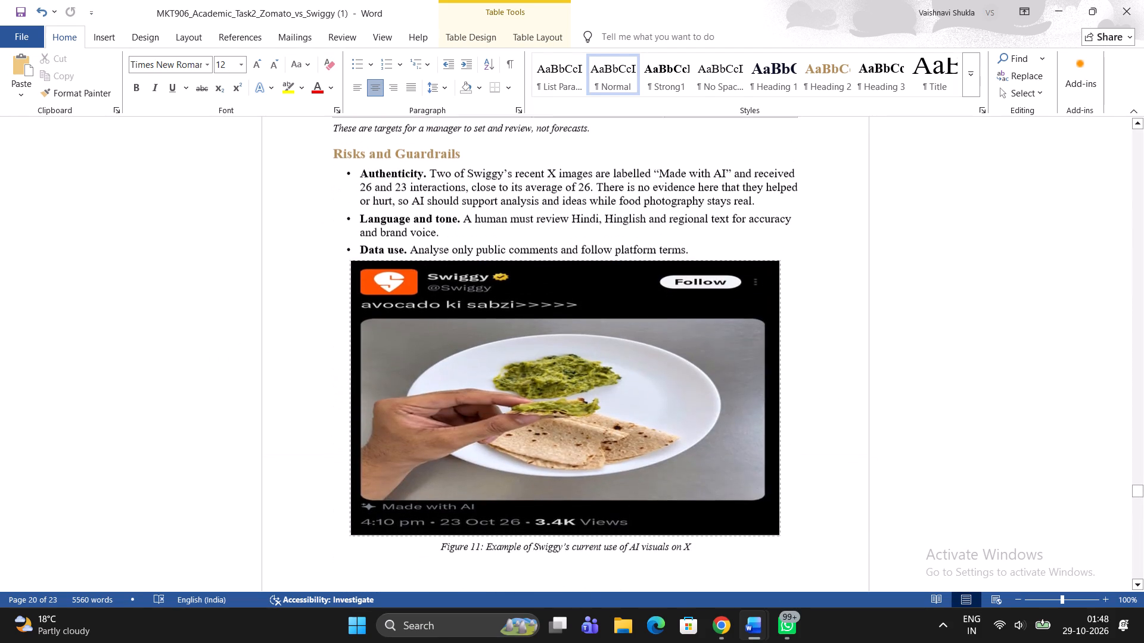
scroll(546, 342, up, 6)
scroll(546, 342, down, 2)
scroll(546, 342, up, 20)
scroll(546, 342, up, 1)
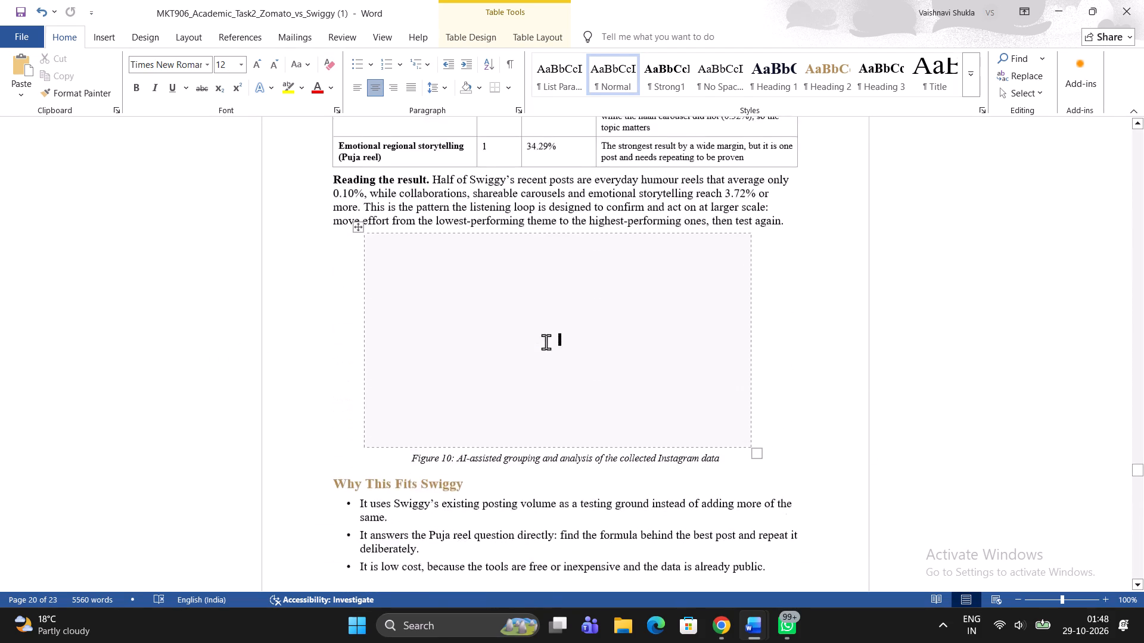
scroll(550, 348, down, 2)
key(ctrl+v)
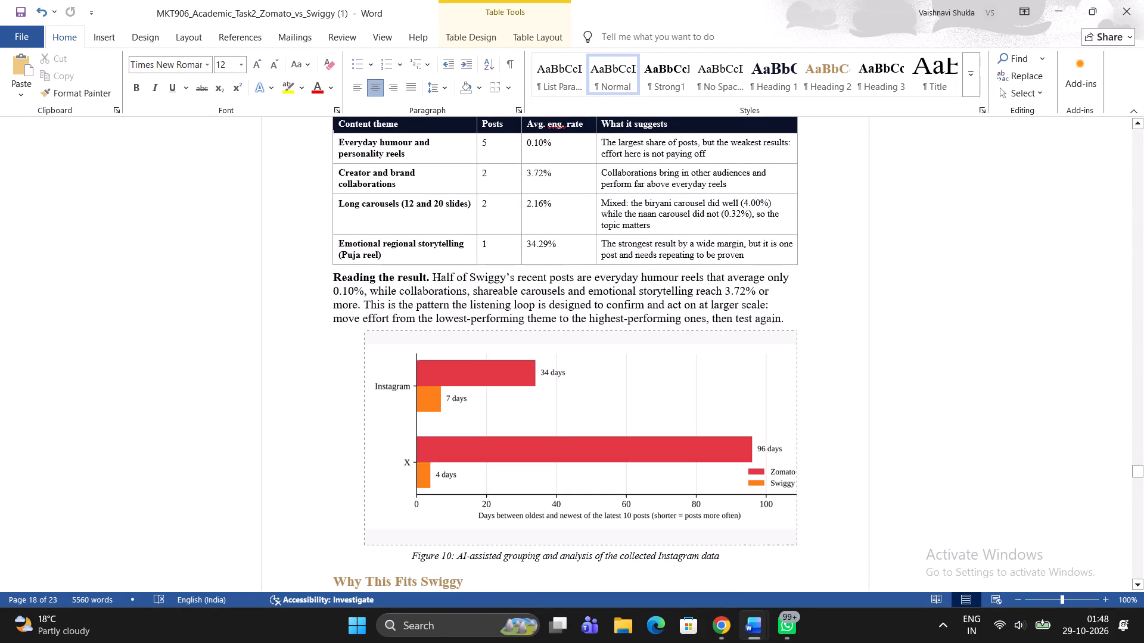
Reduce the height of the Figure 10 frame to fit closely around the pasted chart.
click(459, 401)
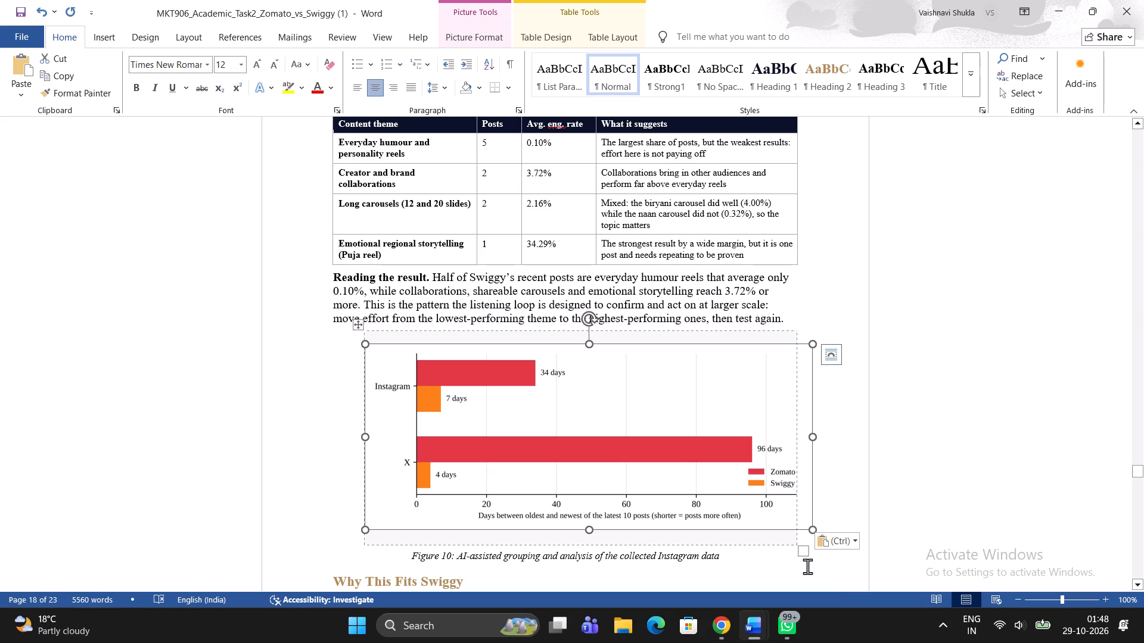
drag(805, 553, 791, 529)
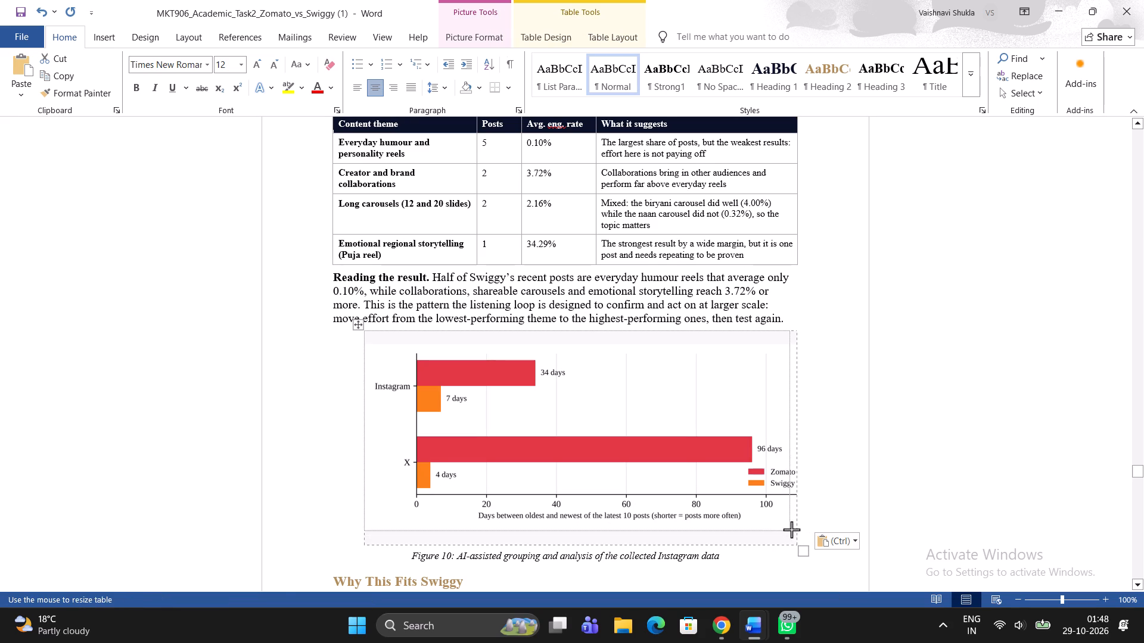
drag(791, 529, 797, 528)
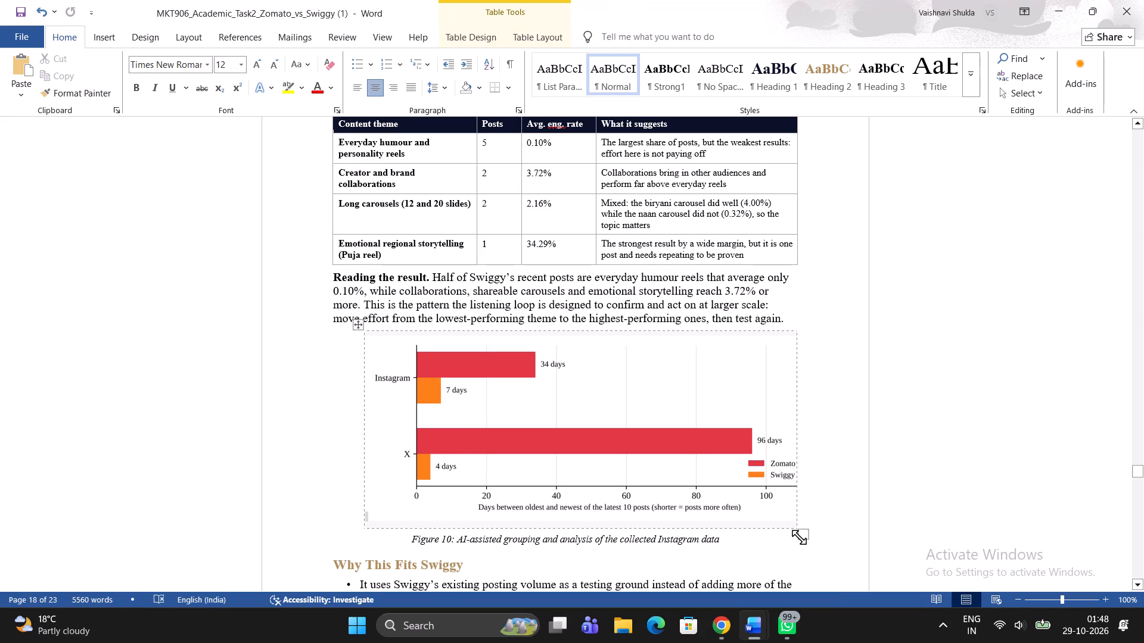
drag(799, 537, 791, 523)
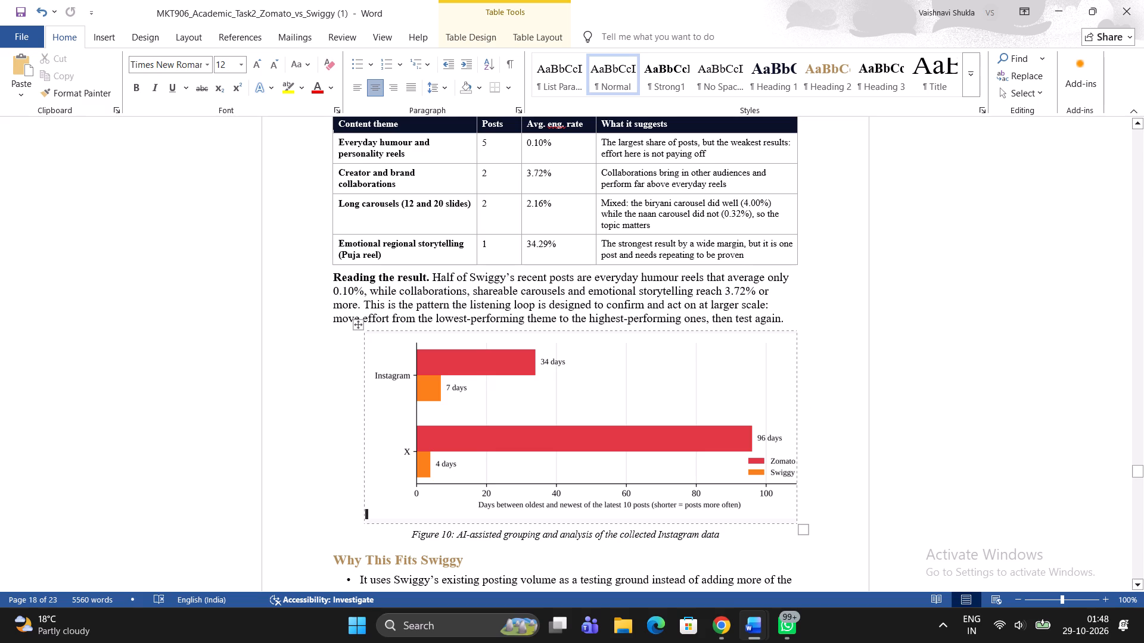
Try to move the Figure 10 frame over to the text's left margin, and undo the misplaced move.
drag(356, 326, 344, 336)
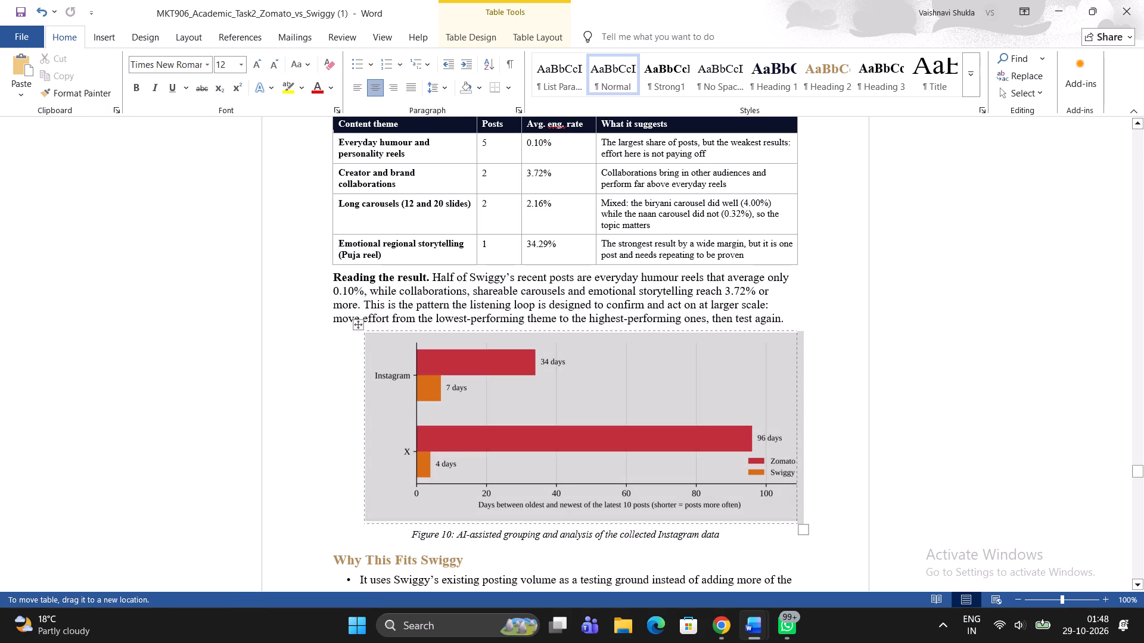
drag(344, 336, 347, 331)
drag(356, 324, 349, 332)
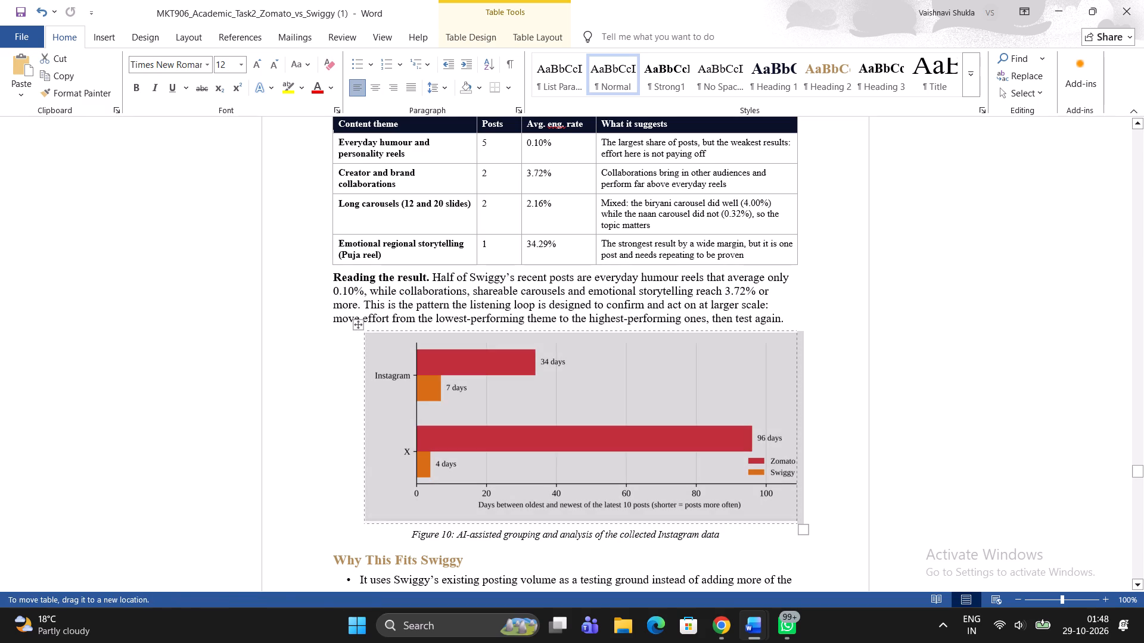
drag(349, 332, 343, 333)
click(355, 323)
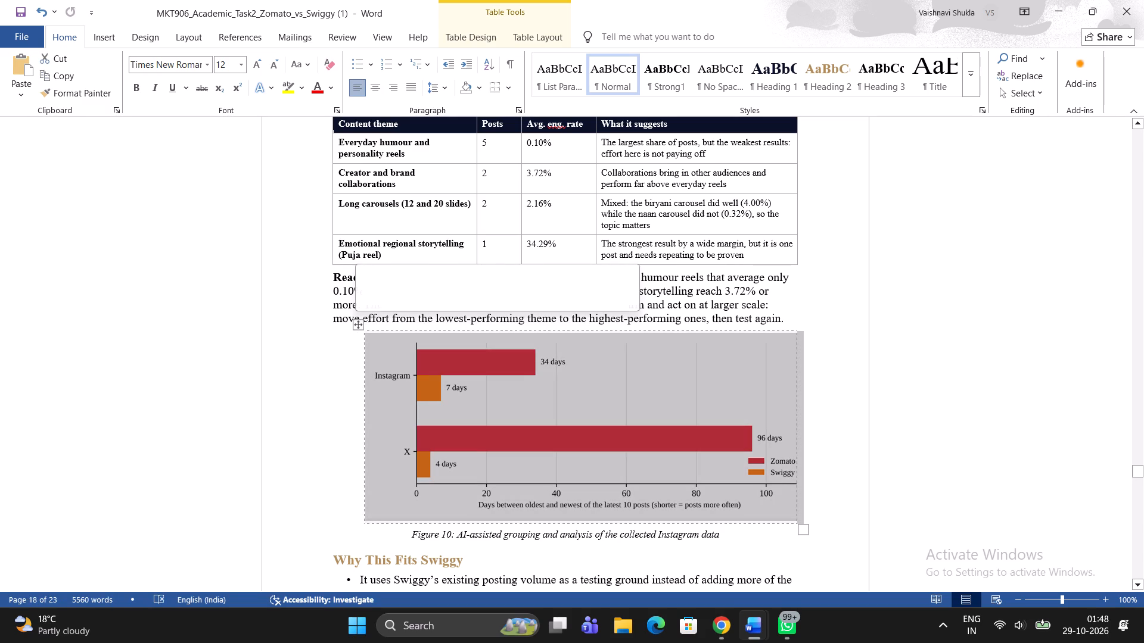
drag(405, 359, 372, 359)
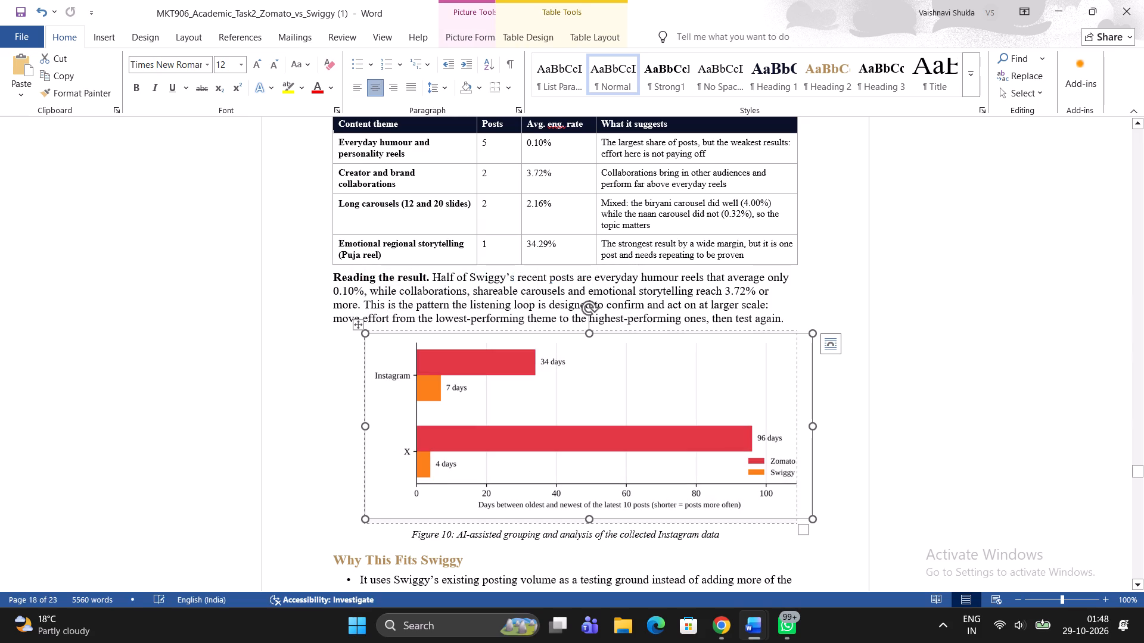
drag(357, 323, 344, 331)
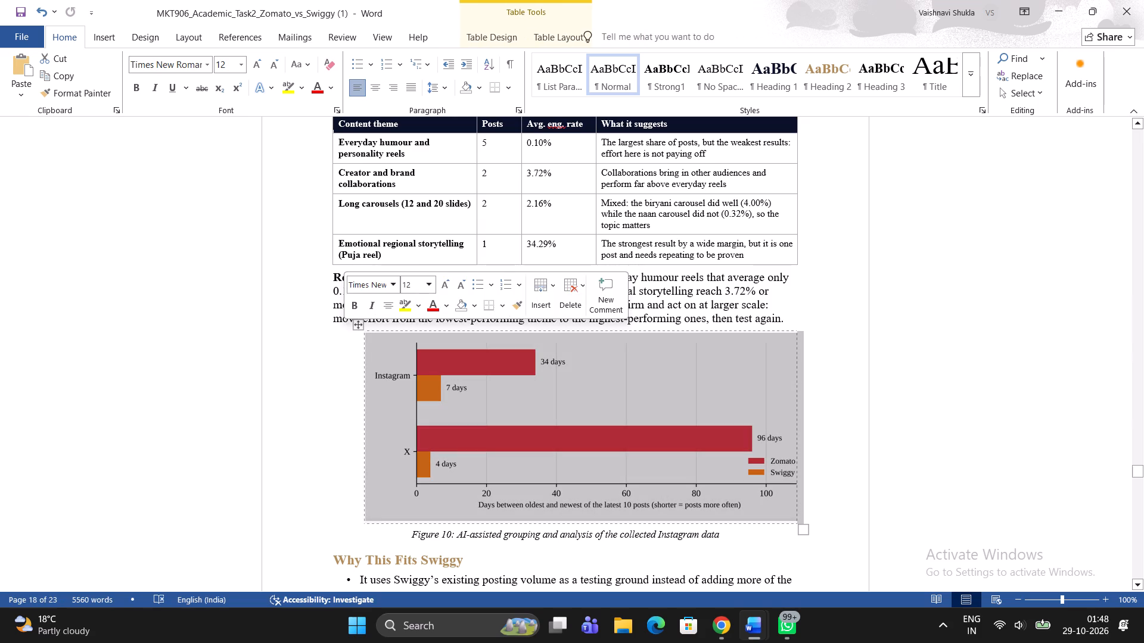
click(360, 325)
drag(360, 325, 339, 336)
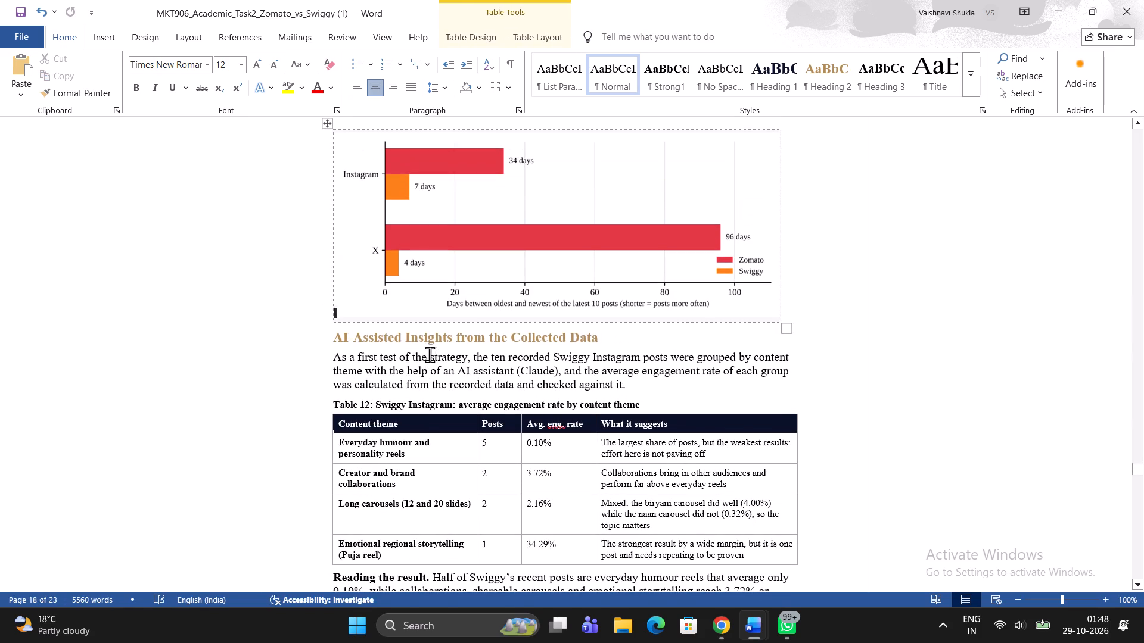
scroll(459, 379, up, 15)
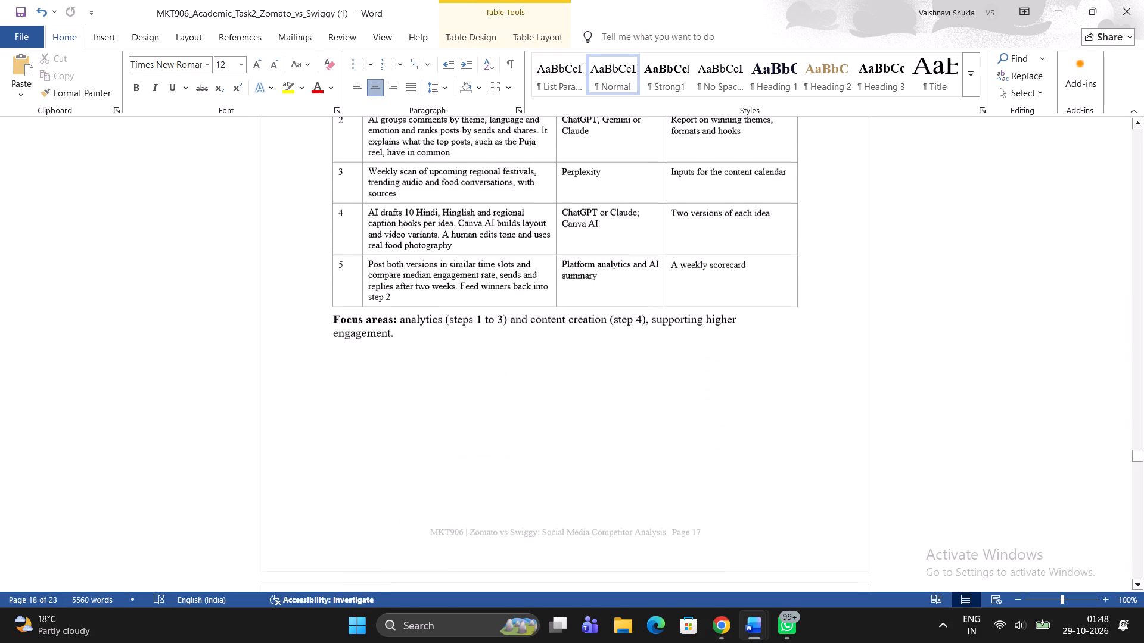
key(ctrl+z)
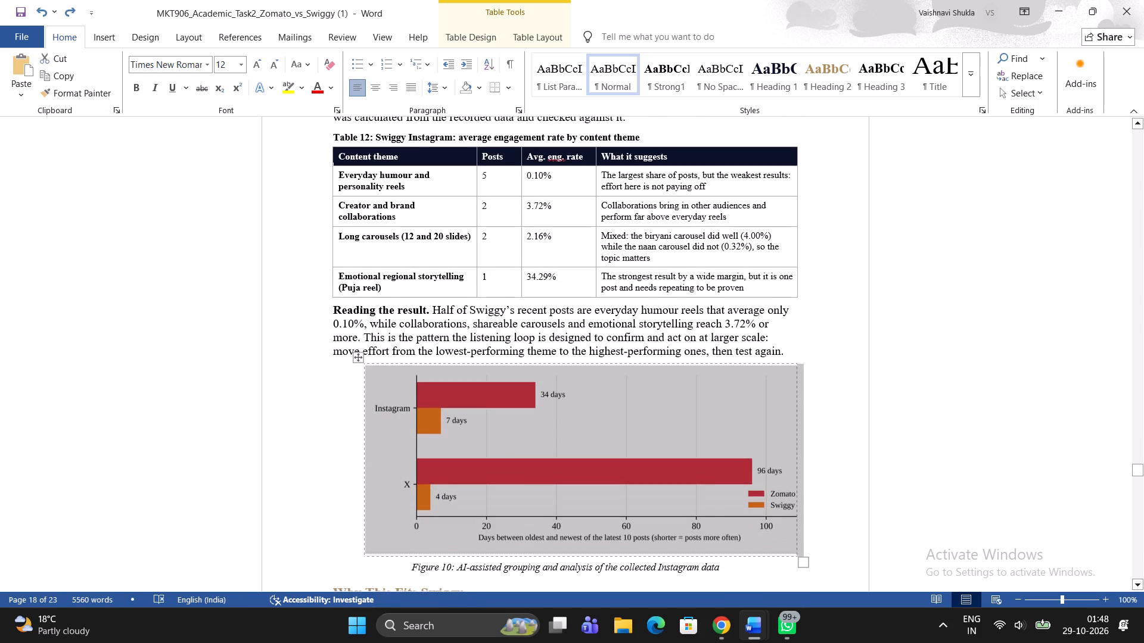
Resize the Figure 10 frame so its borders enclose the whole chart, including the legend.
scroll(459, 379, down, 5)
click(796, 410)
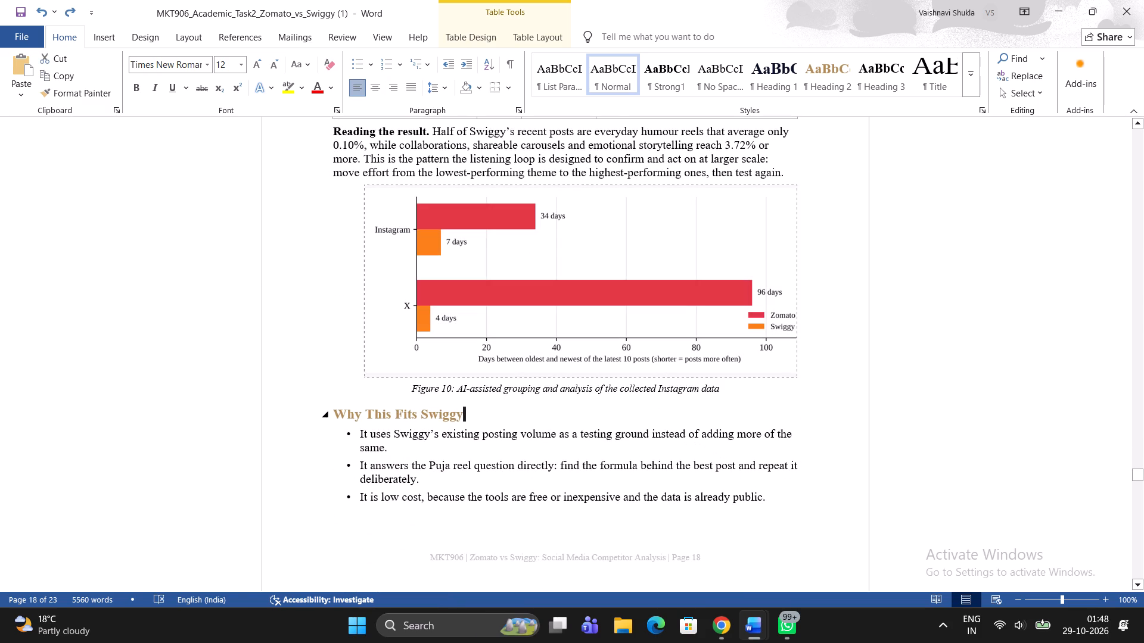
click(621, 269)
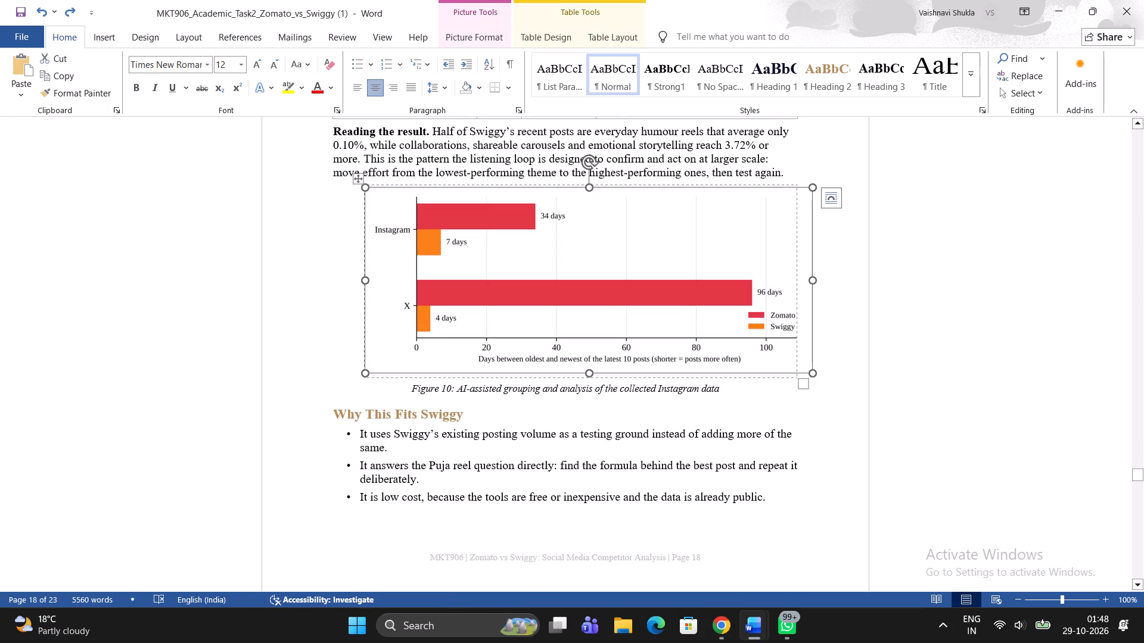
click(805, 383)
drag(805, 388, 801, 374)
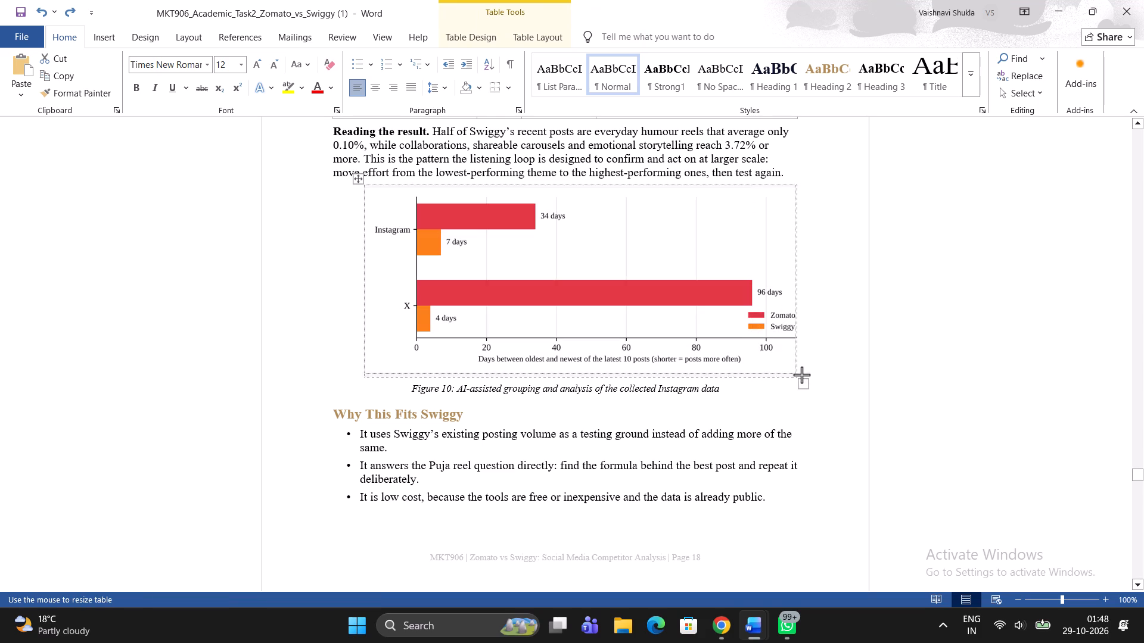
drag(801, 374, 800, 376)
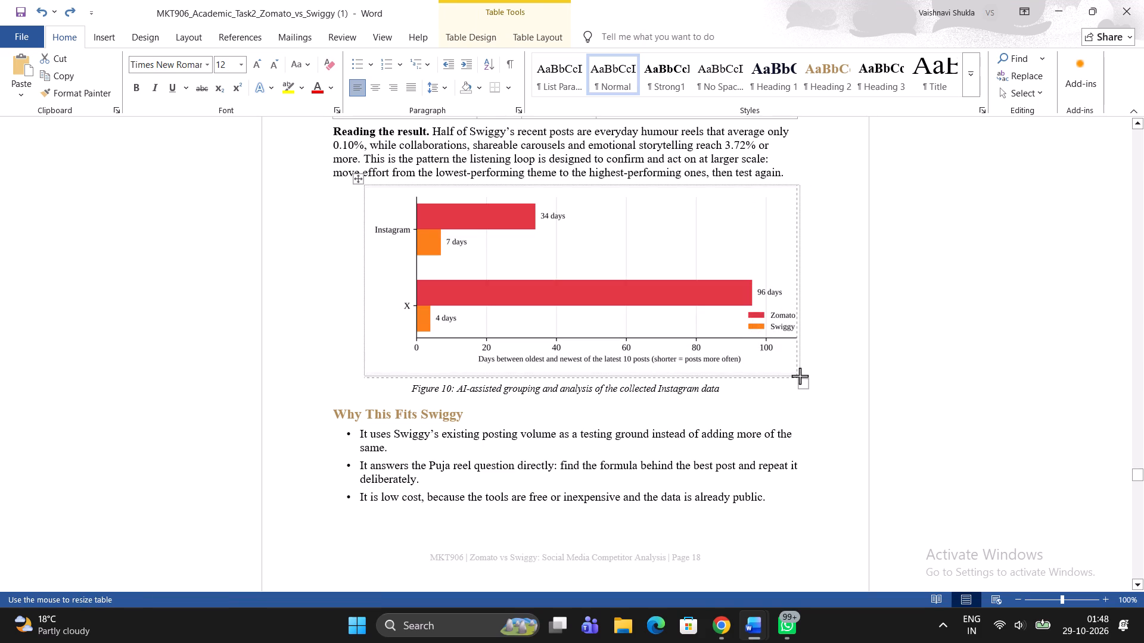
drag(800, 376, 798, 373)
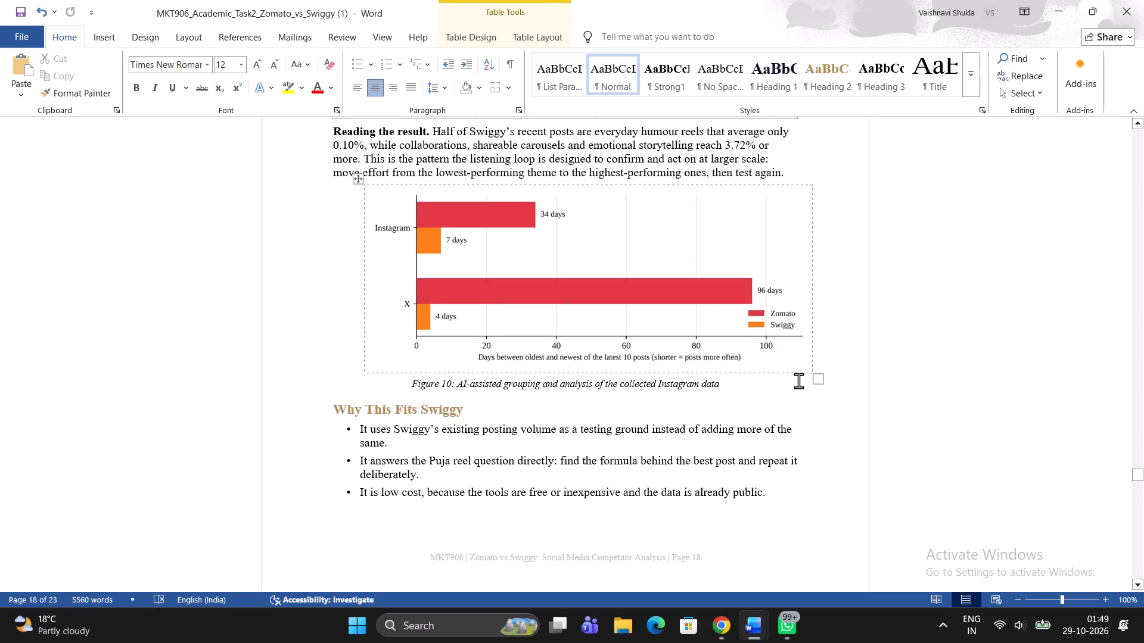
click(795, 391)
Move the Figure 10 frame with its chart to line up with the text's left margin, directly above its caption.
scroll(789, 396, up, 2)
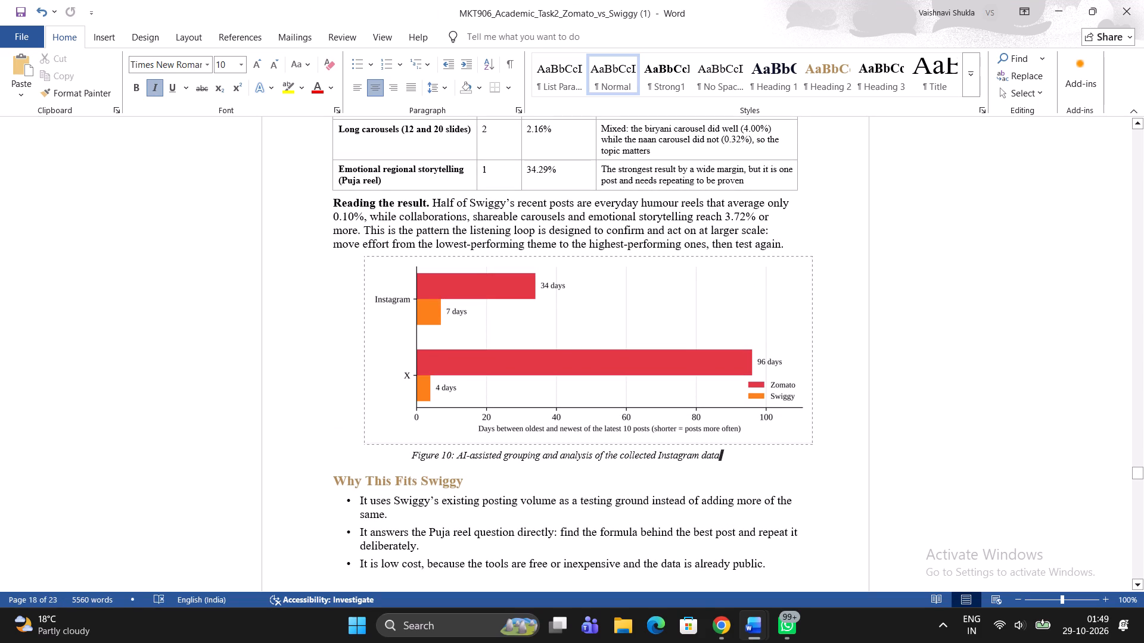
click(304, 304)
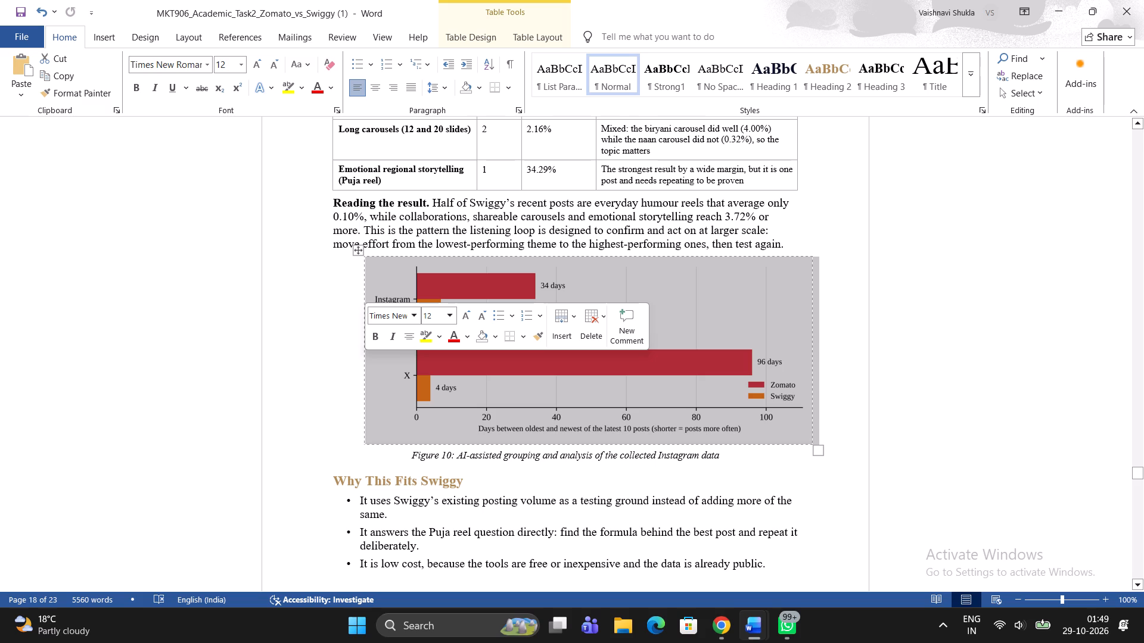
drag(359, 252, 327, 252)
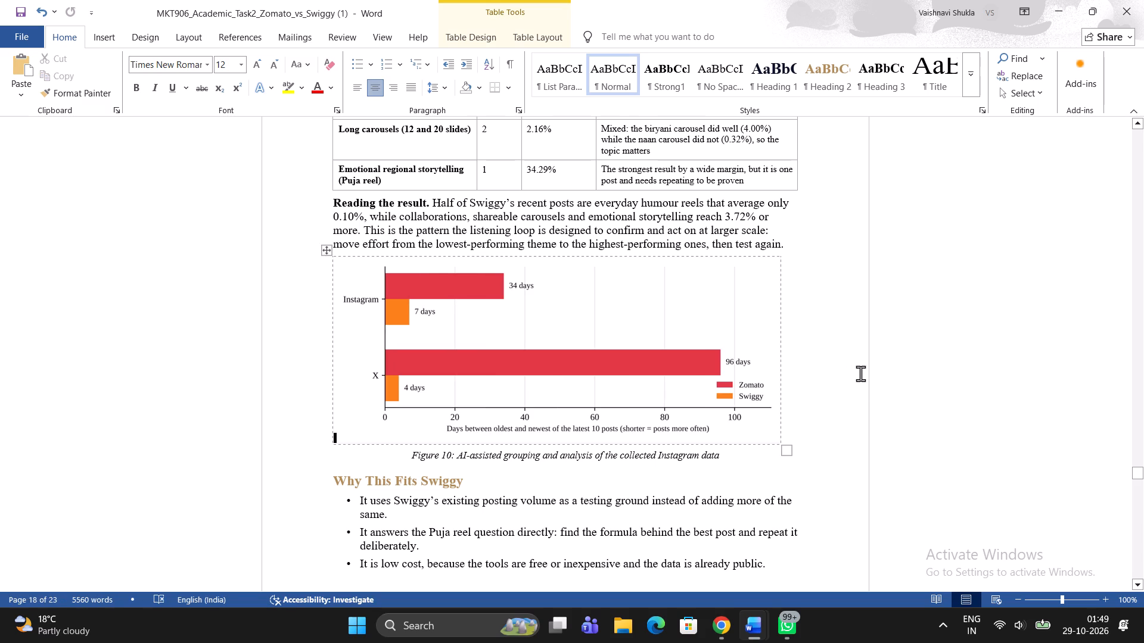
click(863, 401)
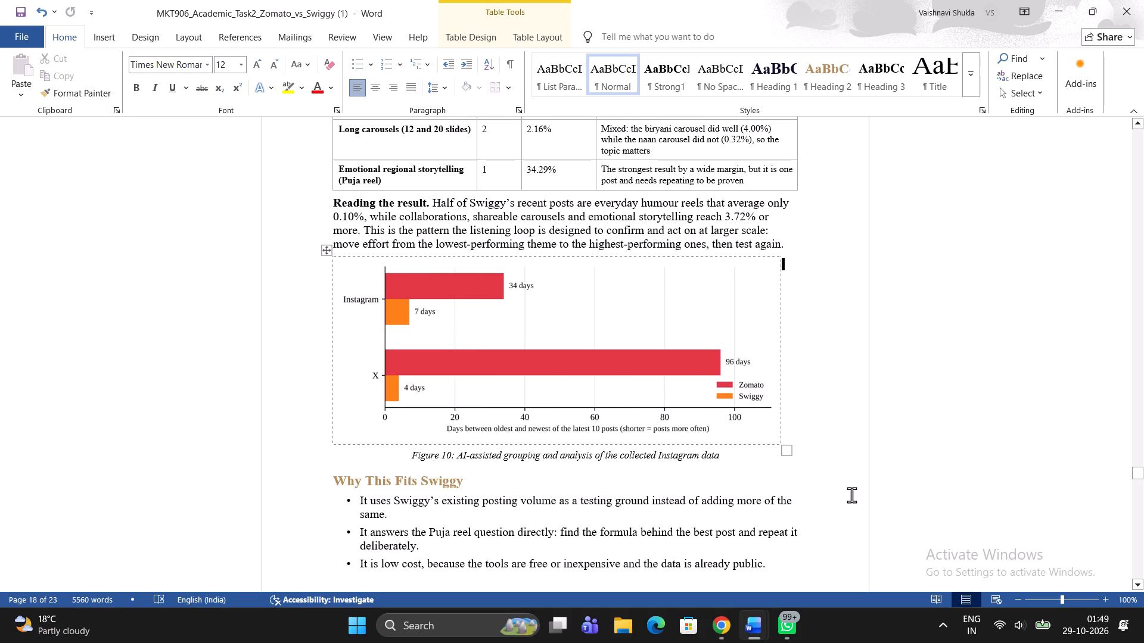
Review the placement of the Figure 10 chart and the text following it, and switch briefly between windows.
scroll(845, 438, down, 2)
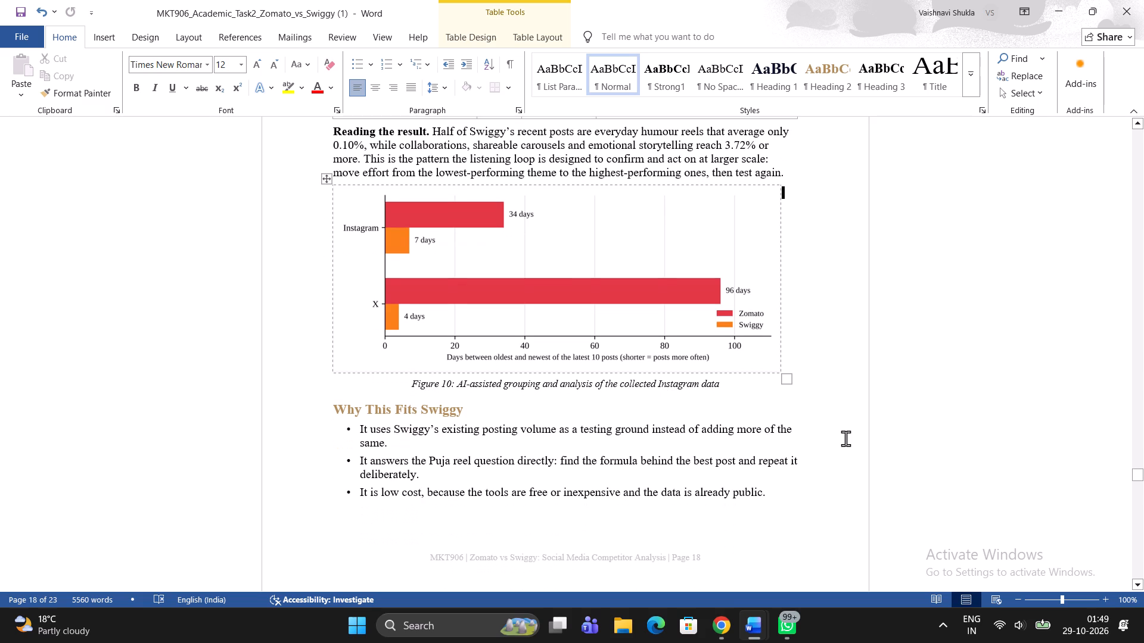
scroll(845, 438, down, 13)
scroll(845, 438, up, 12)
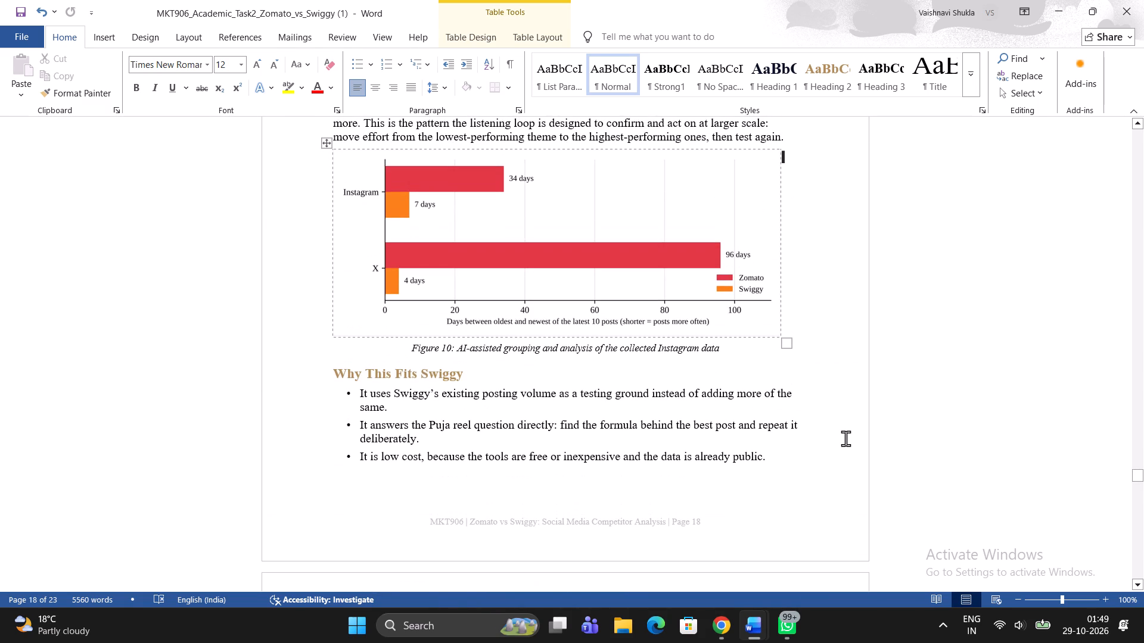
scroll(845, 438, up, 1)
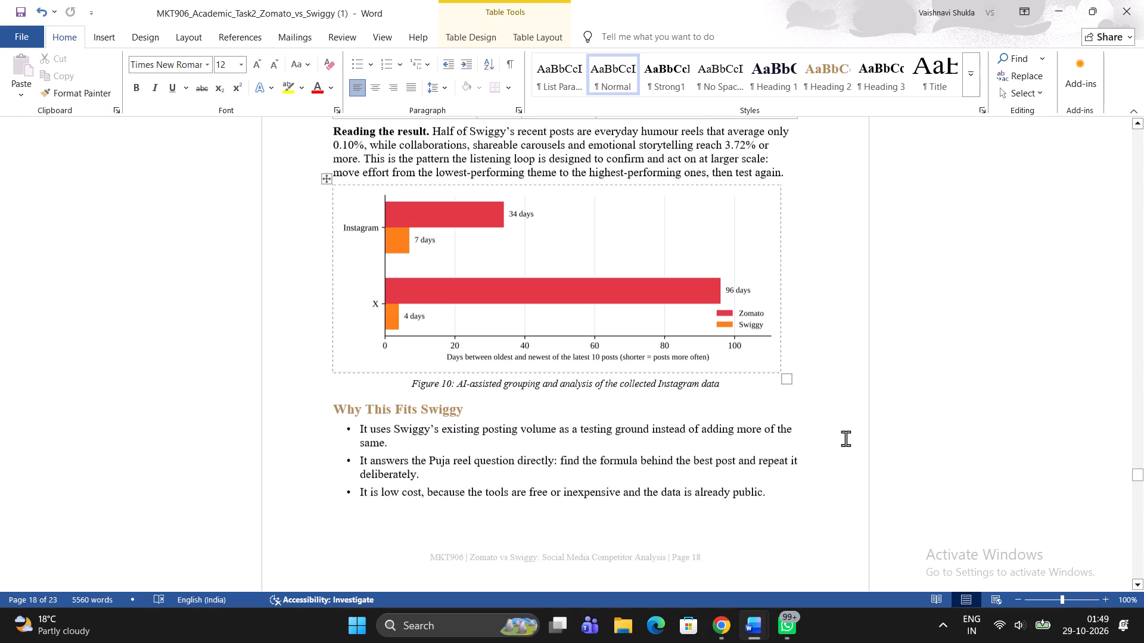
scroll(845, 438, up, 1)
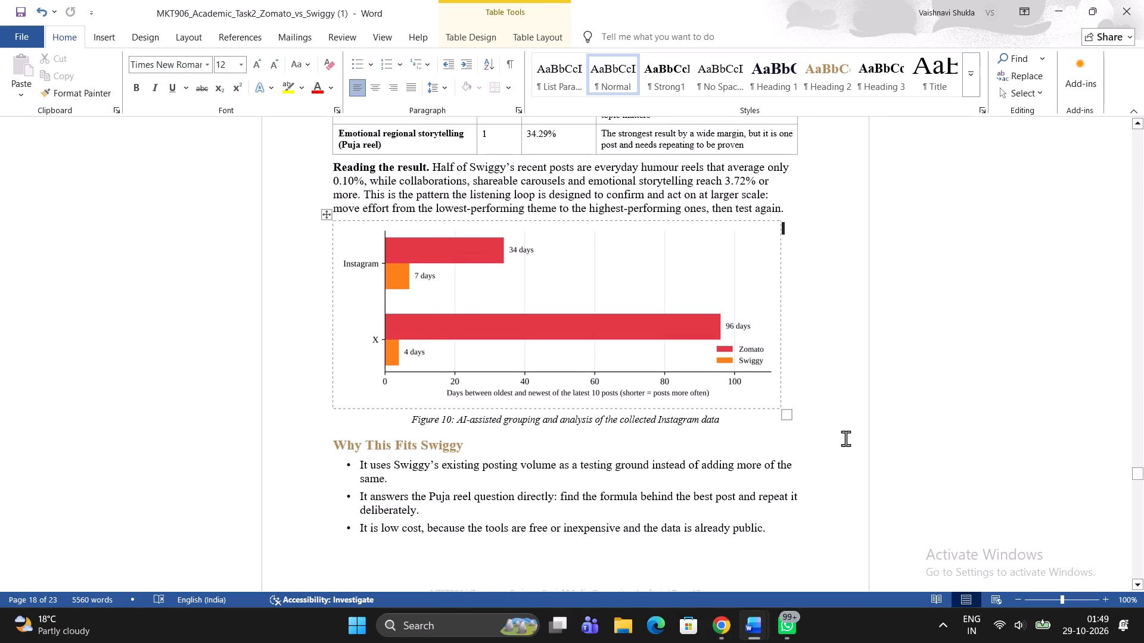
key(alt+Tab)
key(alt+Tab)
key(alt+Tab)
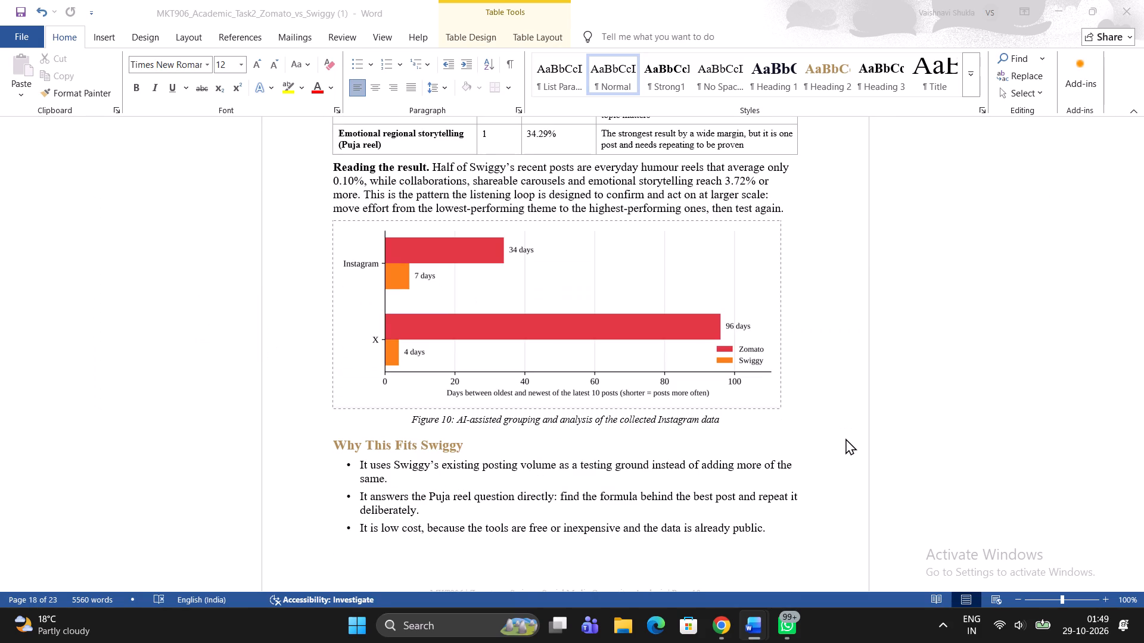
scroll(845, 438, up, 17)
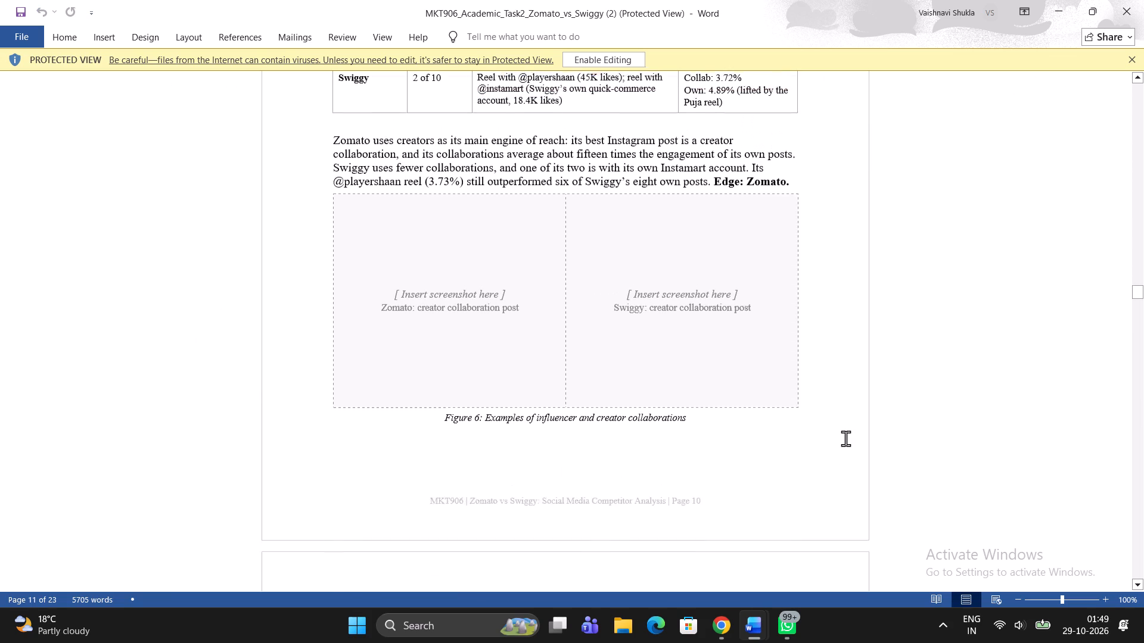
key(alt+Tab)
key(alt+Tab)
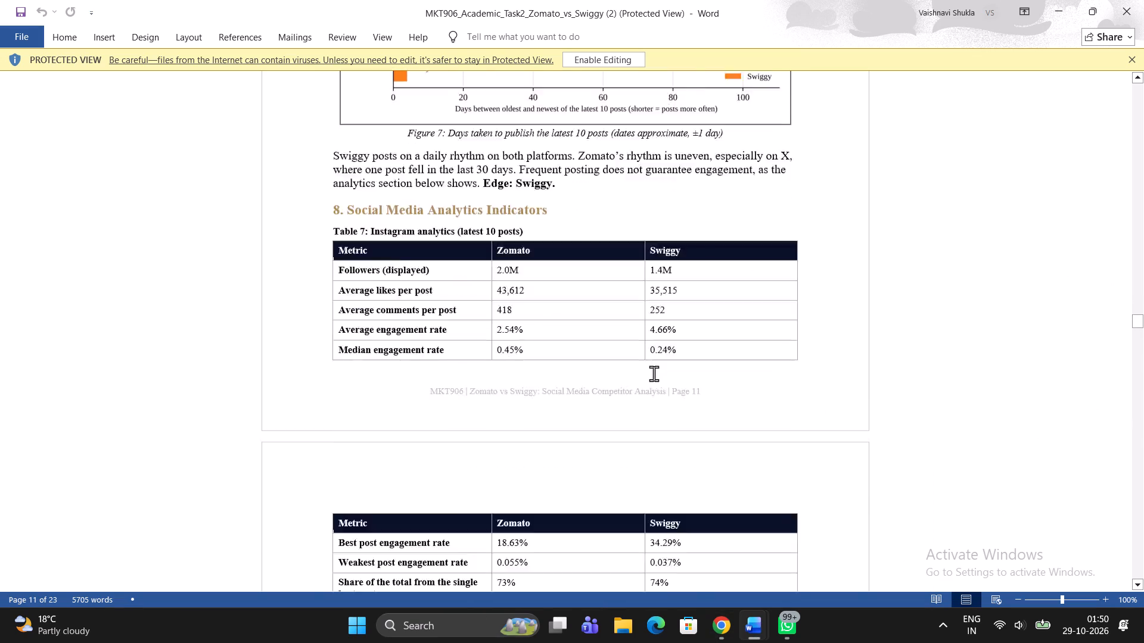
scroll(654, 373, down, 19)
scroll(654, 373, down, 5)
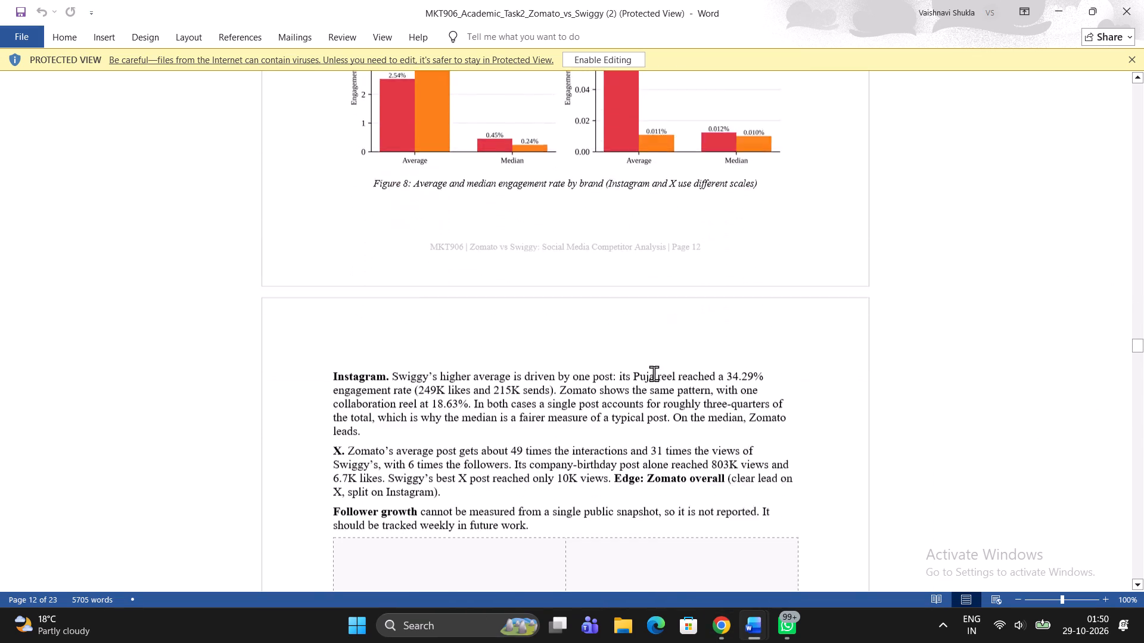
scroll(654, 373, down, 1)
scroll(690, 323, down, 14)
scroll(692, 310, up, 17)
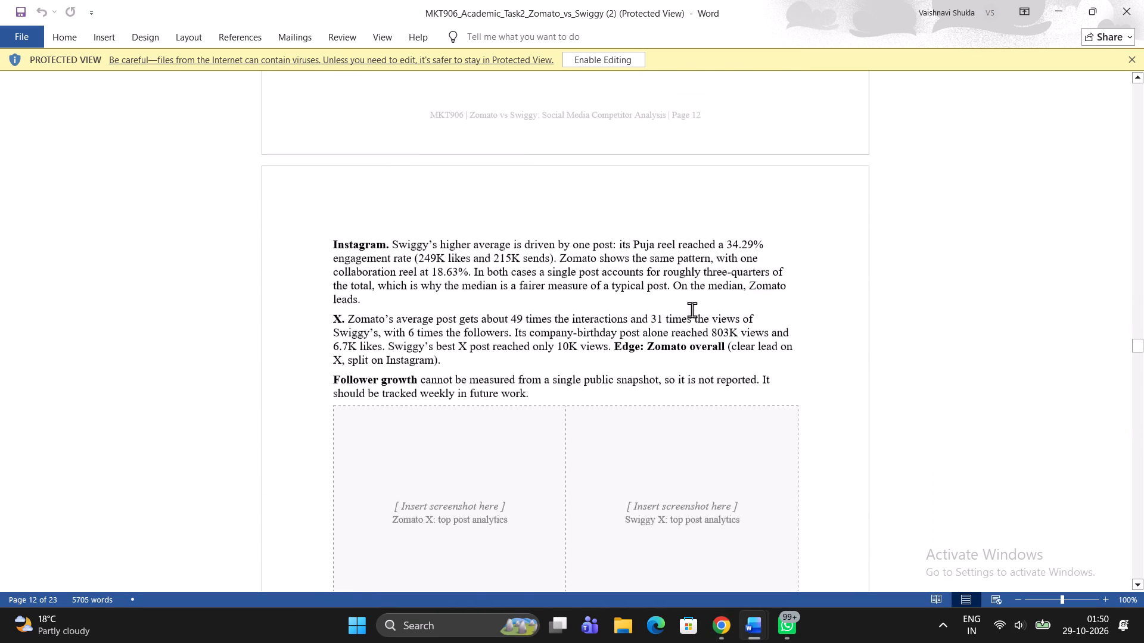
scroll(692, 310, up, 20)
scroll(692, 310, up, 15)
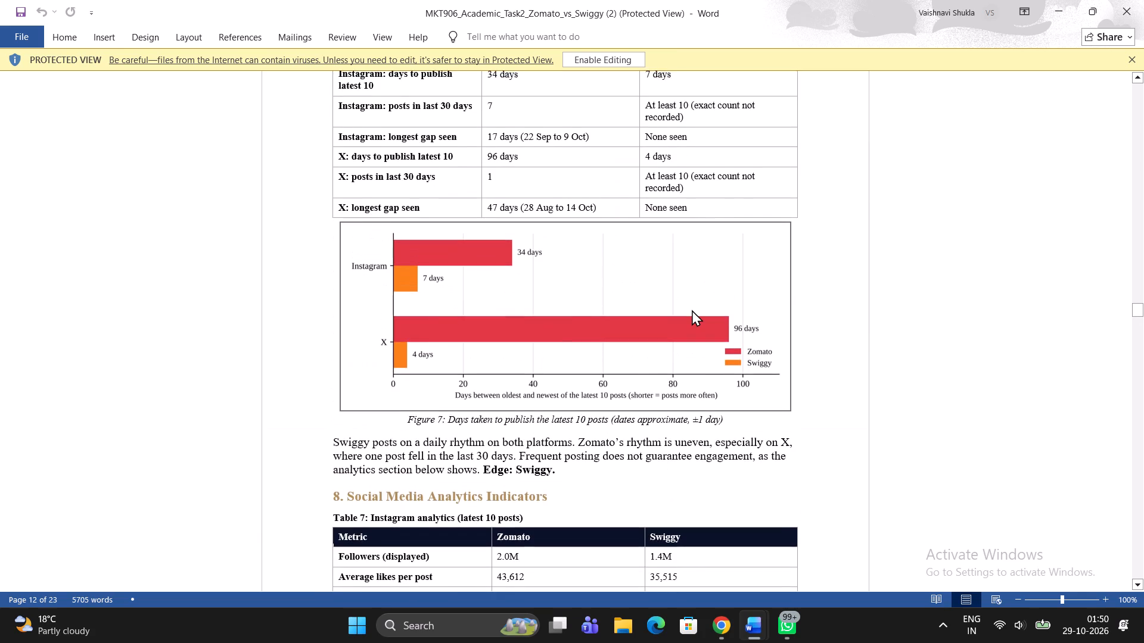
scroll(692, 310, up, 2)
scroll(692, 310, down, 20)
scroll(692, 310, down, 5)
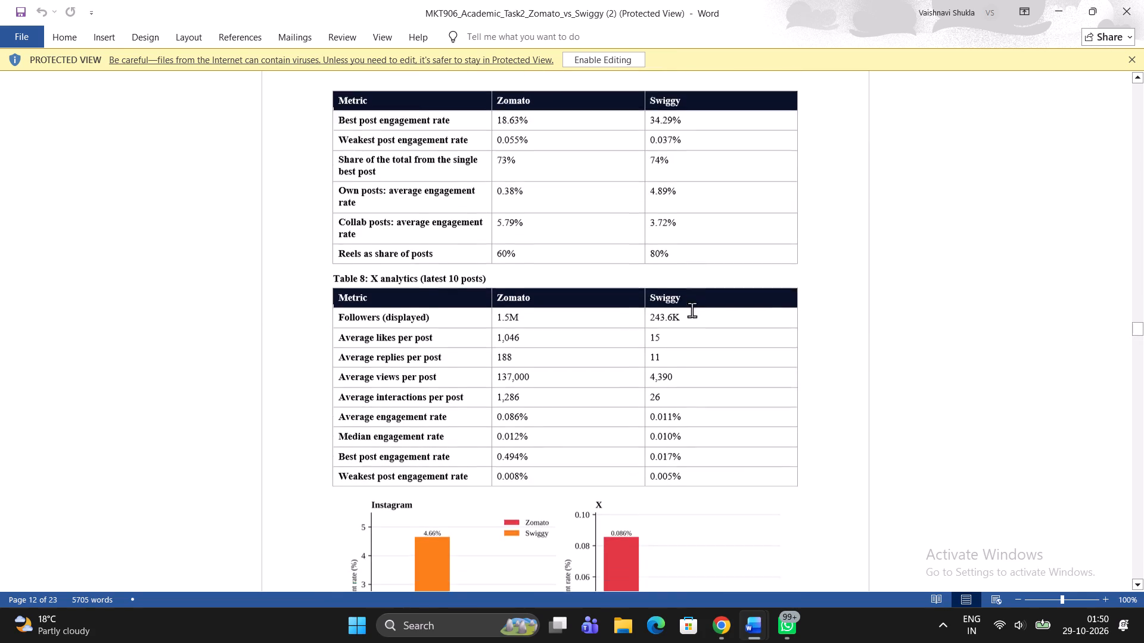
scroll(692, 310, down, 4)
Close the protected report copy ending in (2).
click(1143, 0)
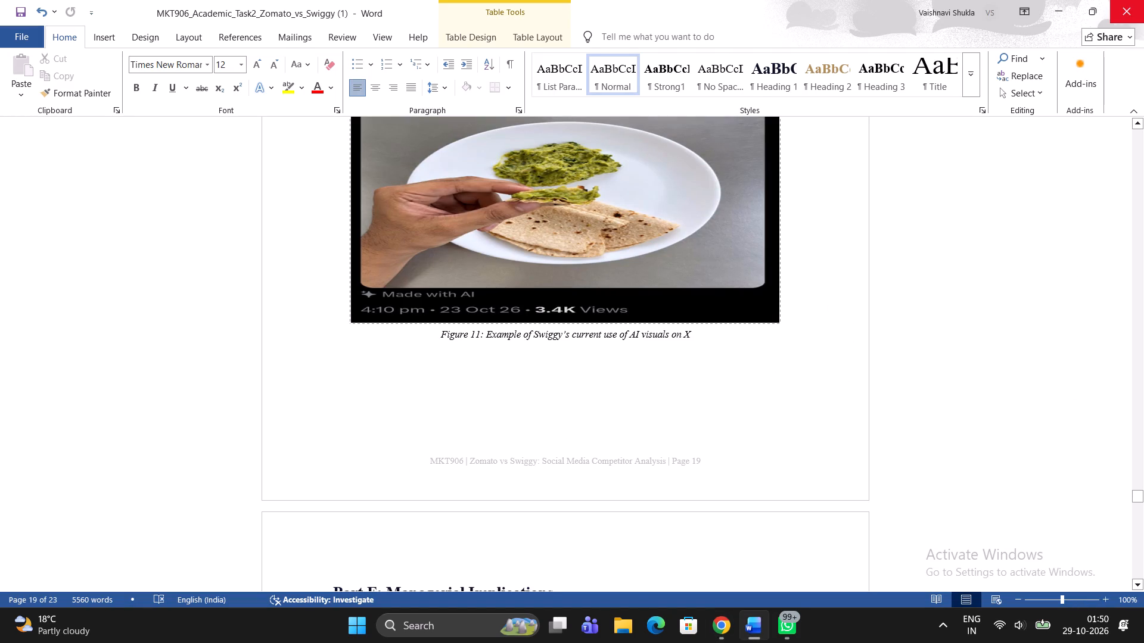
Add an empty row to the Figure 11 frame, directly below the Swiggy post picture.
scroll(570, 329, up, 20)
scroll(570, 329, up, 10)
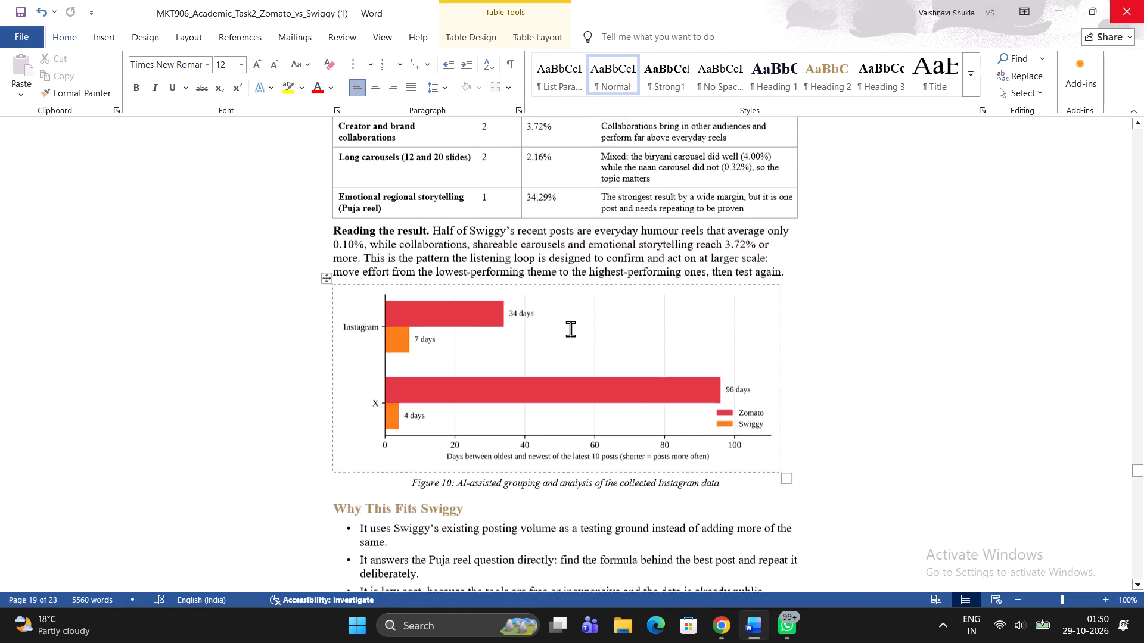
scroll(570, 329, up, 17)
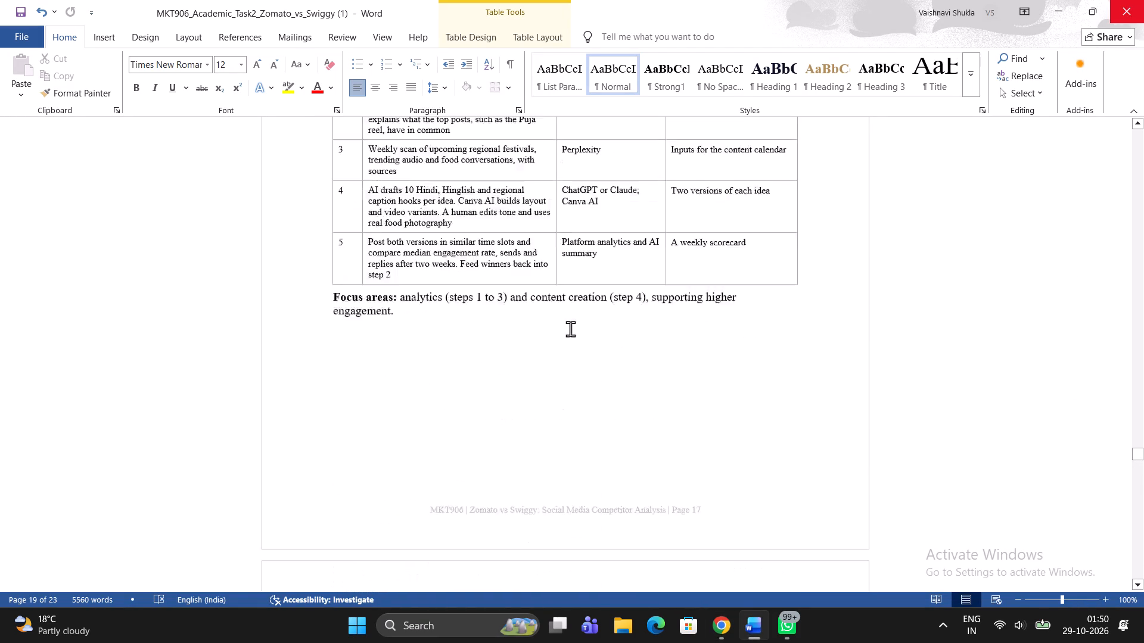
scroll(570, 329, up, 16)
scroll(570, 329, down, 17)
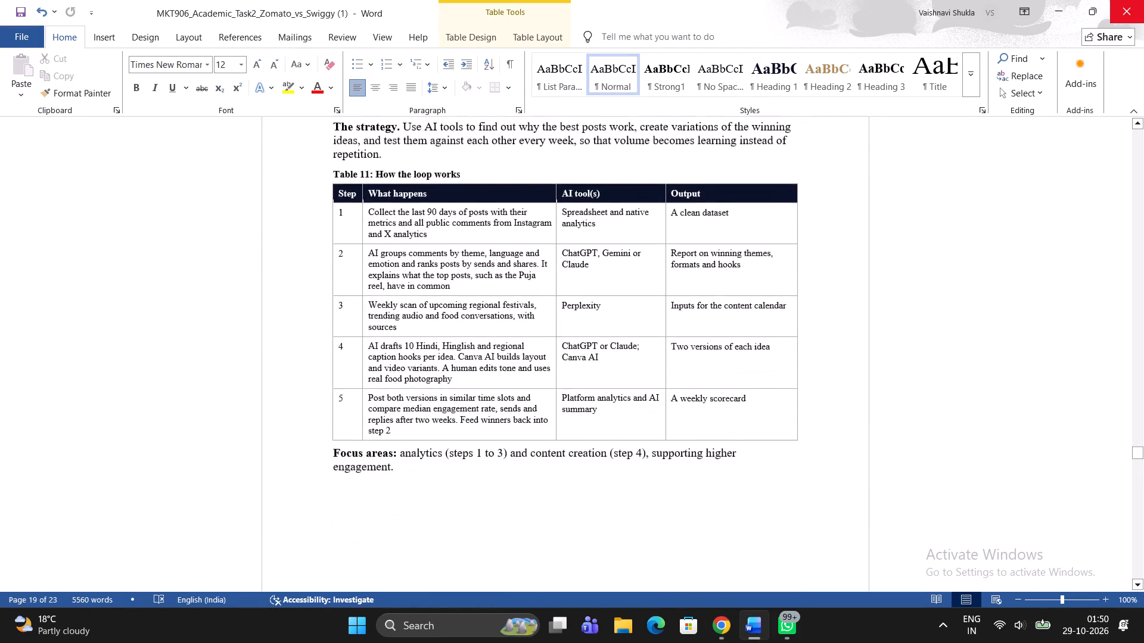
scroll(570, 329, down, 20)
scroll(570, 329, down, 18)
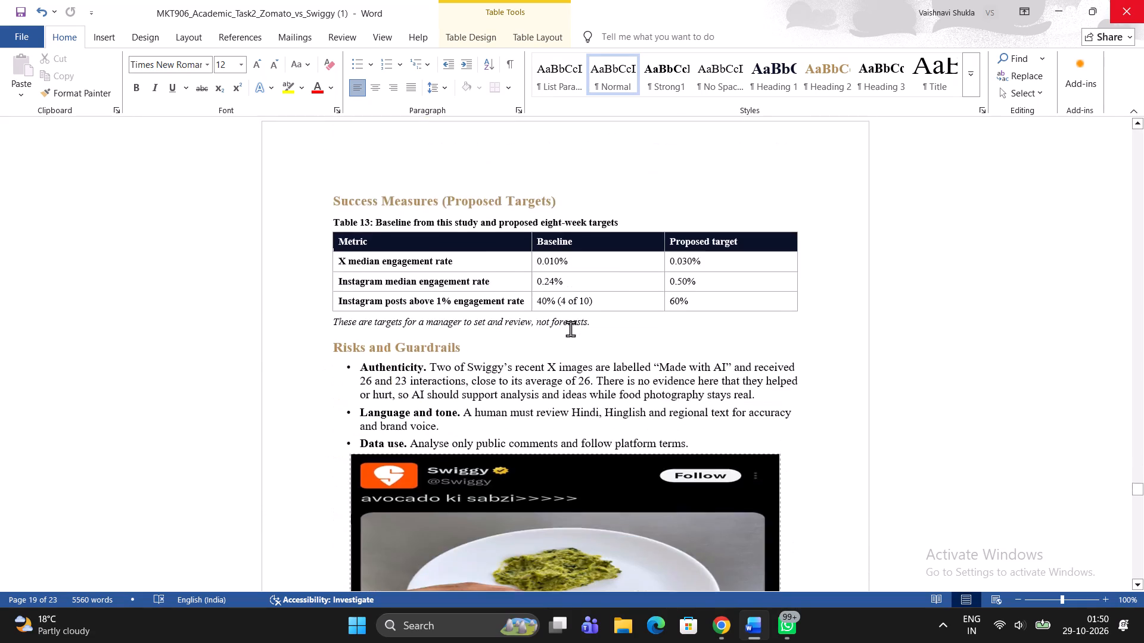
scroll(570, 329, down, 10)
click(798, 251)
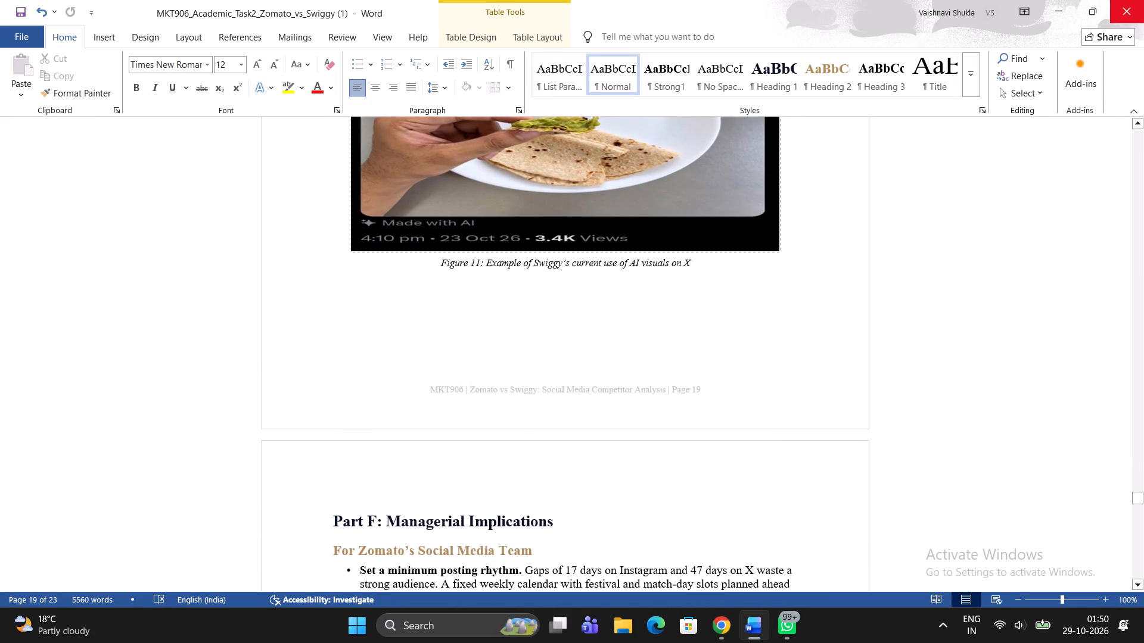
click(807, 244)
key(Return)
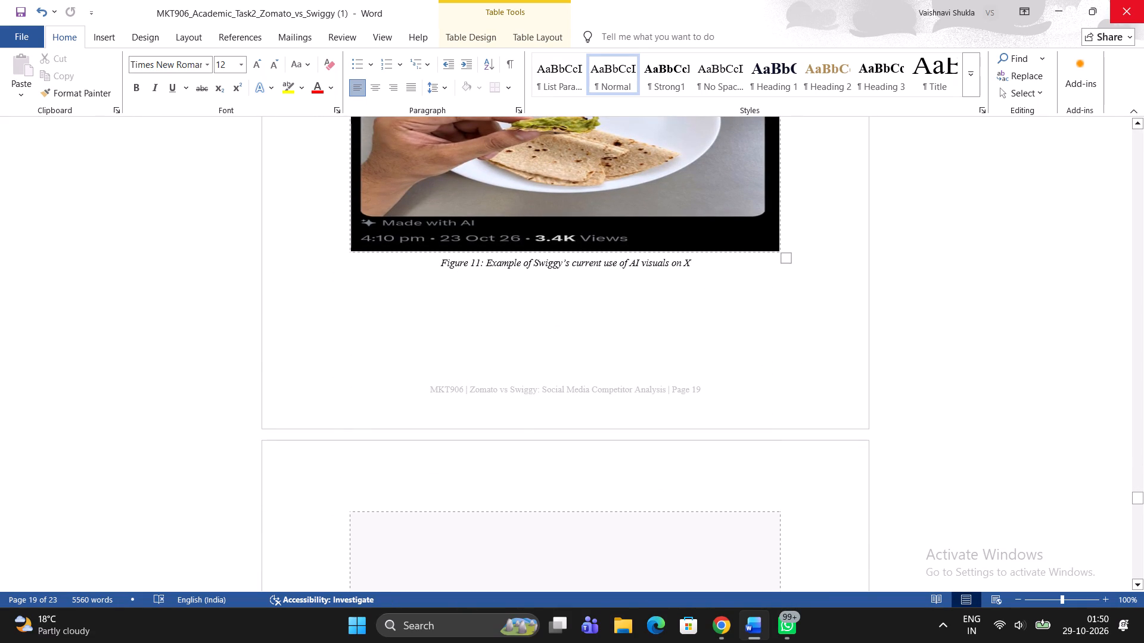
Paste the copied AI-assisted analysis chart into the new row above the Figure 11 caption and choose a different paste format for it.
key(ctrl+v)
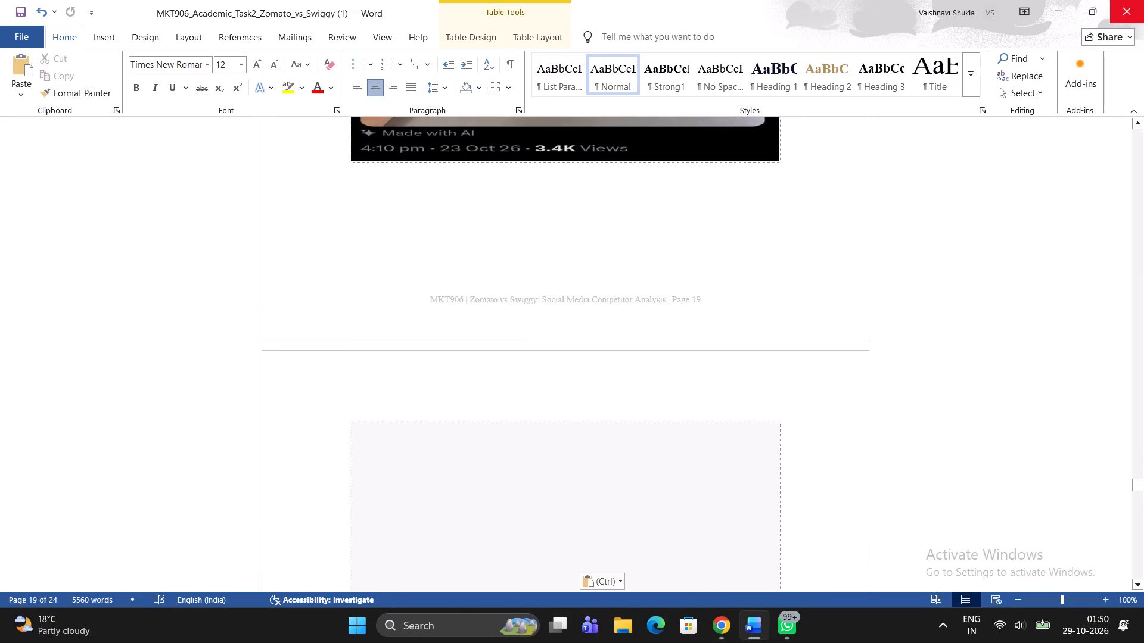
scroll(791, 245, down, 7)
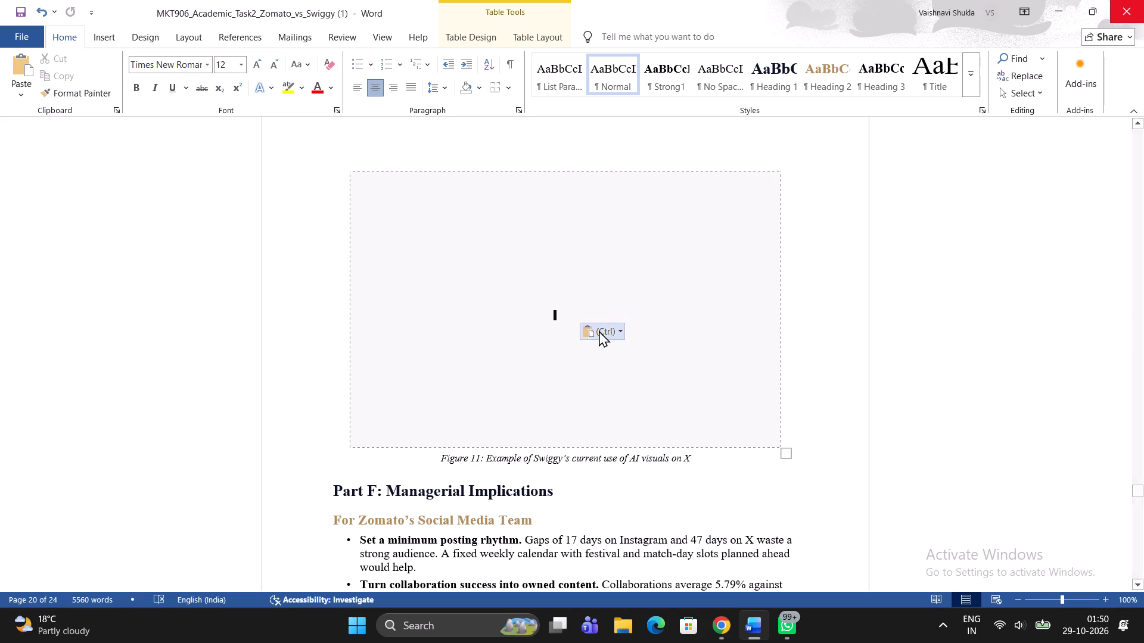
click(599, 330)
click(637, 373)
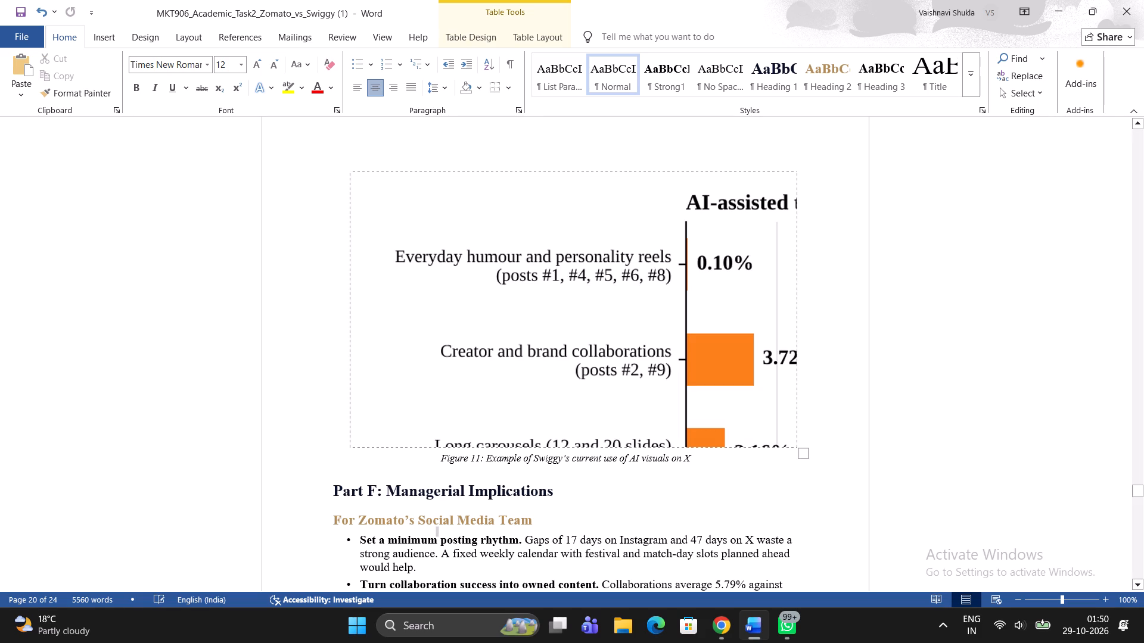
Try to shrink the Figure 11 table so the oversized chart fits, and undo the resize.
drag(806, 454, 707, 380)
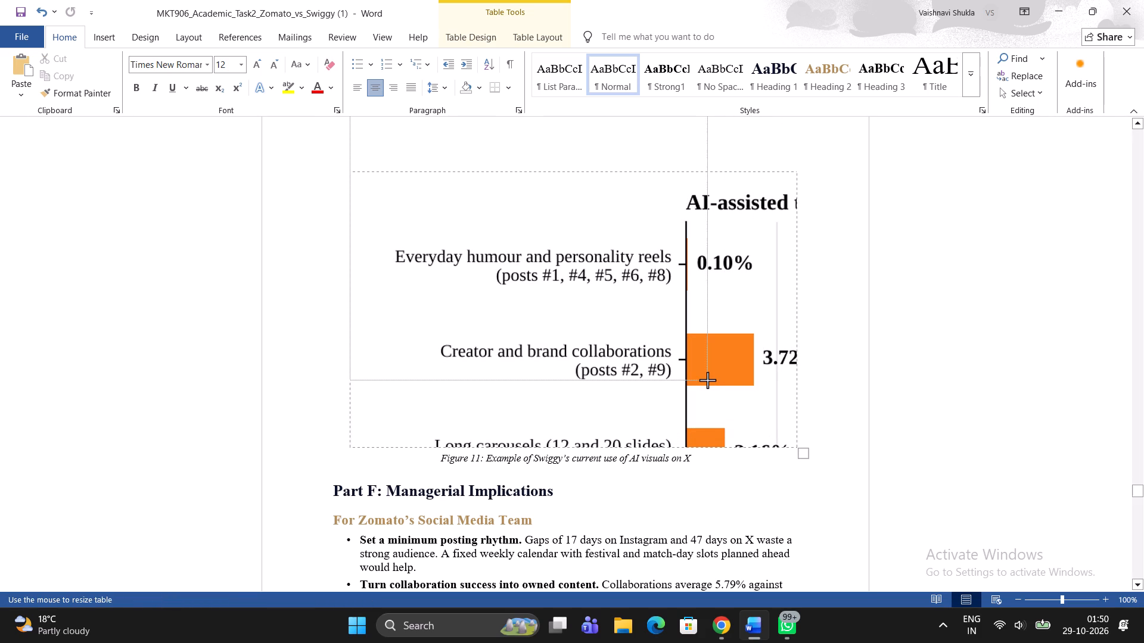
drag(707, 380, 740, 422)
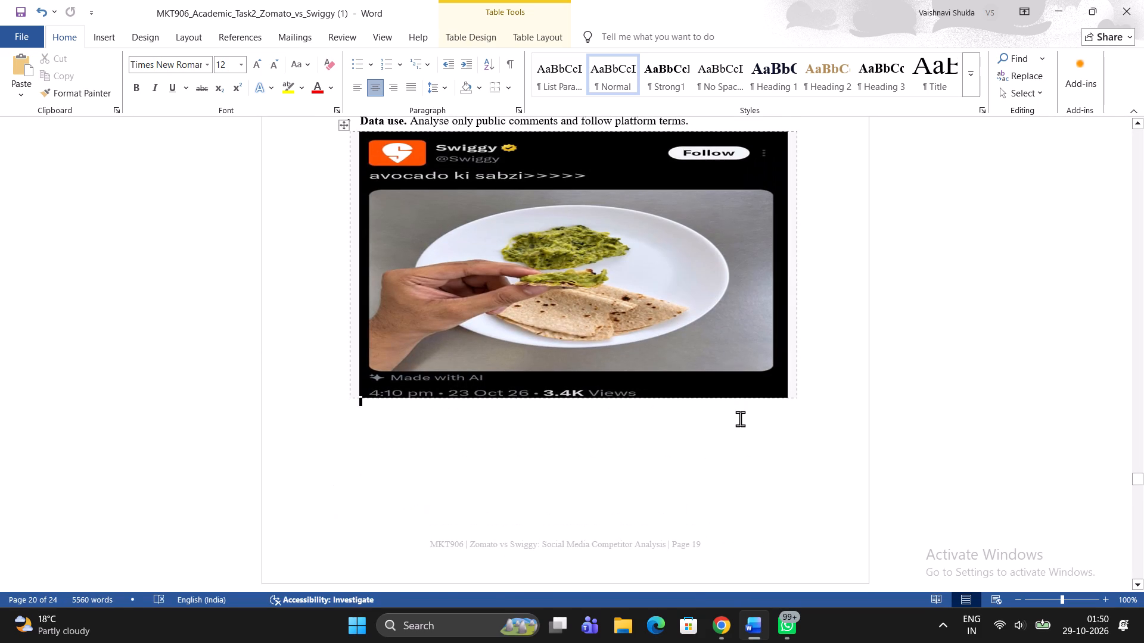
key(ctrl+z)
Scale down the AI-assisted theme analysis chart above the Figure 11 caption so the whole chart fits its frame row.
scroll(740, 413, down, 13)
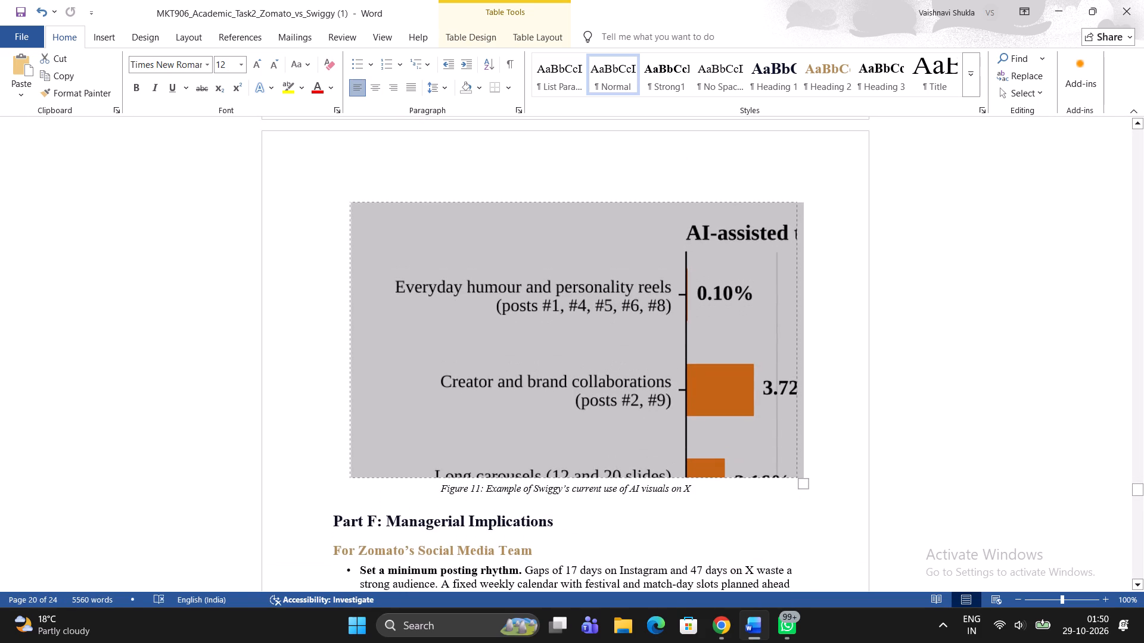
click(647, 366)
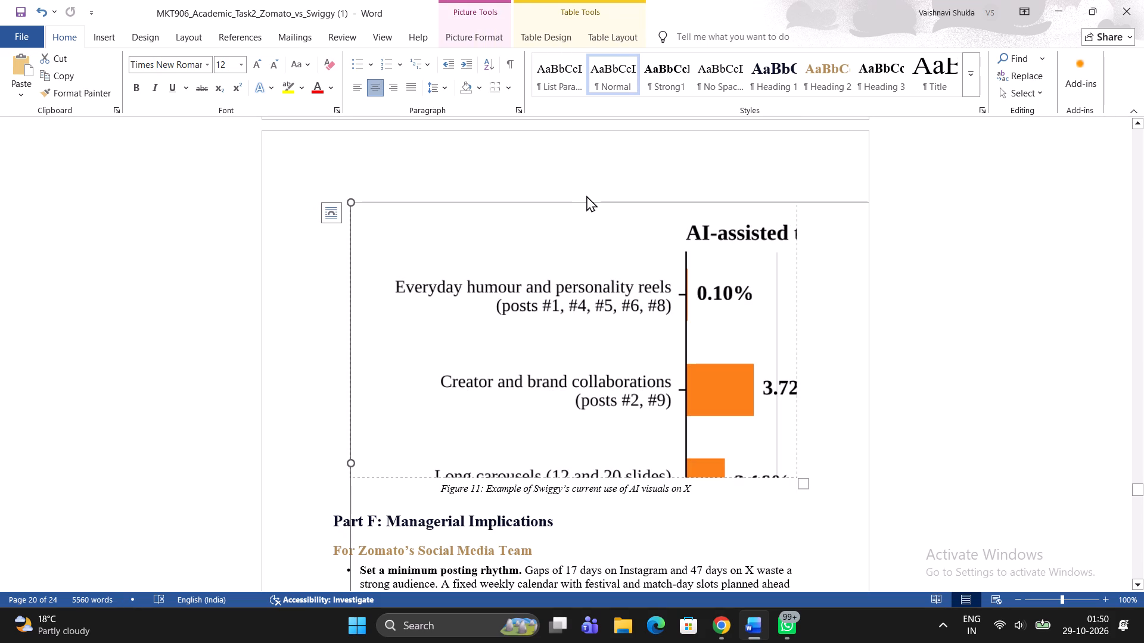
click(571, 256)
drag(352, 203, 847, 414)
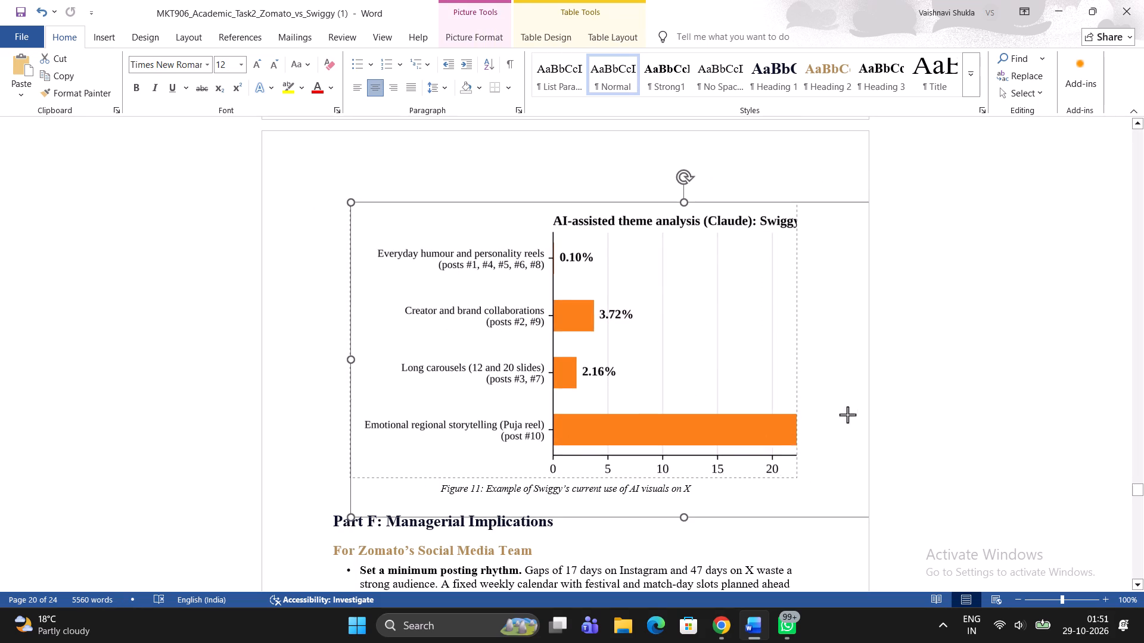
drag(847, 414, 997, 518)
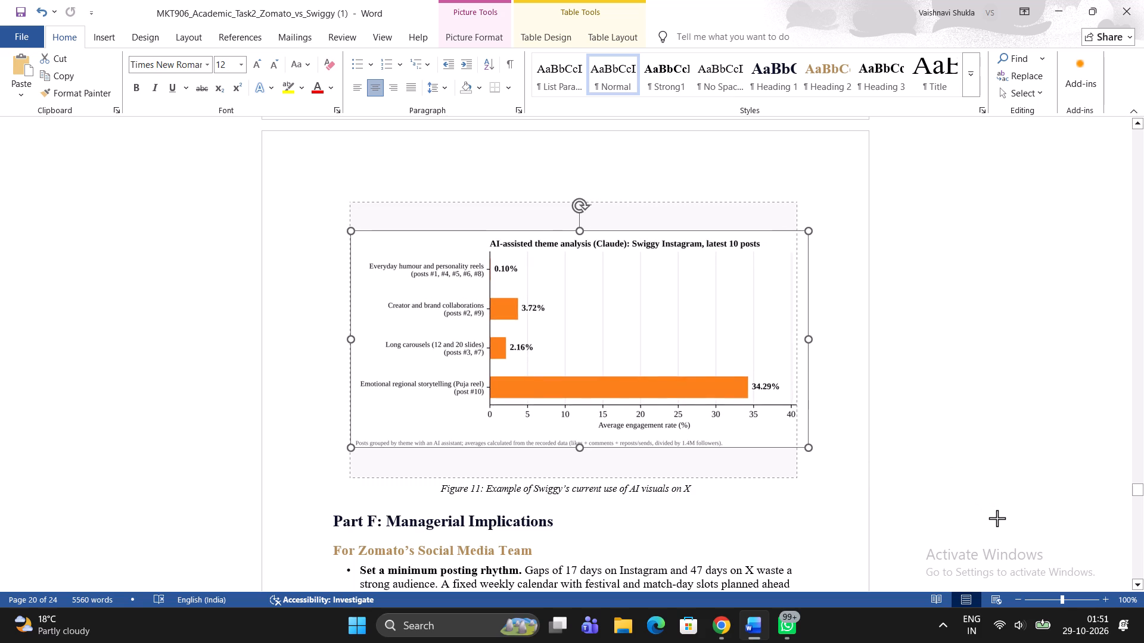
drag(997, 518, 1016, 541)
click(653, 457)
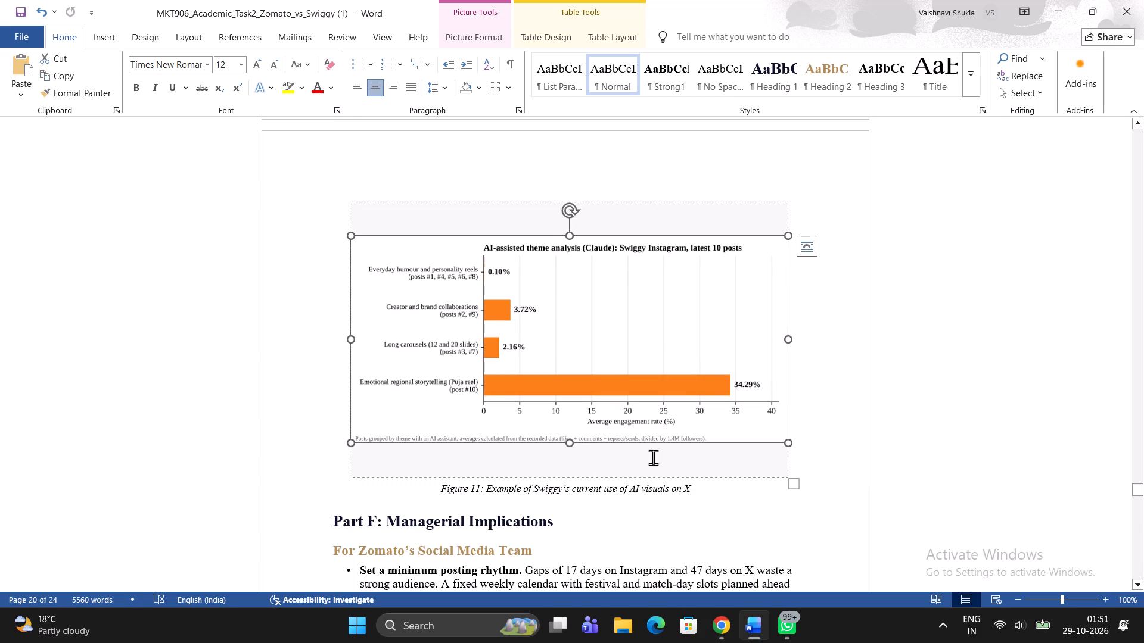
Reduce the height of the Figure 11 table frame to cut the empty shaded space above and below the theme analysis chart.
click(648, 218)
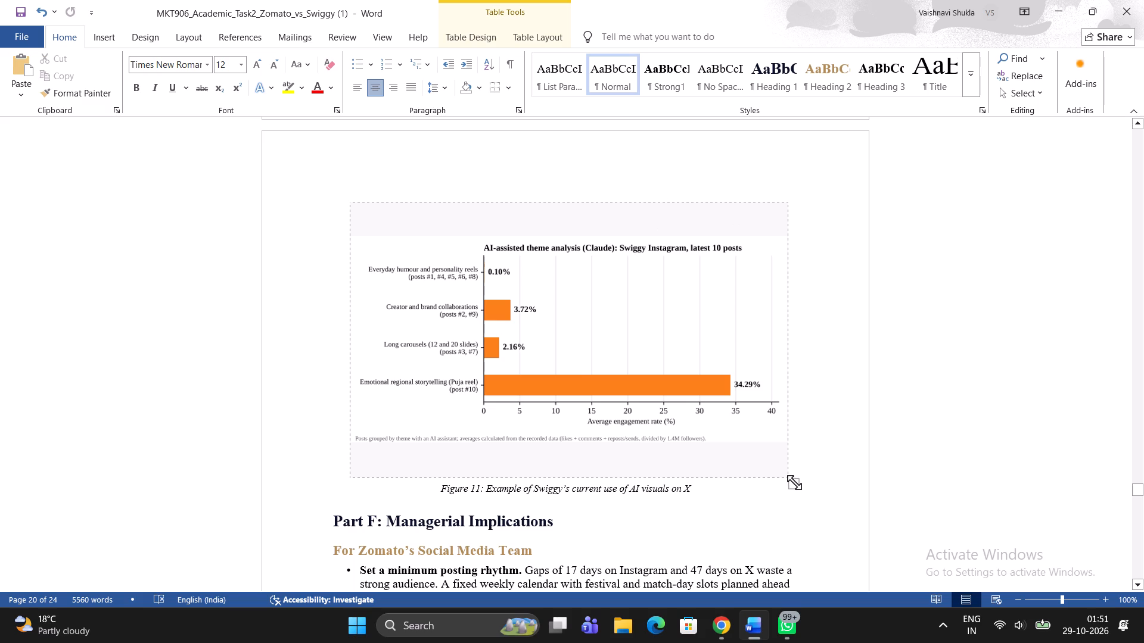
drag(794, 482, 789, 440)
scroll(781, 431, down, 9)
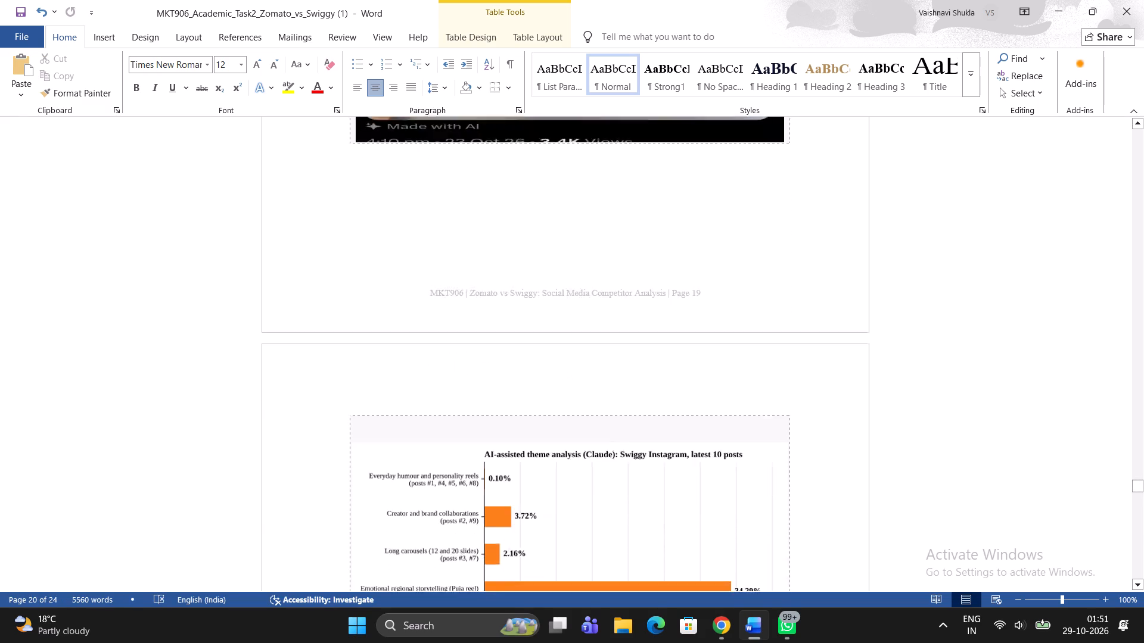
click(642, 352)
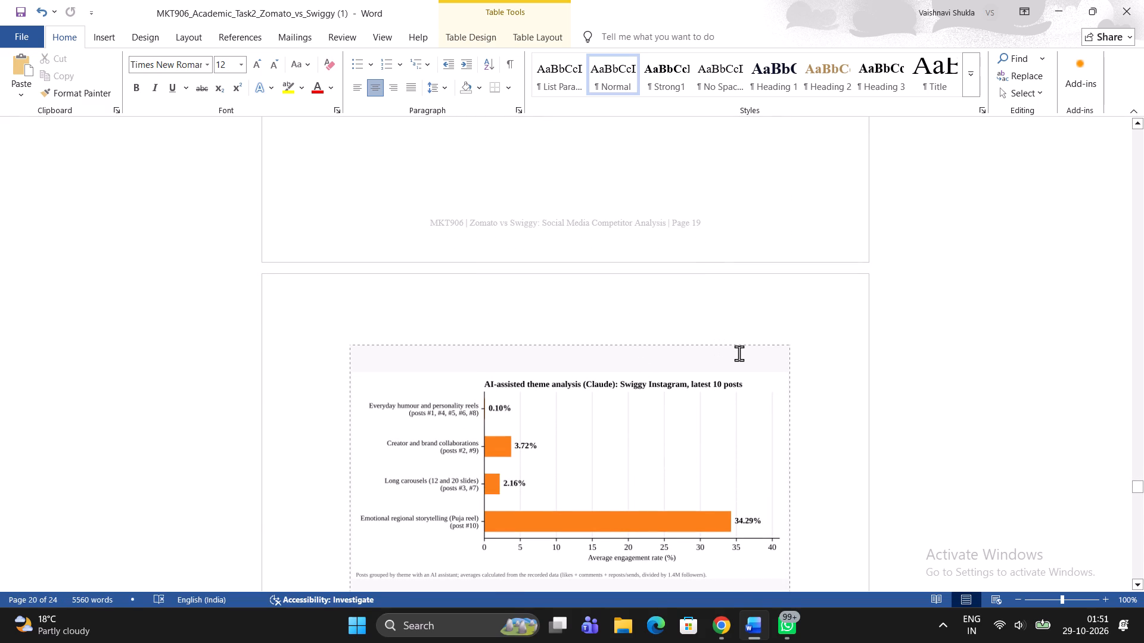
scroll(739, 353, down, 5)
drag(798, 435, 781, 430)
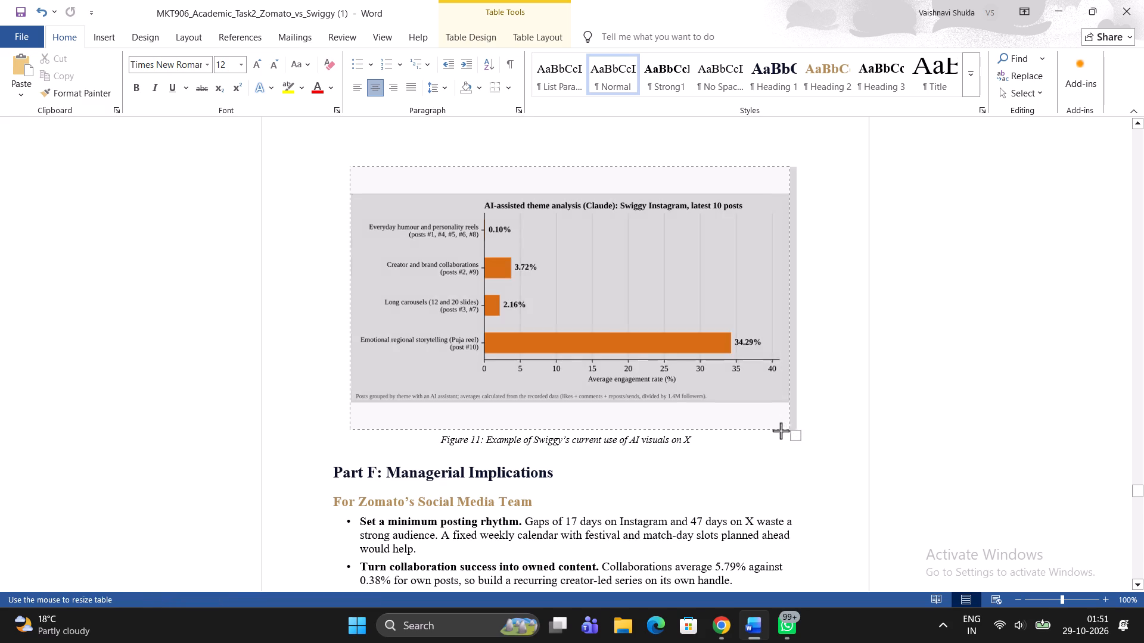
drag(781, 430, 789, 401)
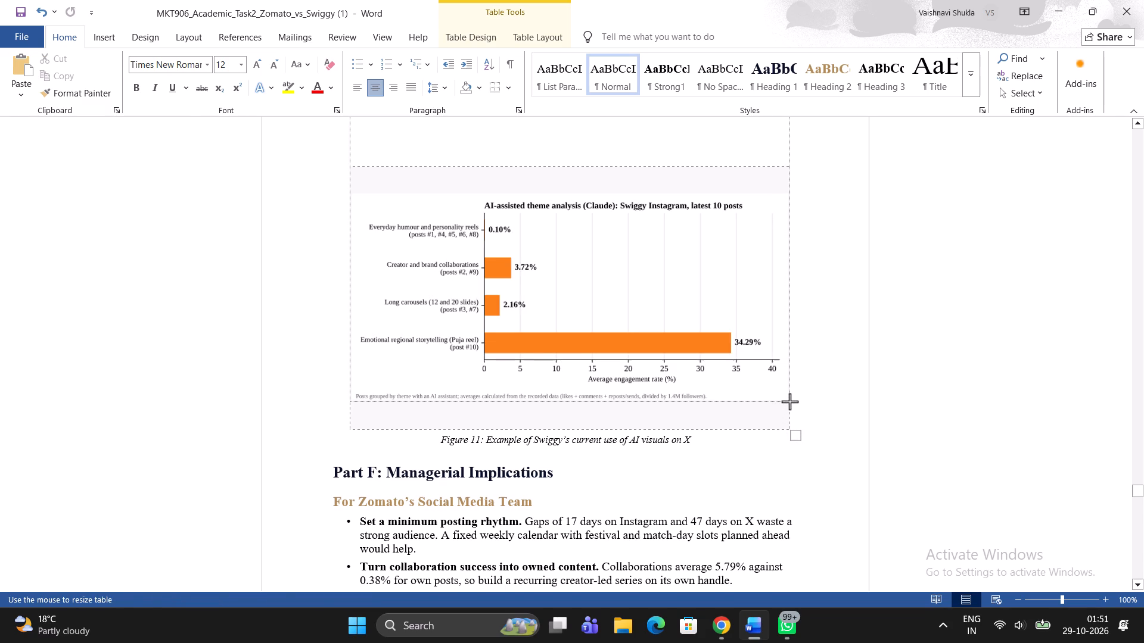
drag(789, 401, 791, 401)
Tighten the Figure 11 frame further around the theme analysis chart, leaving only thin shaded margins above and below it.
scroll(792, 401, down, 12)
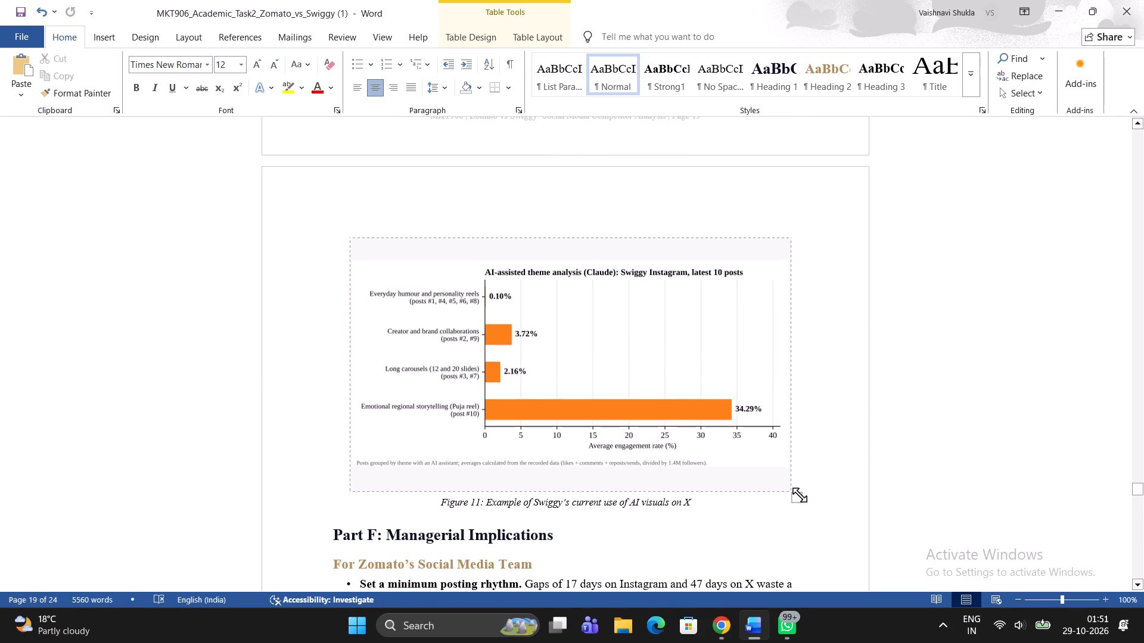
drag(799, 494, 788, 467)
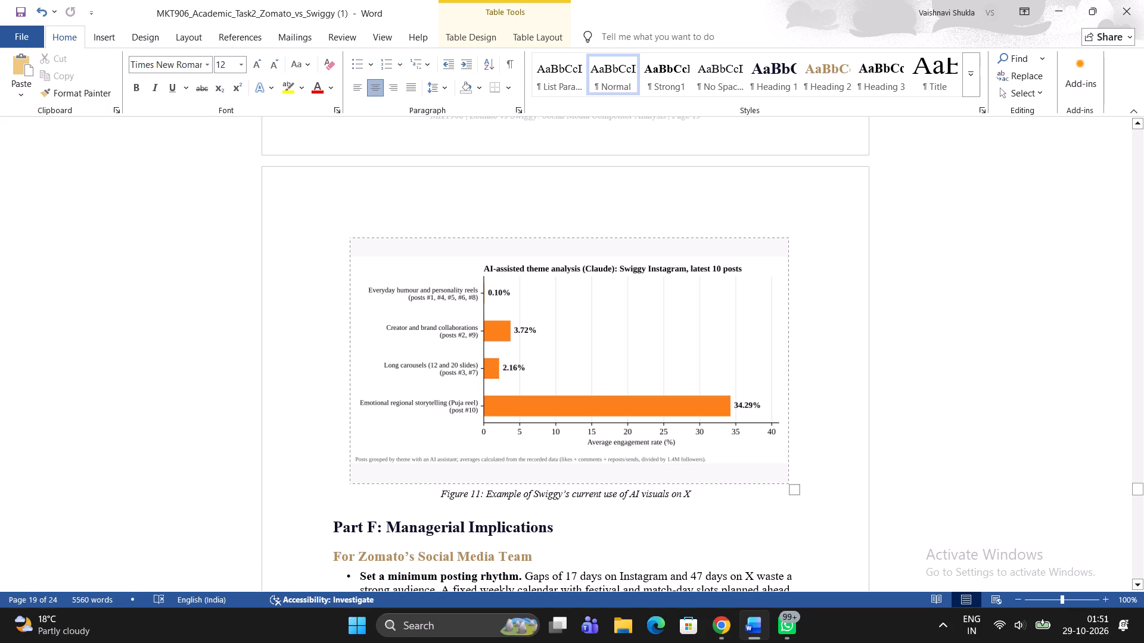
drag(798, 494, 779, 462)
drag(793, 482, 791, 482)
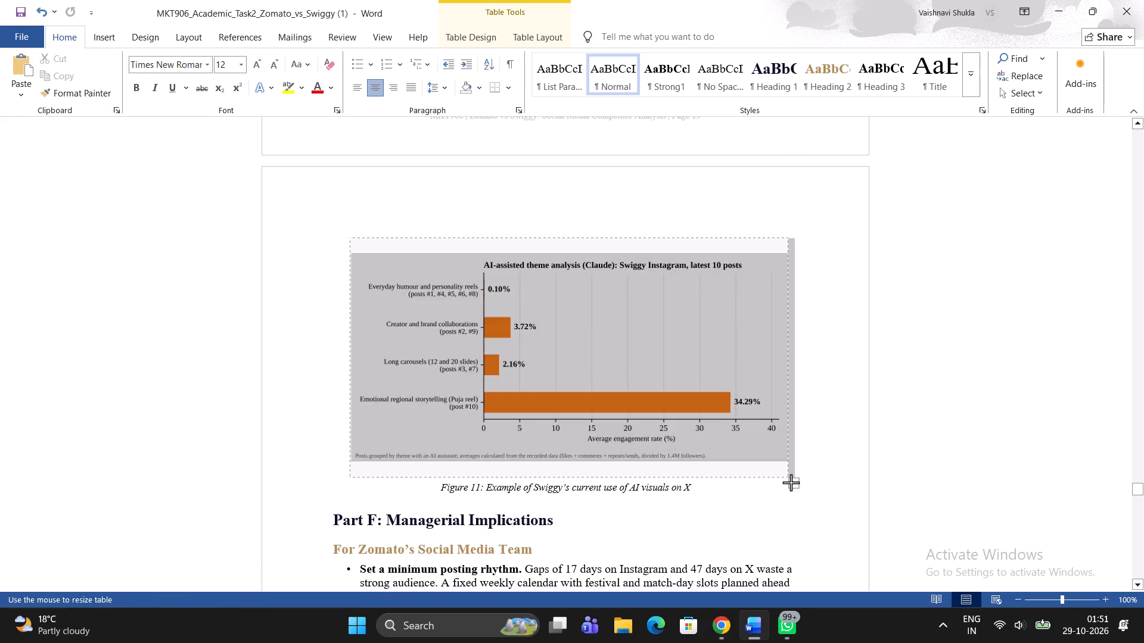
drag(791, 482, 778, 463)
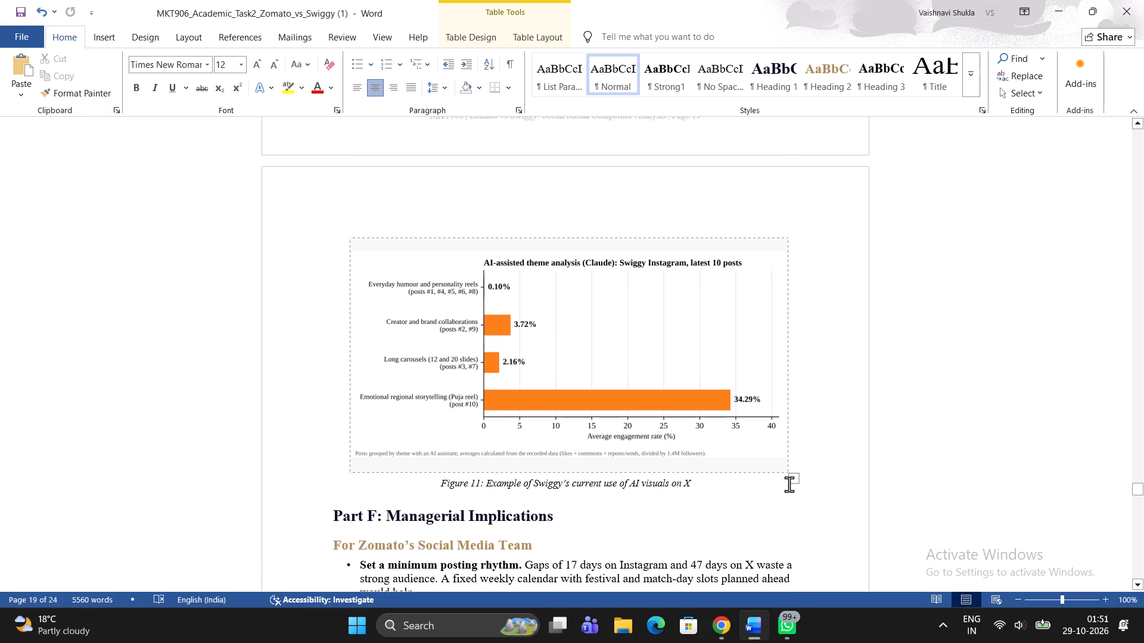
drag(792, 479, 777, 466)
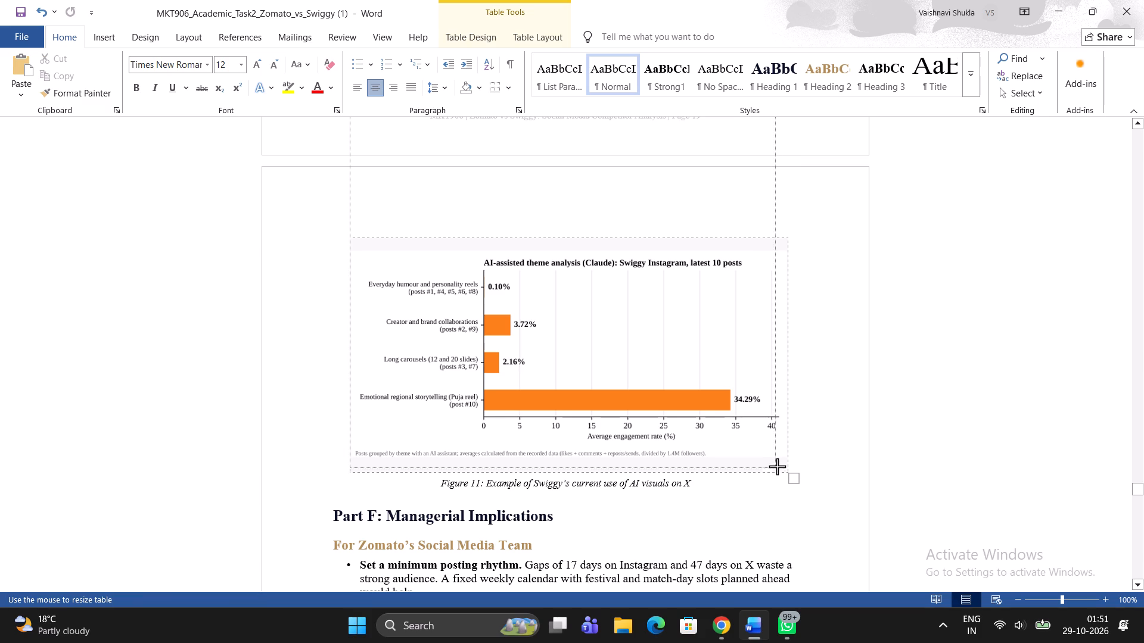
drag(777, 466, 791, 454)
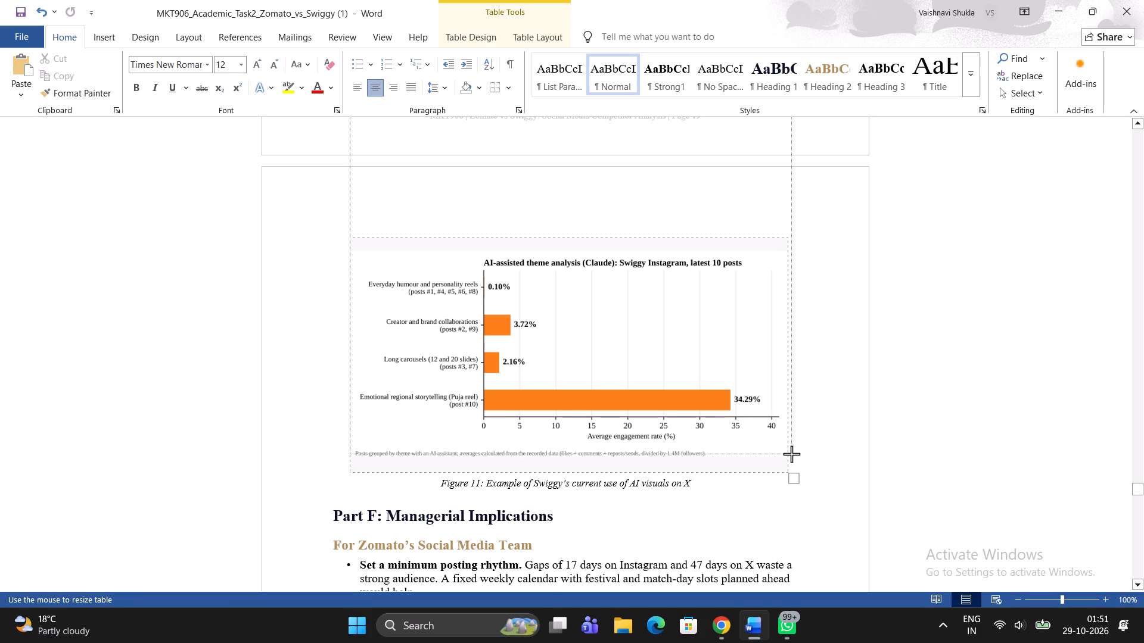
drag(791, 454, 791, 461)
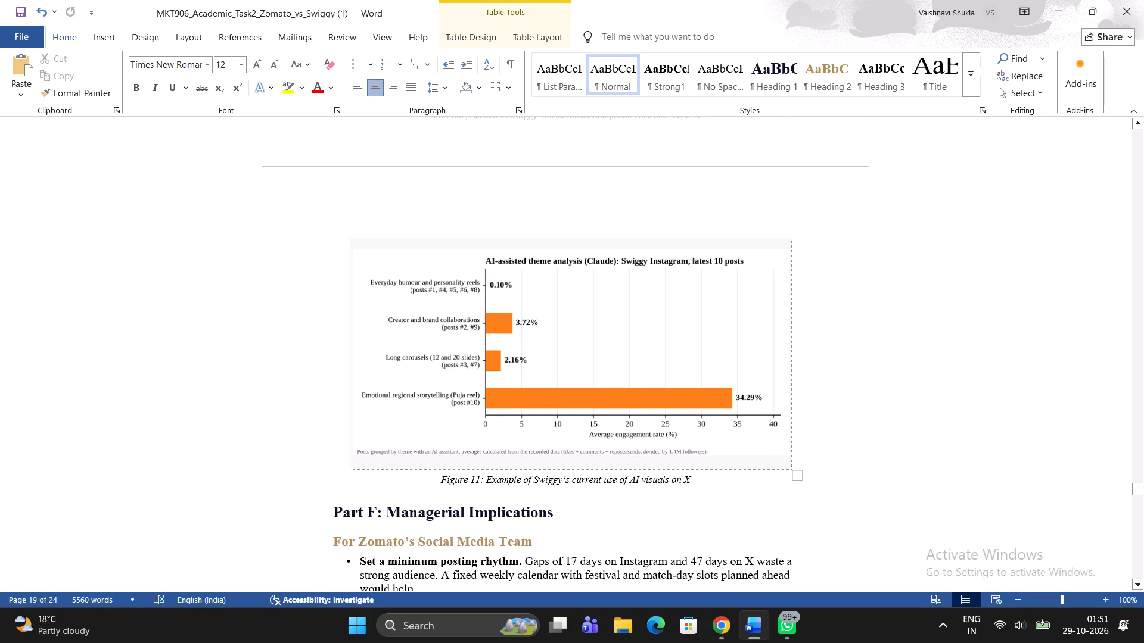
click(579, 242)
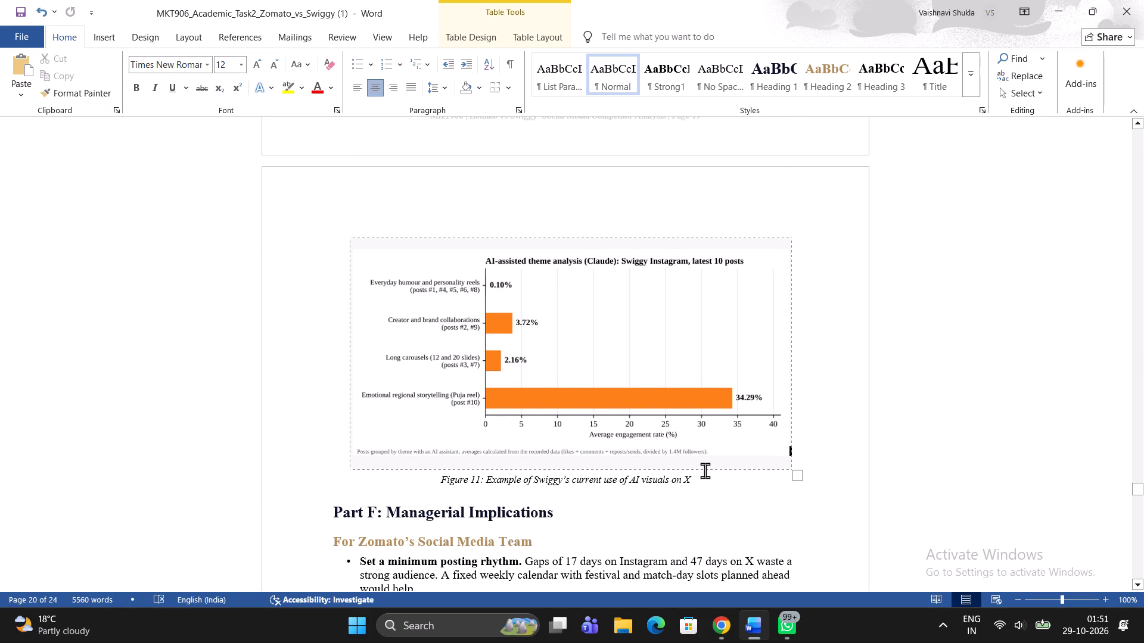
click(705, 470)
click(767, 463)
drag(797, 473, 785, 460)
scroll(703, 455, down, 12)
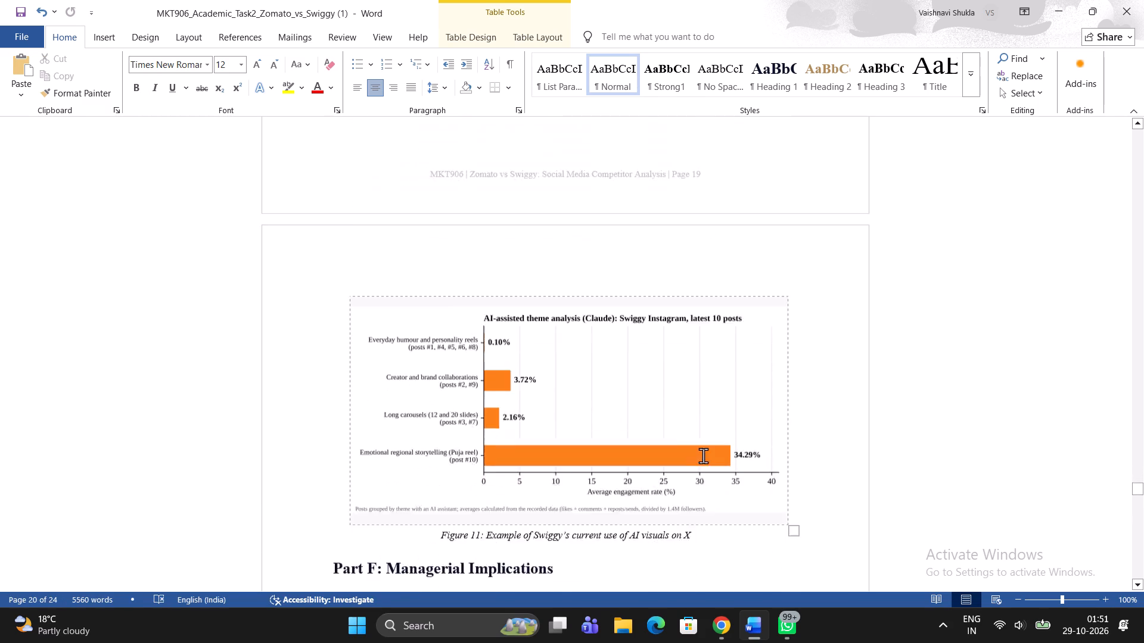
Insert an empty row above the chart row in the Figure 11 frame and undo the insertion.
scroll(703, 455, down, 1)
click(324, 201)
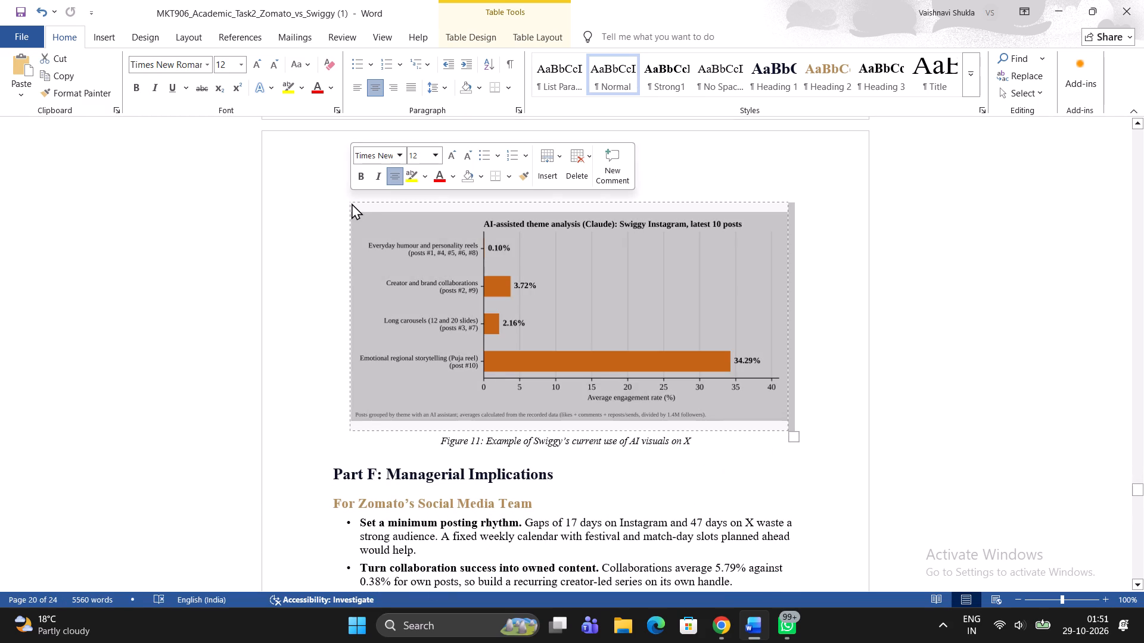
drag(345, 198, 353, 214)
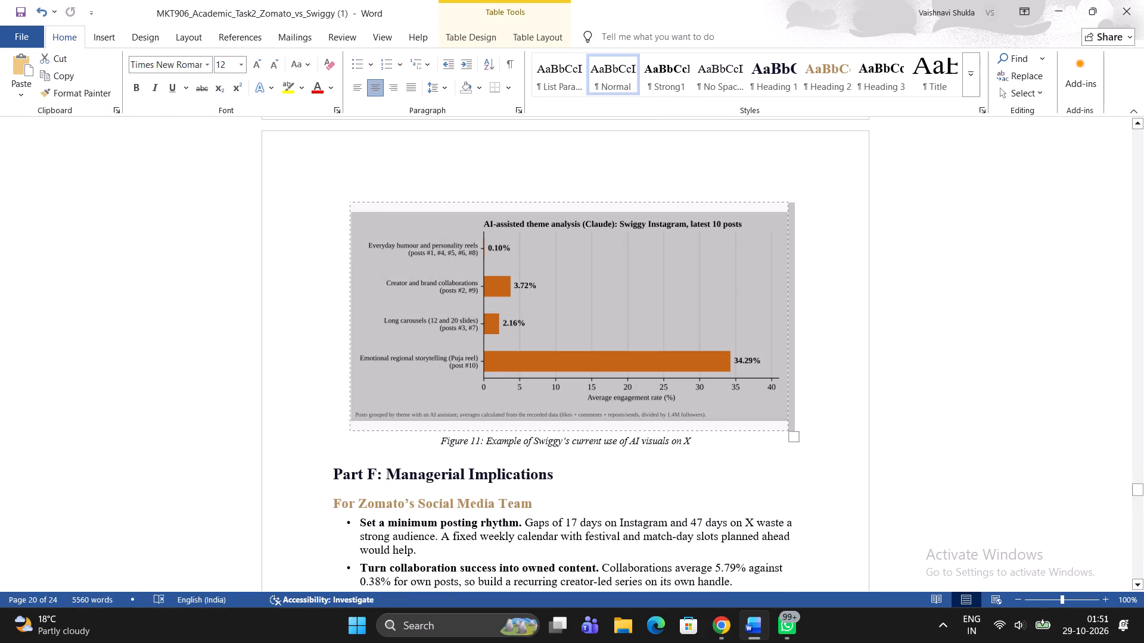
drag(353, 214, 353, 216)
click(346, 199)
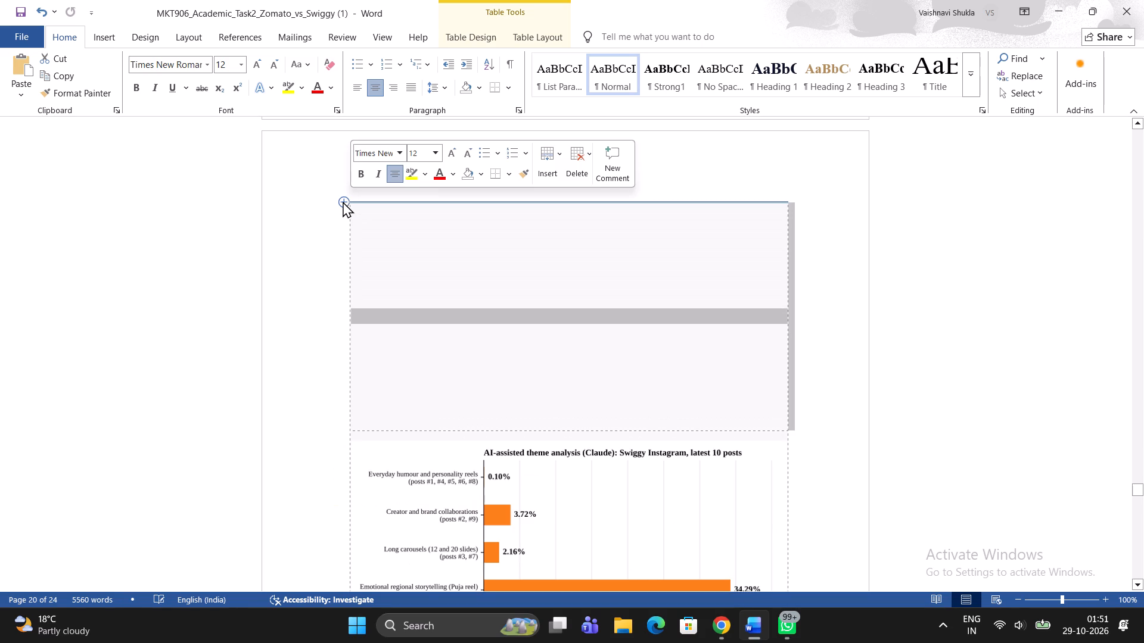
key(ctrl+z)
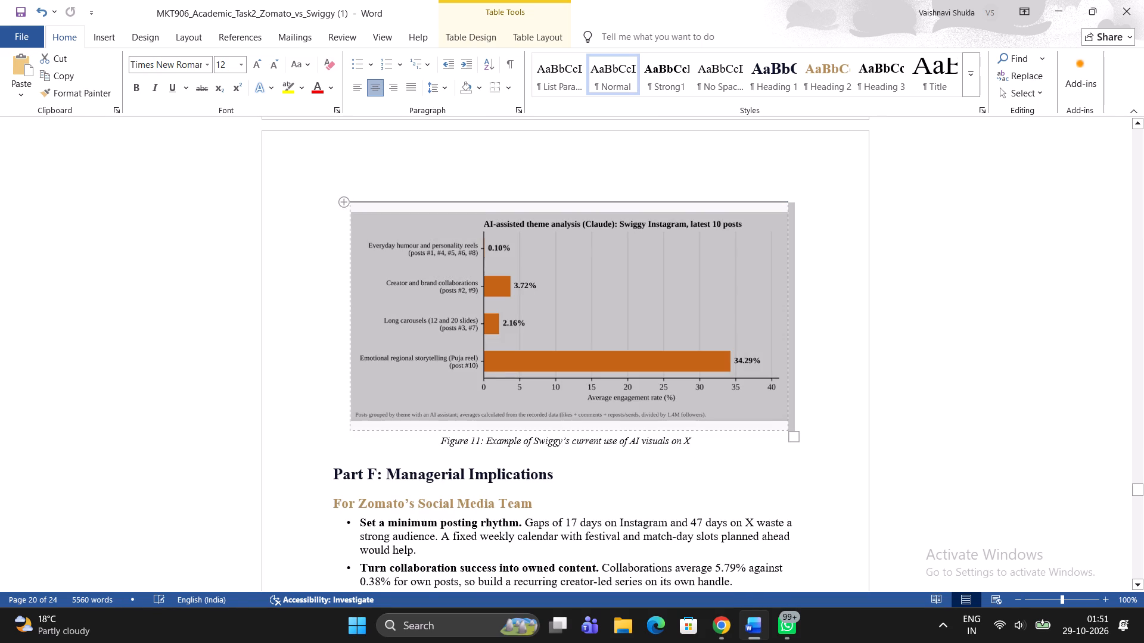
Fit the theme analysis chart to the frame's width and stretch its height to fill the row above the Figure 11 caption.
click(361, 221)
drag(350, 209, 350, 199)
click(354, 210)
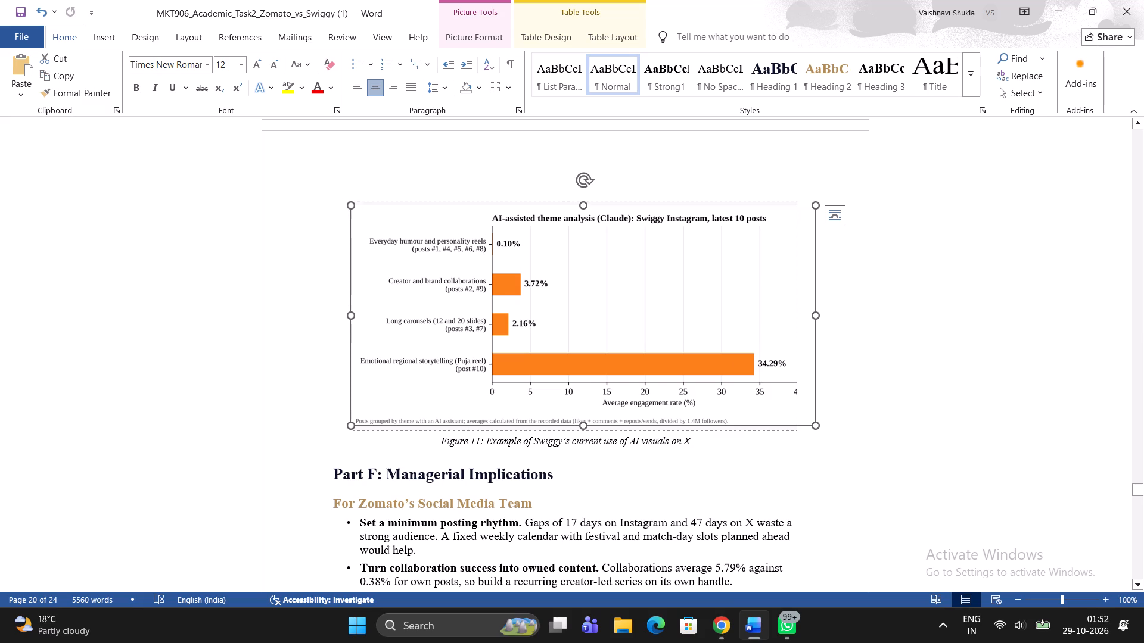
drag(355, 204, 367, 217)
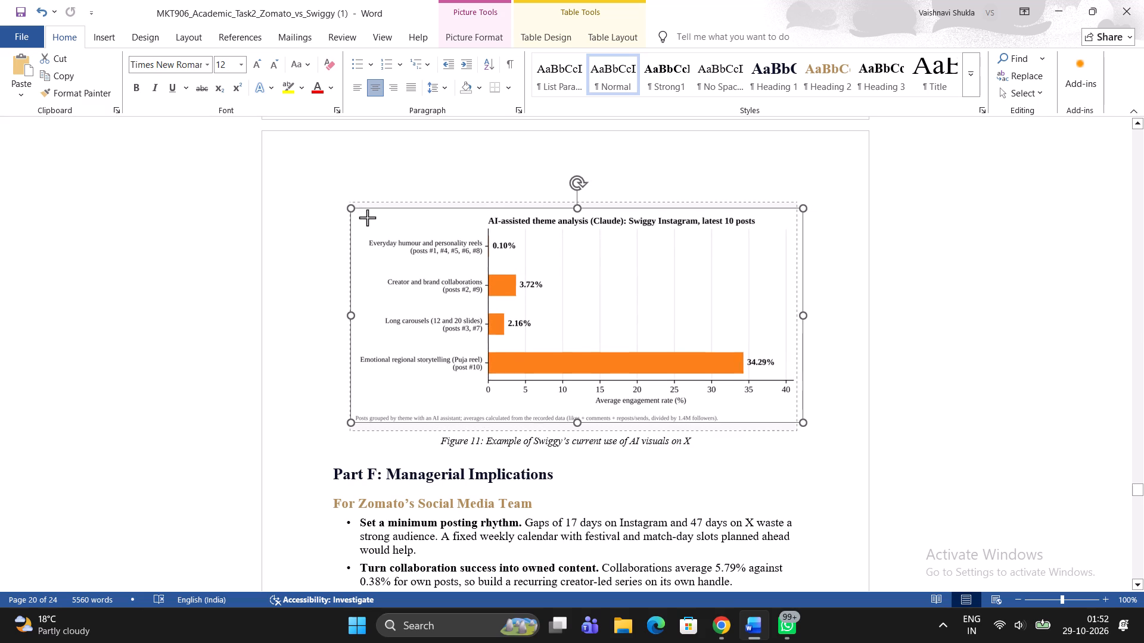
drag(367, 217, 369, 219)
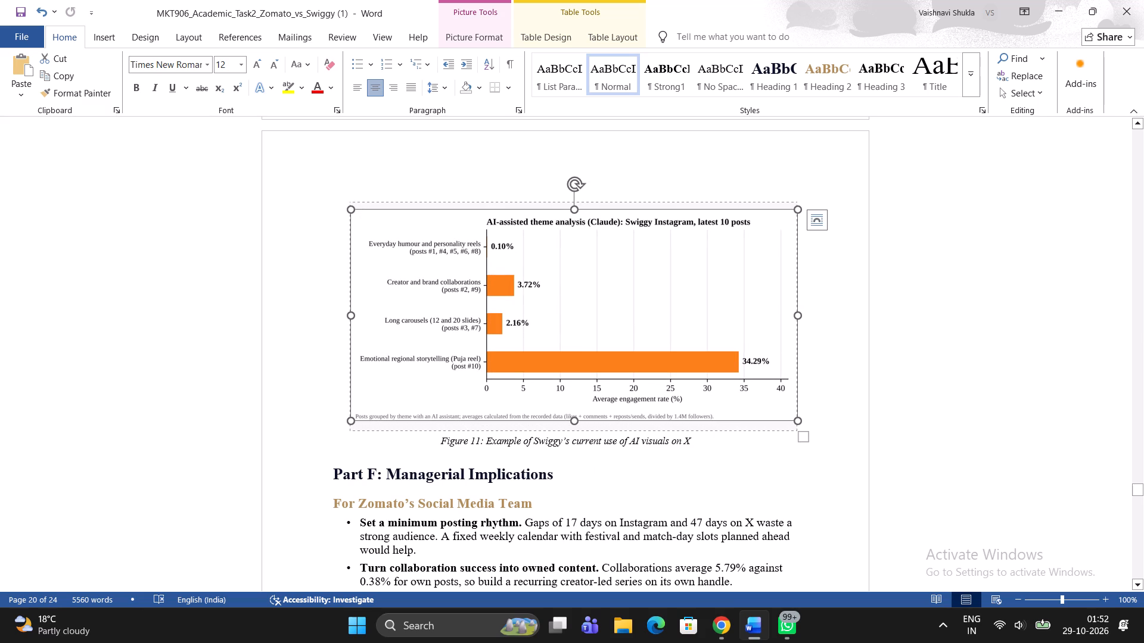
drag(572, 419, 577, 430)
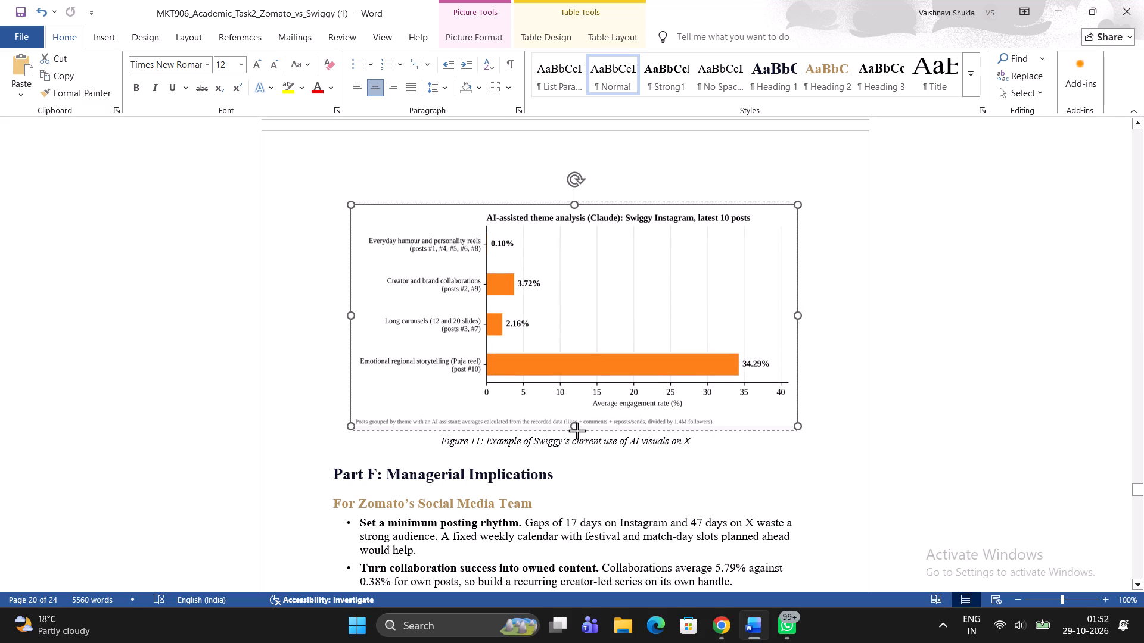
drag(577, 430, 579, 438)
scroll(608, 462, down, 2)
click(632, 428)
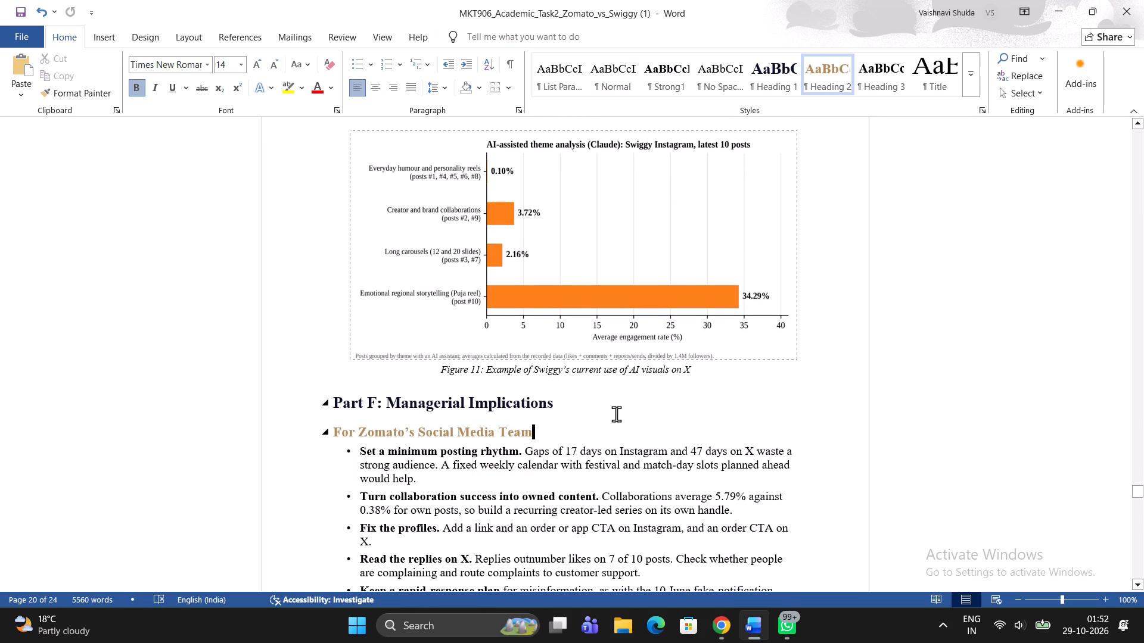
Shorten the Swiggy avocado post picture below Risks and Guardrails and widen it so it fills its frame row.
scroll(616, 414, up, 20)
scroll(616, 414, up, 2)
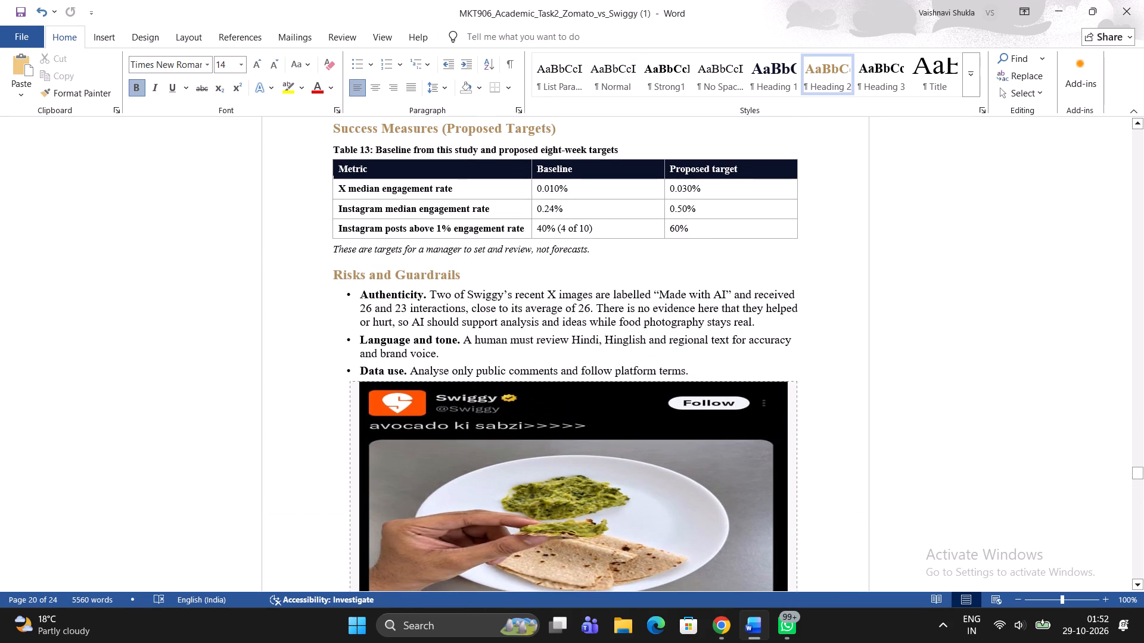
scroll(615, 392, down, 5)
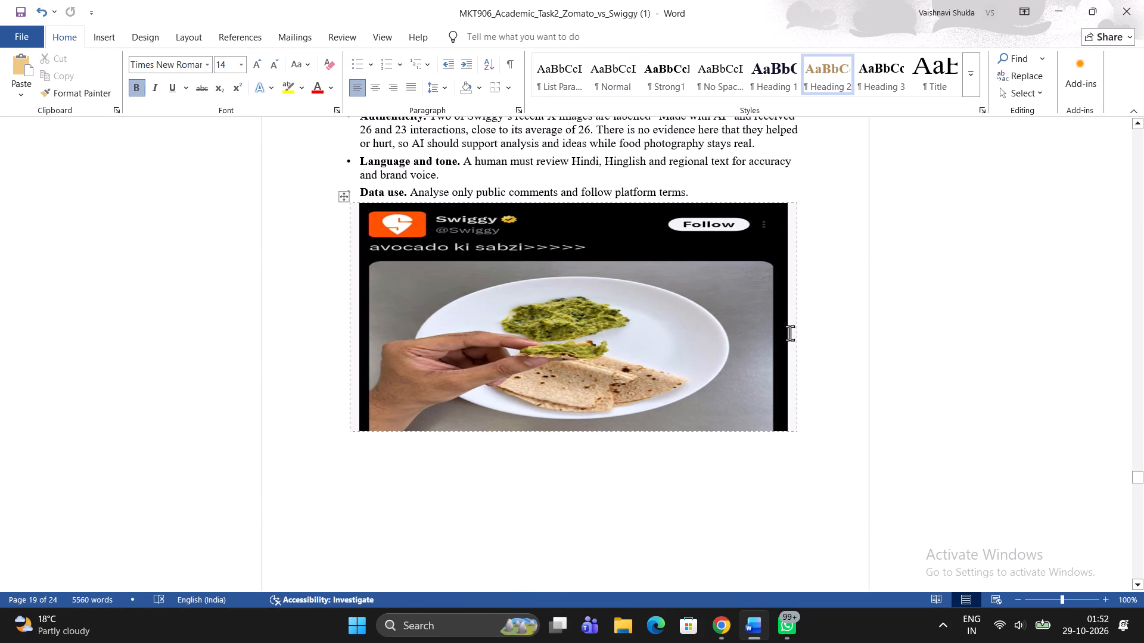
click(730, 353)
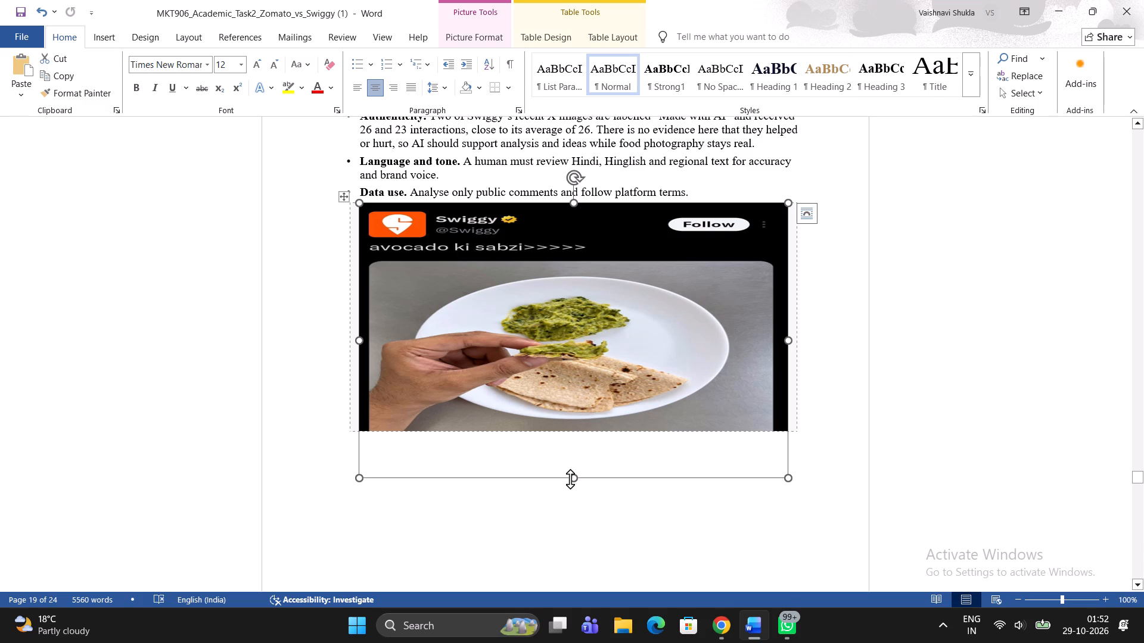
drag(574, 480, 589, 408)
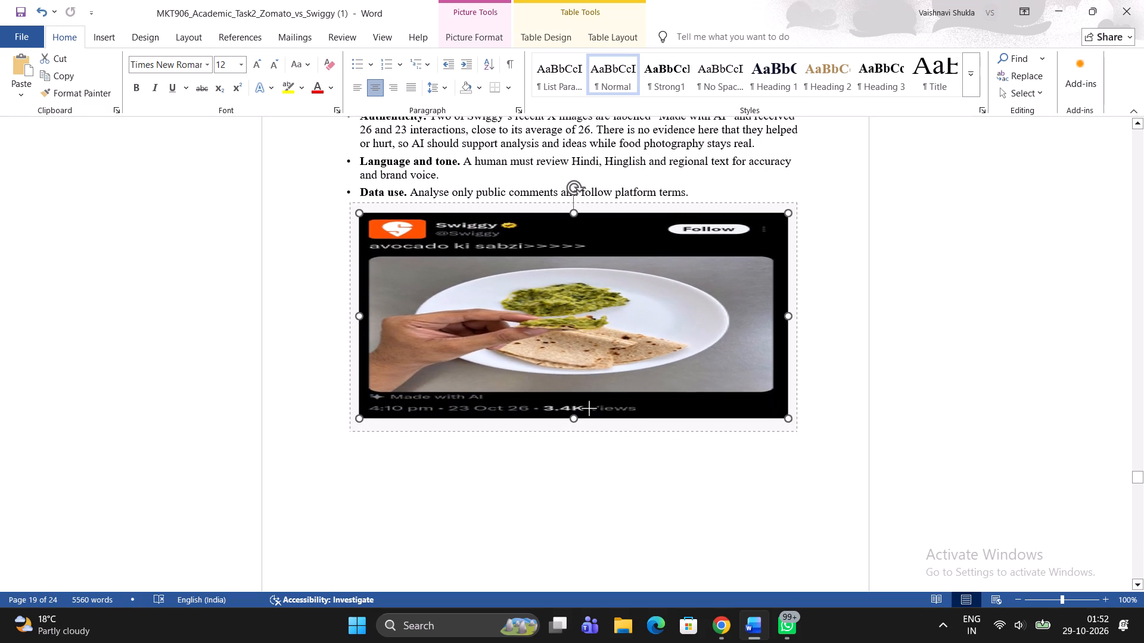
drag(589, 408, 589, 435)
drag(789, 316, 793, 318)
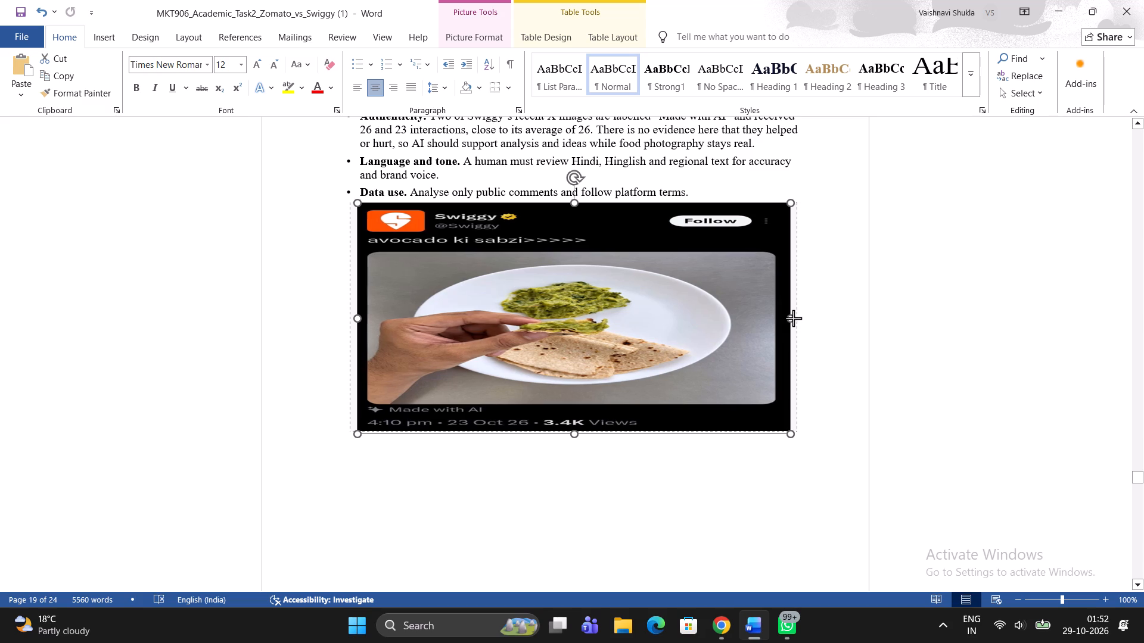
drag(793, 318, 804, 322)
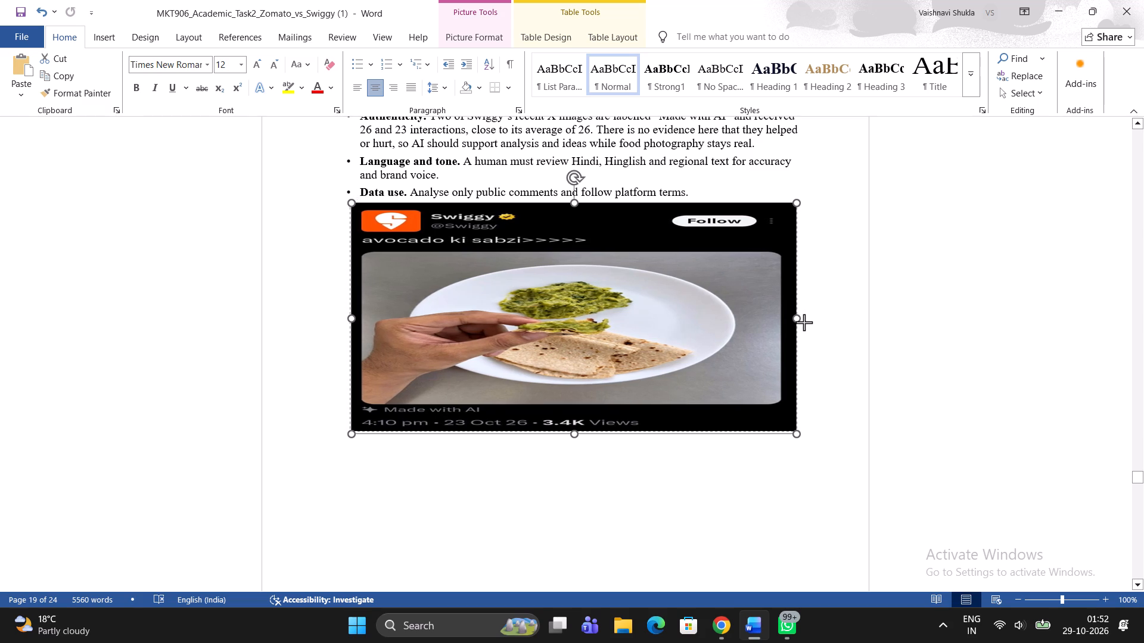
drag(804, 322, 806, 323)
Look through the report's pages, from the opening pages through the comparison tables and figures to the appendix's Table 17.
scroll(779, 451, up, 11)
scroll(772, 438, up, 15)
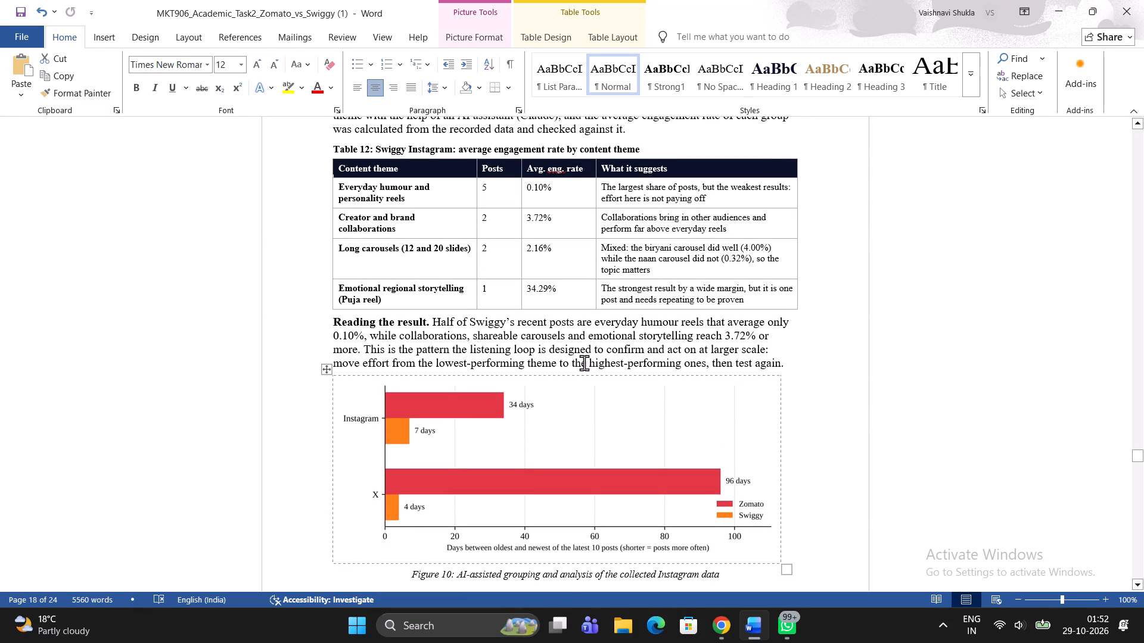
drag(1140, 454, 1143, 151)
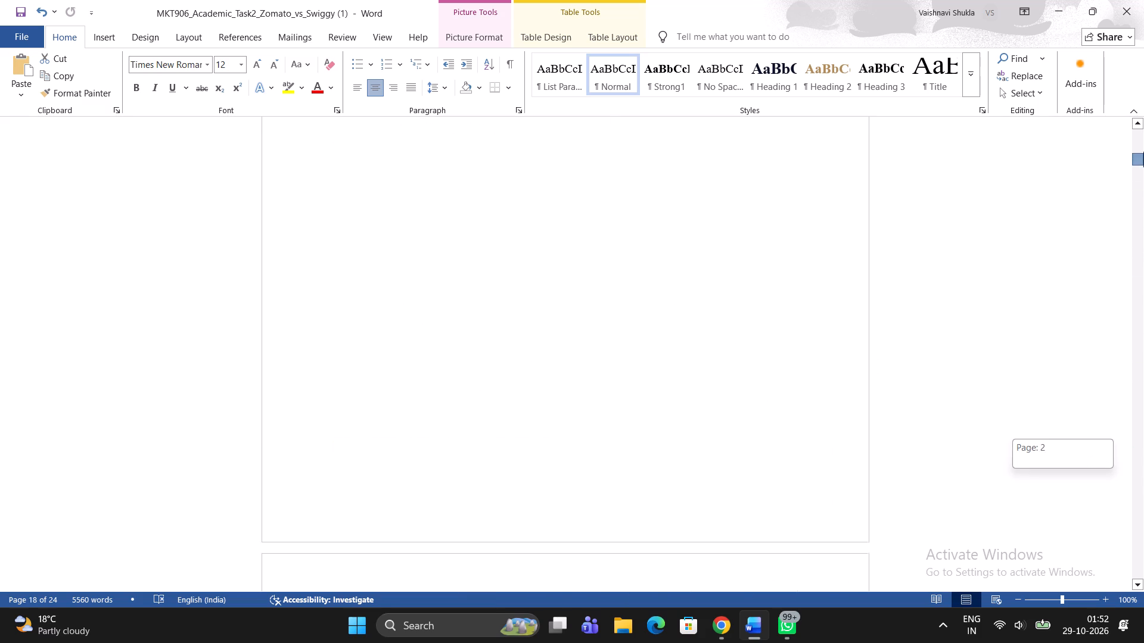
drag(1143, 151, 1143, 213)
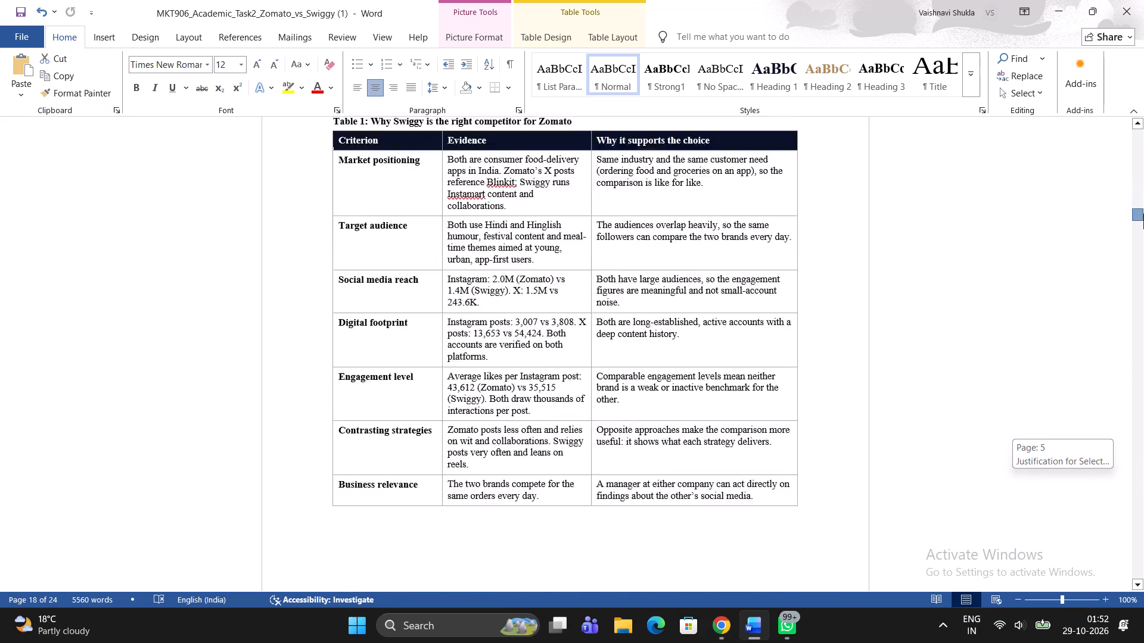
drag(1143, 213, 1139, 228)
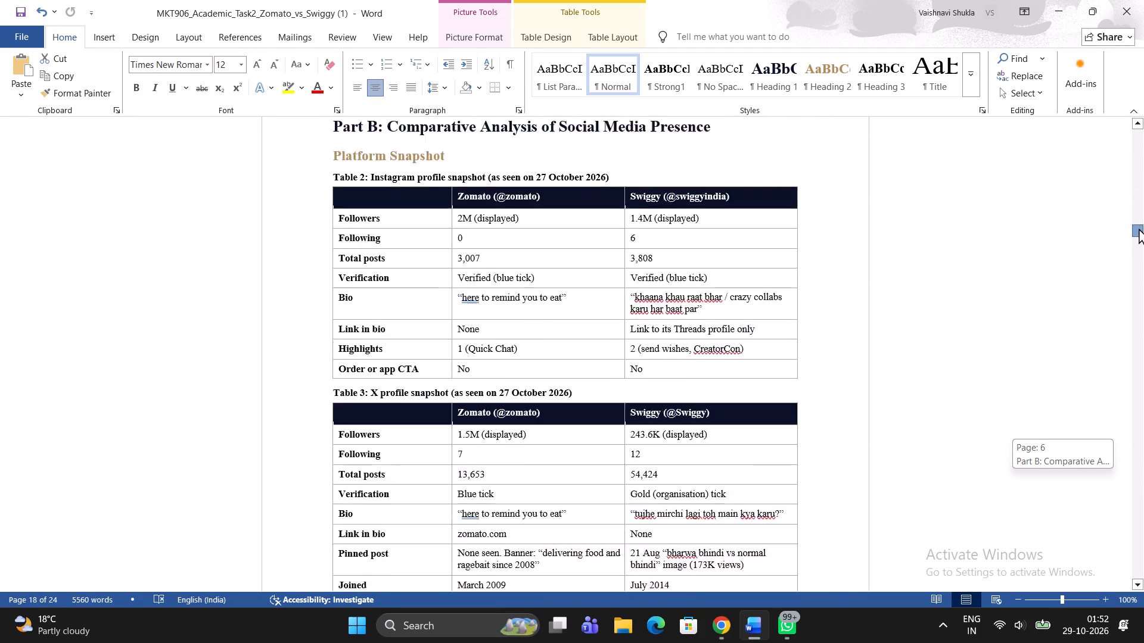
drag(1139, 228, 1143, 235)
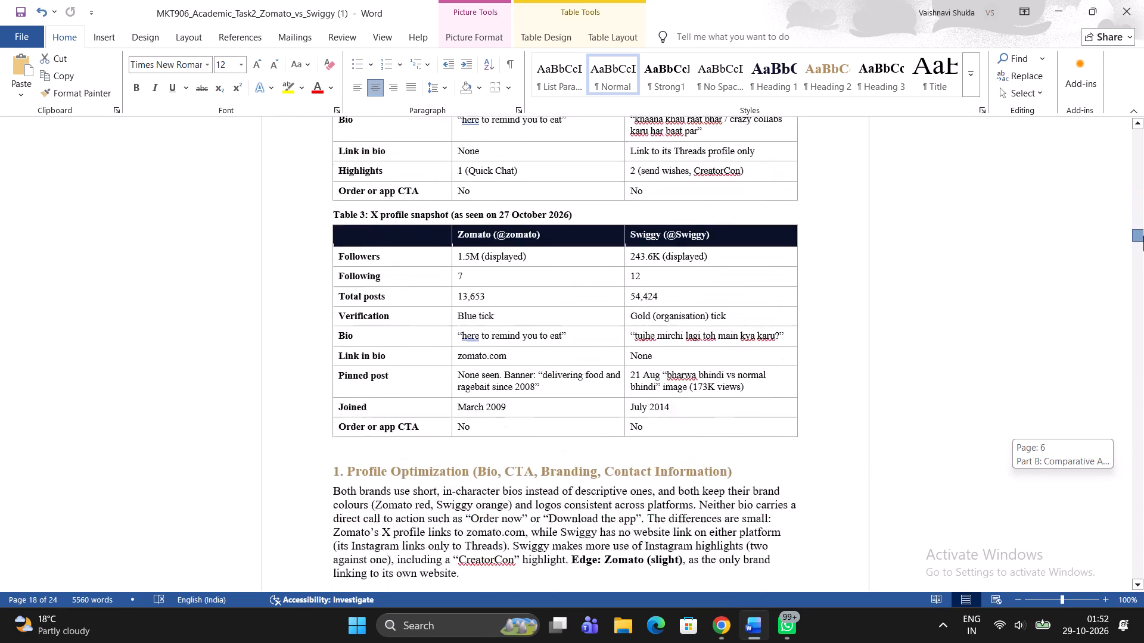
drag(1143, 235, 1143, 277)
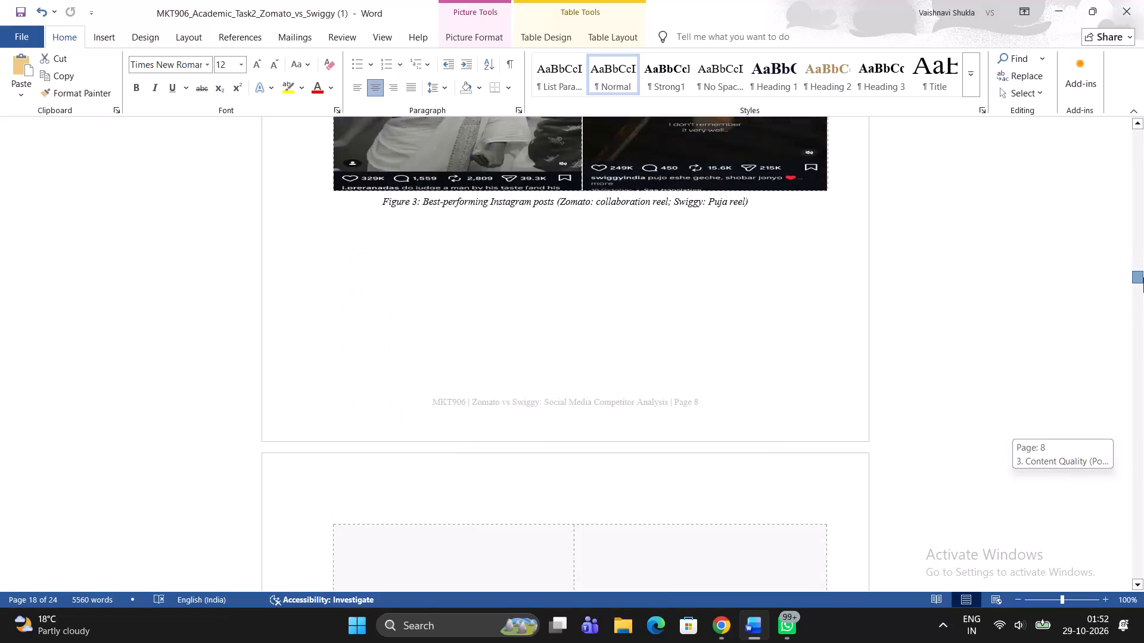
drag(1143, 277, 1140, 276)
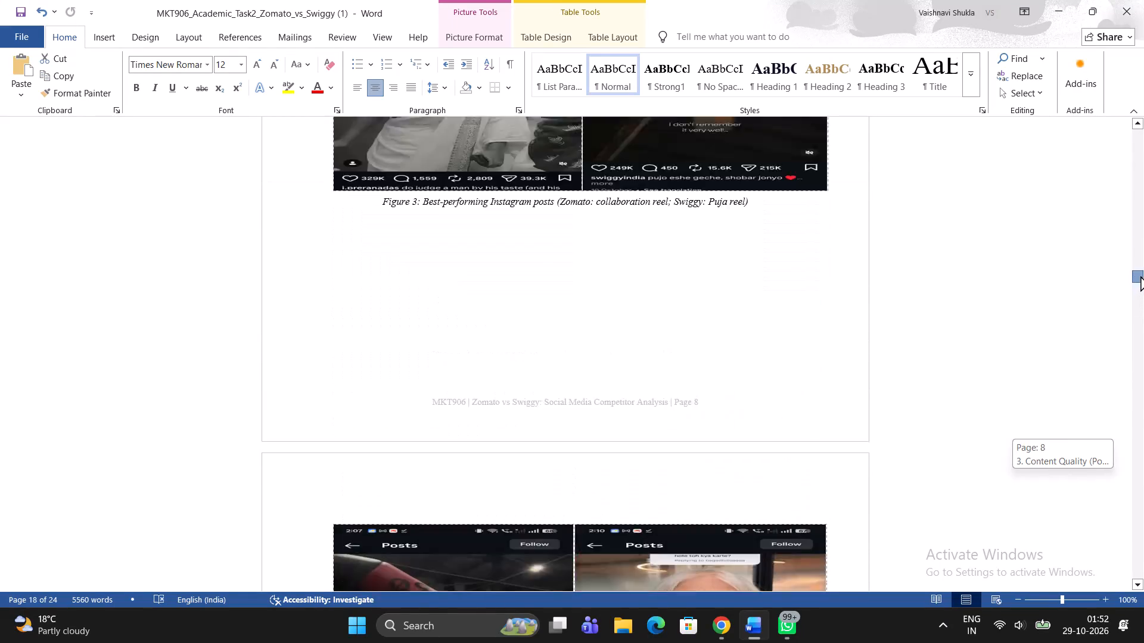
drag(1140, 276, 1136, 379)
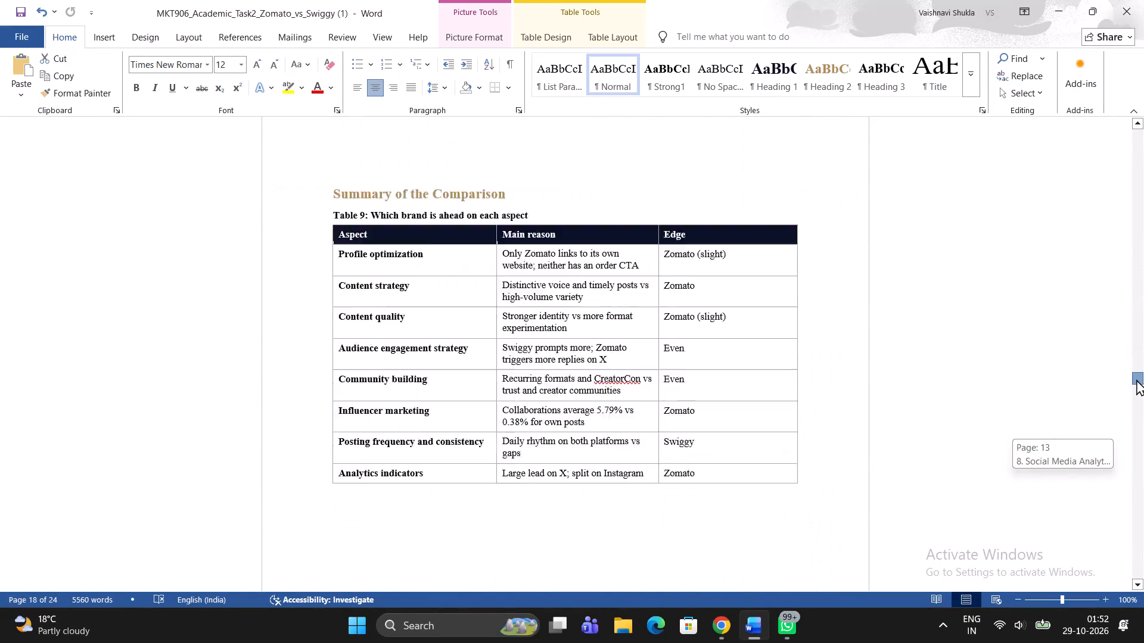
drag(1136, 379, 1139, 569)
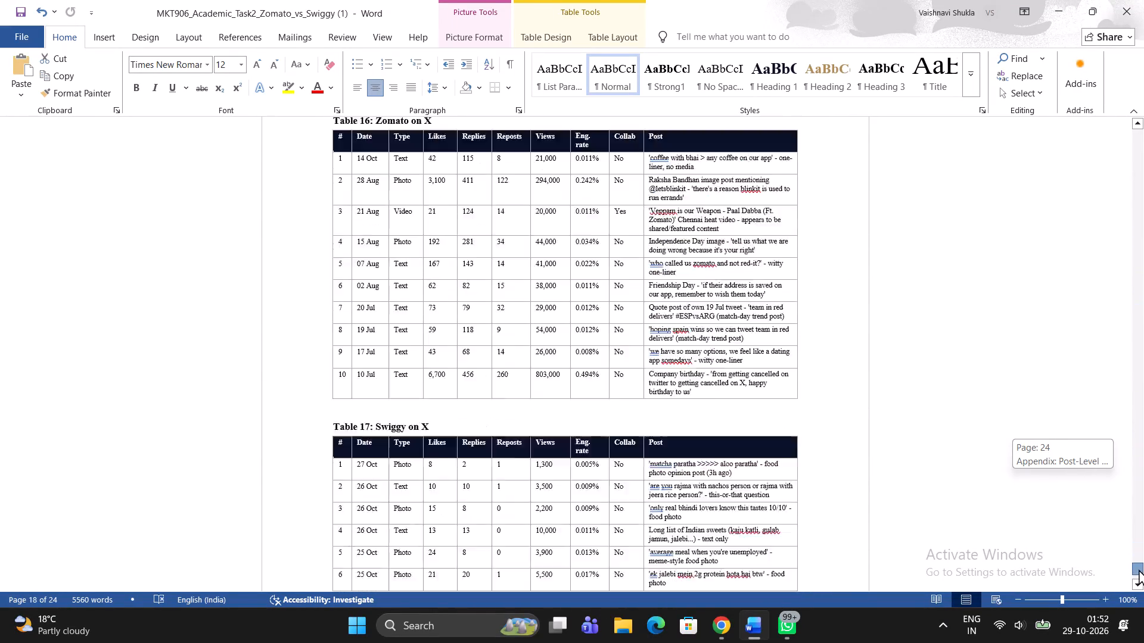
drag(1139, 569, 1137, 583)
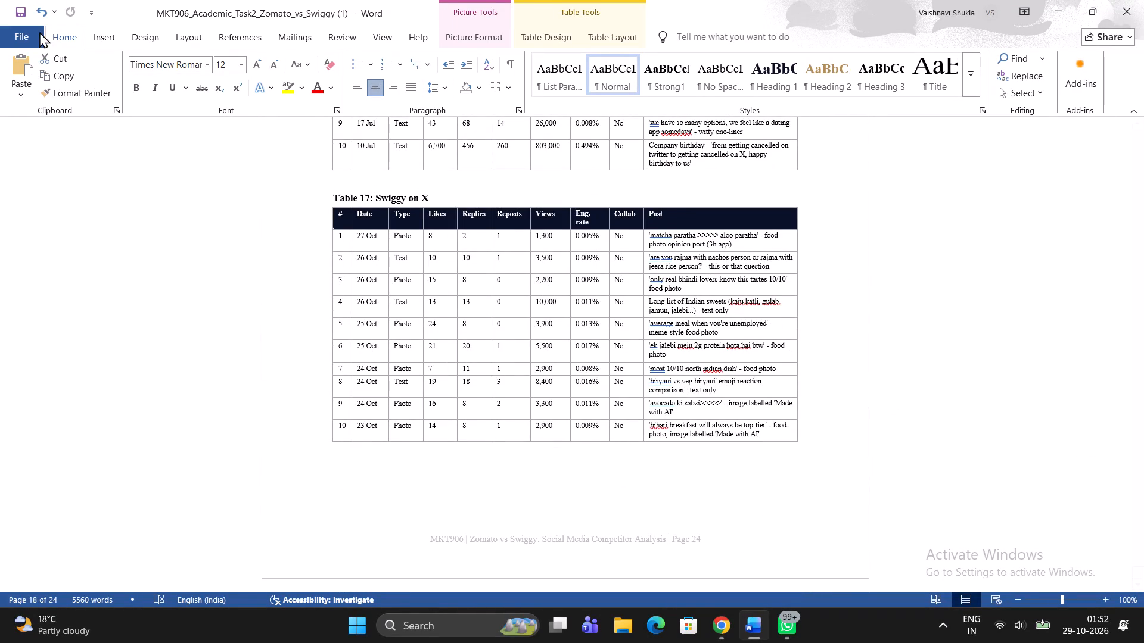
Save the Zomato vs Swiggy report.
click(23, 15)
triple_click(20, 14)
key(ctrl+s)
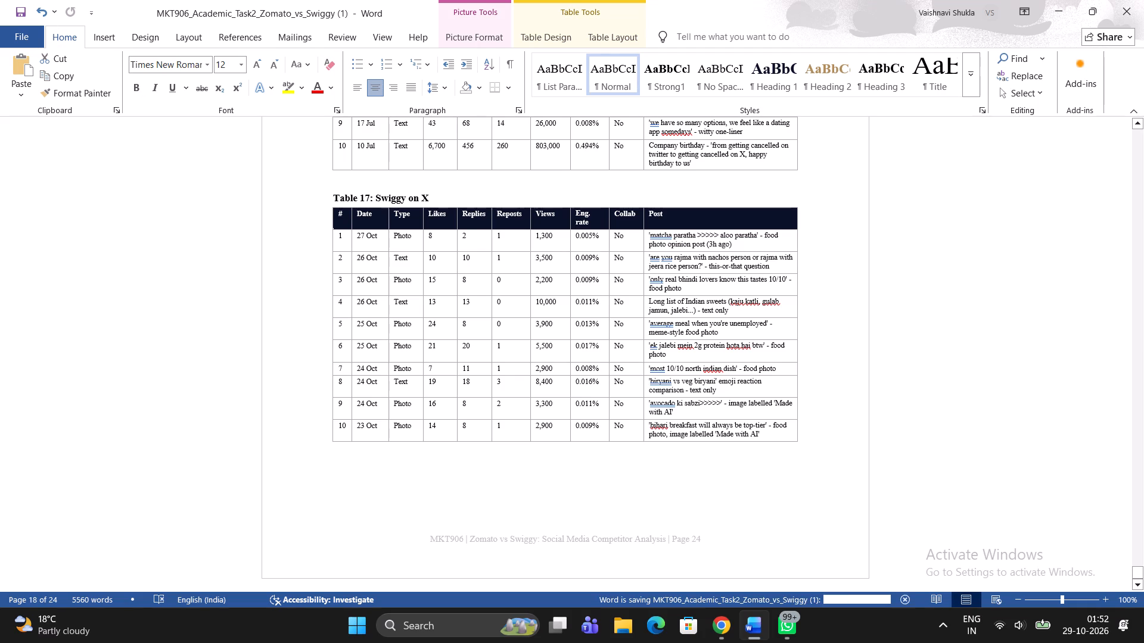
Save the Zomato vs Swiggy report again under its current name.
key(ctrl+s)
key(ctrl+s)
key(ctrl+s)
key(ctrl+s)
key(ctrl+s)
key(ctrl+s)
key(ctrl+s)
key(ctrl+s)
key(ctrl+s)
key(ctrl+s)
key(ctrl+s)
key(ctrl+s)
key(ctrl+s)
key(ctrl+s)
key(ctrl+s)
key(ctrl+s)
key(ctrl+s)
key(ctrl+s)
key(ctrl+s)
key(ctrl+s)
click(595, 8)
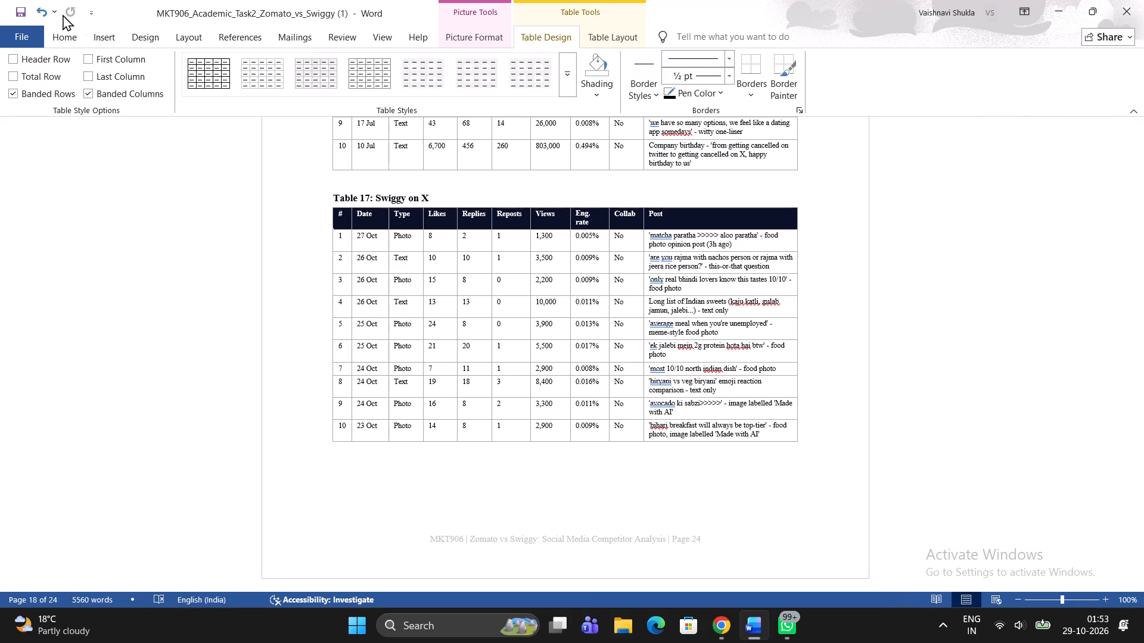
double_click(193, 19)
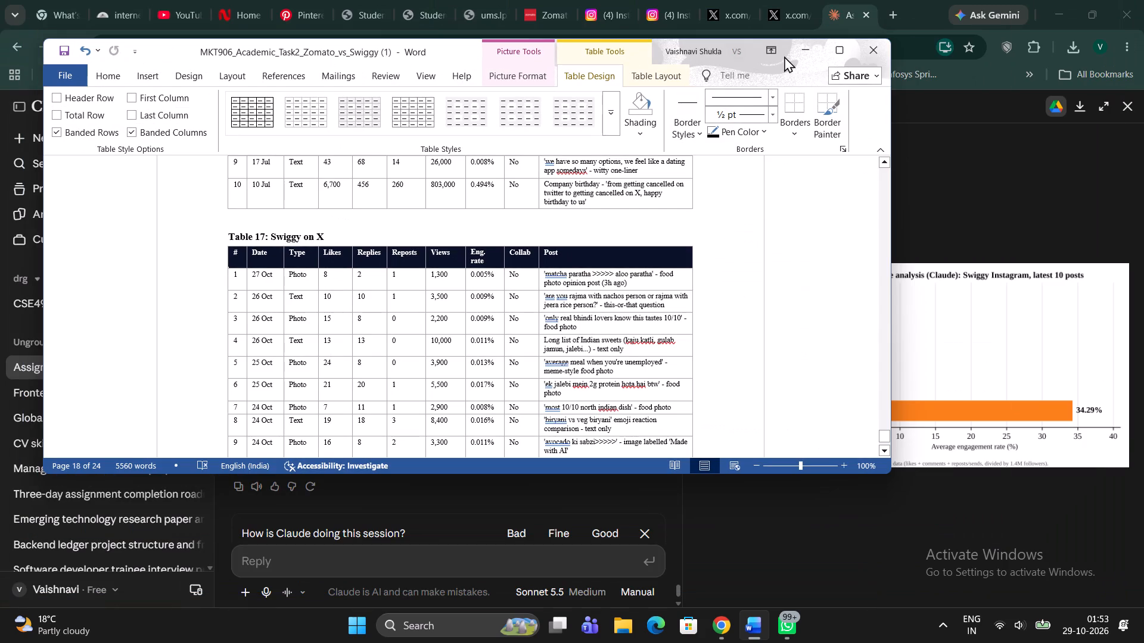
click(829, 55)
Save a copy of the report as finalmktca2report in the Downloads folder and close the document.
click(18, 39)
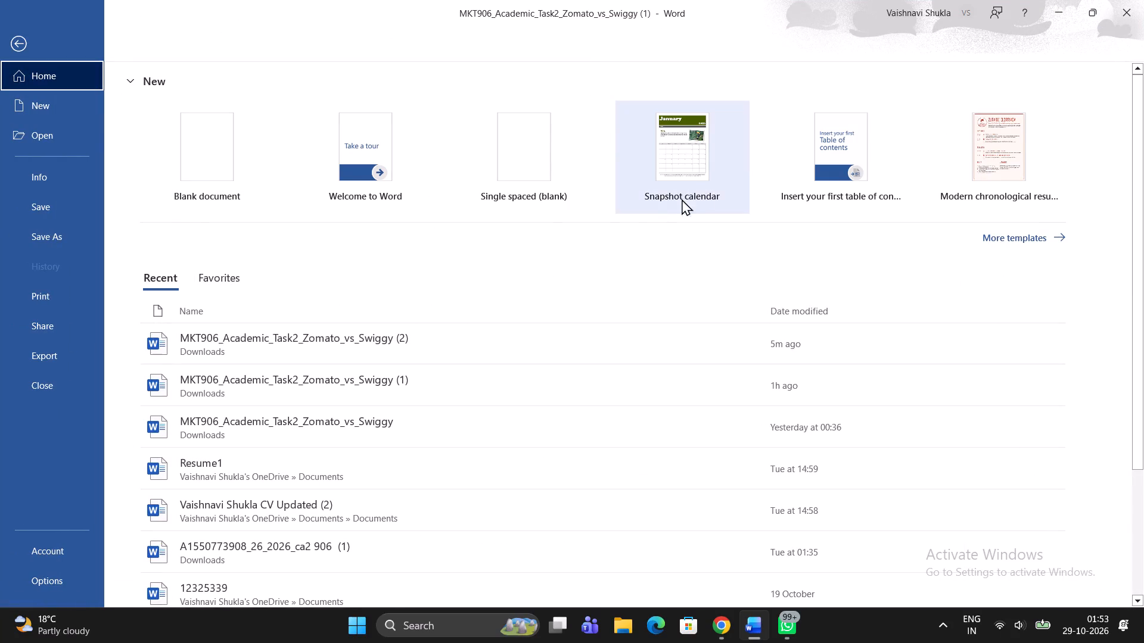
click(23, 233)
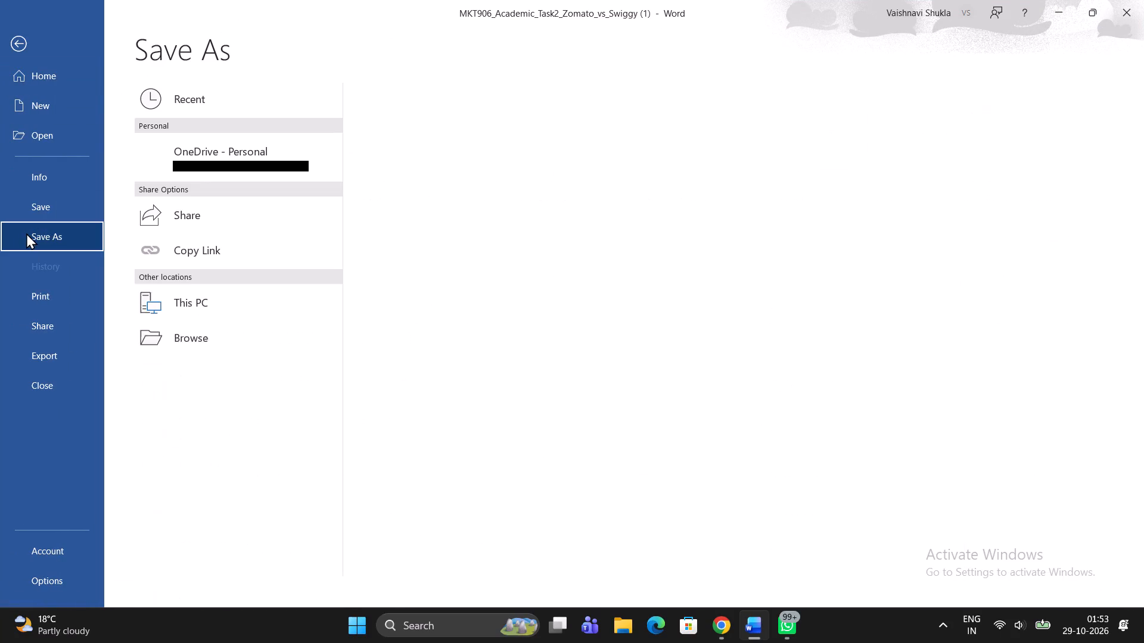
click(501, 177)
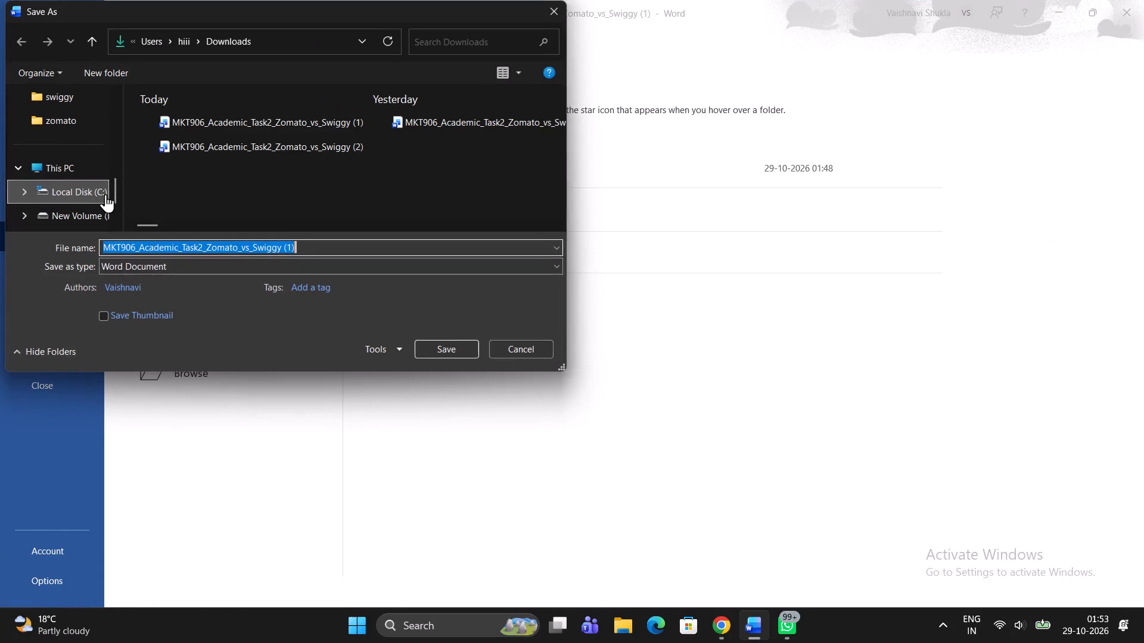
text(finalmktca2)
text(report)
key(Return)
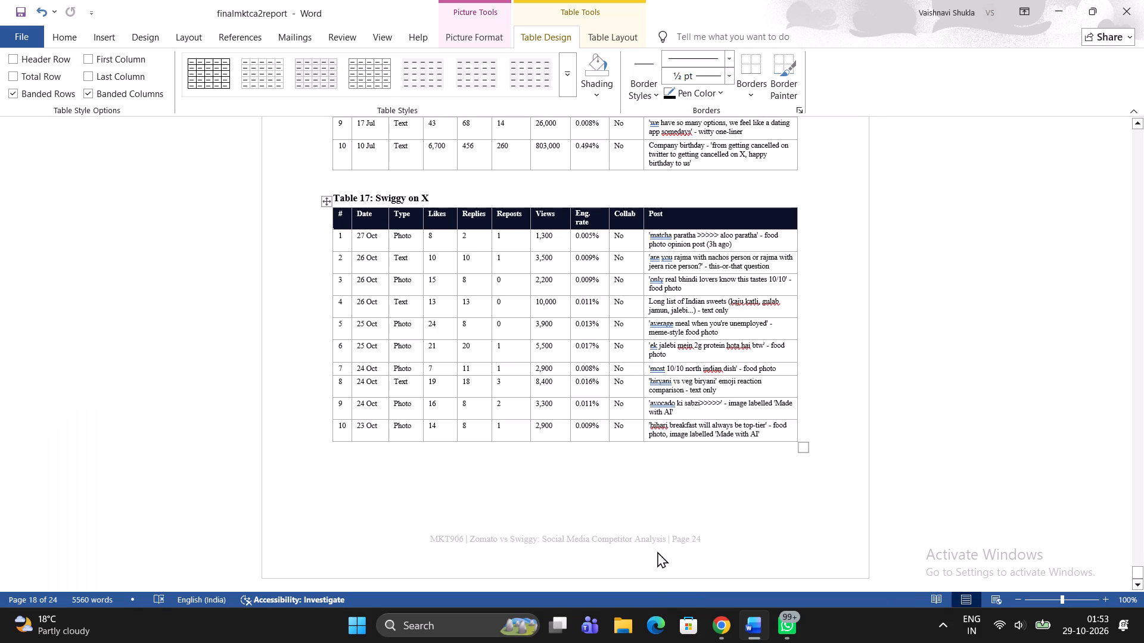
click(1143, 0)
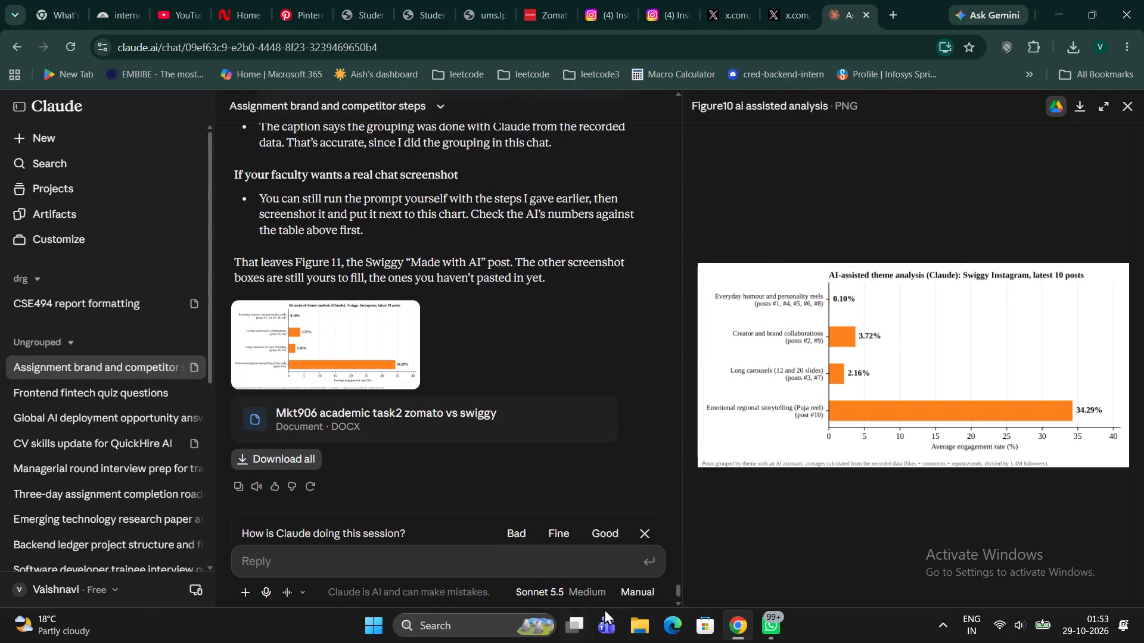
click(639, 628)
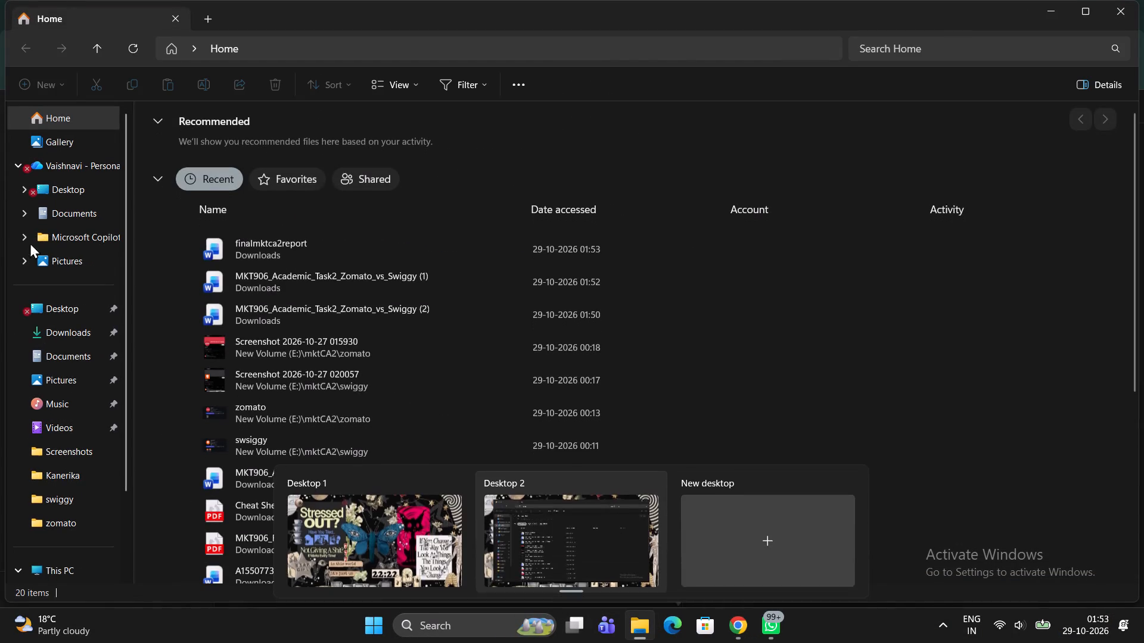
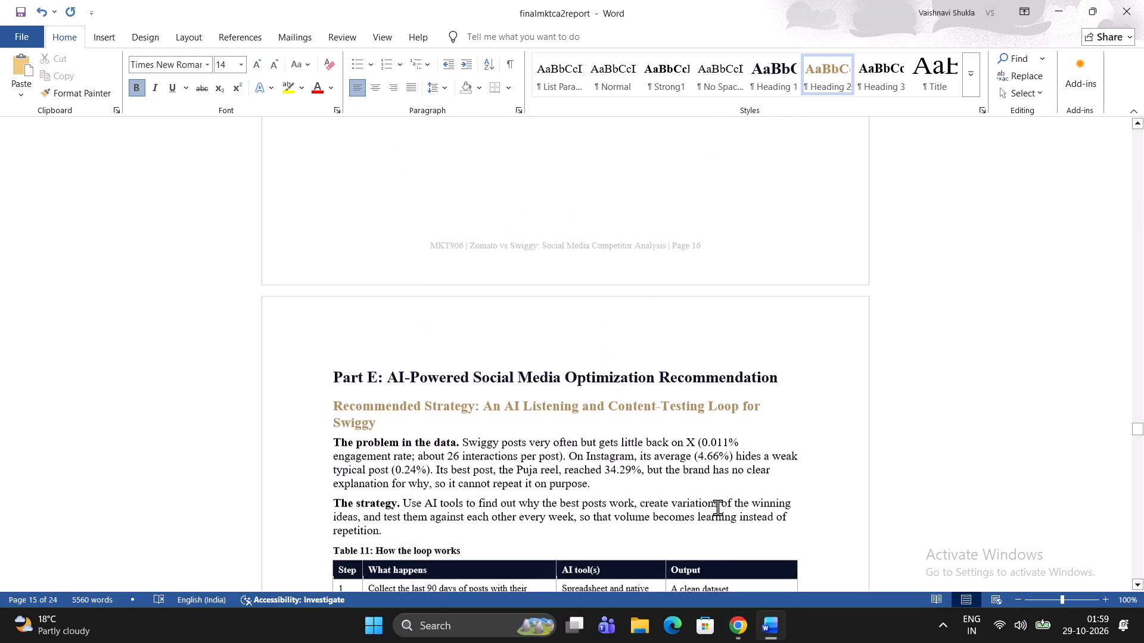
scroll(717, 507, up, 6)
scroll(717, 507, up, 18)
scroll(717, 507, up, 6)
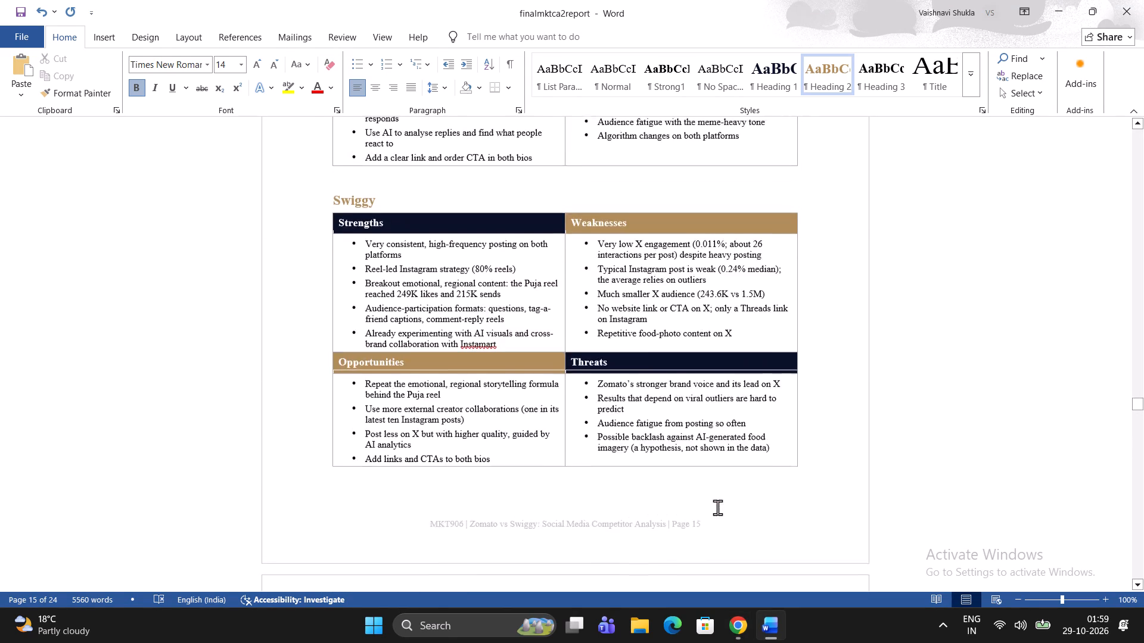
scroll(717, 507, up, 20)
scroll(717, 507, up, 15)
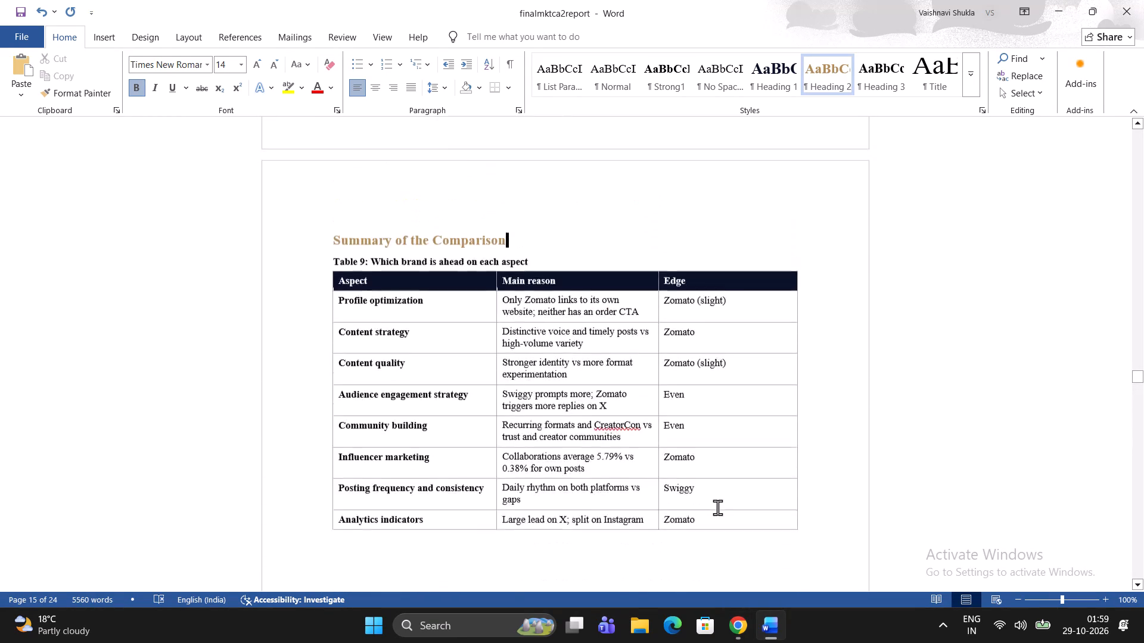
scroll(717, 507, up, 15)
scroll(717, 507, up, 12)
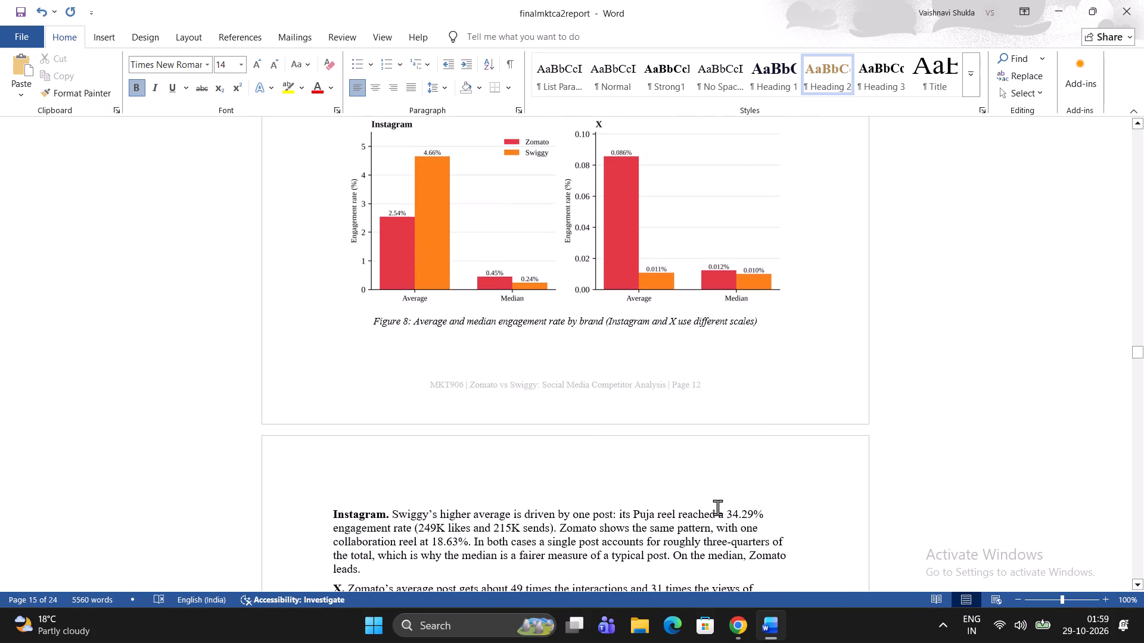
scroll(717, 507, up, 19)
scroll(717, 507, up, 6)
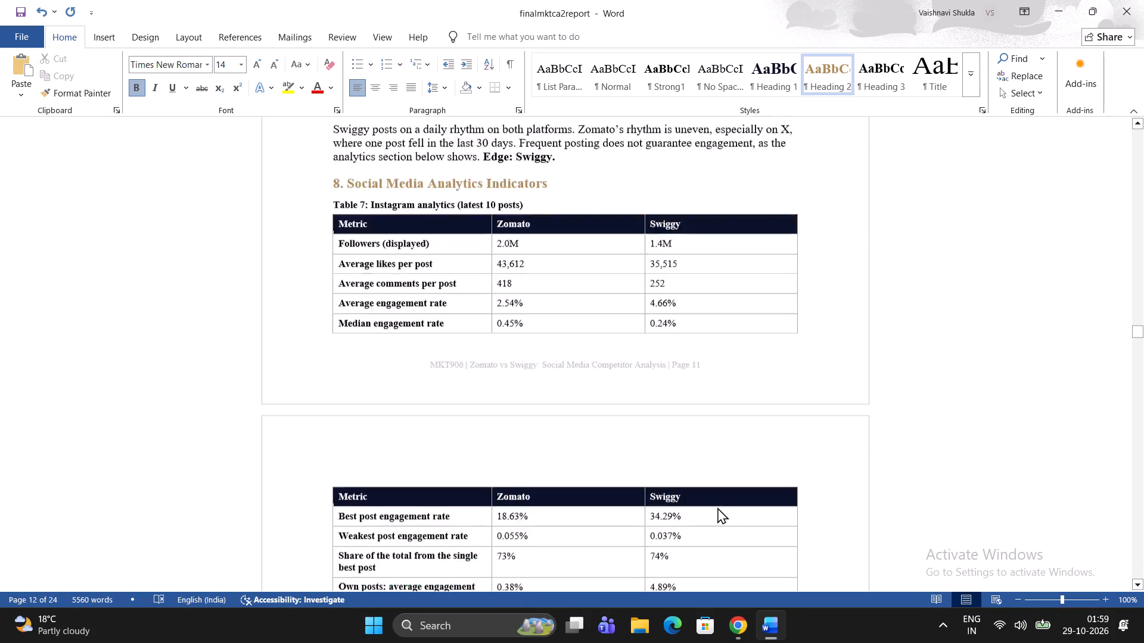
scroll(717, 507, up, 6)
scroll(717, 507, down, 20)
scroll(717, 507, down, 2)
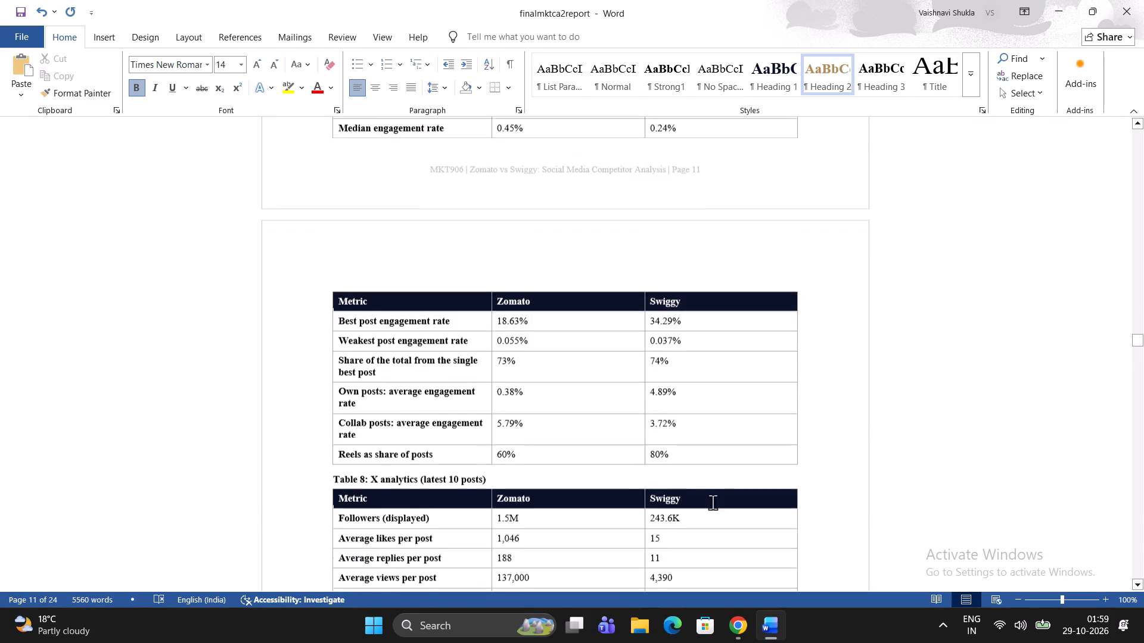
scroll(713, 502, down, 20)
scroll(713, 502, down, 20)
scroll(713, 502, down, 5)
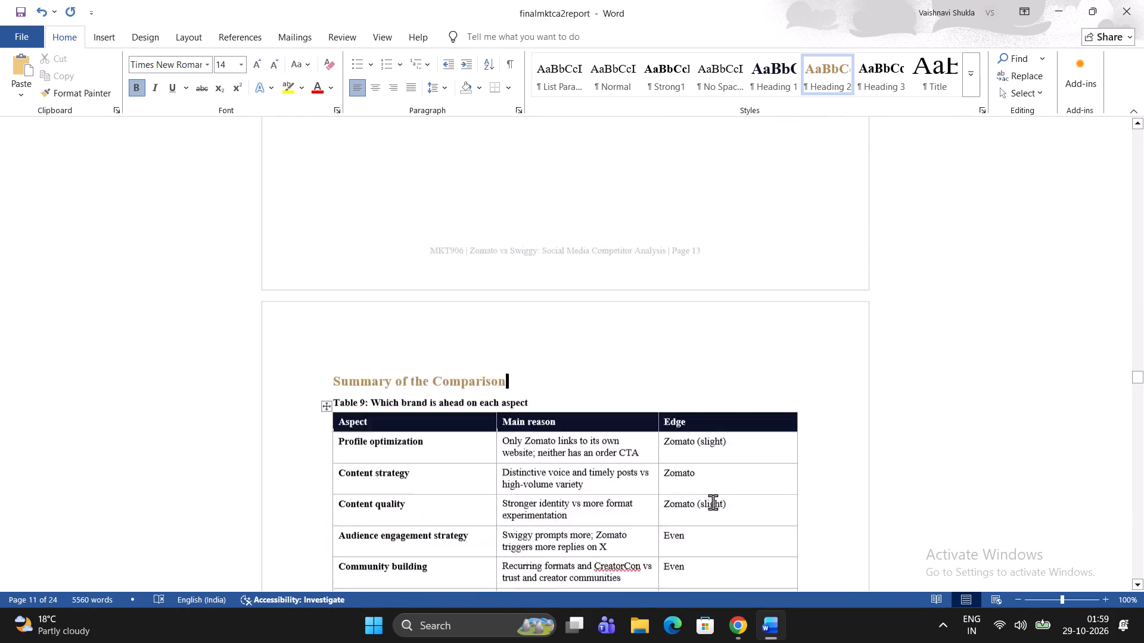
scroll(713, 502, down, 20)
scroll(713, 502, down, 20)
scroll(713, 502, down, 4)
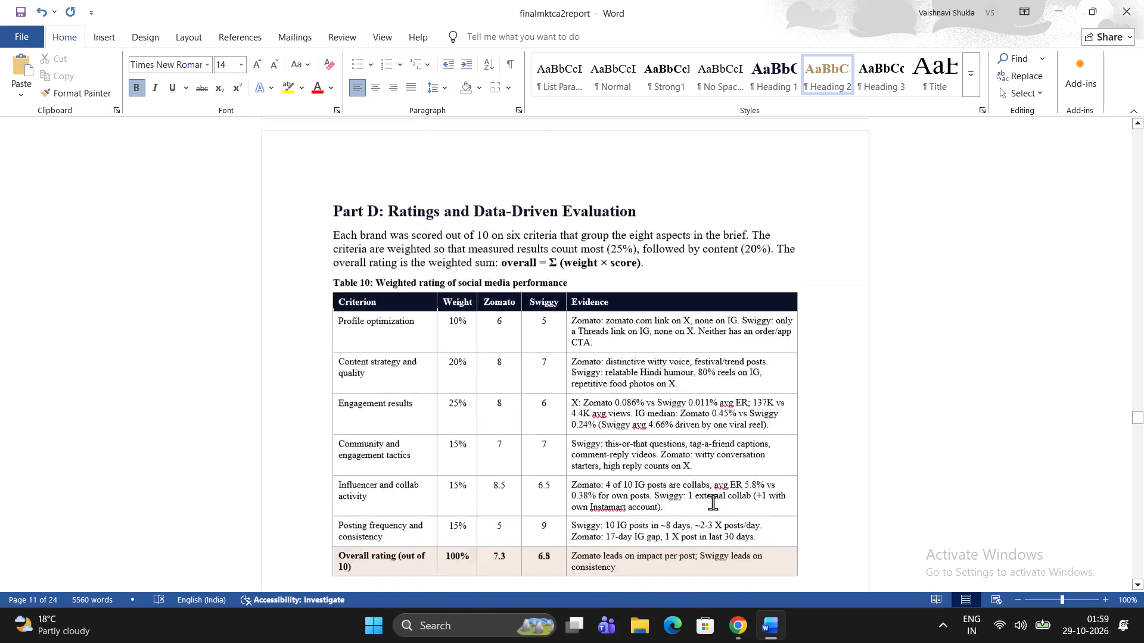
scroll(713, 502, down, 20)
scroll(713, 502, down, 20)
scroll(713, 502, down, 4)
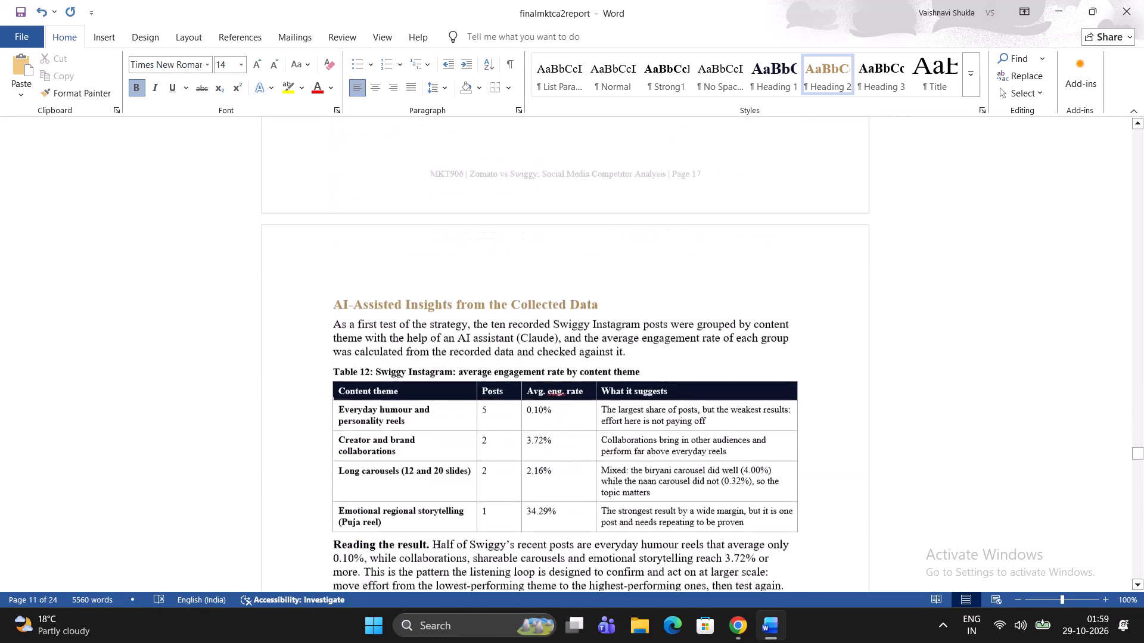
Replace the posting-frequency chart in the Figure 10 box with the AI-assisted theme analysis chart from the Figure 11 box.
scroll(713, 502, down, 8)
click(680, 226)
scroll(680, 226, up, 2)
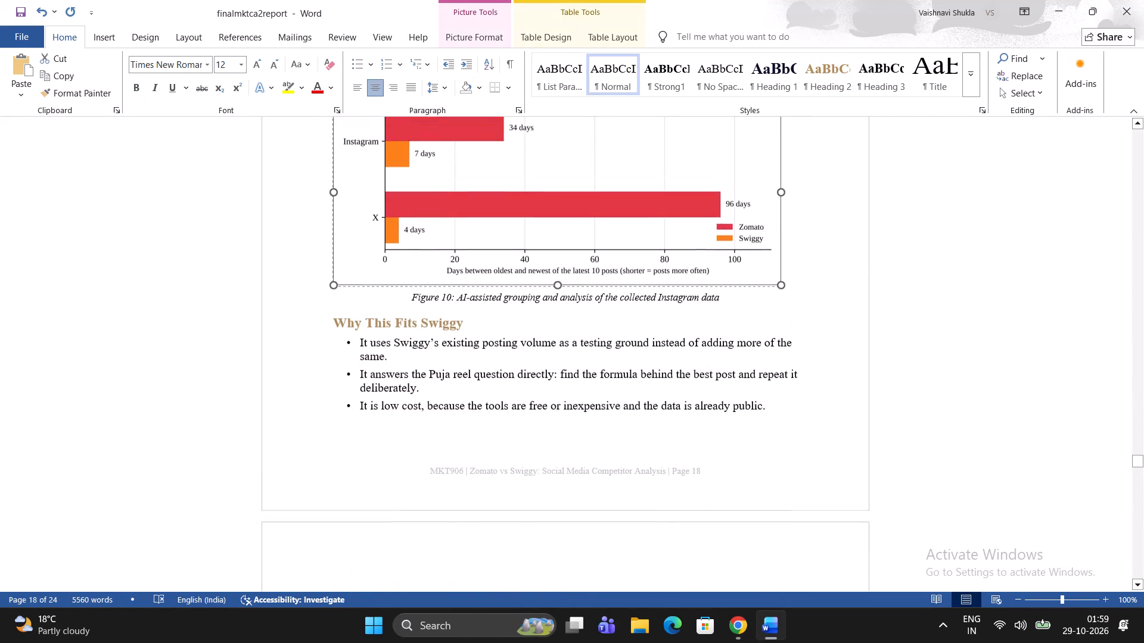
Delete the posting-frequency chart from the Figure 10 box and move the AI-assisted theme analysis chart there from the Figure 11 box.
scroll(680, 226, up, 3)
key(Delete)
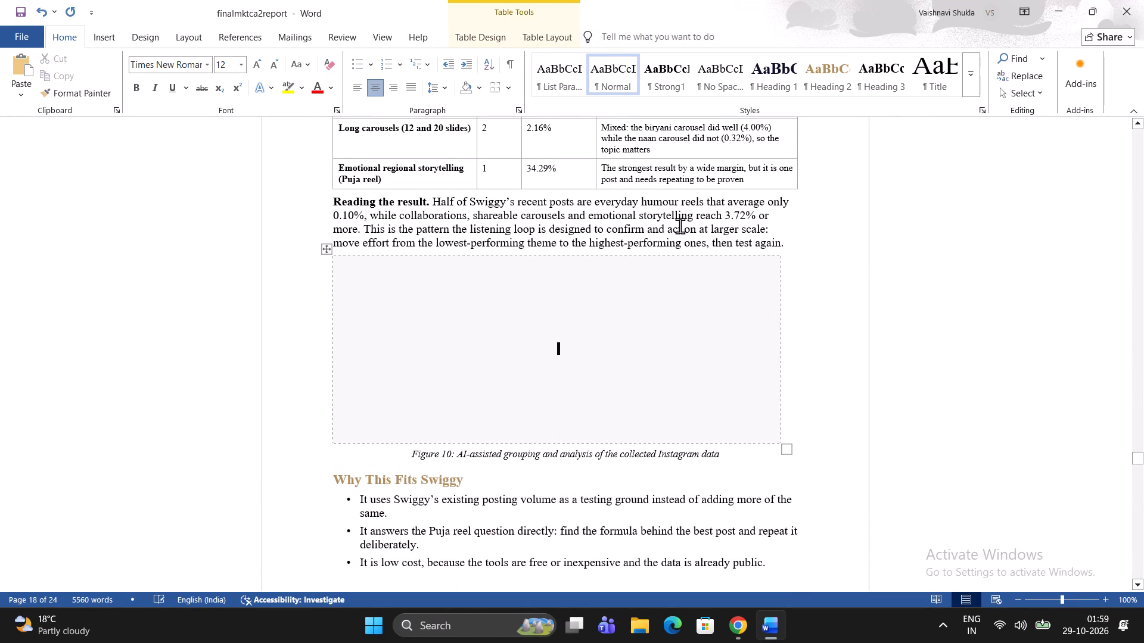
scroll(669, 224, down, 20)
scroll(669, 224, down, 13)
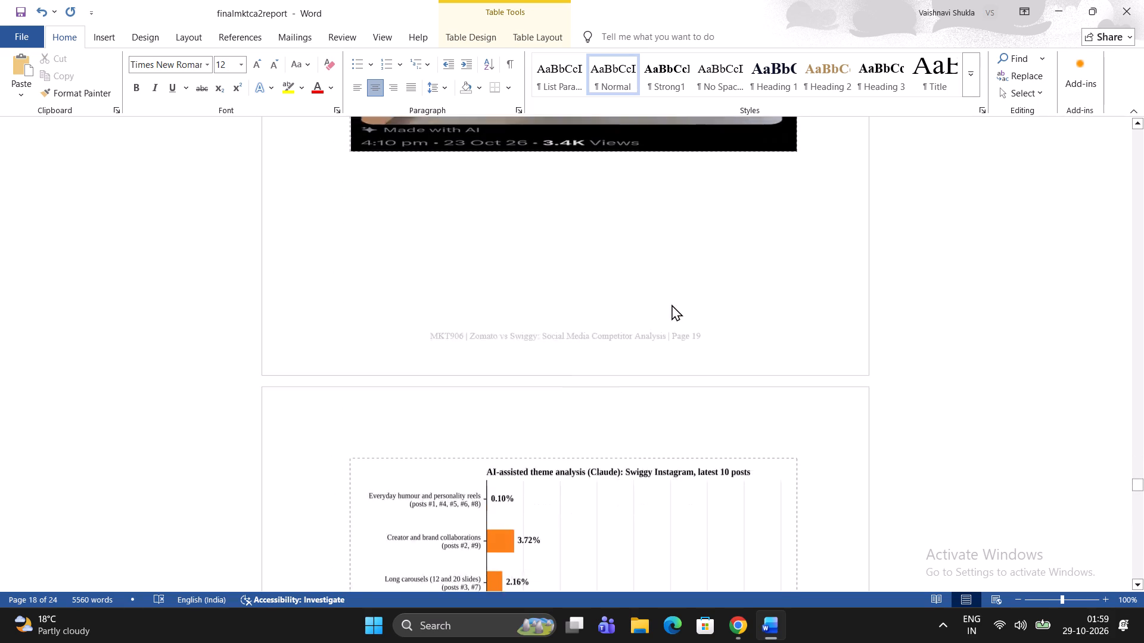
scroll(672, 304, down, 6)
click(672, 304)
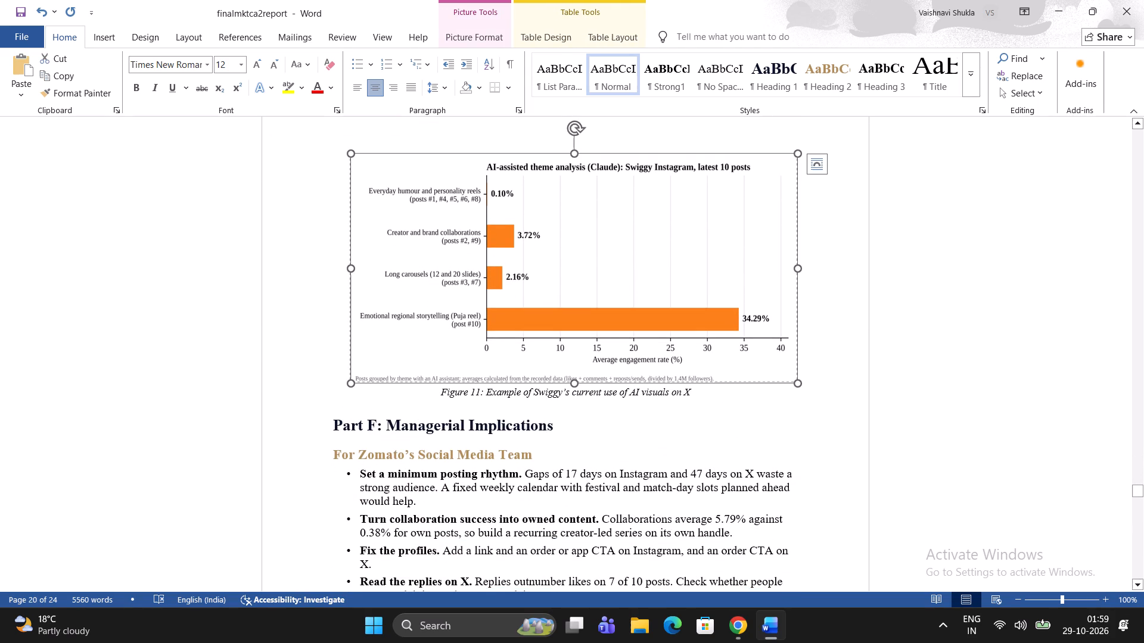
key(ctrl+x)
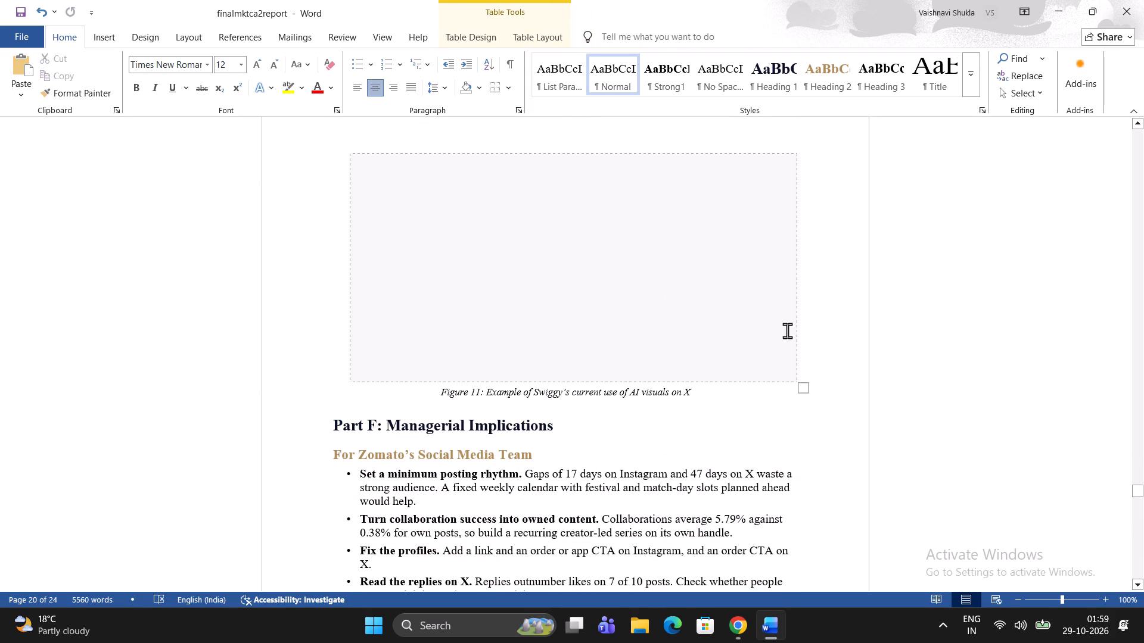
scroll(803, 333, up, 19)
scroll(803, 333, up, 12)
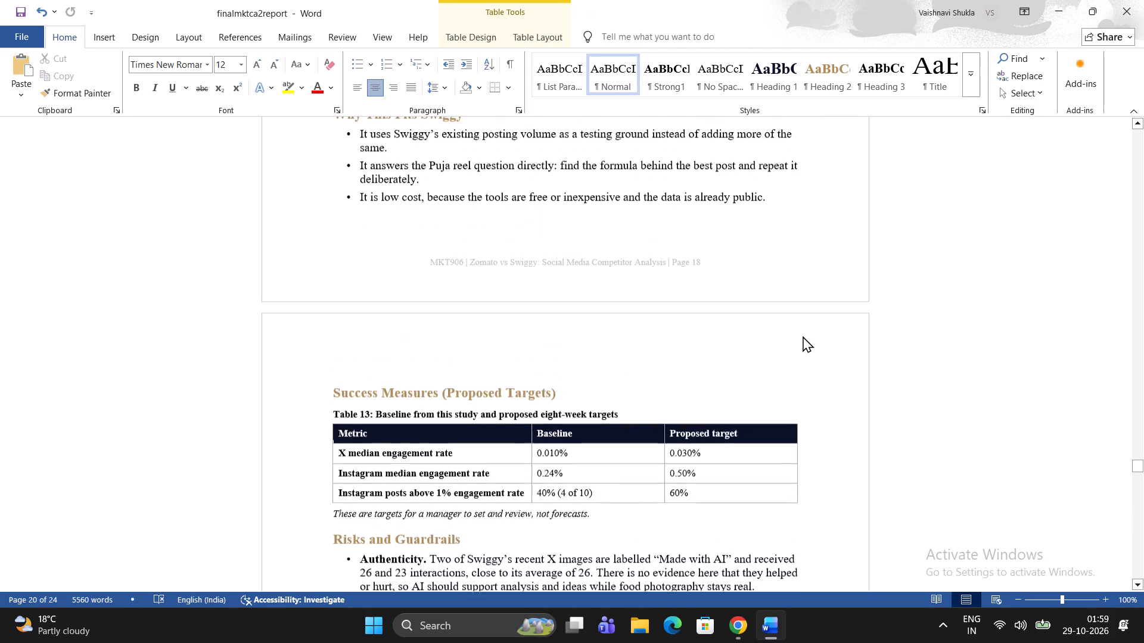
scroll(803, 336, up, 11)
click(667, 412)
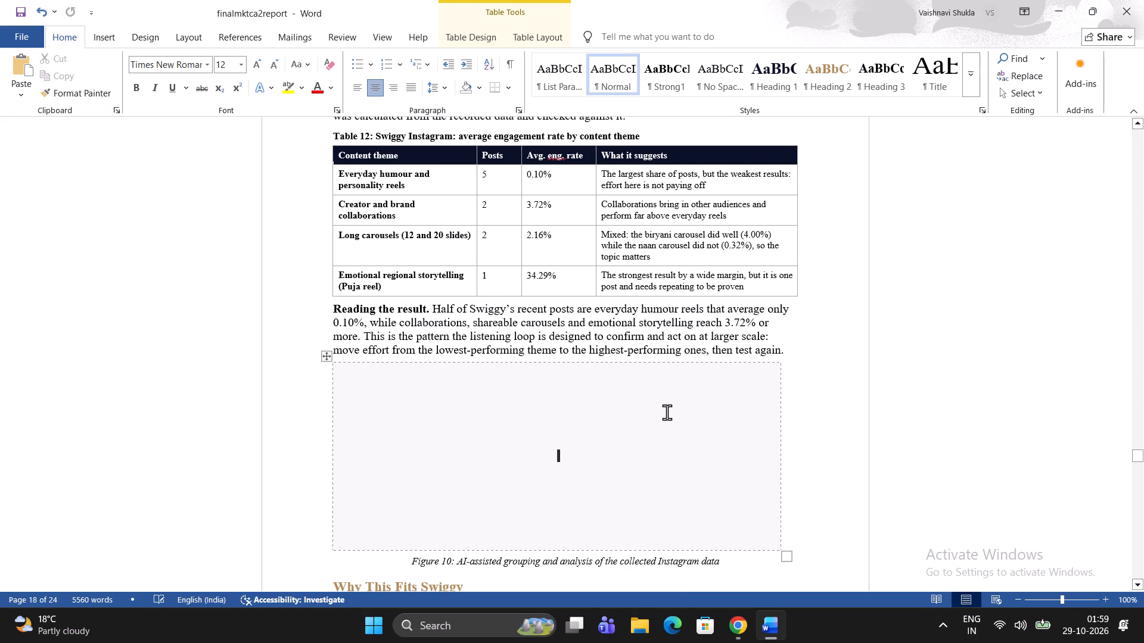
key(ctrl+v)
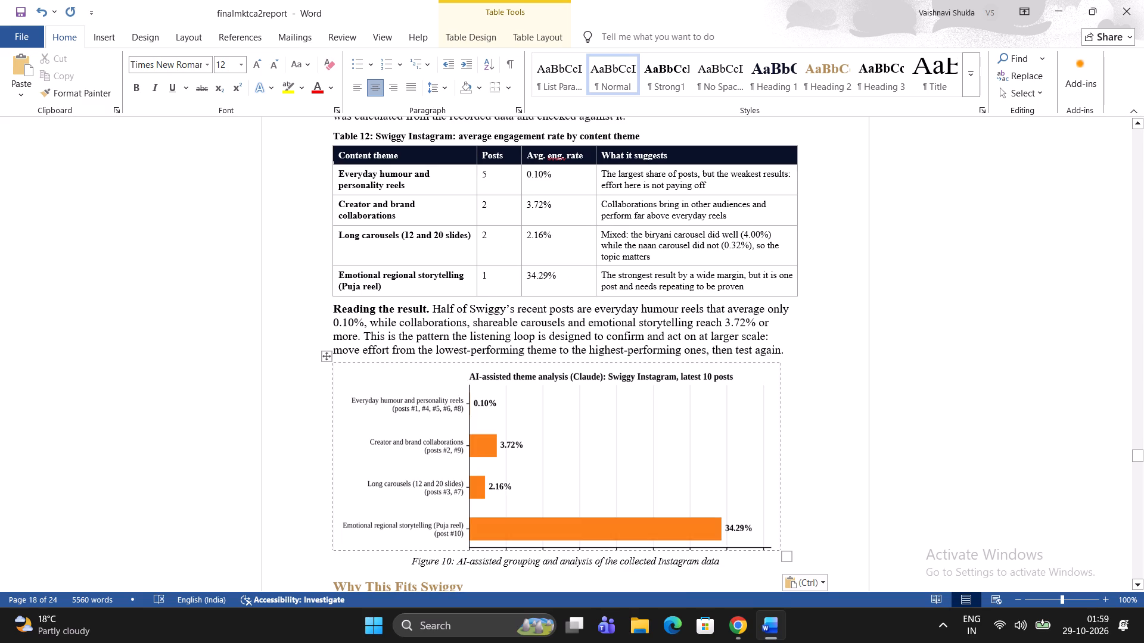
Shrink the AI-assisted theme analysis chart proportionally to fit inside the Figure 10 box above its caption.
click(716, 489)
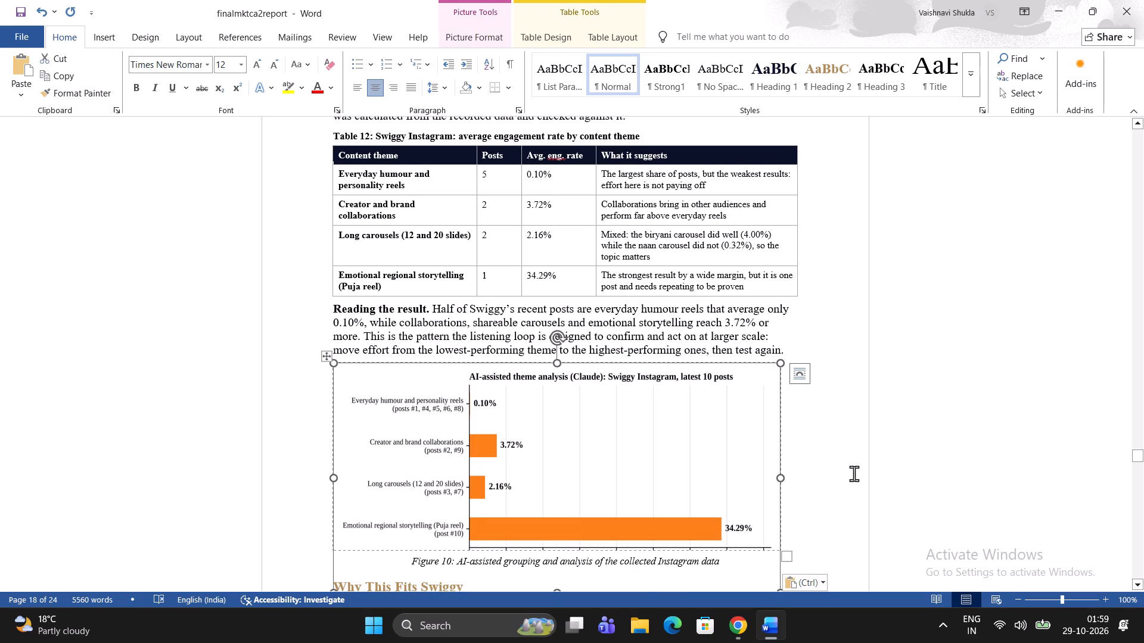
click(854, 473)
scroll(846, 493, down, 3)
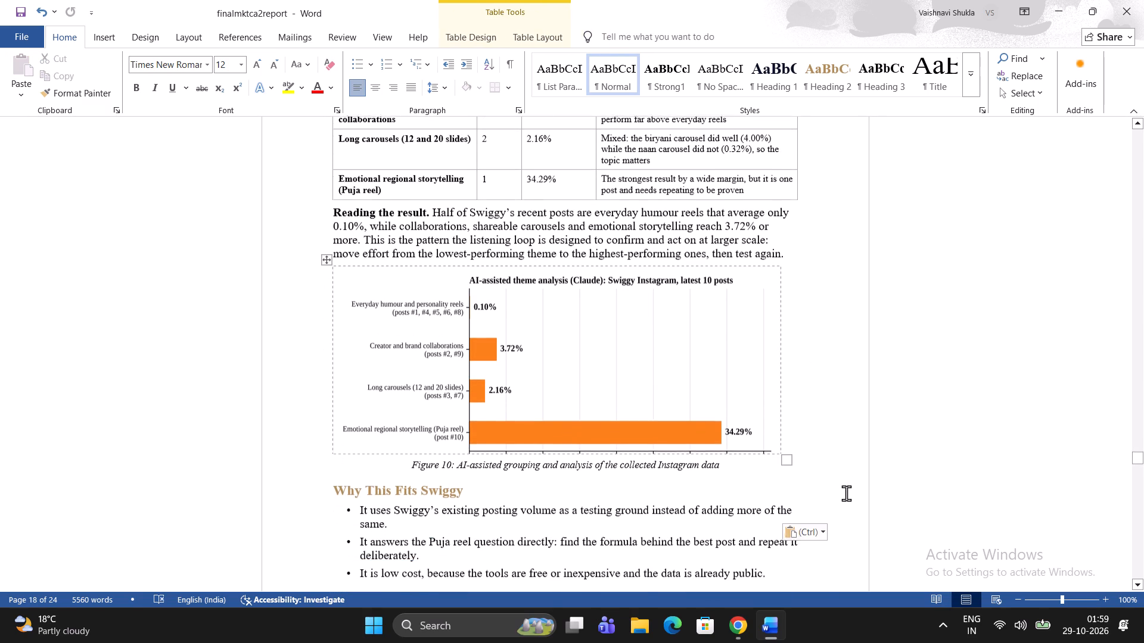
click(846, 493)
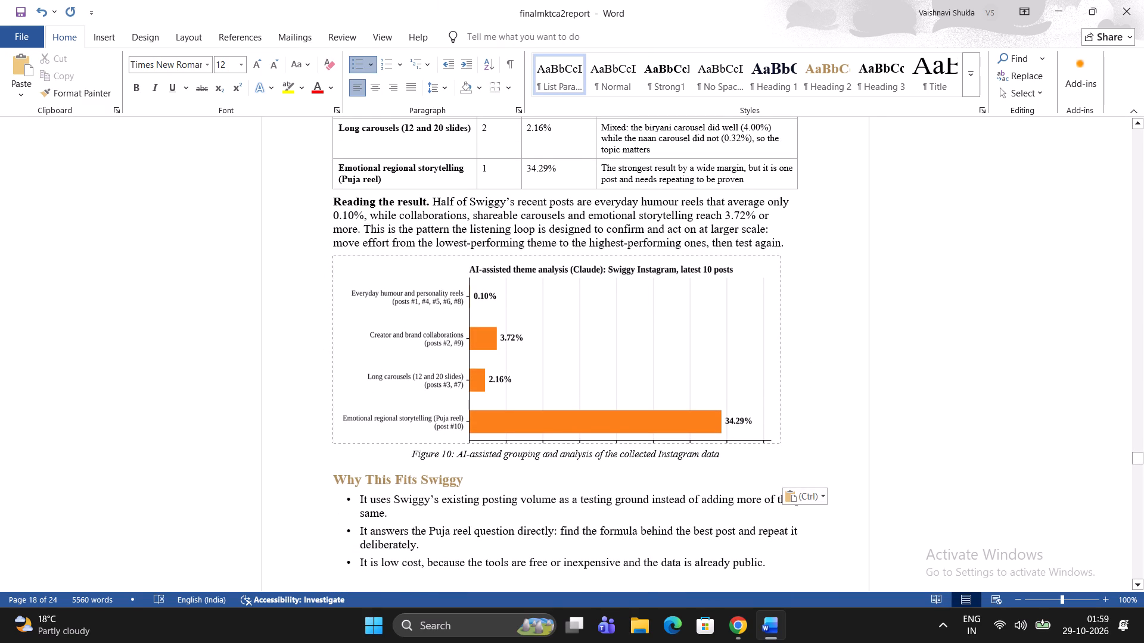
click(758, 424)
drag(780, 485, 717, 354)
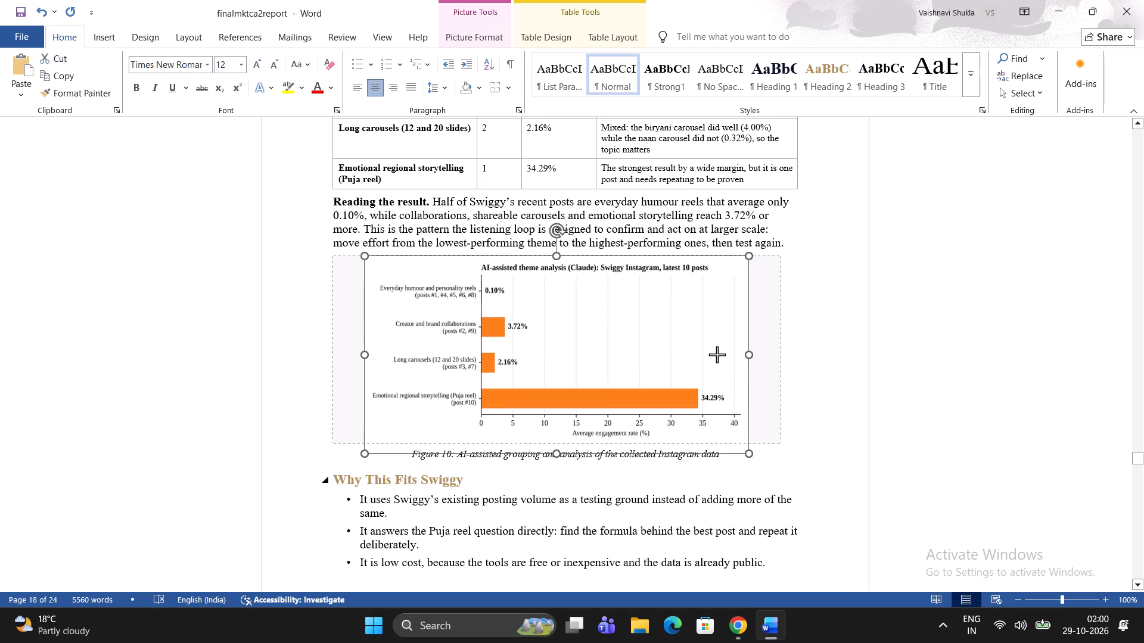
drag(717, 354, 746, 391)
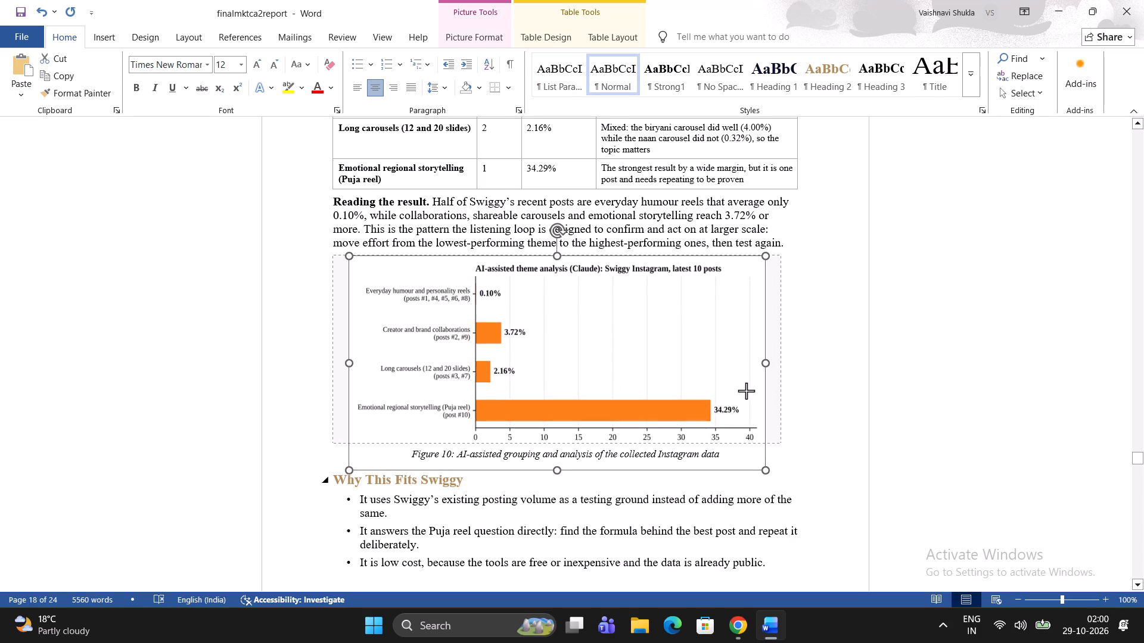
drag(746, 391, 723, 330)
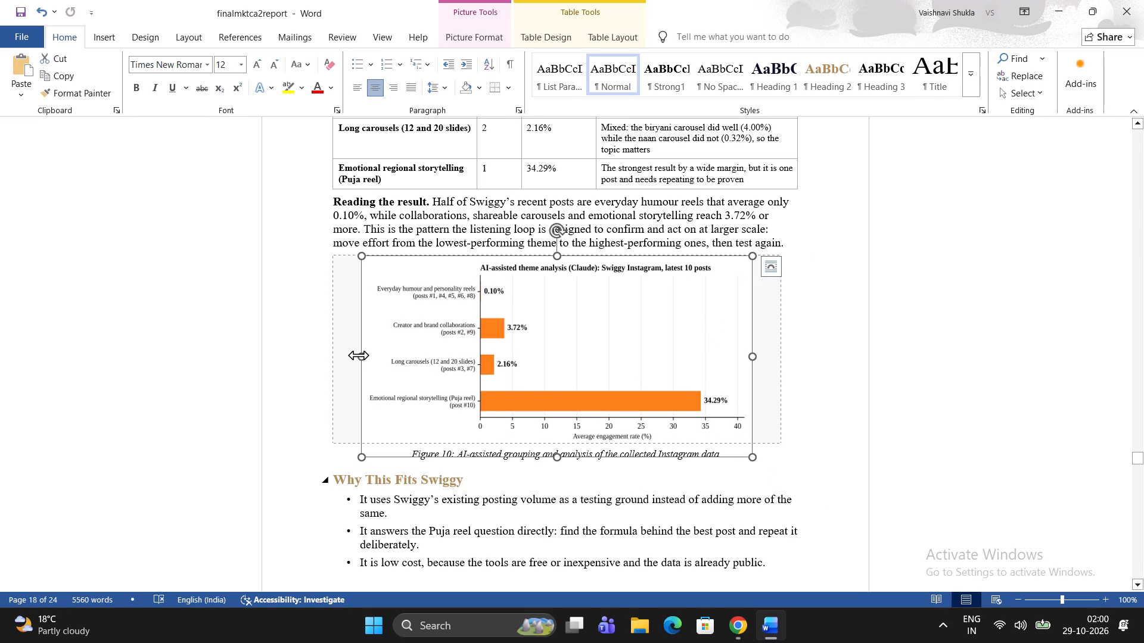
Resize the AI-assisted theme analysis chart to span the full width of the Figure 10 box.
drag(358, 354, 309, 335)
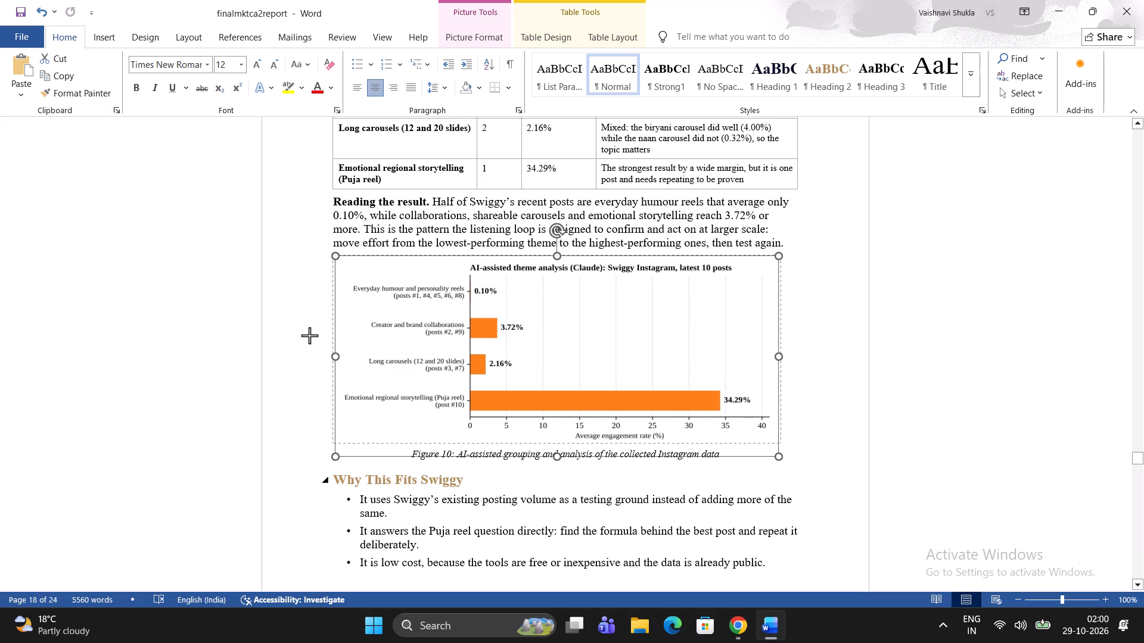
drag(309, 335, 306, 334)
click(735, 507)
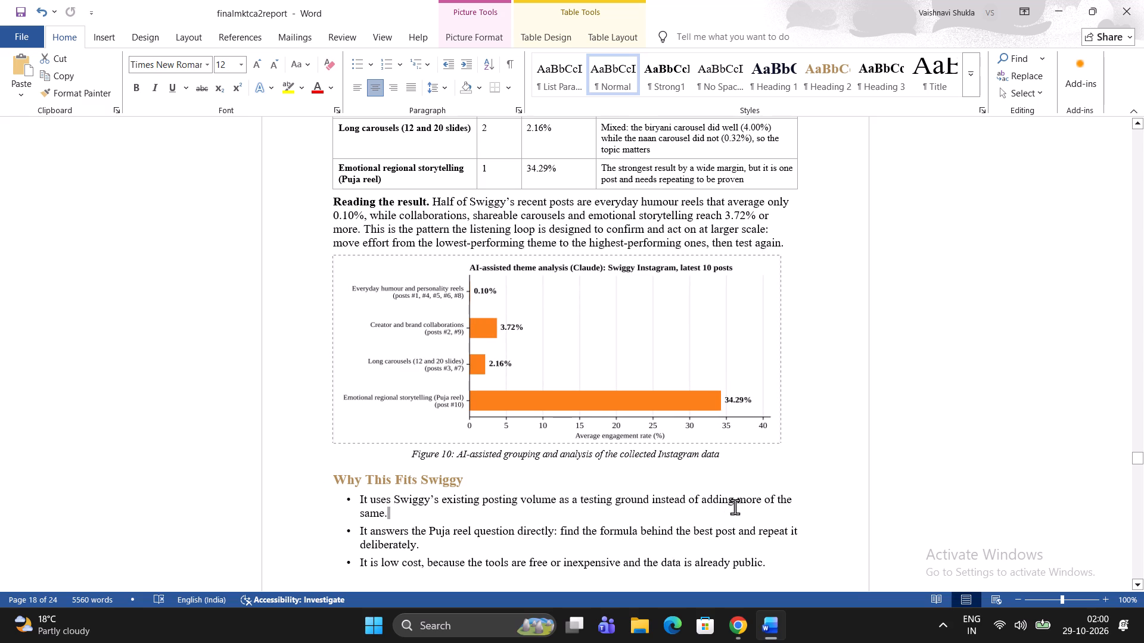
click(704, 410)
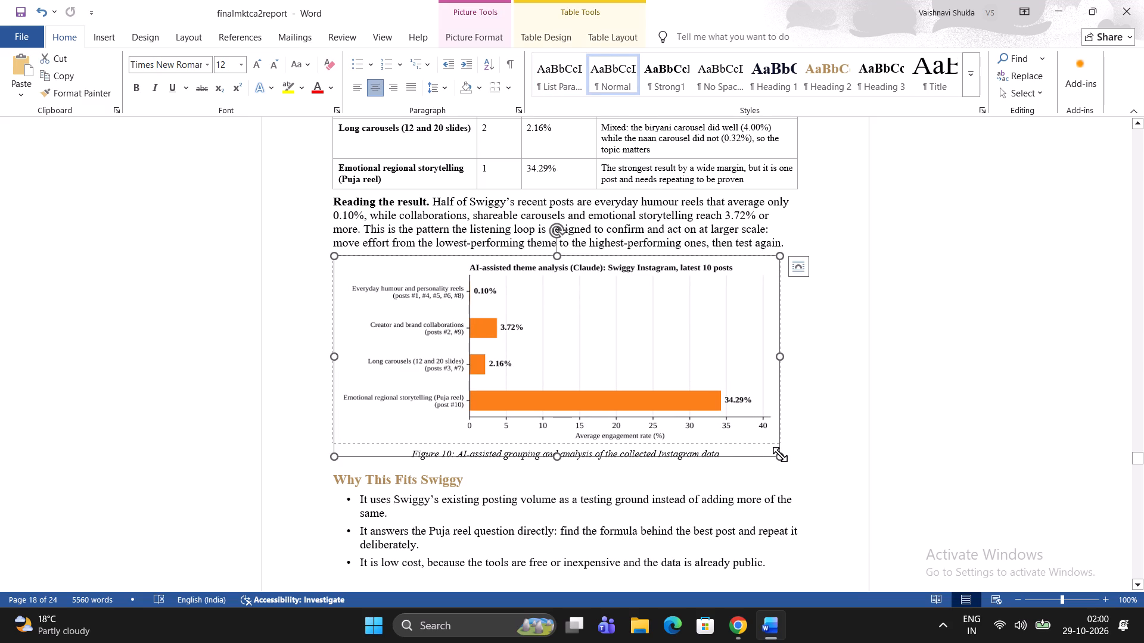
drag(780, 454, 732, 335)
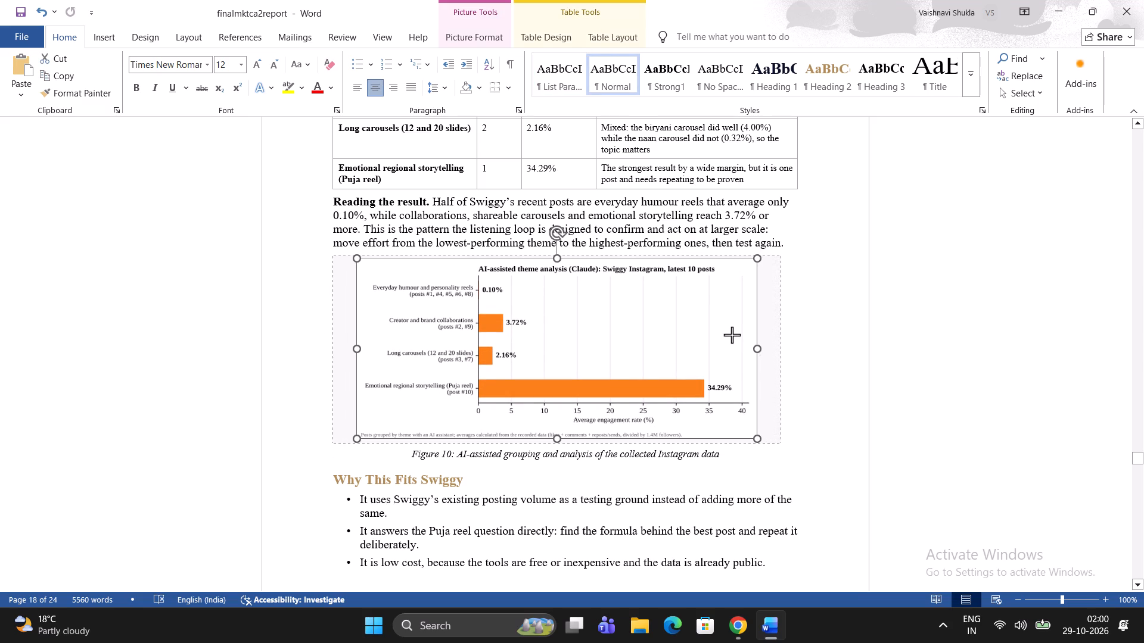
drag(732, 335, 735, 341)
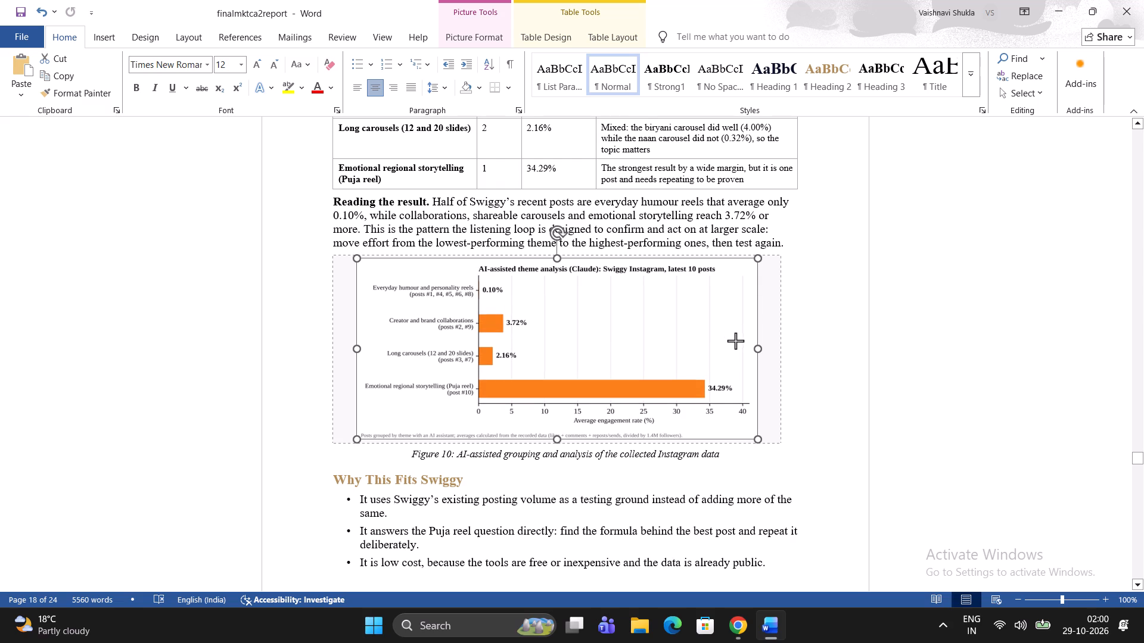
drag(735, 341, 750, 364)
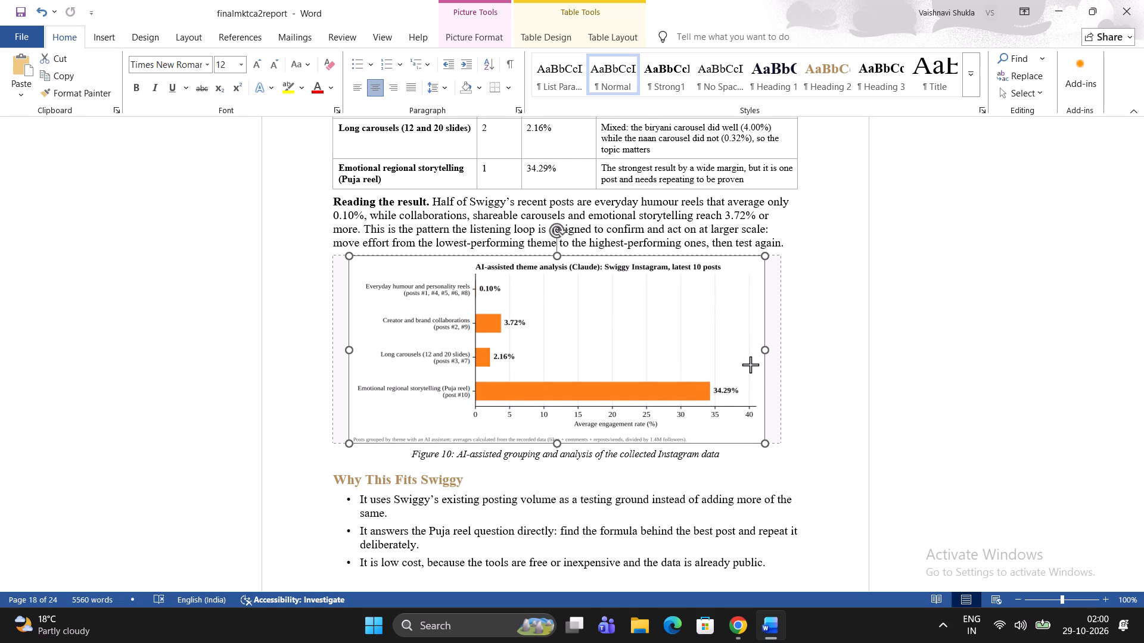
drag(750, 364, 759, 413)
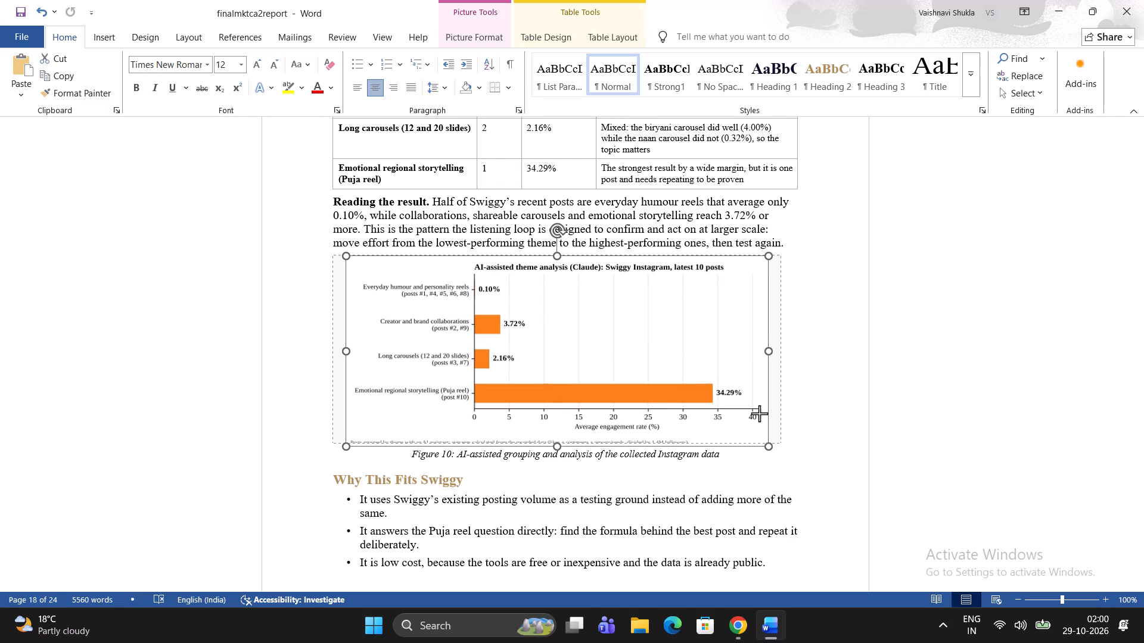
drag(759, 413, 768, 434)
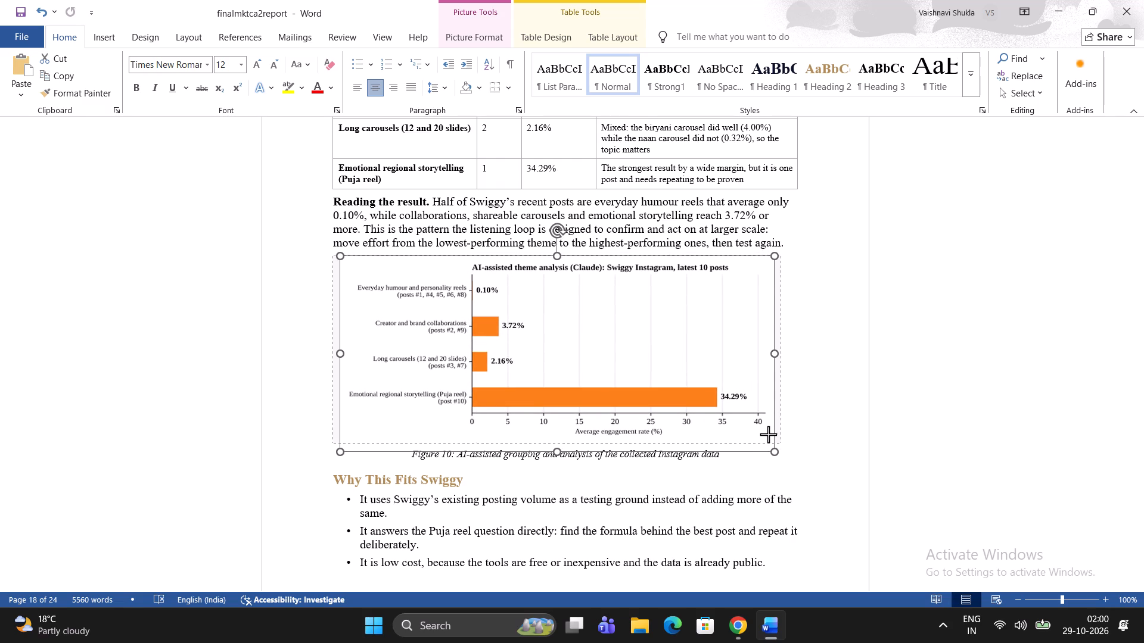
drag(768, 434, 778, 445)
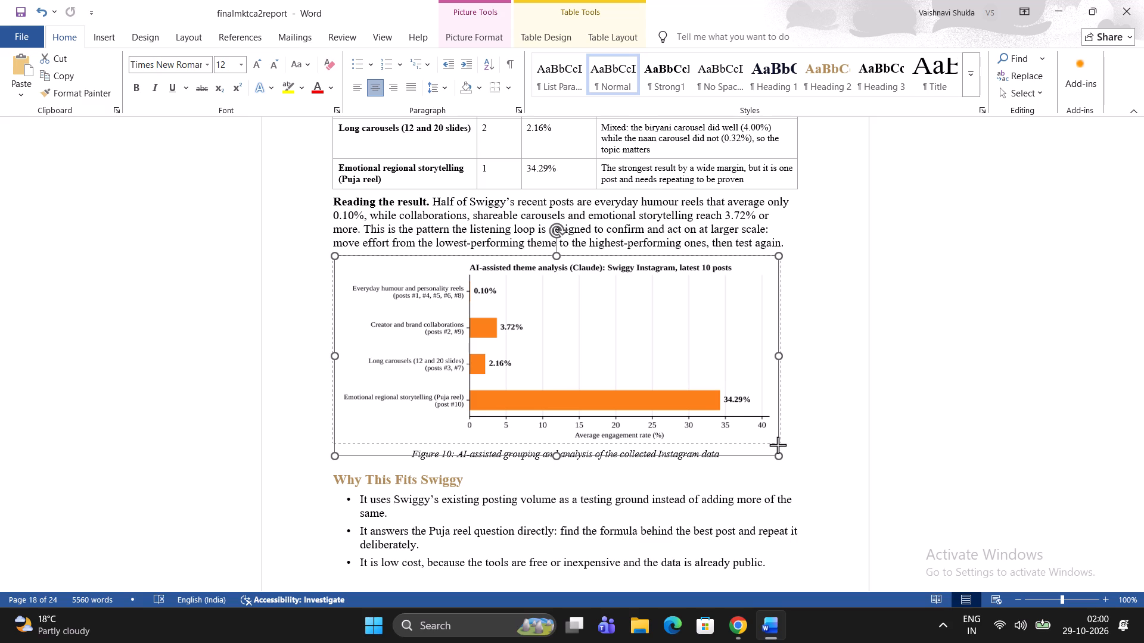
drag(778, 445, 781, 449)
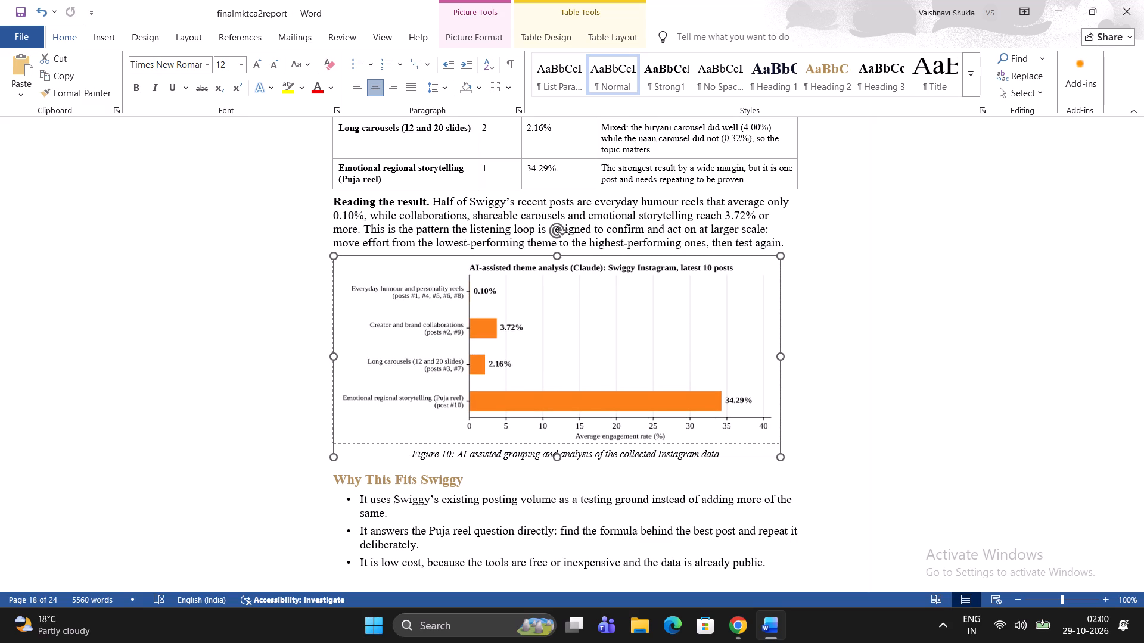
click(791, 466)
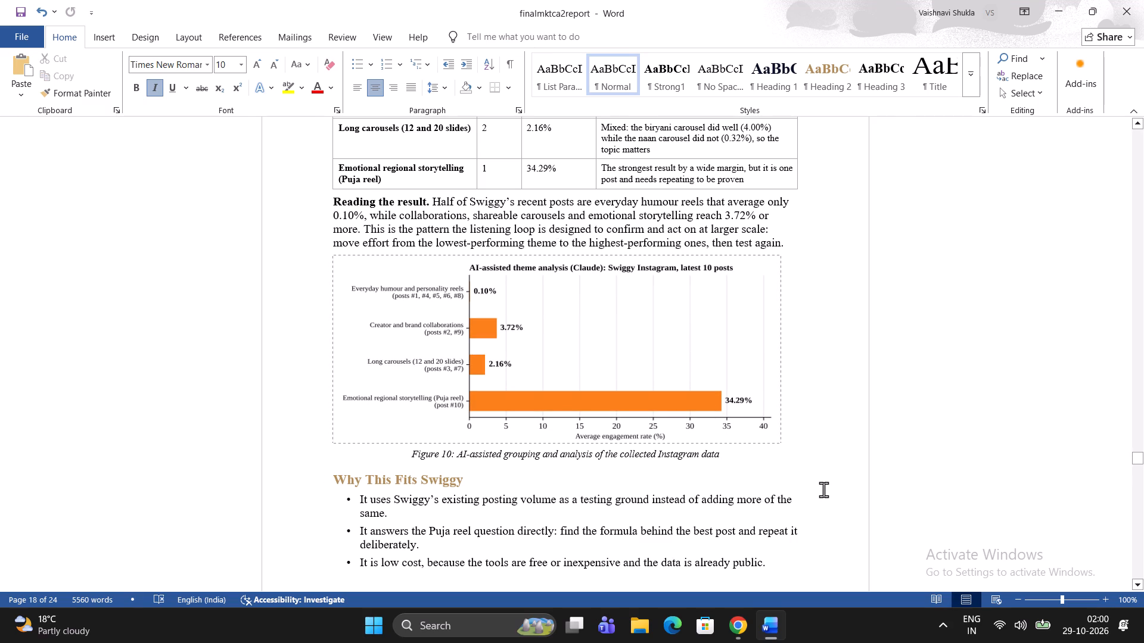
Left-align the Figure 11 caption and try to delete the empty placeholder box above it.
scroll(823, 489, down, 20)
scroll(823, 489, down, 18)
click(720, 383)
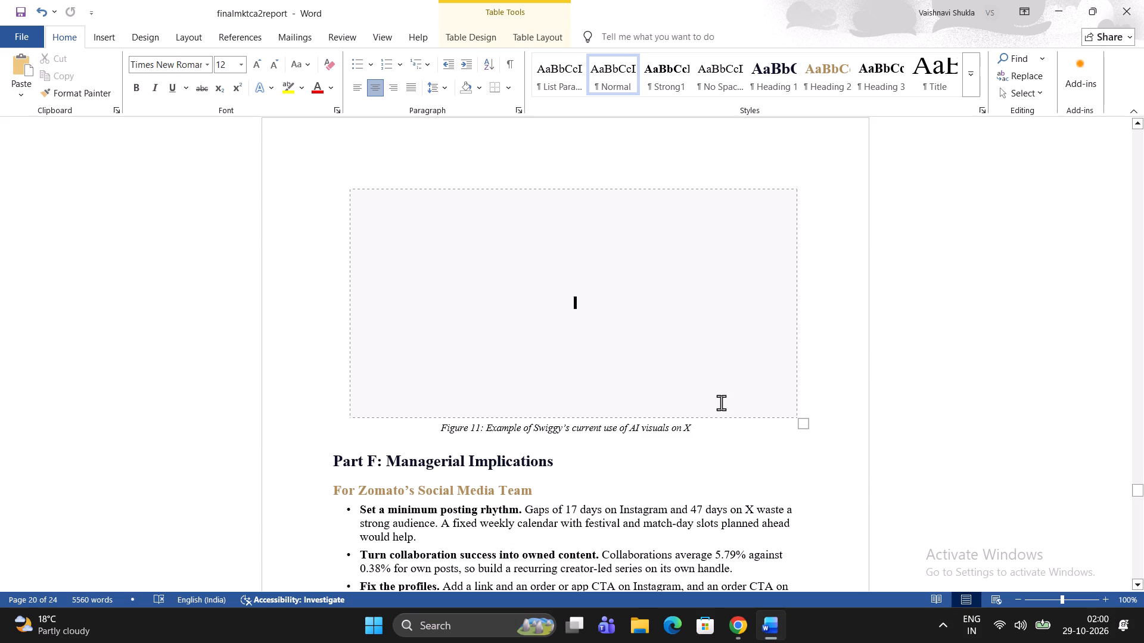
click(439, 426)
key(BackSpace)
key(BackSpace)
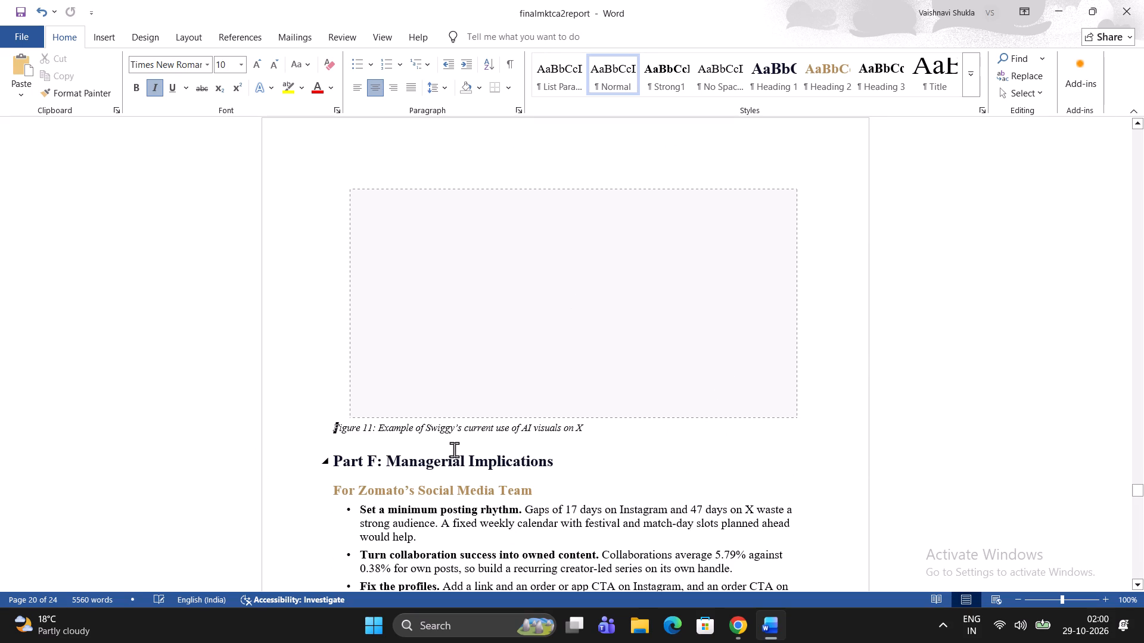
key(BackSpace)
key(BackSpace)
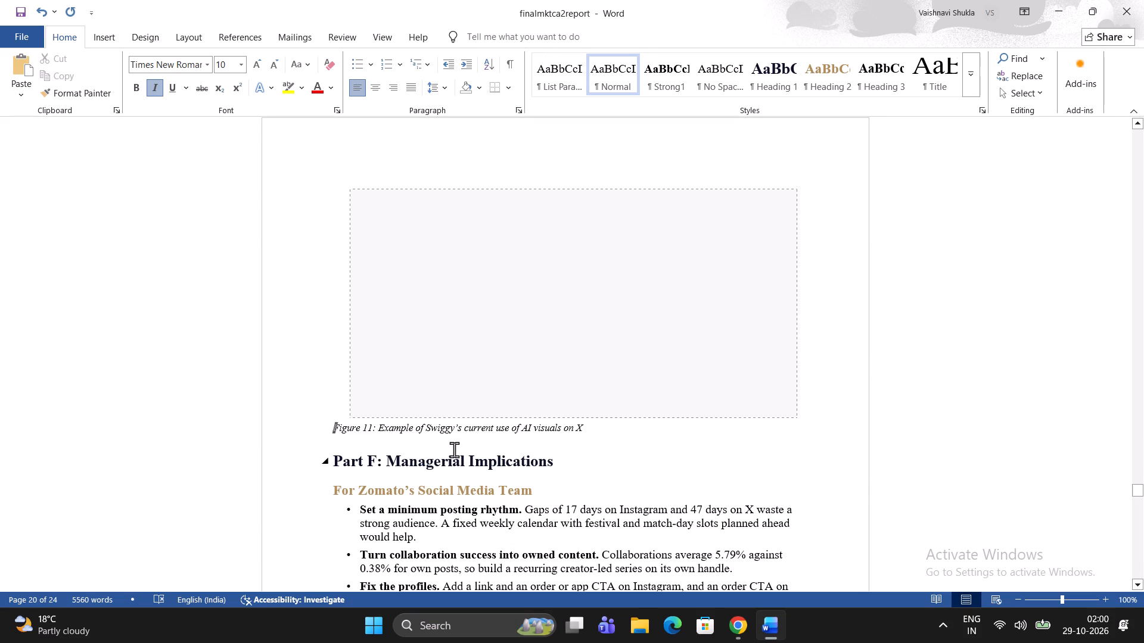
scroll(454, 450, up, 1)
click(545, 341)
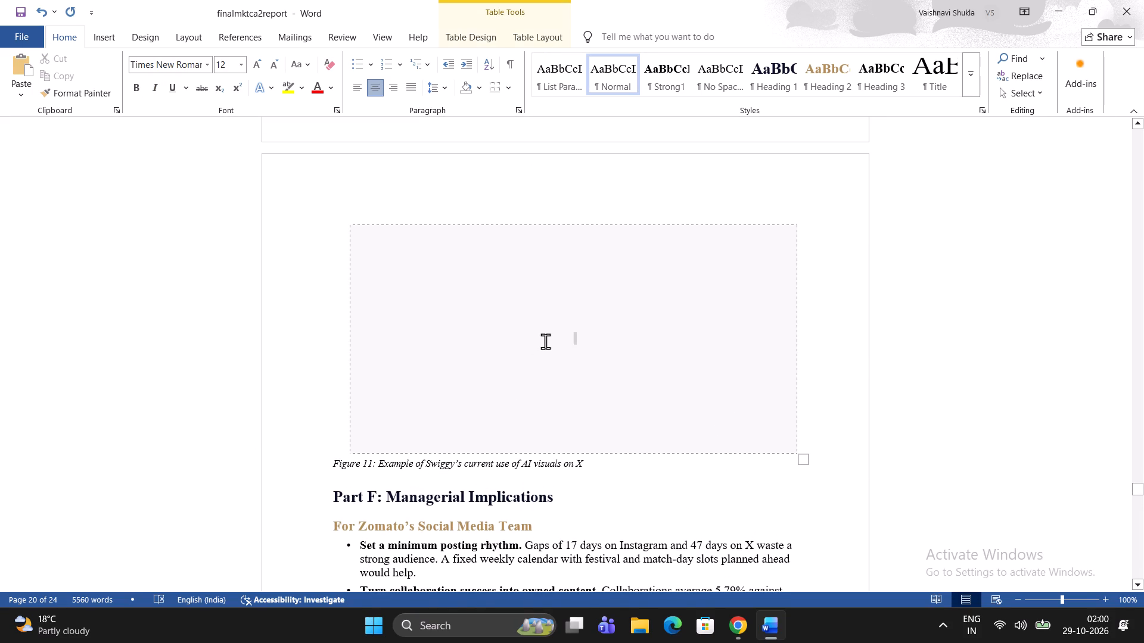
key(Delete)
Shrink the empty Figure 11 box so it fits on page 19 directly below the avocado screenshot.
drag(806, 465, 773, 401)
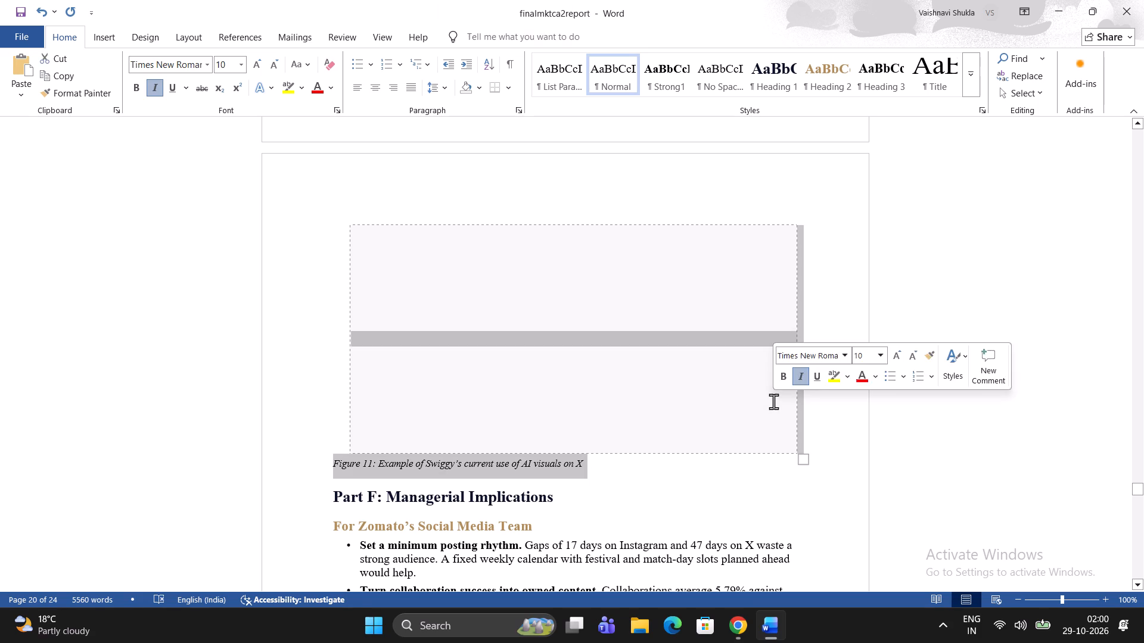
click(753, 373)
drag(805, 455, 655, 314)
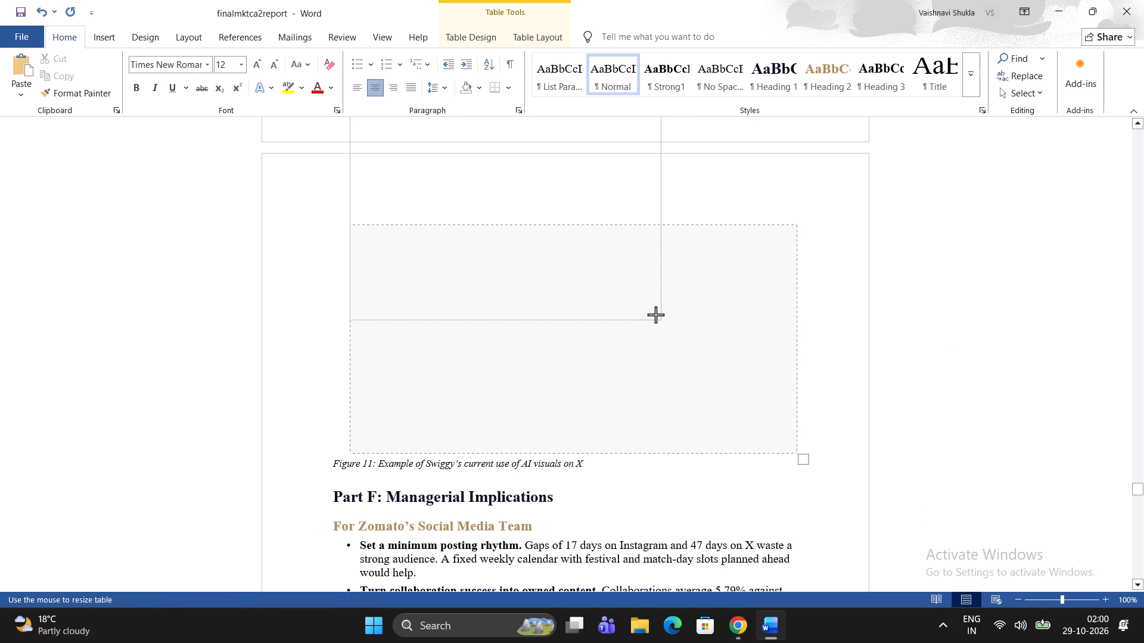
drag(655, 314, 635, 295)
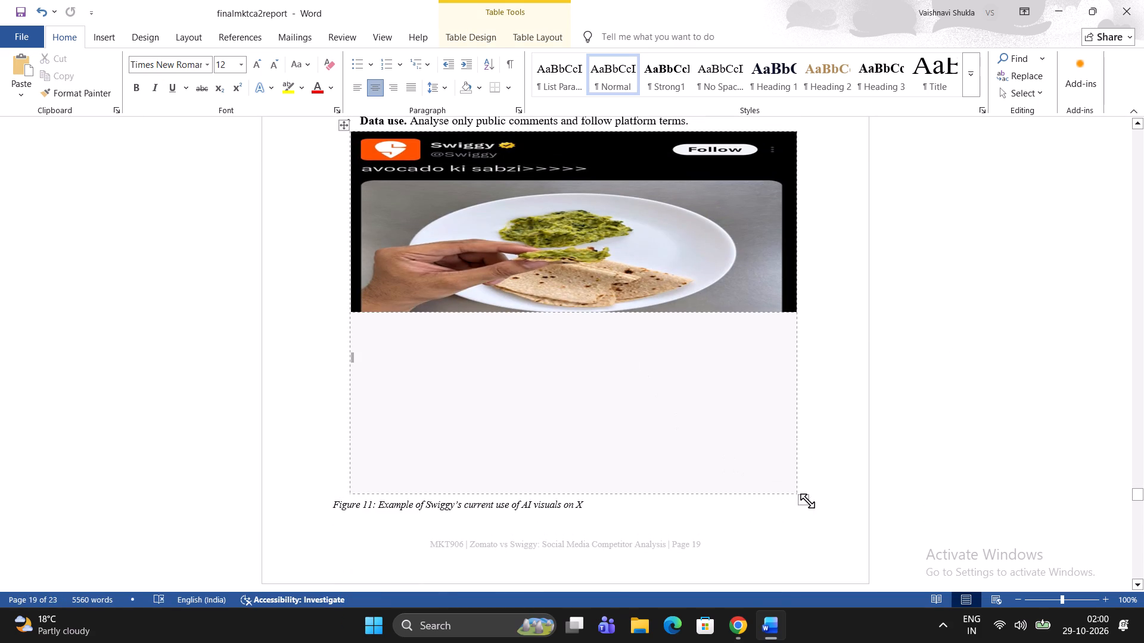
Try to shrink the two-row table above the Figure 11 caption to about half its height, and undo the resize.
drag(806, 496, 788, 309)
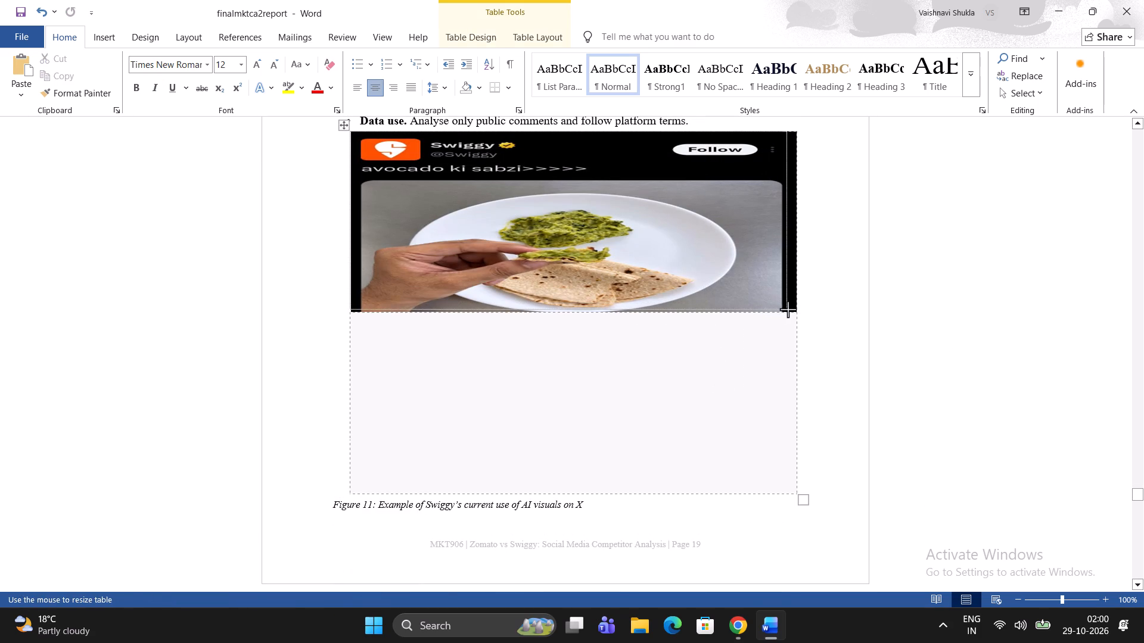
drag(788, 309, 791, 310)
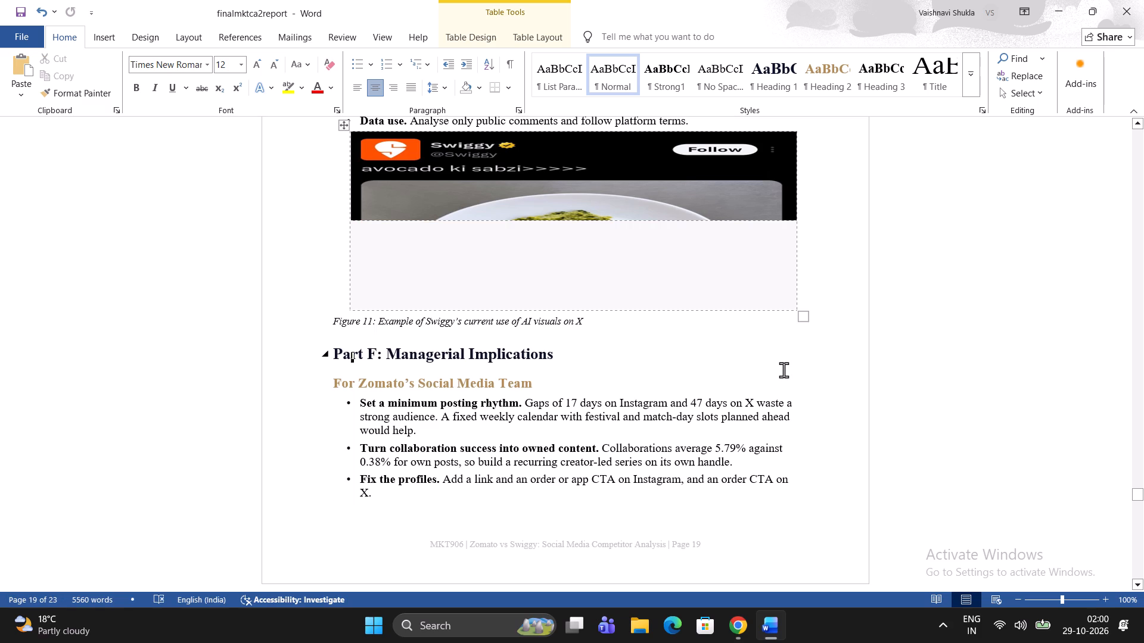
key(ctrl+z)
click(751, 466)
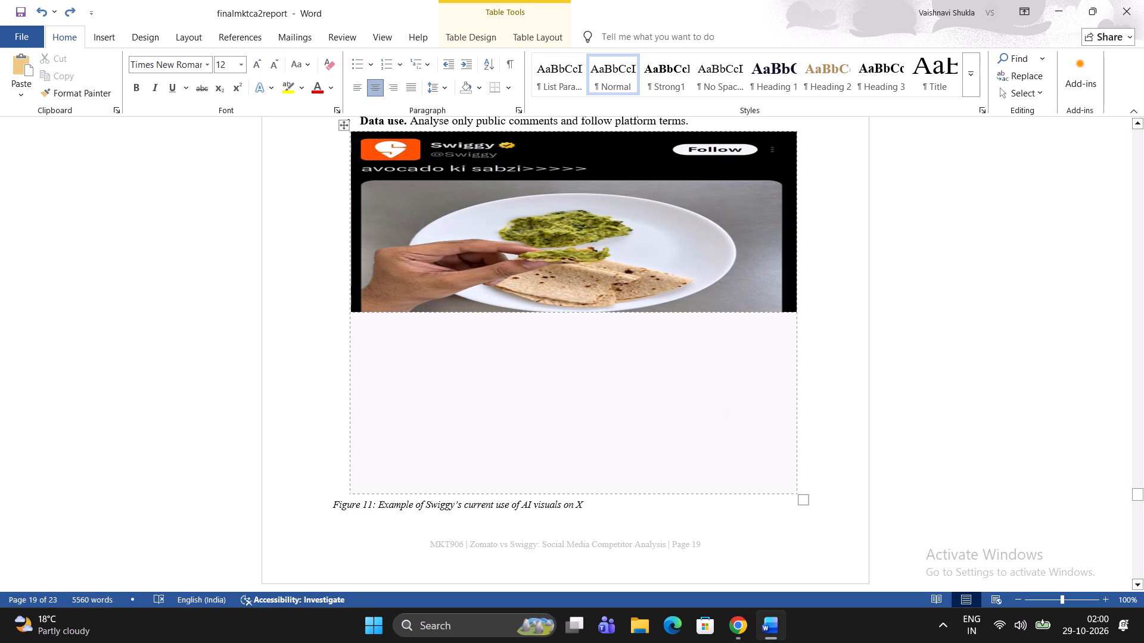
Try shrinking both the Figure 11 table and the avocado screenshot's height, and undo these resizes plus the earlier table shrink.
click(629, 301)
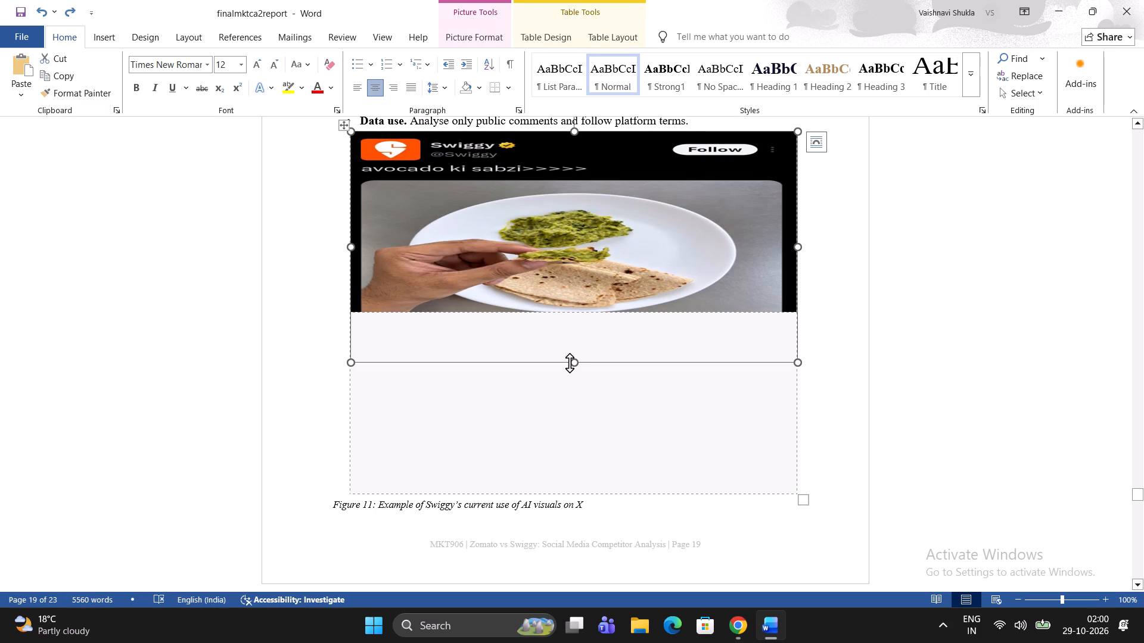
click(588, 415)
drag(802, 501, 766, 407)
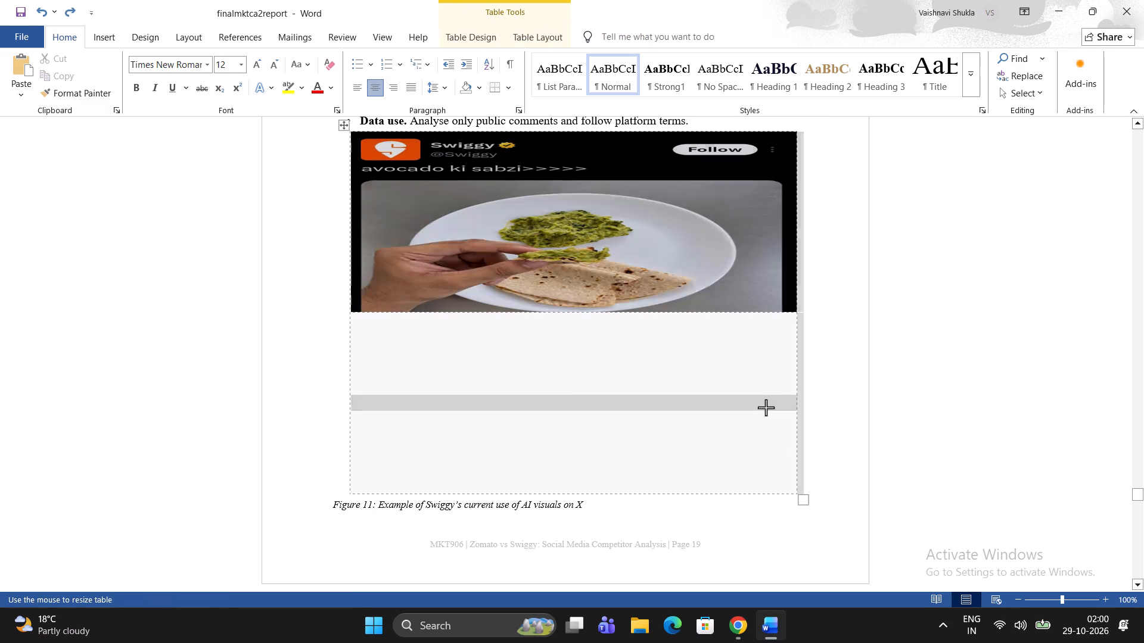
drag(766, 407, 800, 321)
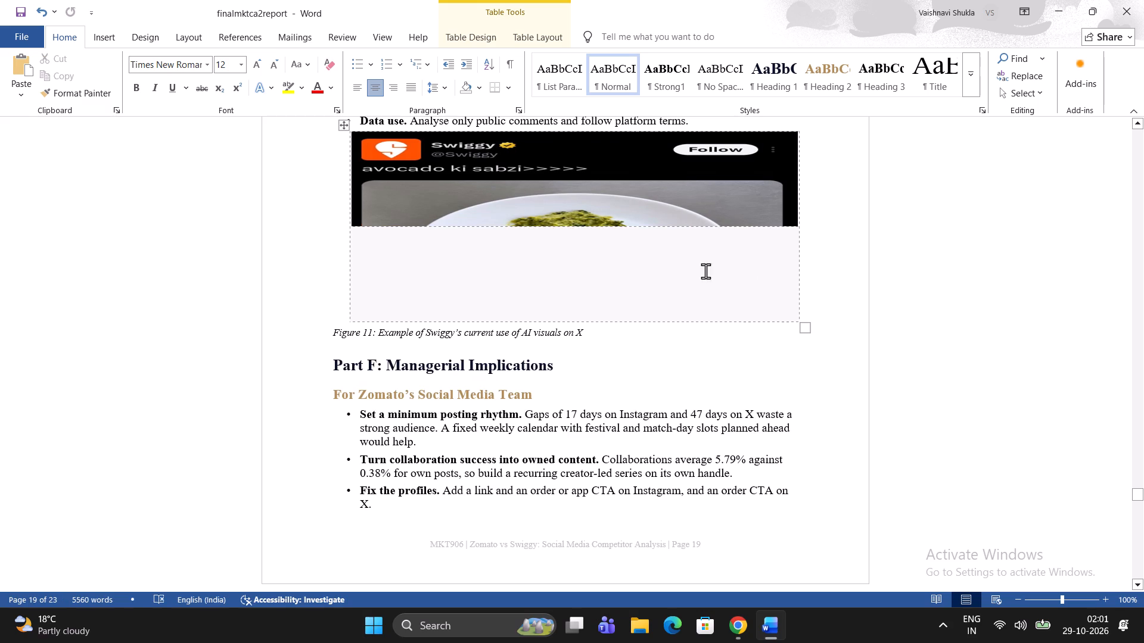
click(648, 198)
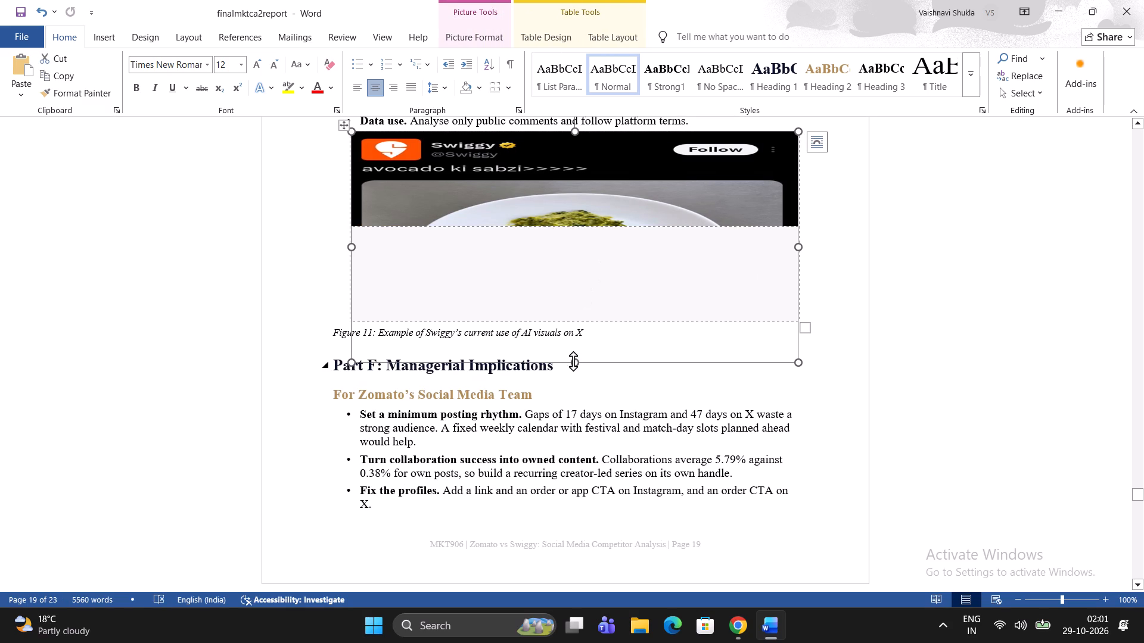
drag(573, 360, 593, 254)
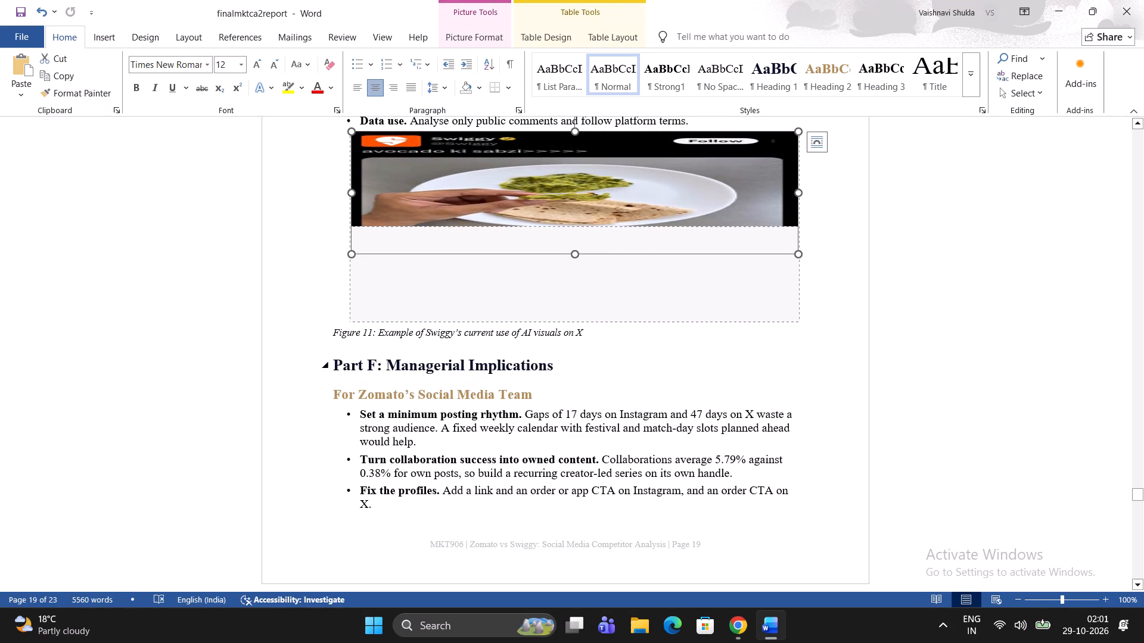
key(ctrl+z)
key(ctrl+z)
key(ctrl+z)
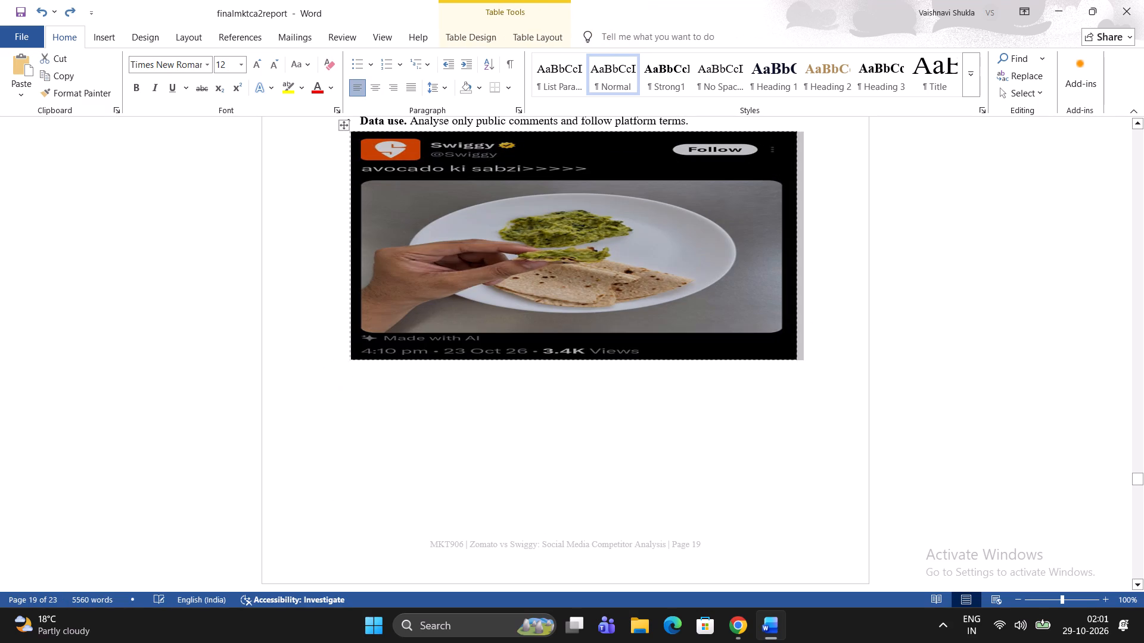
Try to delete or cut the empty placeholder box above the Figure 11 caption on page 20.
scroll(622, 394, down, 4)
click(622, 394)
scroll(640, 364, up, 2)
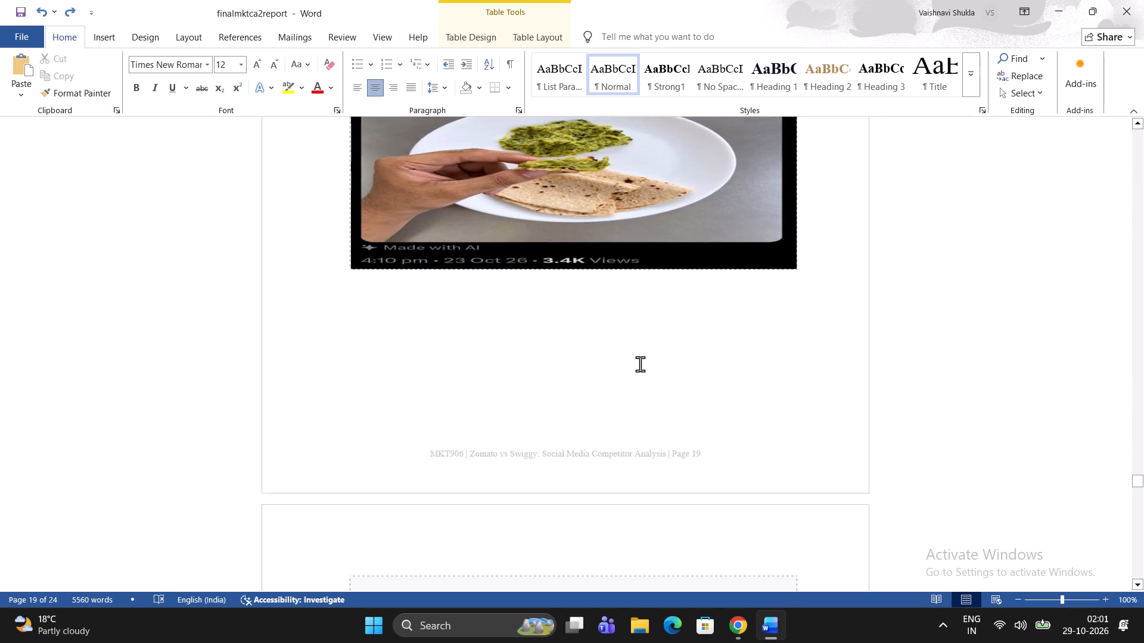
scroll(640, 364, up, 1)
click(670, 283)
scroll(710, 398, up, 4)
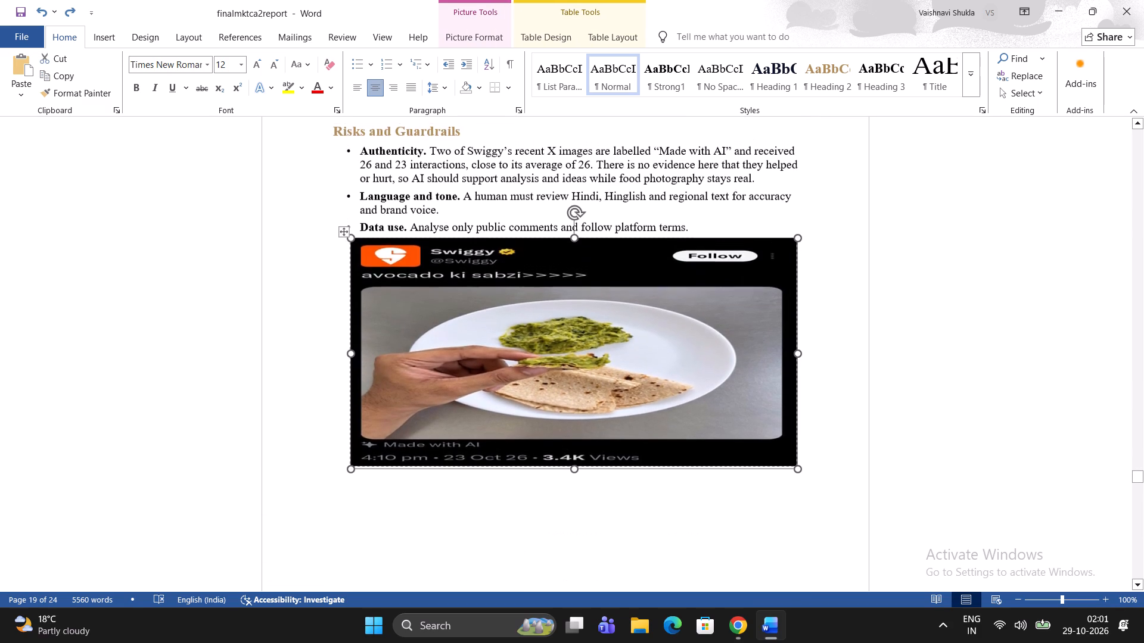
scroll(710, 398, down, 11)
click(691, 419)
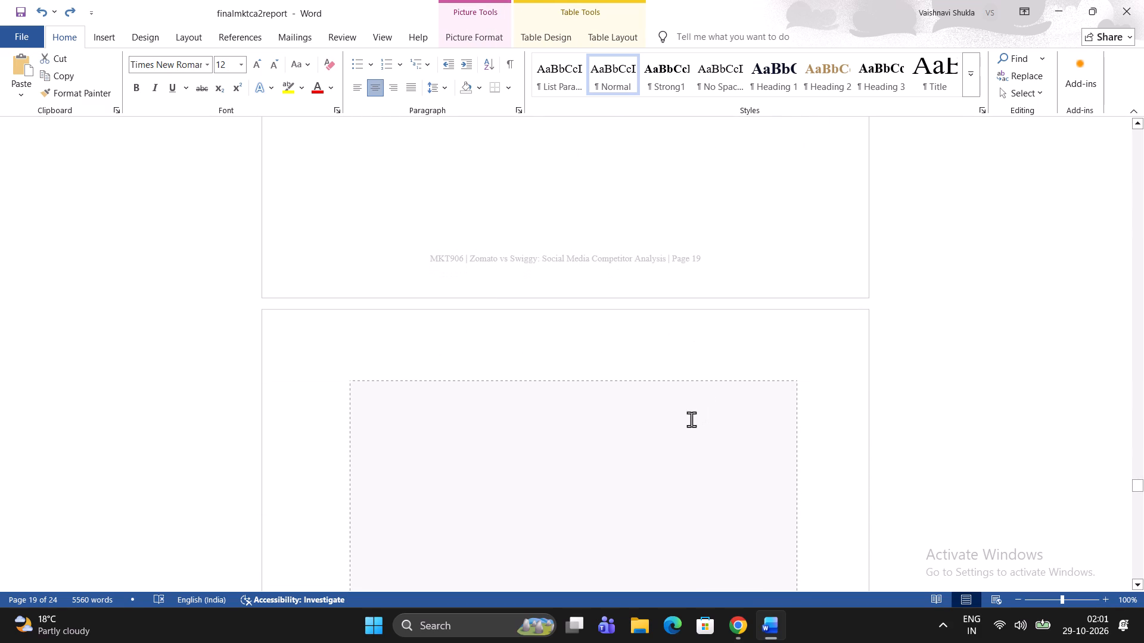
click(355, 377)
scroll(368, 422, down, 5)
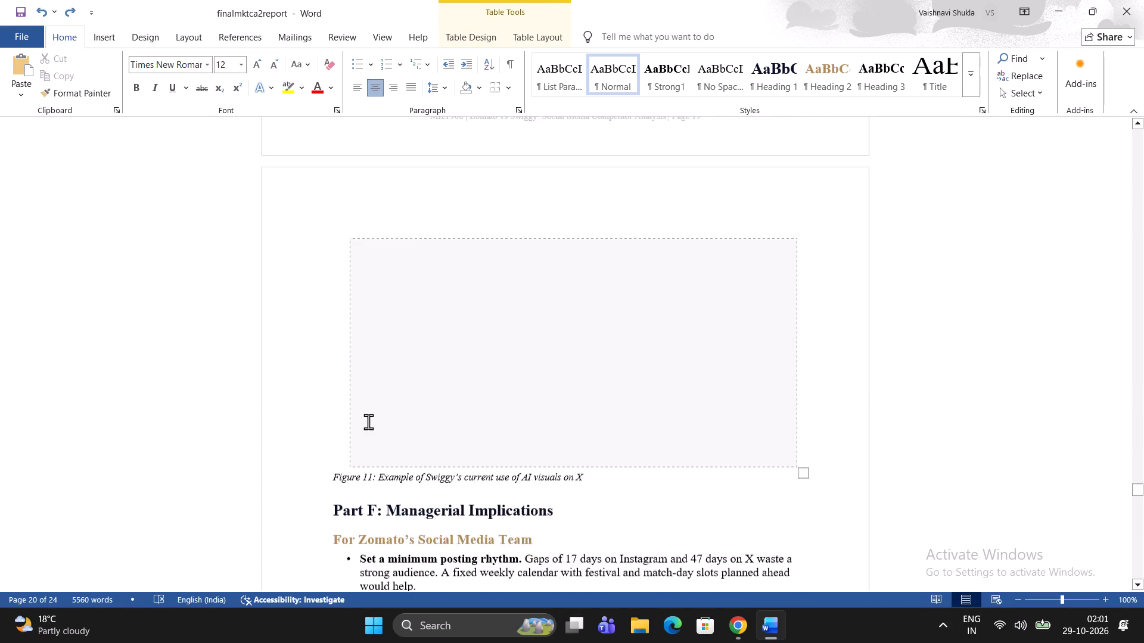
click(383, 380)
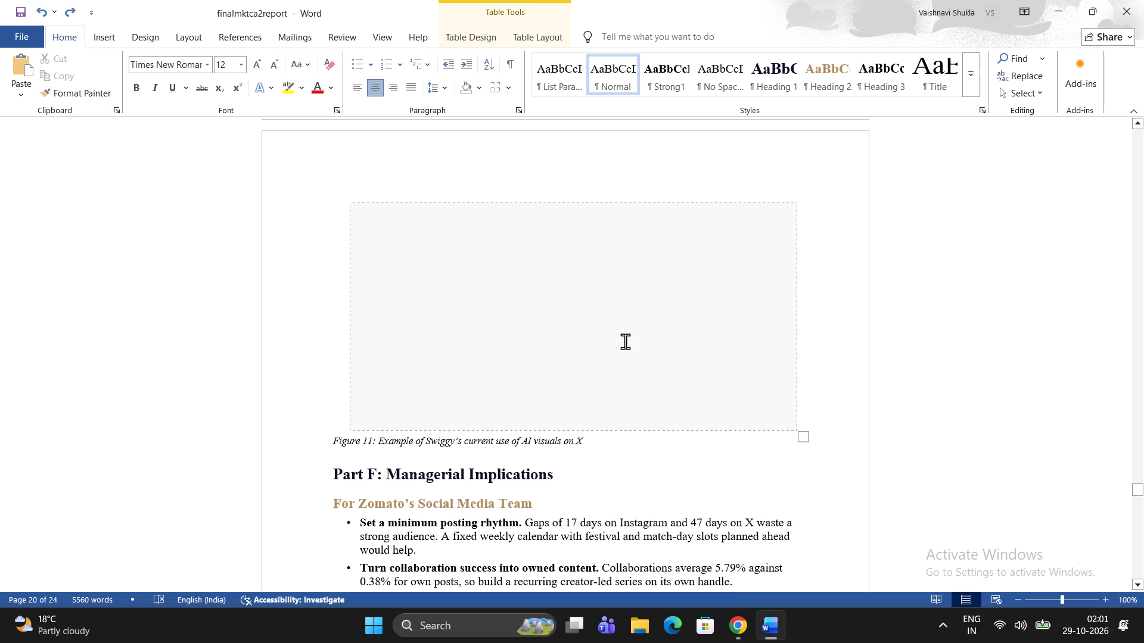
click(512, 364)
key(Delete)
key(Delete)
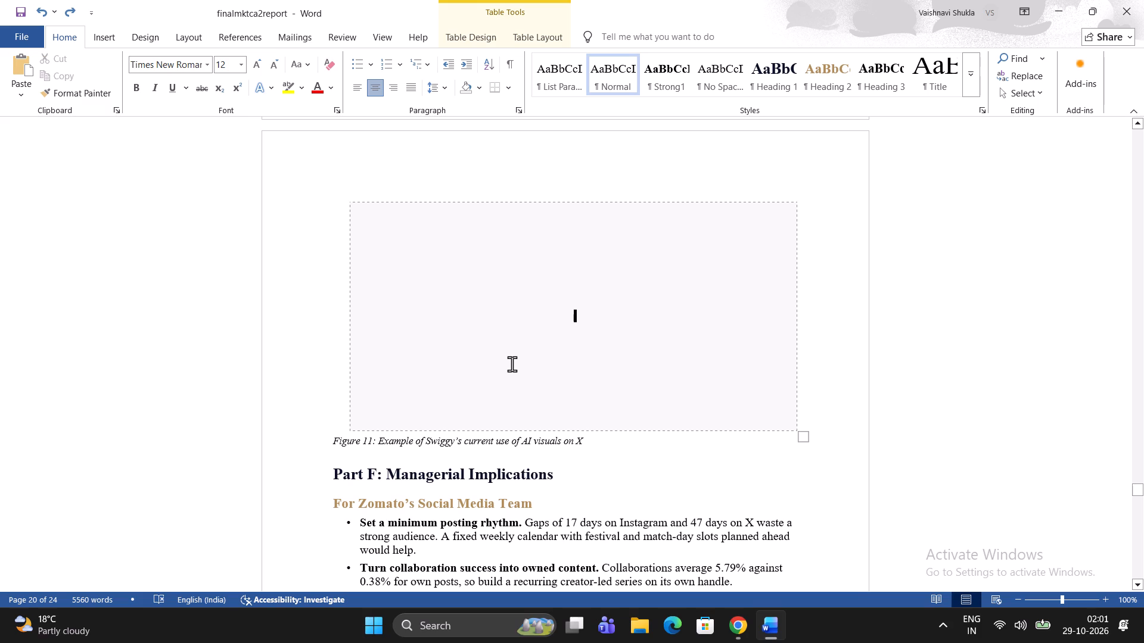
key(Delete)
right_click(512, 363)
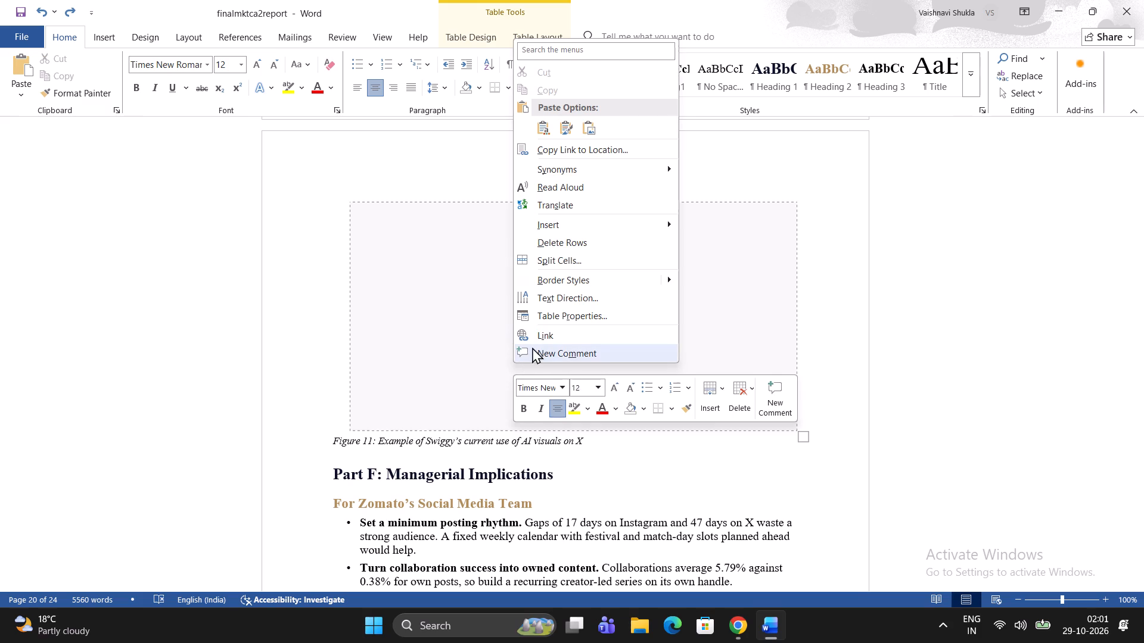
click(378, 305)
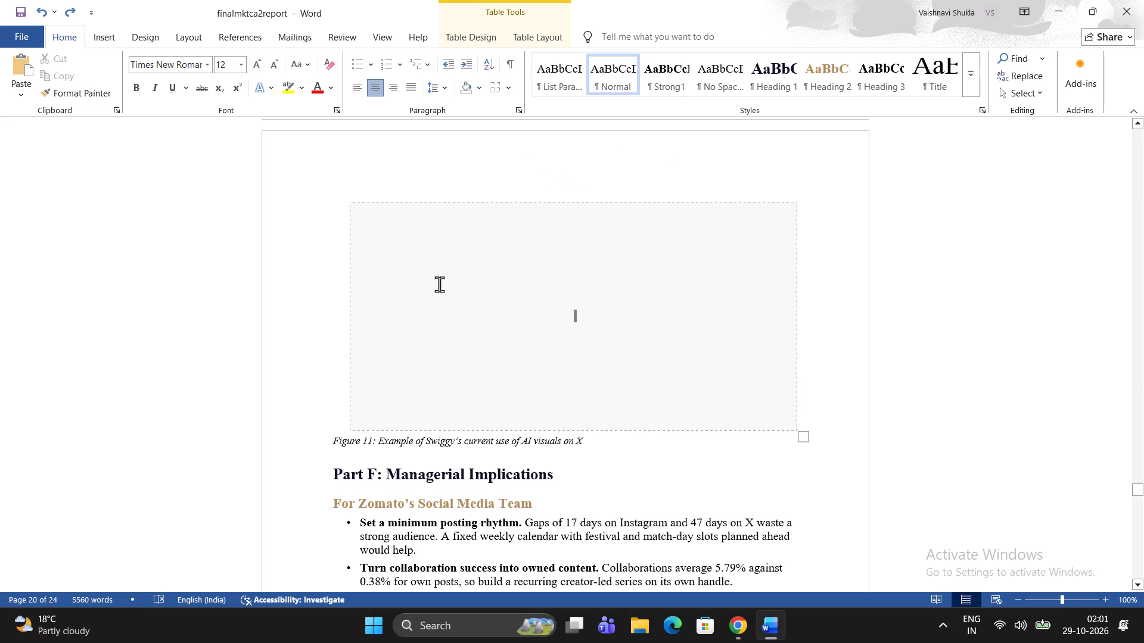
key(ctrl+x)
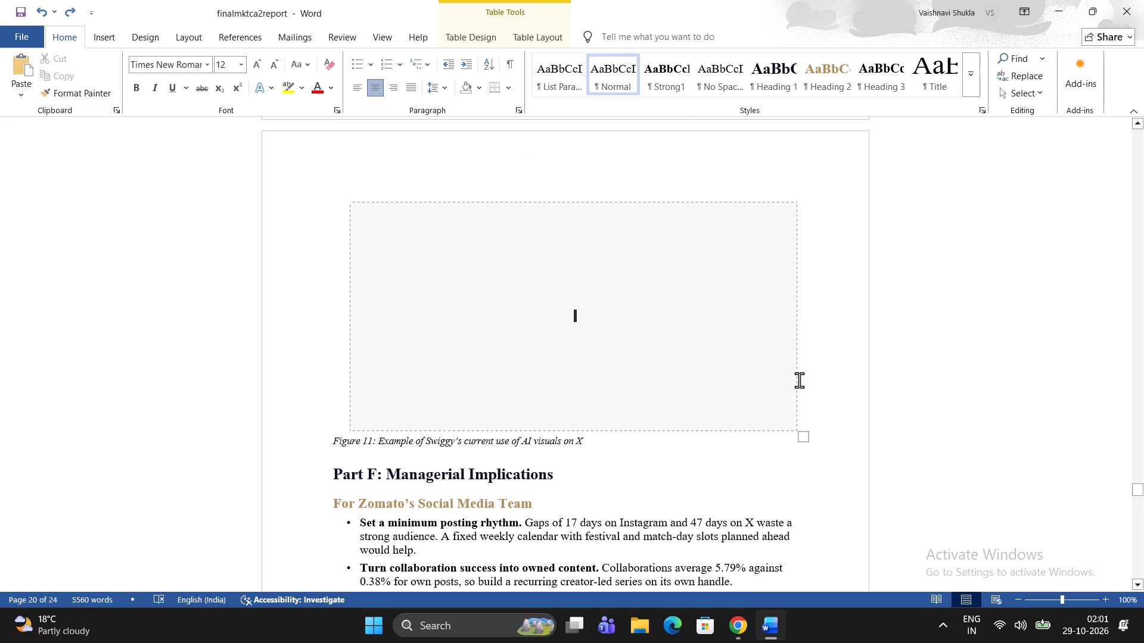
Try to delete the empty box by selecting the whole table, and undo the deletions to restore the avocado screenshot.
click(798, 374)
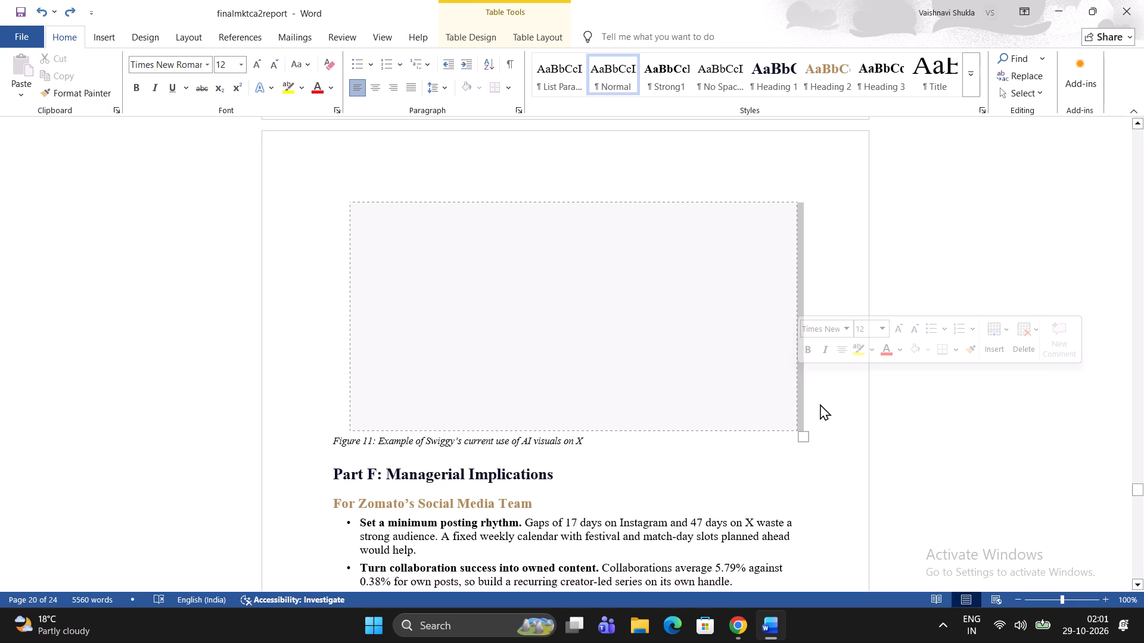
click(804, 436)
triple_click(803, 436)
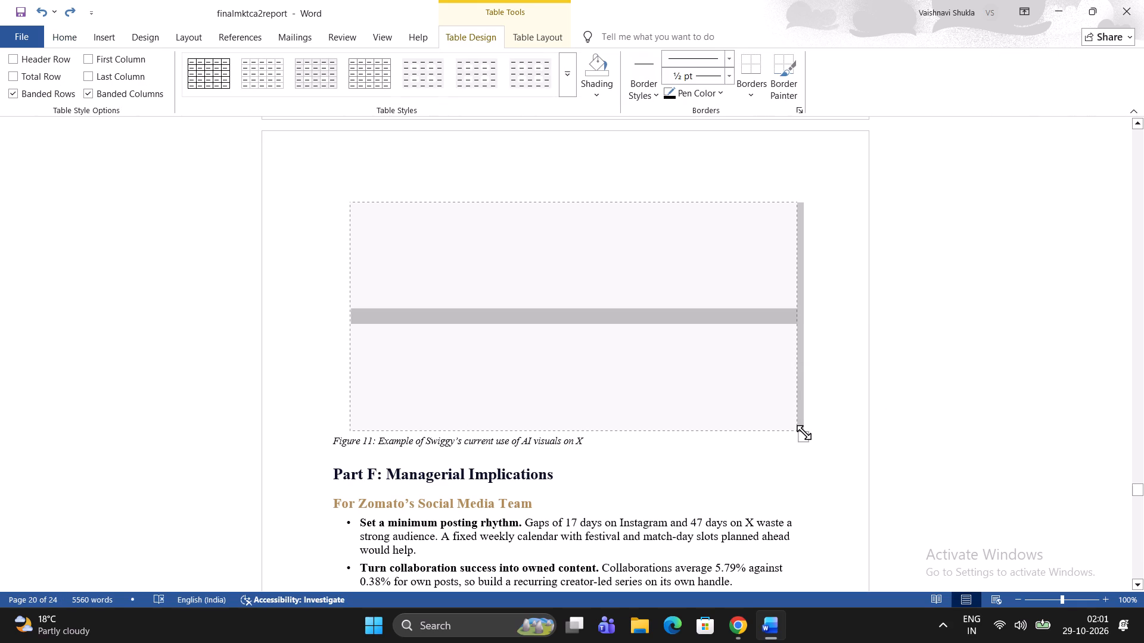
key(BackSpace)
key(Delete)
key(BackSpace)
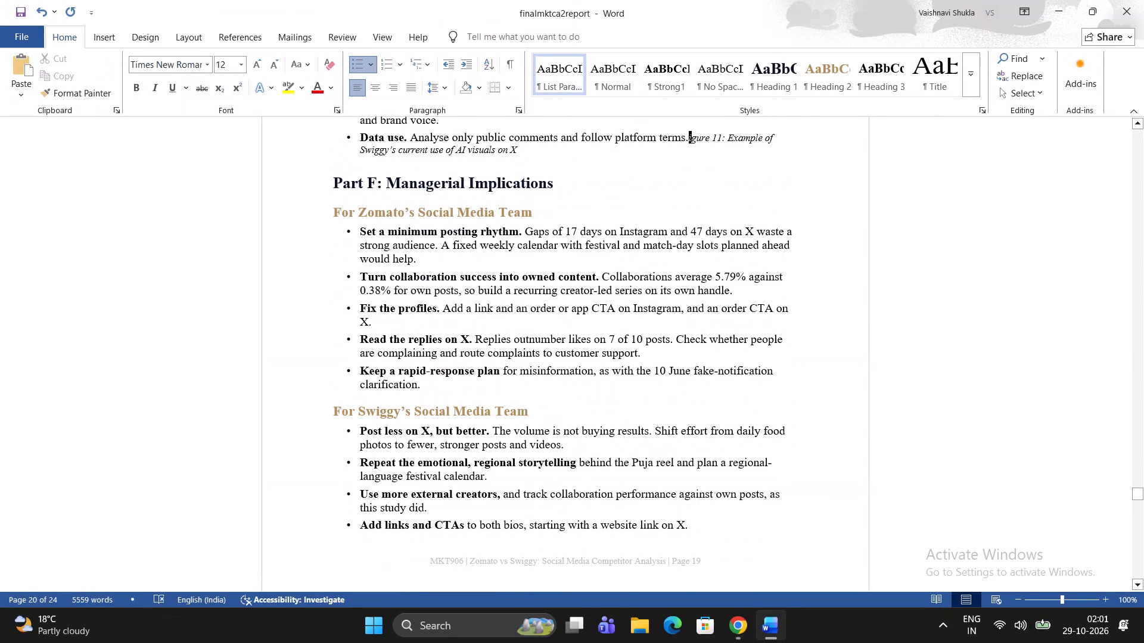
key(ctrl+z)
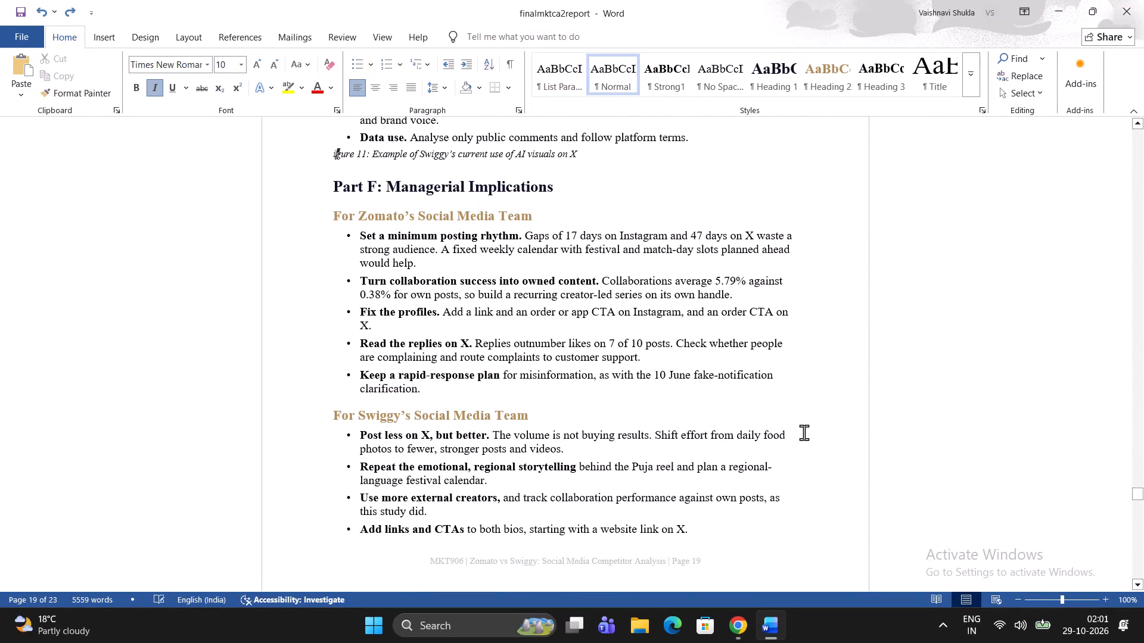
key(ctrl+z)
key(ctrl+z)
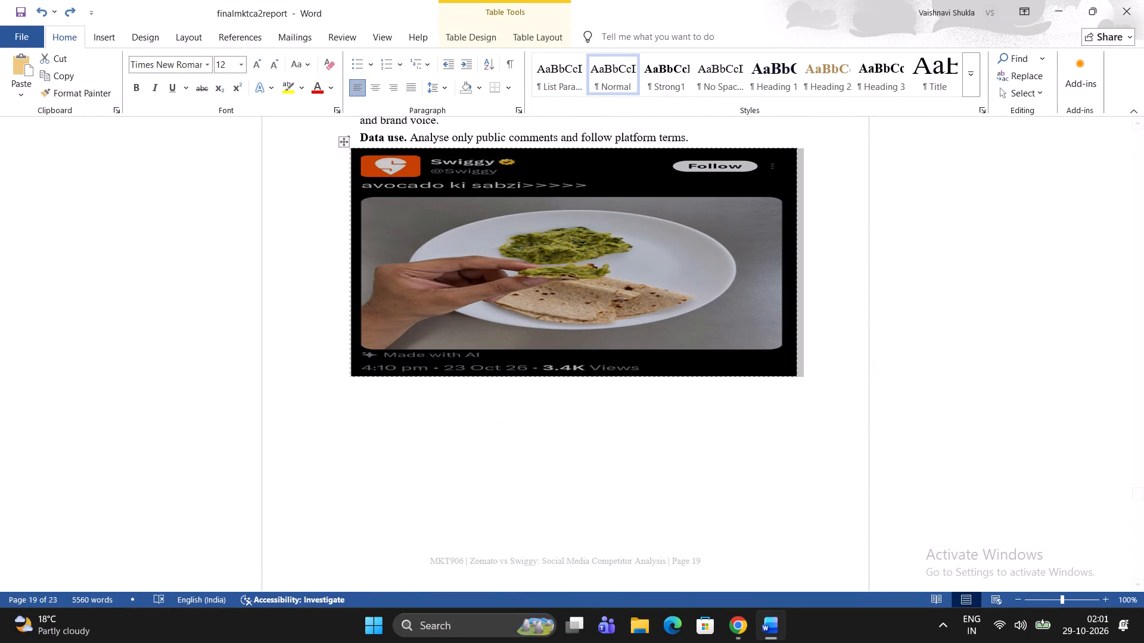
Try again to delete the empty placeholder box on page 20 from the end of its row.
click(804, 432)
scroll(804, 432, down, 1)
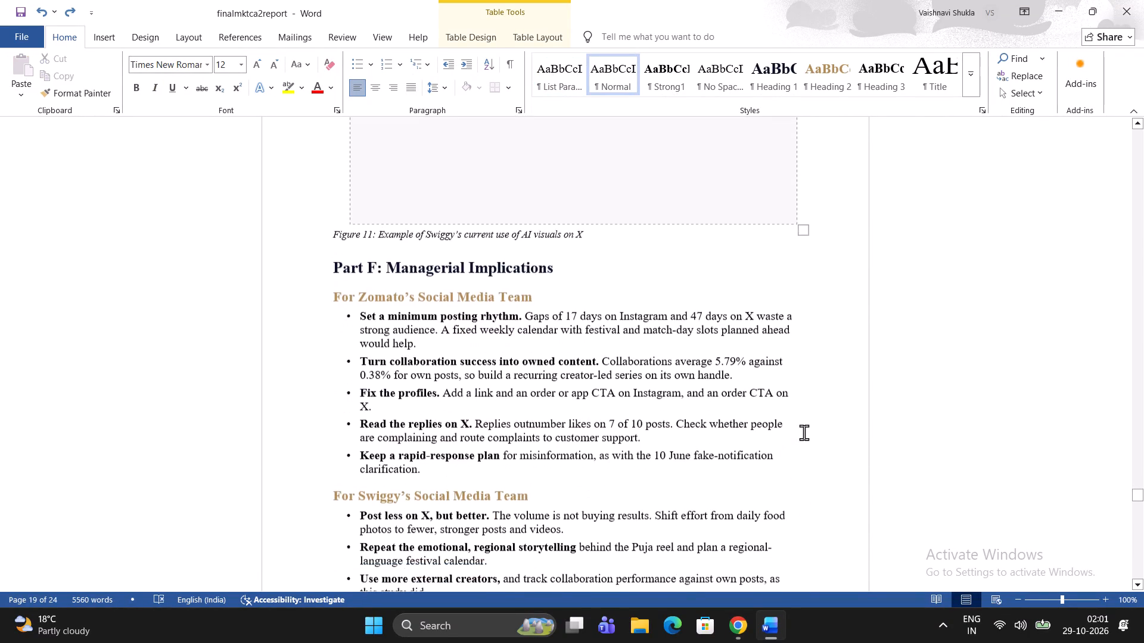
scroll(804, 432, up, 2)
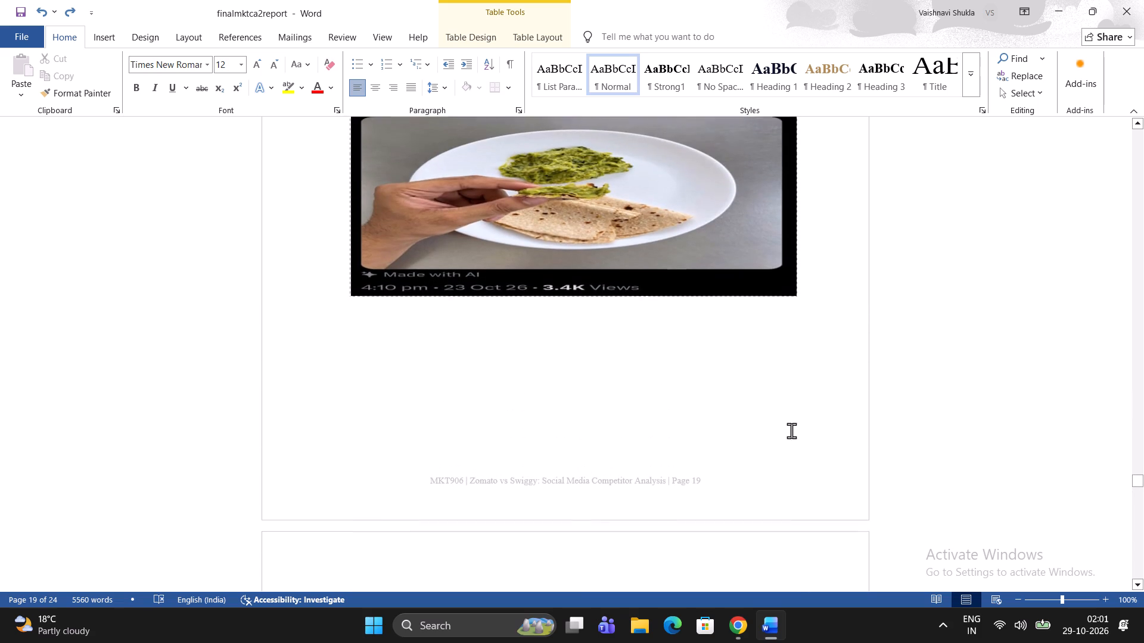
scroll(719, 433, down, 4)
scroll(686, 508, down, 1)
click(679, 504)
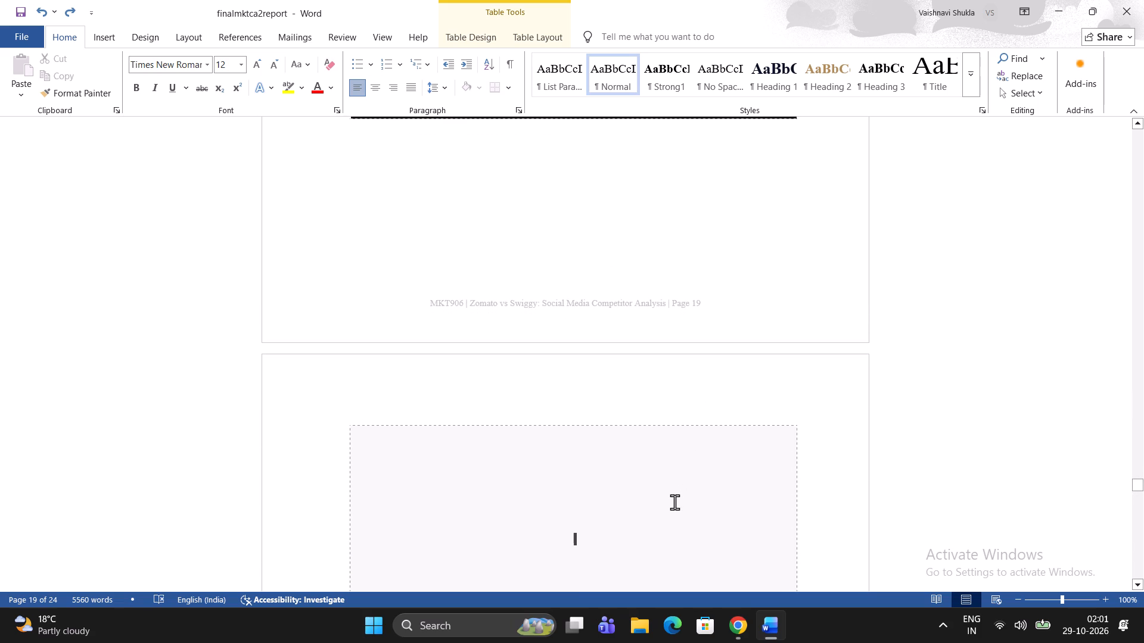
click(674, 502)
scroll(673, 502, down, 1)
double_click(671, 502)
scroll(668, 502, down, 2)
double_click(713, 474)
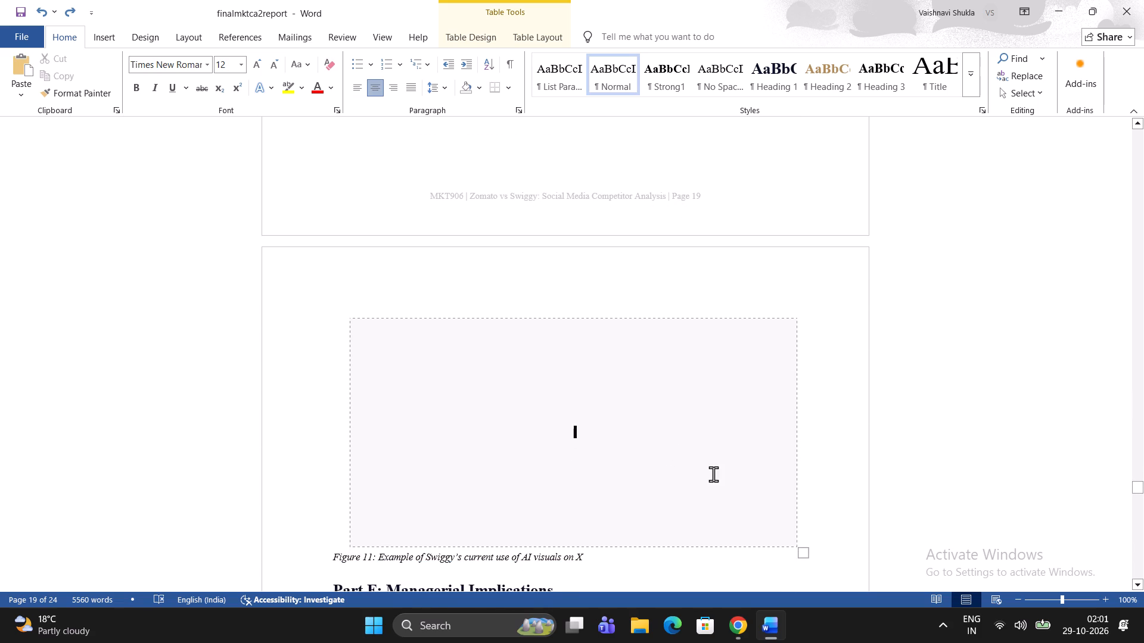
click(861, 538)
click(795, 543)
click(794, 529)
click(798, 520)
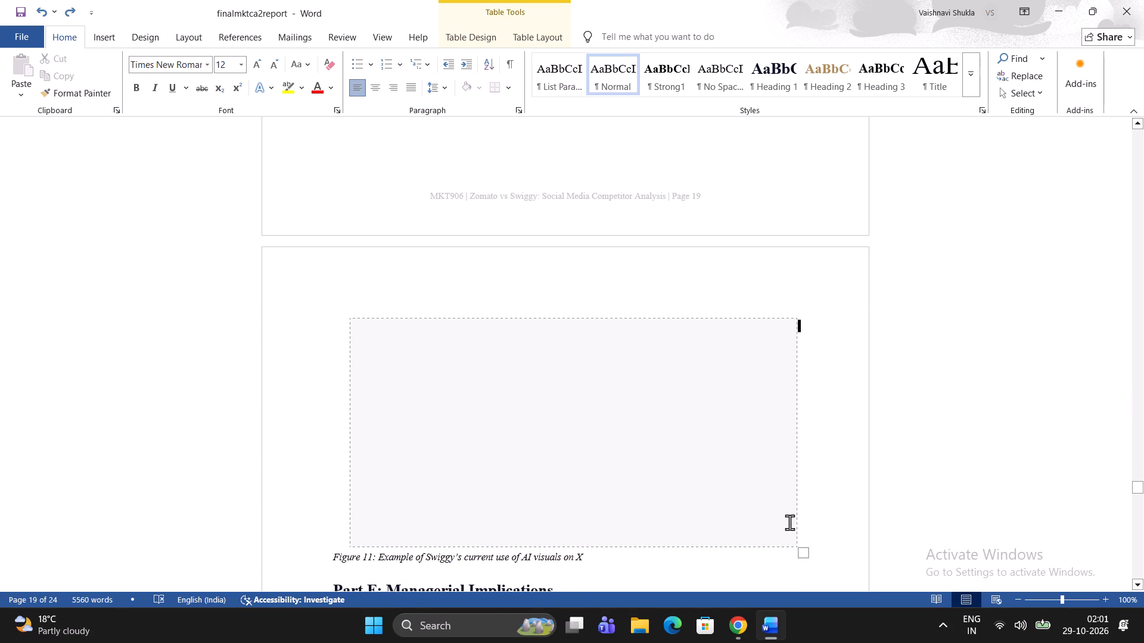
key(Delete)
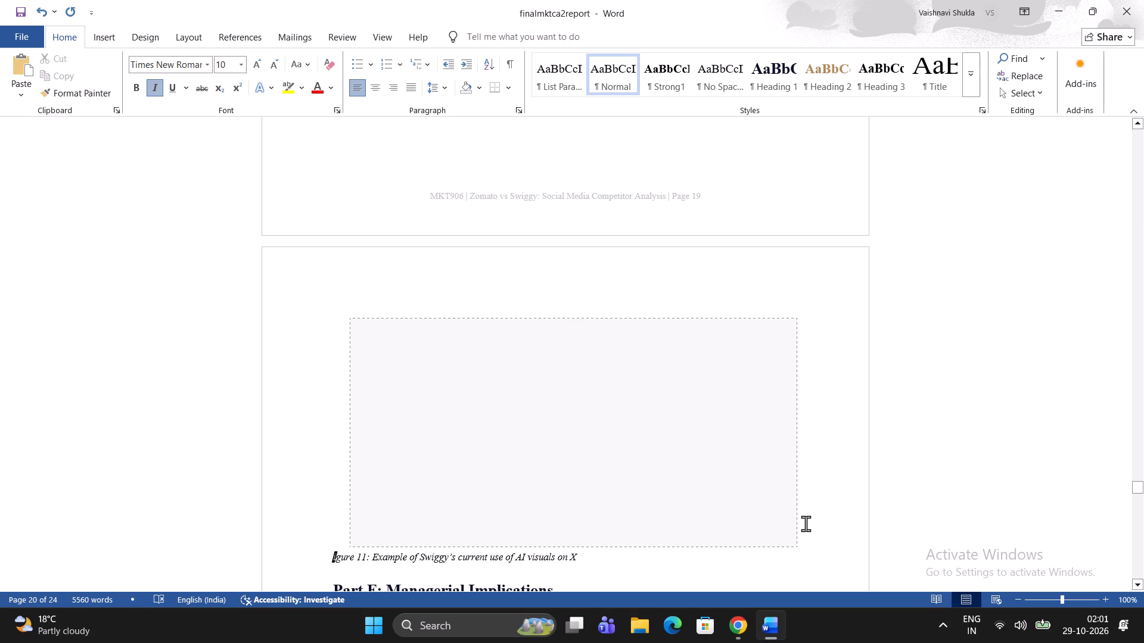
Undo the stray character deletion in the Figure 11 caption and its left alignment.
key(ctrl+f)
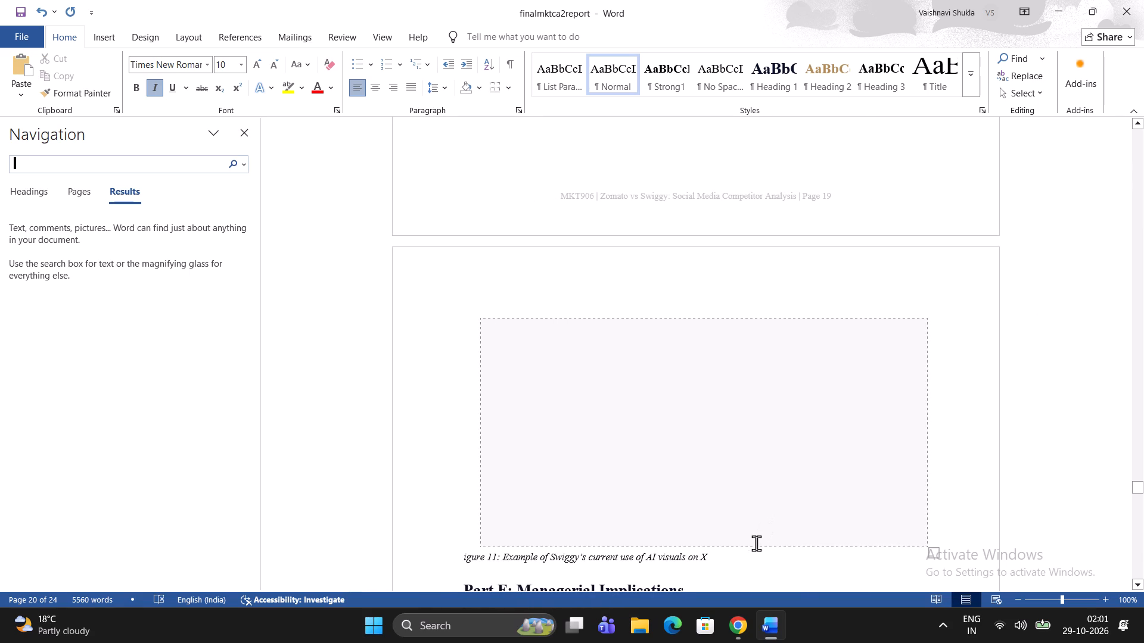
key(ctrl+z)
click(244, 133)
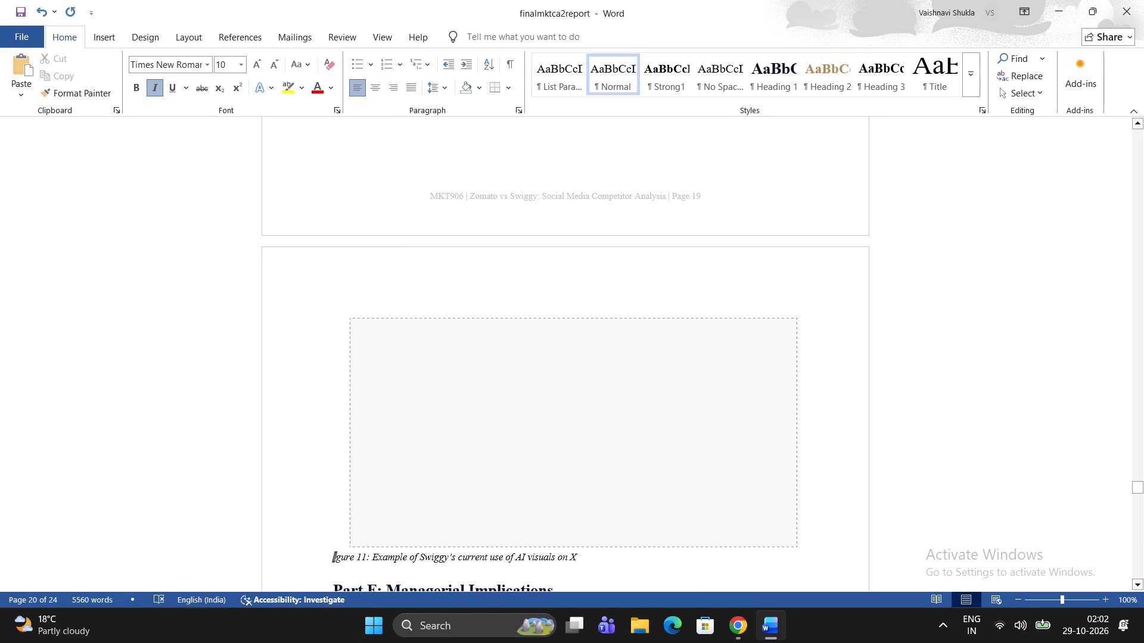
key(ctrl+z)
key(ctrl+z)
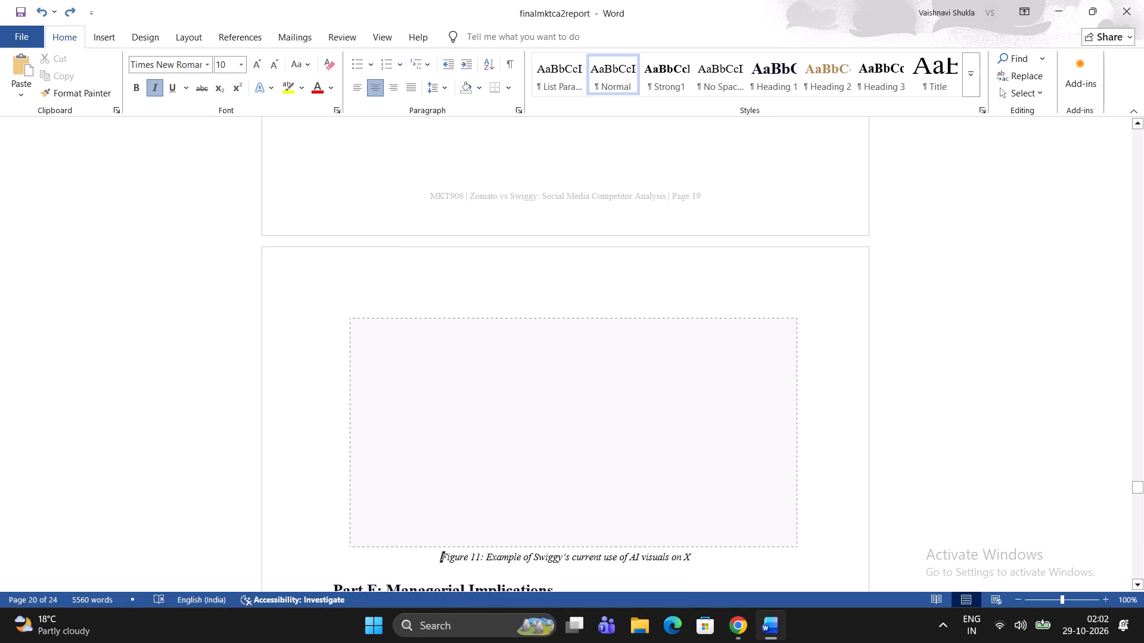
Compare the avocado screenshot on page 19 with the empty placeholder box above the Figure 11 caption on page 20.
click(710, 465)
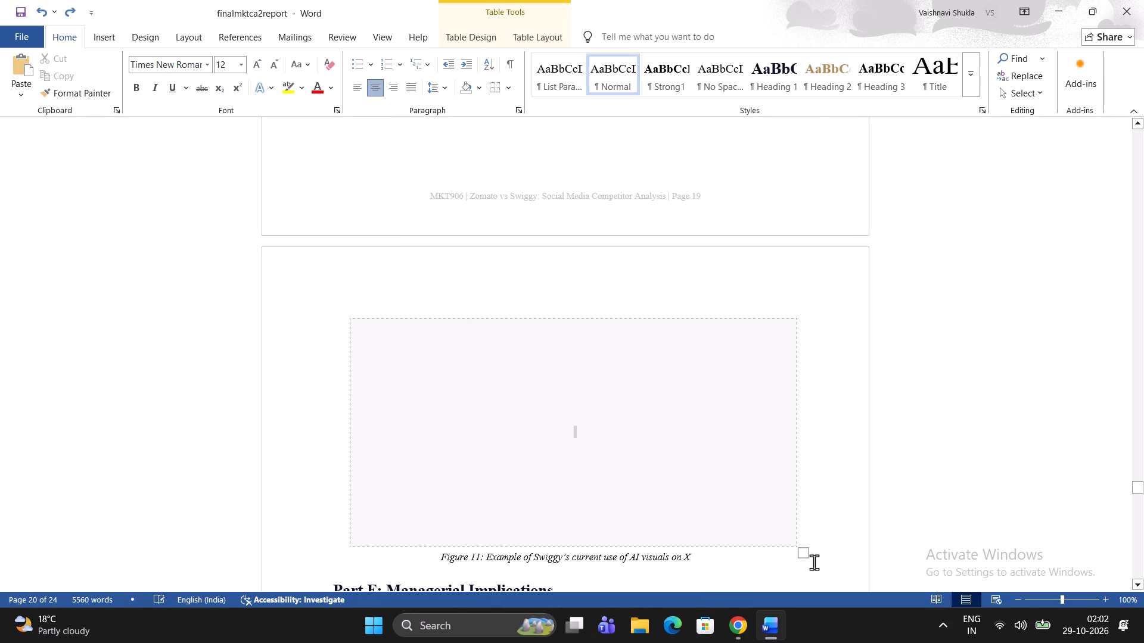
double_click(806, 554)
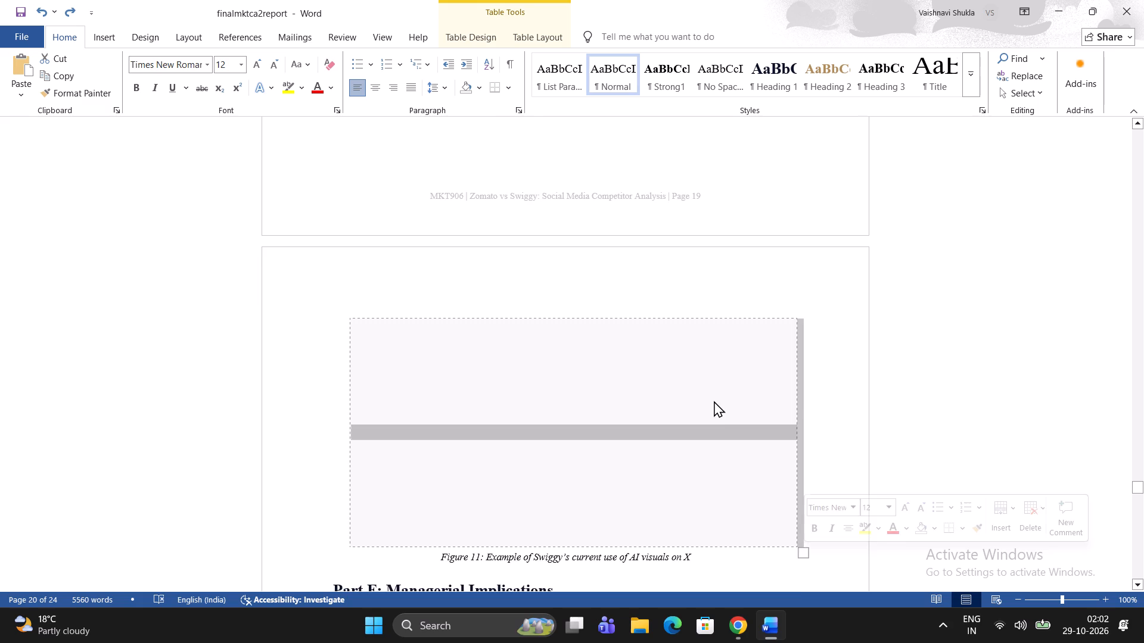
scroll(714, 401, up, 11)
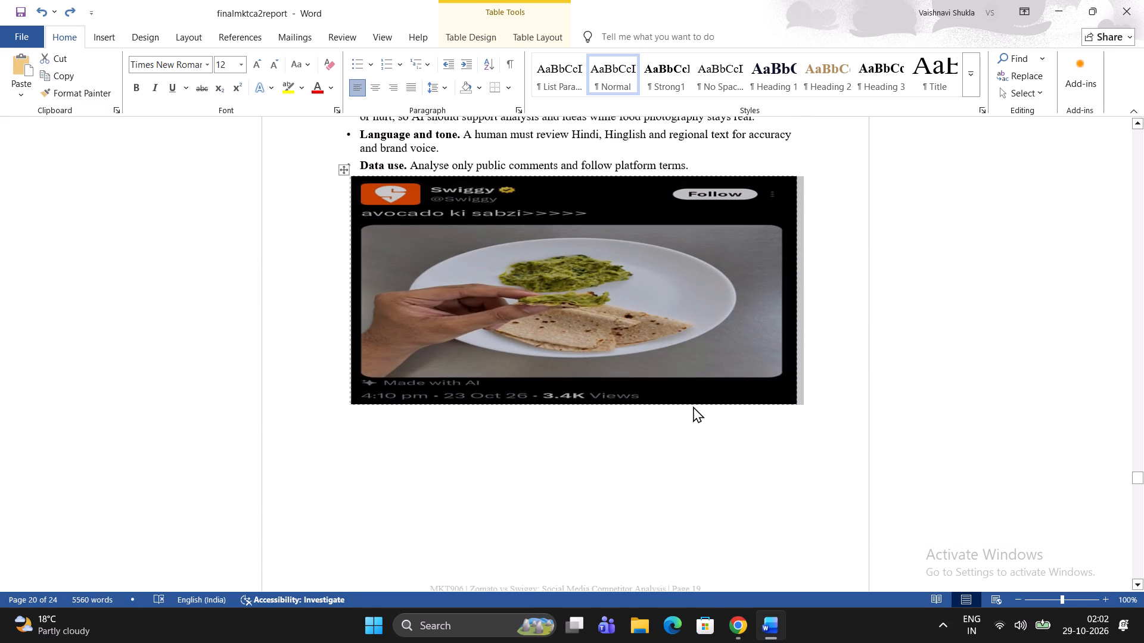
scroll(792, 395, down, 9)
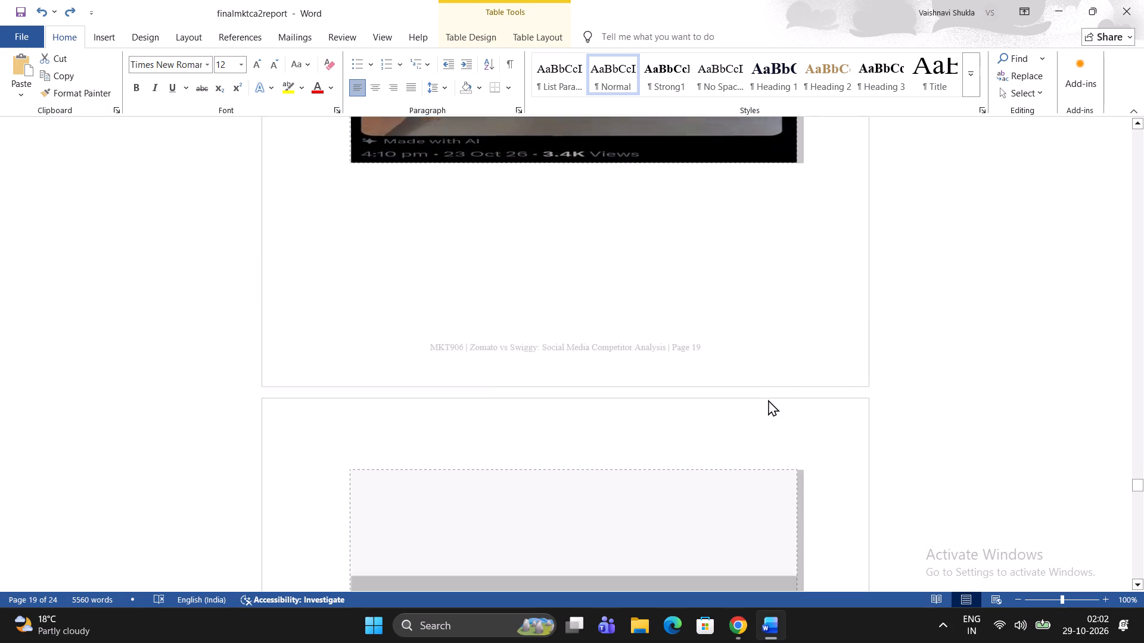
scroll(761, 401, down, 5)
scroll(756, 402, up, 13)
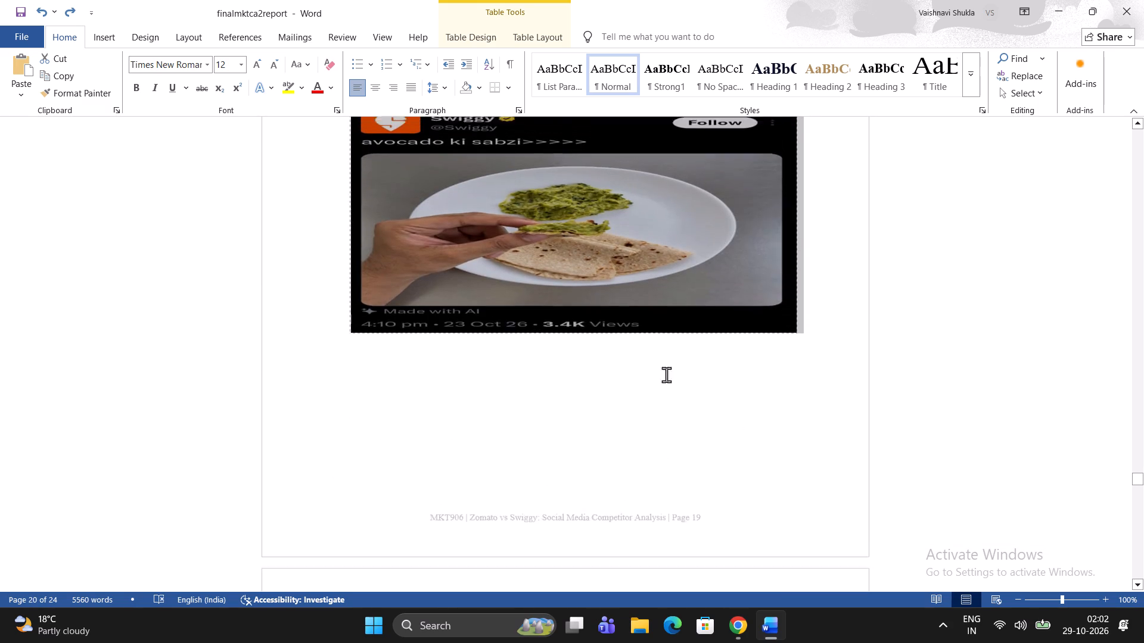
scroll(495, 326, up, 4)
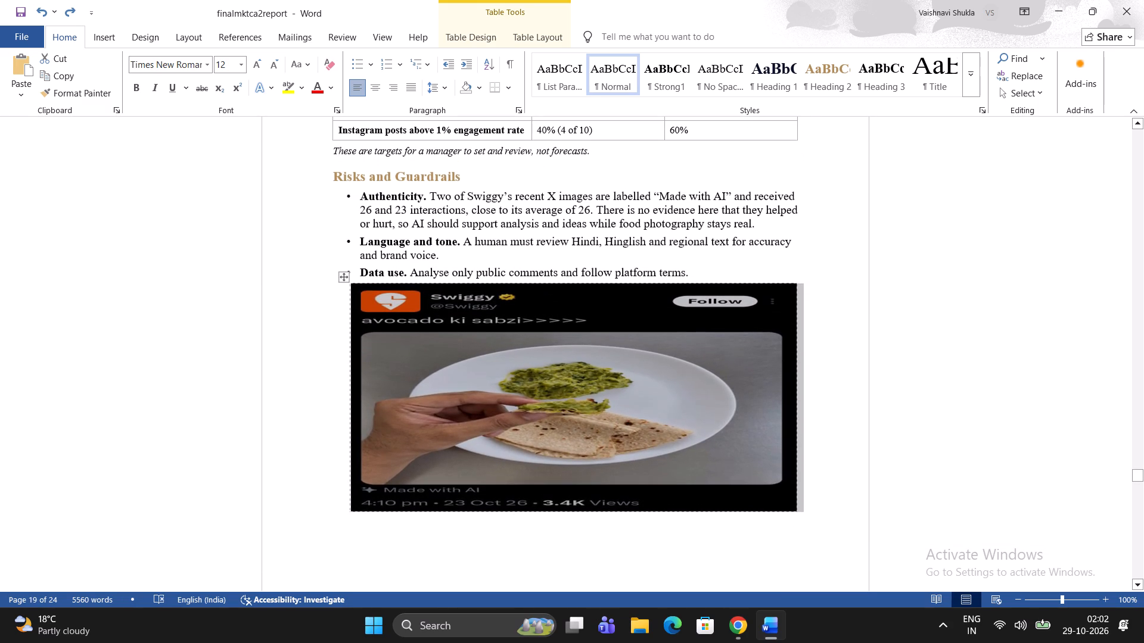
scroll(483, 331, down, 7)
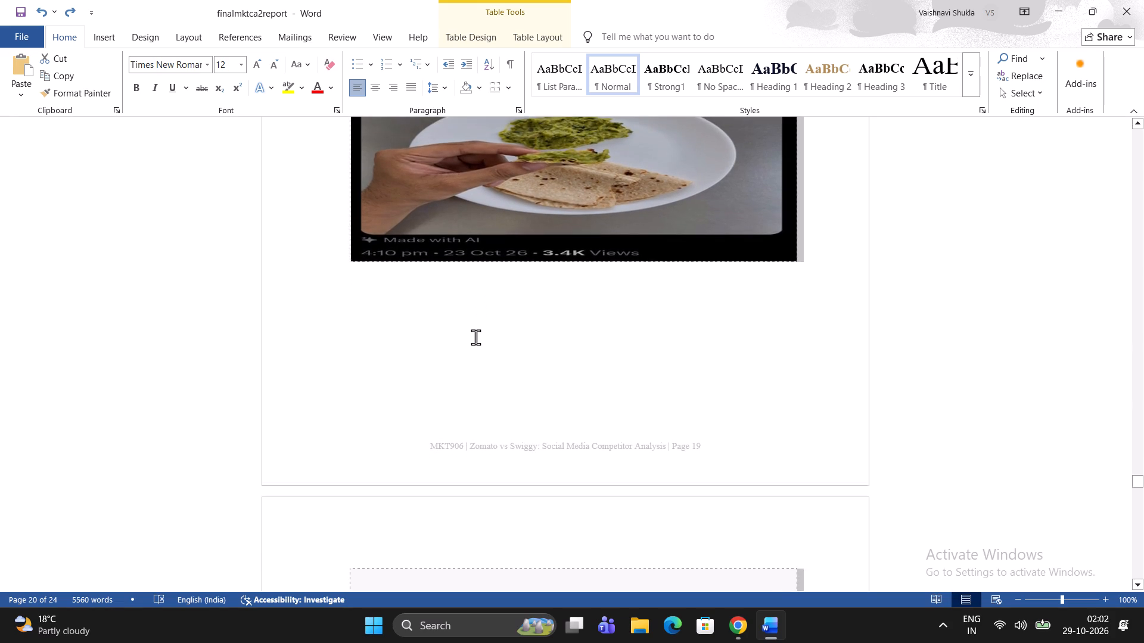
scroll(475, 337, down, 2)
scroll(475, 337, up, 11)
Insert twelve blank lines after the Data use bullet to push the avocado screenshot onto page 20 with the empty box.
click(758, 341)
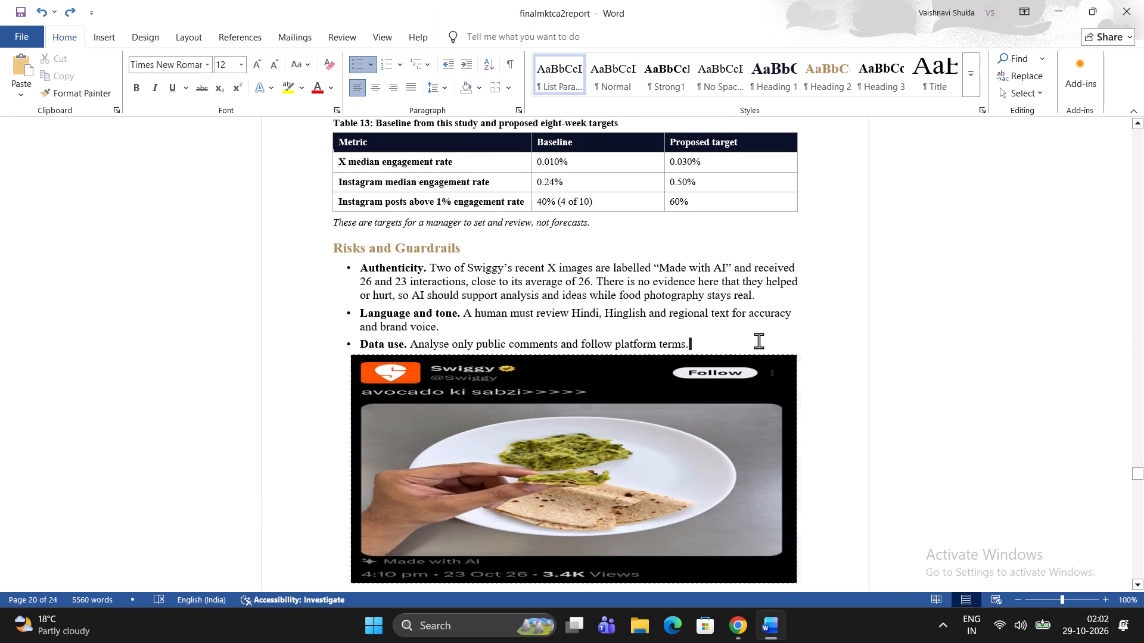
key(Return)
key(Return)
key(Return)
key(Return)
key(Return)
key(Return)
key(Return)
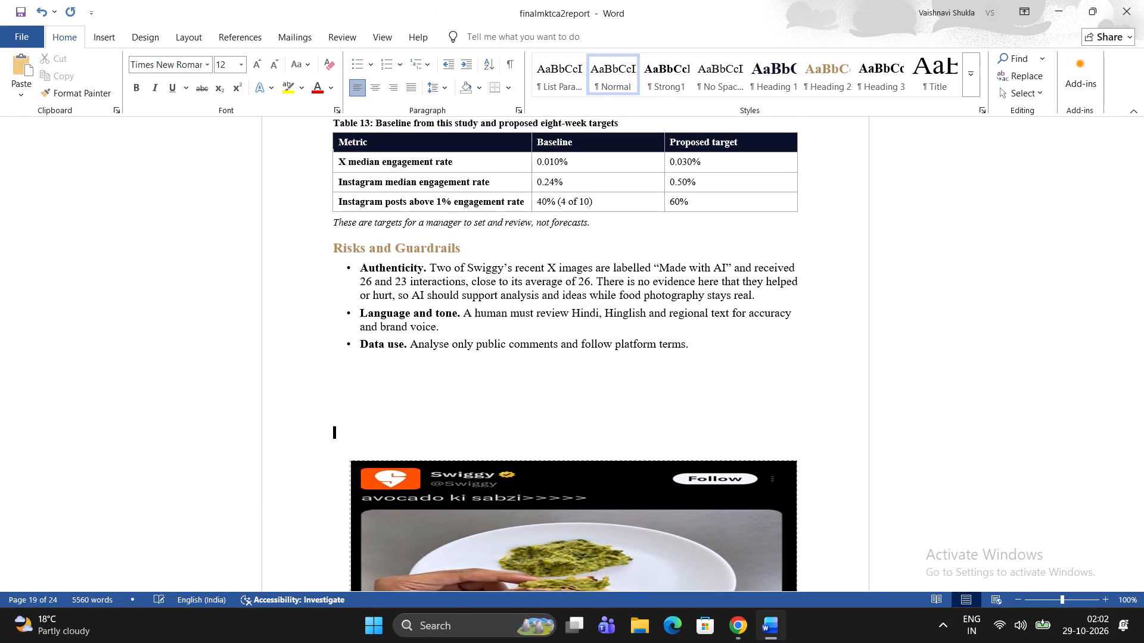
key(Return)
key(Return)
key(Return)
key(Return)
key(Return)
Resize the avocado screenshot so it fills the table cell directly above the empty placeholder box.
scroll(695, 283, down, 8)
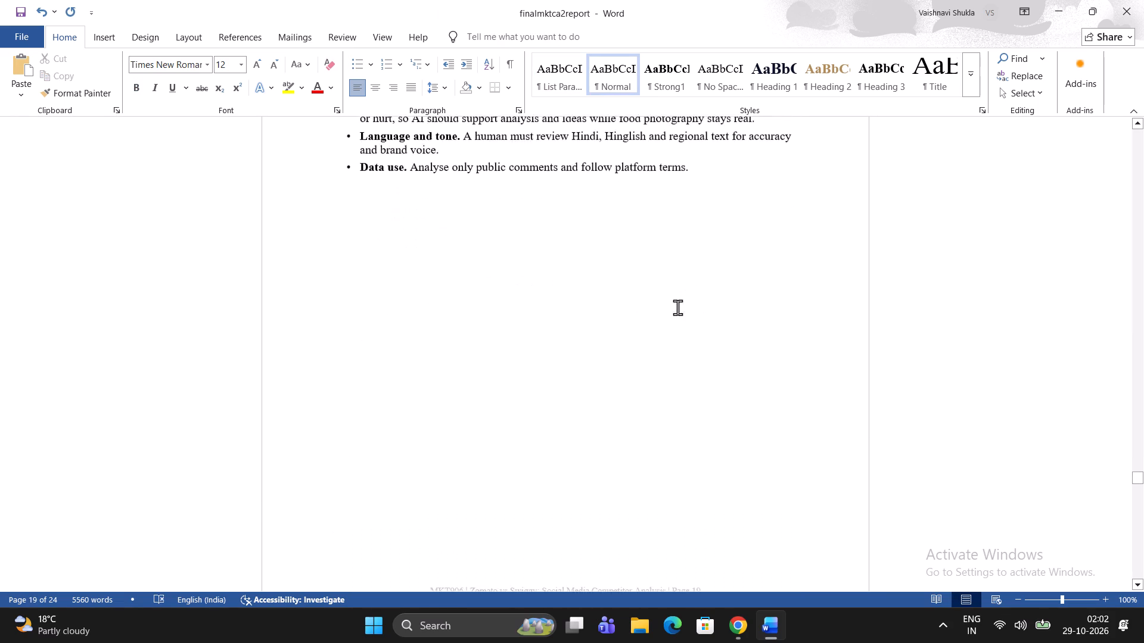
scroll(677, 307, down, 8)
scroll(607, 344, down, 8)
click(663, 216)
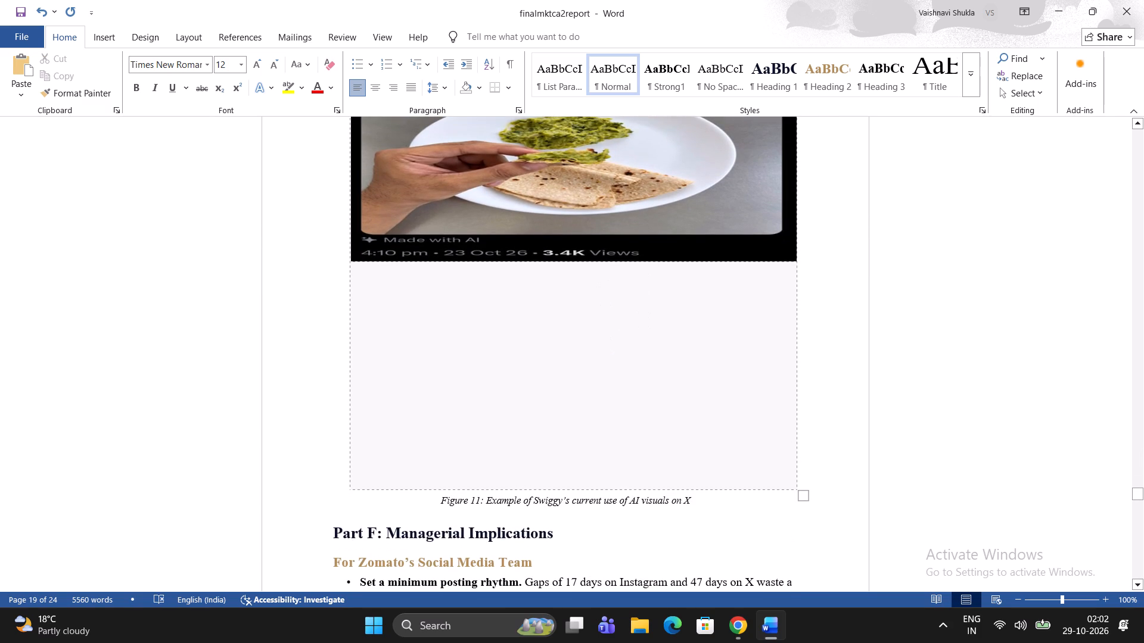
drag(798, 264, 793, 419)
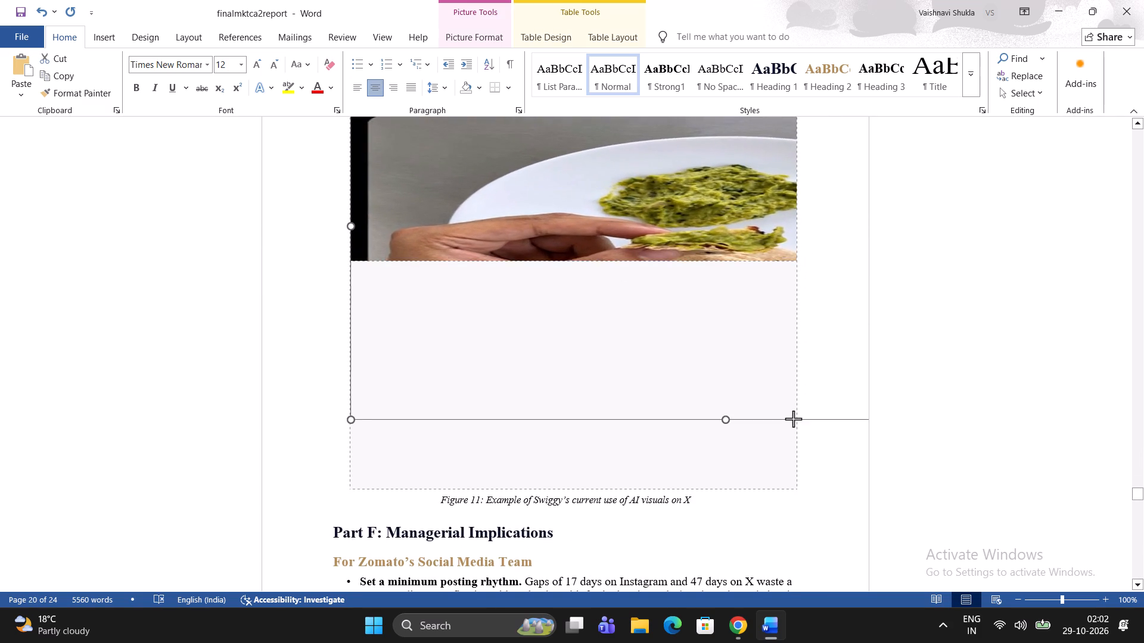
drag(793, 419, 733, 255)
drag(785, 345, 683, 307)
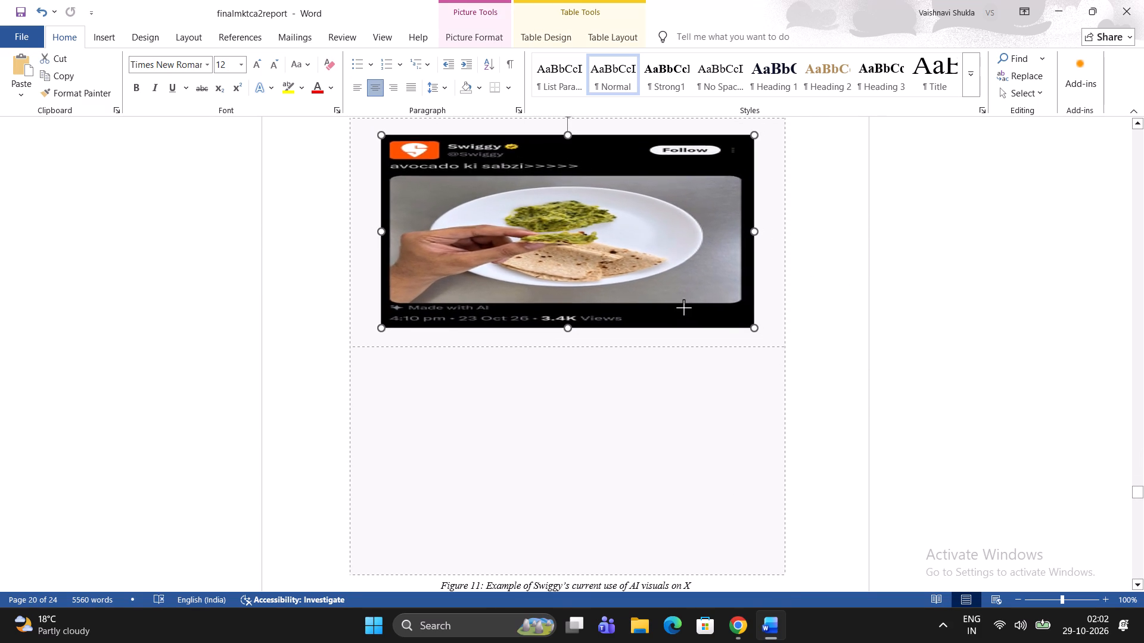
drag(683, 307, 676, 303)
drag(744, 326, 751, 342)
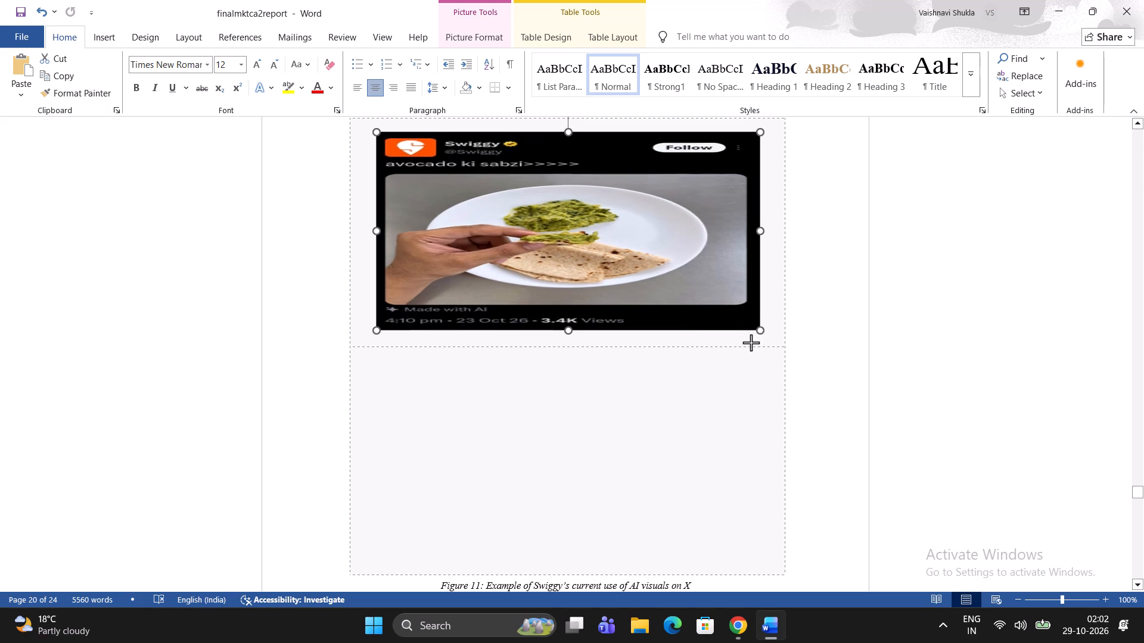
drag(751, 342, 778, 370)
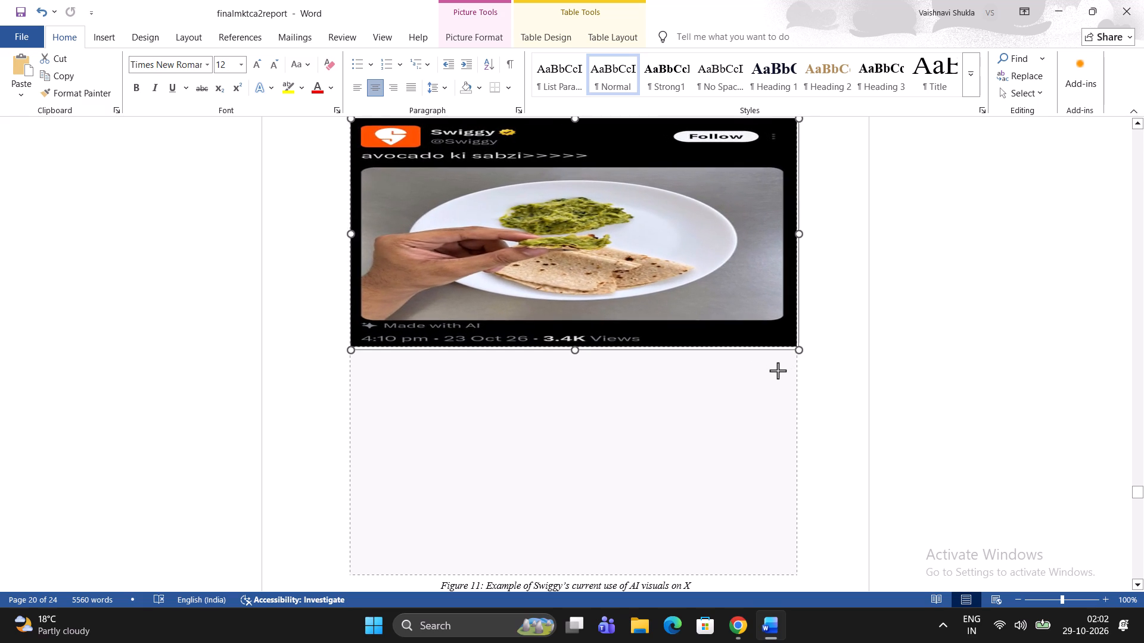
drag(778, 370, 772, 378)
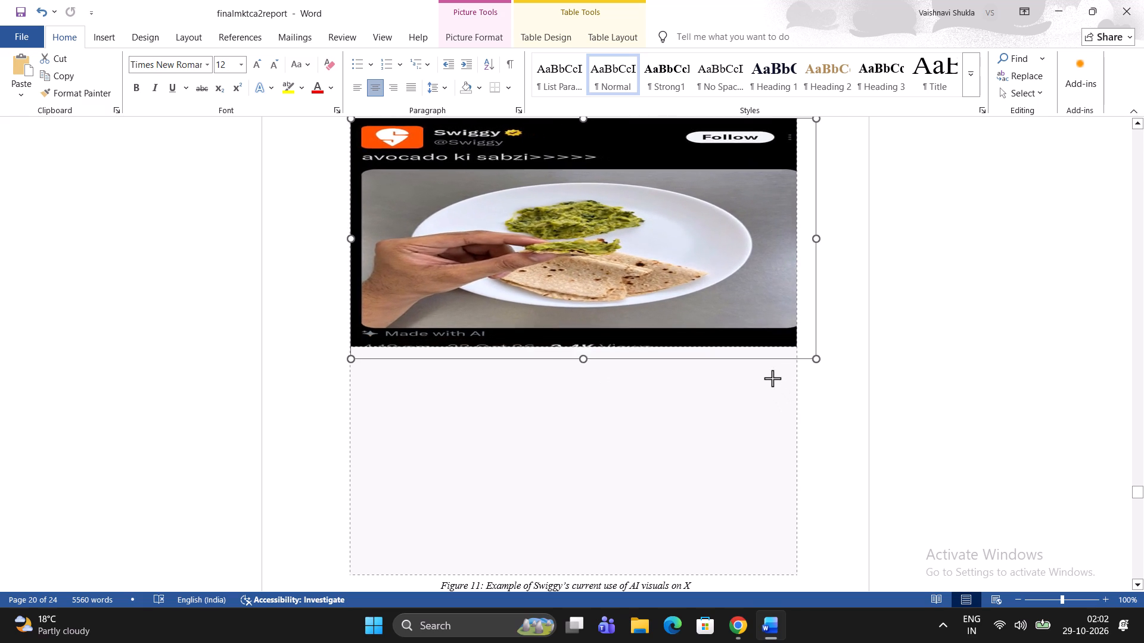
drag(772, 378, 764, 369)
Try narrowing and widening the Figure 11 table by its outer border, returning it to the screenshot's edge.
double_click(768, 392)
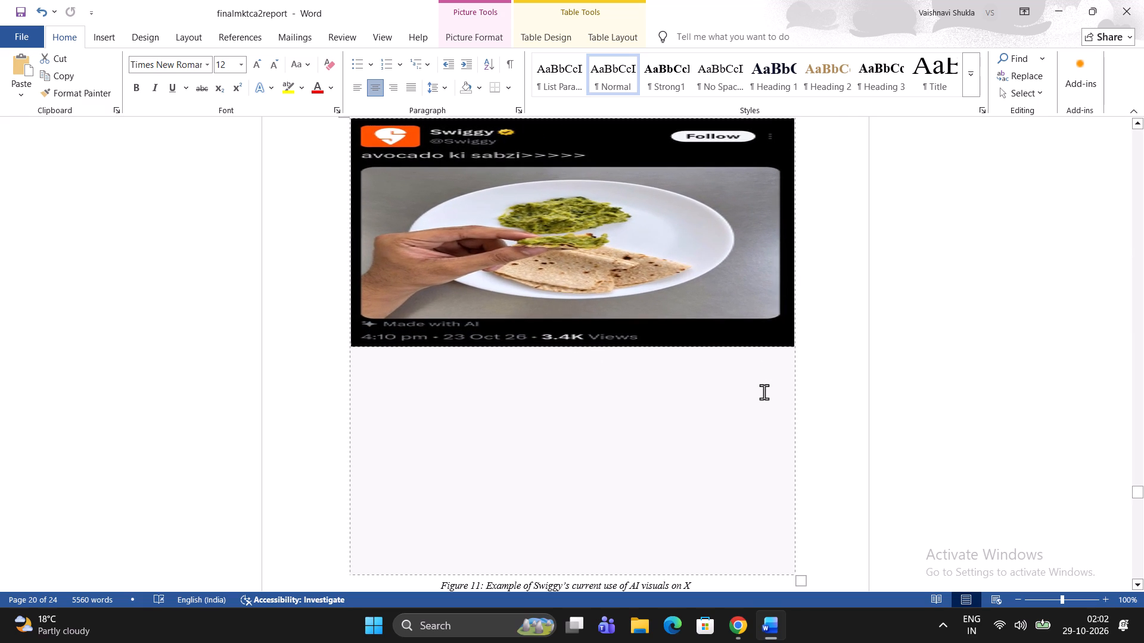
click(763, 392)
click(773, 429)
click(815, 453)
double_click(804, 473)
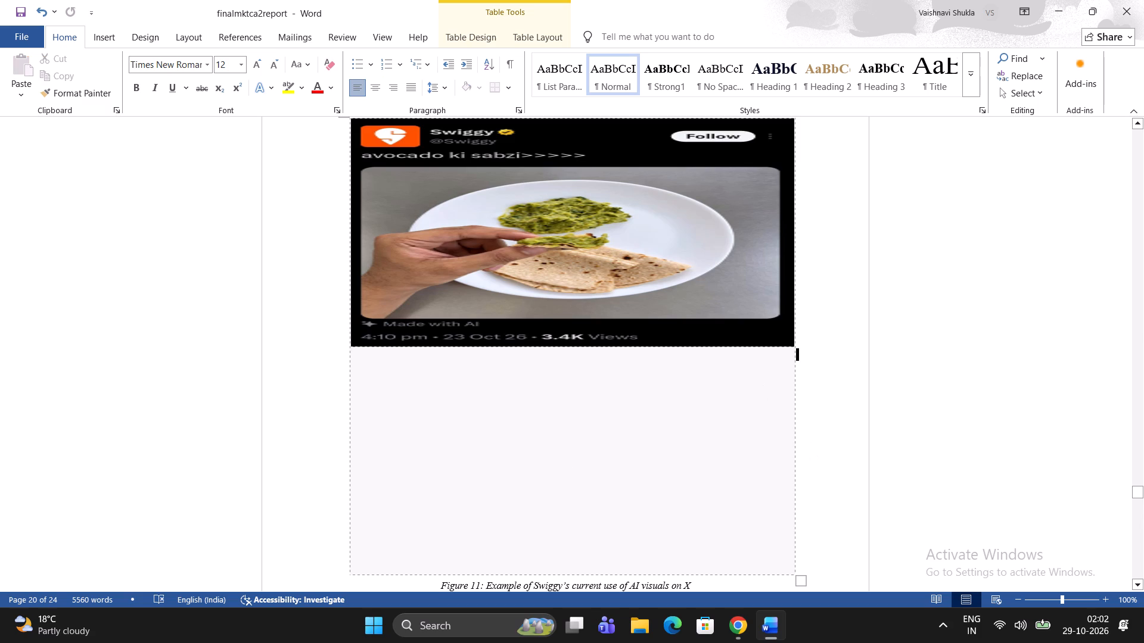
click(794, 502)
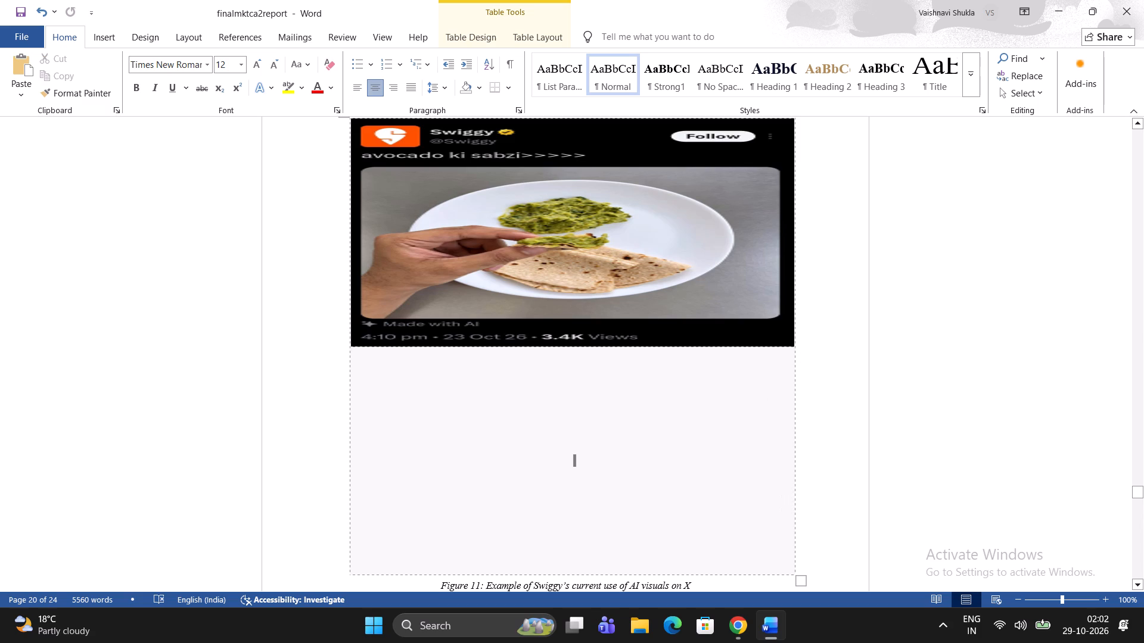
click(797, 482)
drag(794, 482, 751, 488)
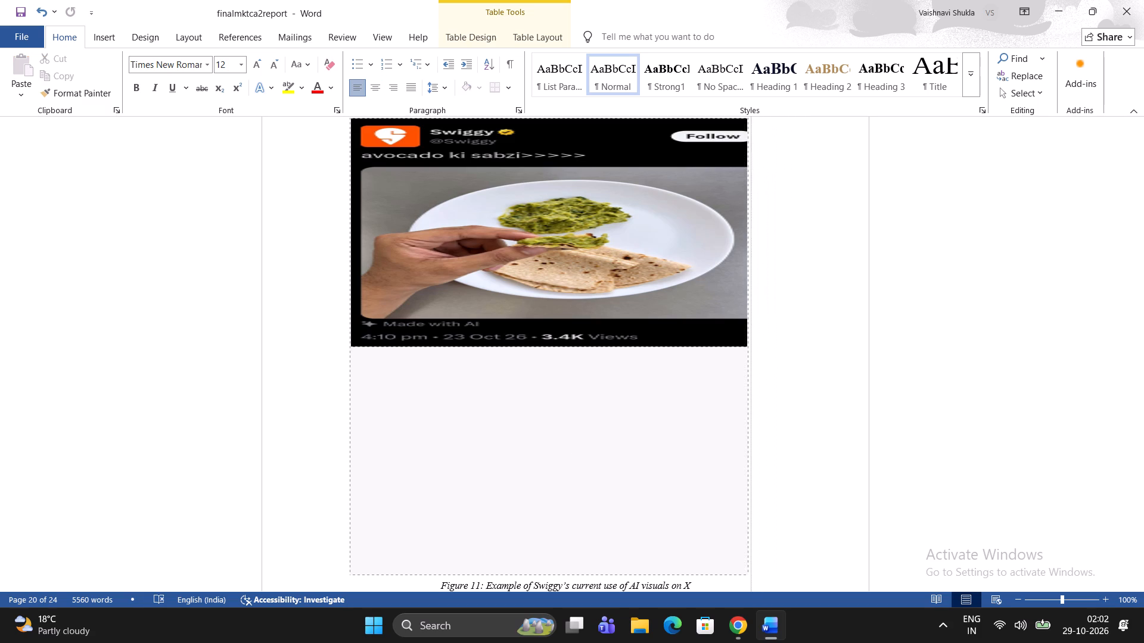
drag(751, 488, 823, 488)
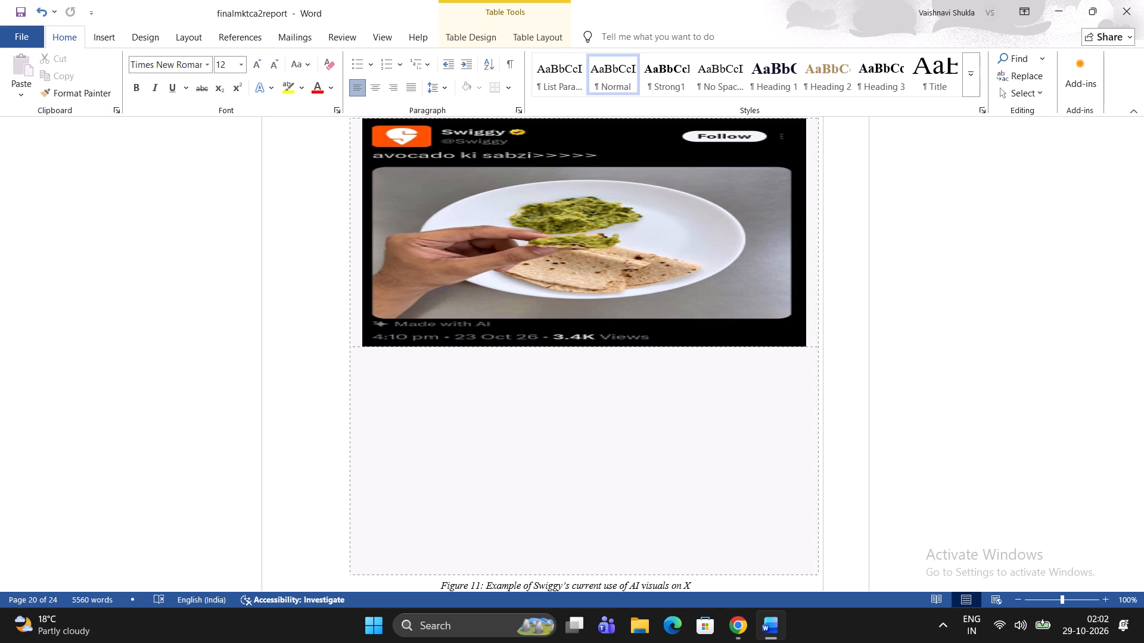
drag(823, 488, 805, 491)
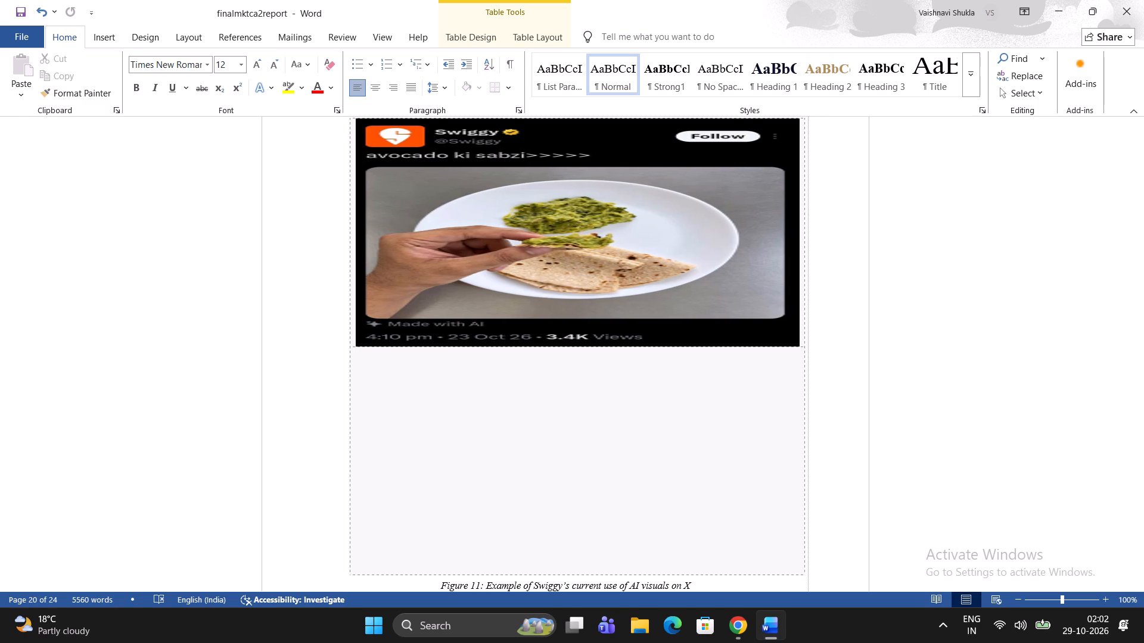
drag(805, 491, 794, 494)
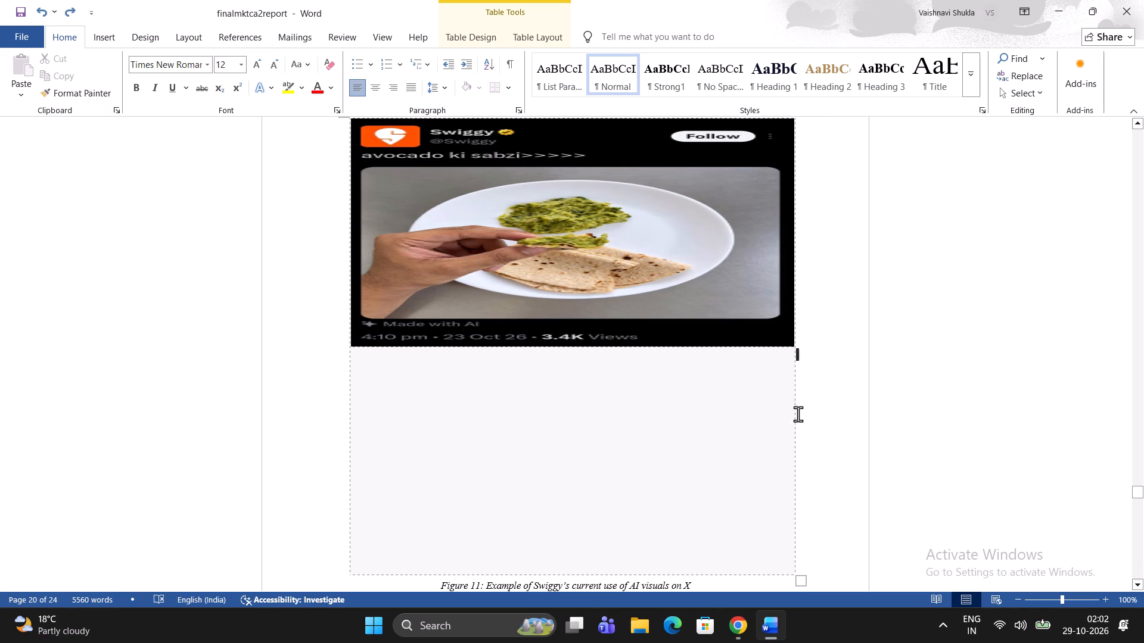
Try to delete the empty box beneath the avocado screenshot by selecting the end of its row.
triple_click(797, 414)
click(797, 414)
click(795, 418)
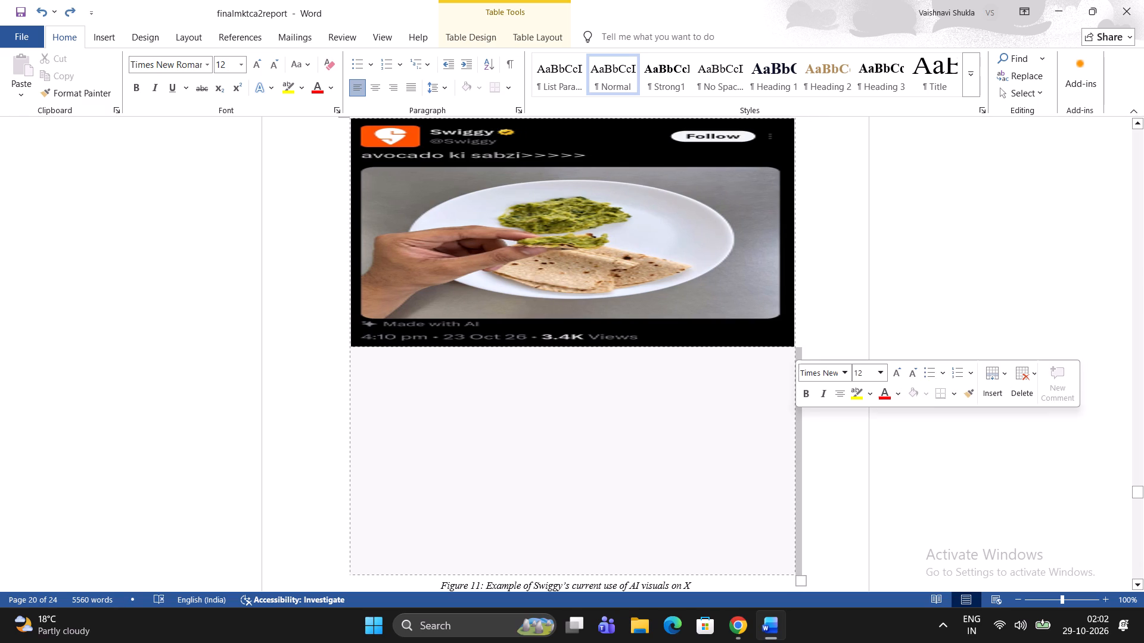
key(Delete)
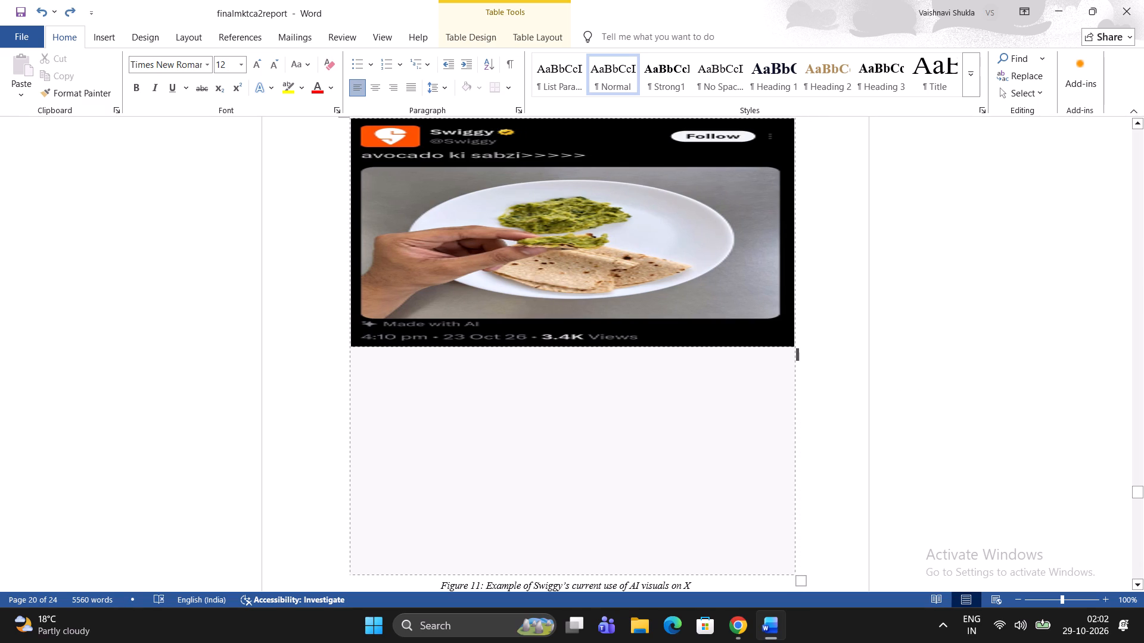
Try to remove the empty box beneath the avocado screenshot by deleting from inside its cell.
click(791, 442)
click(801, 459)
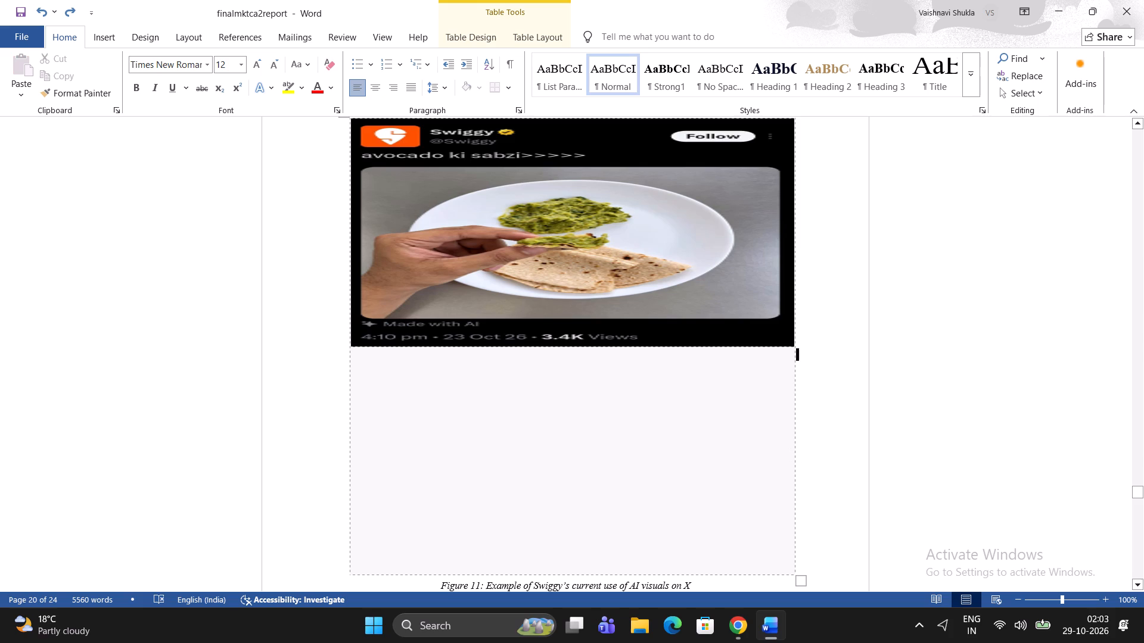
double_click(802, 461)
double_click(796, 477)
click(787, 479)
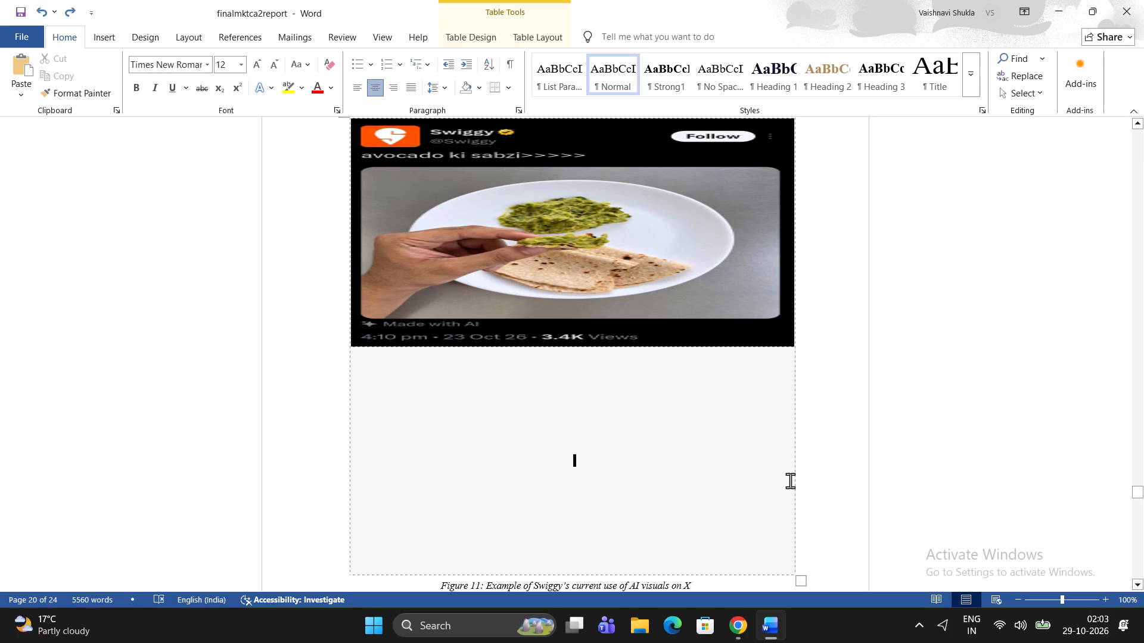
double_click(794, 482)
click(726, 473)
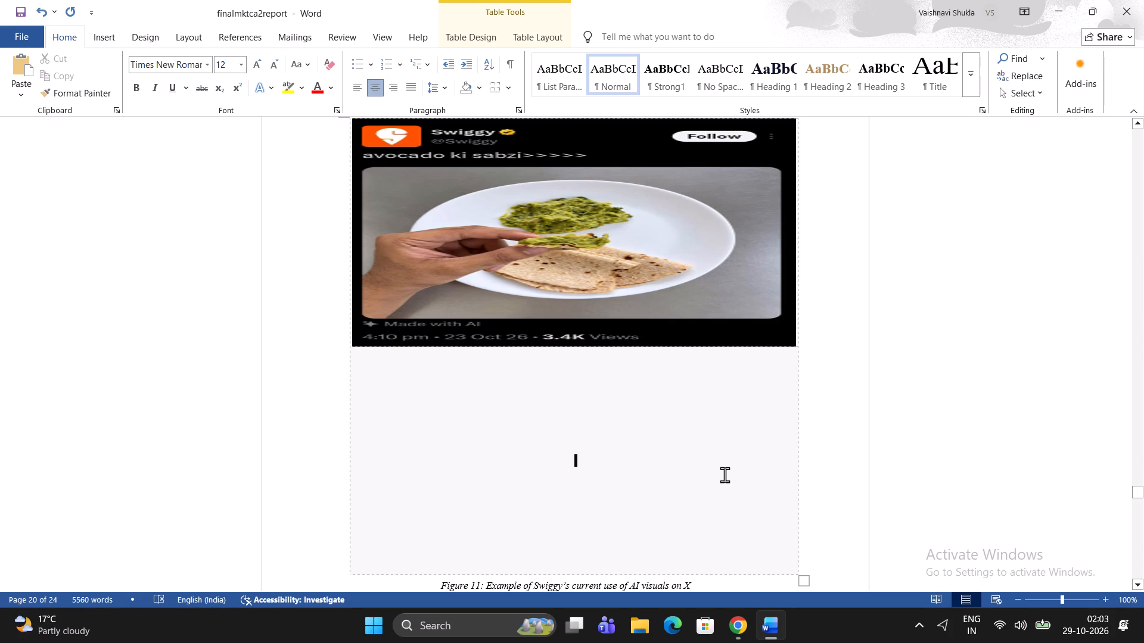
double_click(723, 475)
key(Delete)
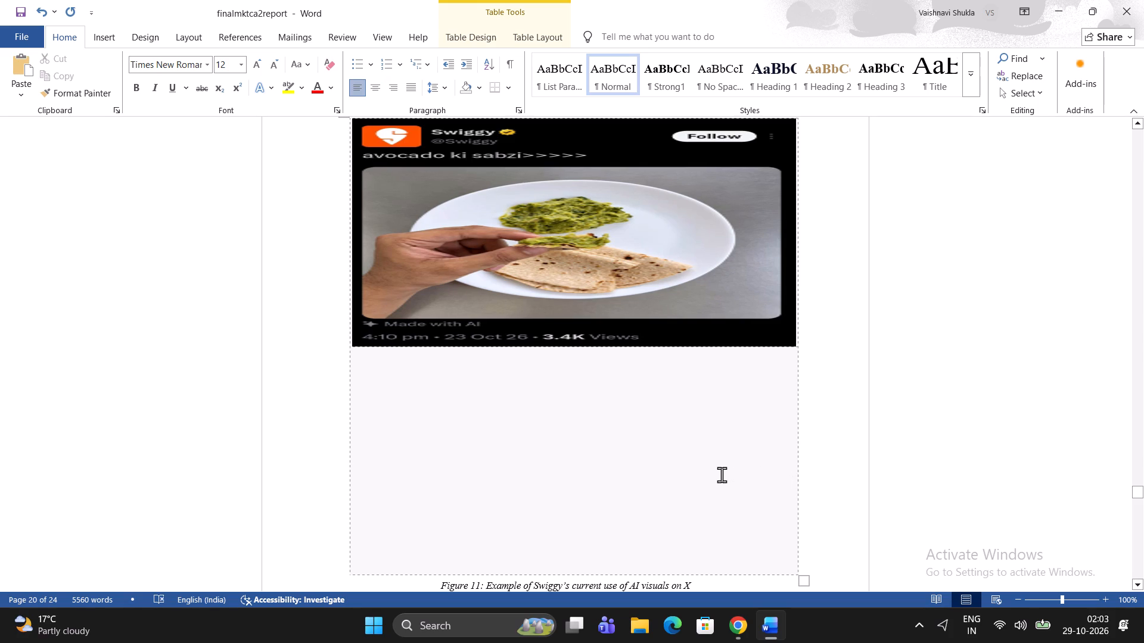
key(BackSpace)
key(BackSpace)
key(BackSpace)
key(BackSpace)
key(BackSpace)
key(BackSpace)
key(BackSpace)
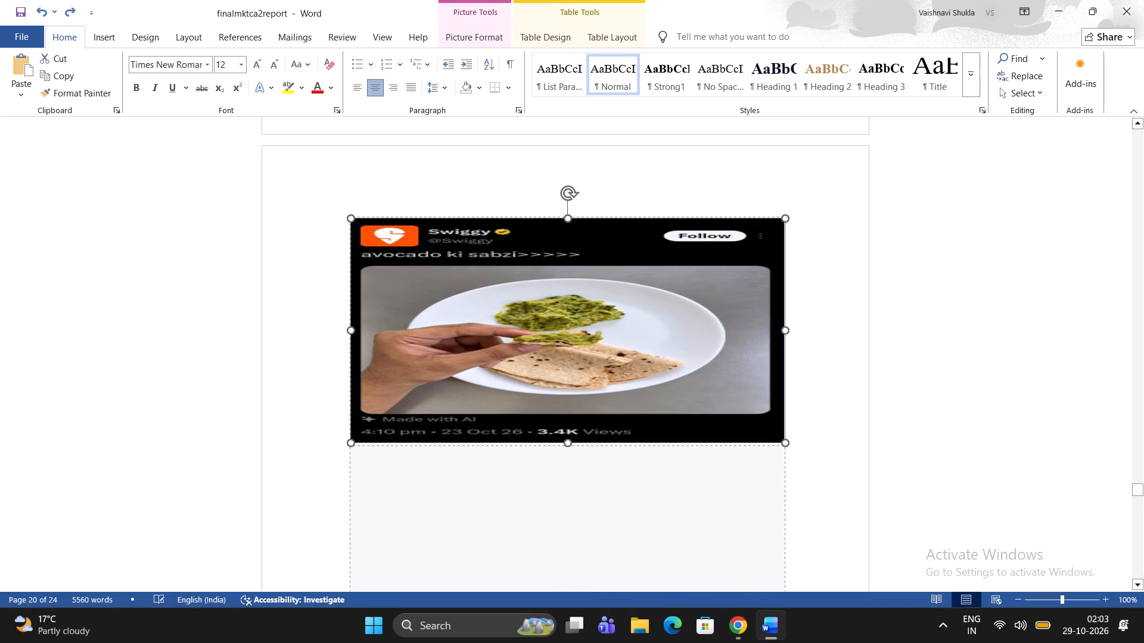
key(ctrl+z)
key(ctrl+z)
key(ctrl+z)
scroll(495, 457, down, 3)
click(568, 448)
scroll(568, 448, down, 4)
key(ctrl+z)
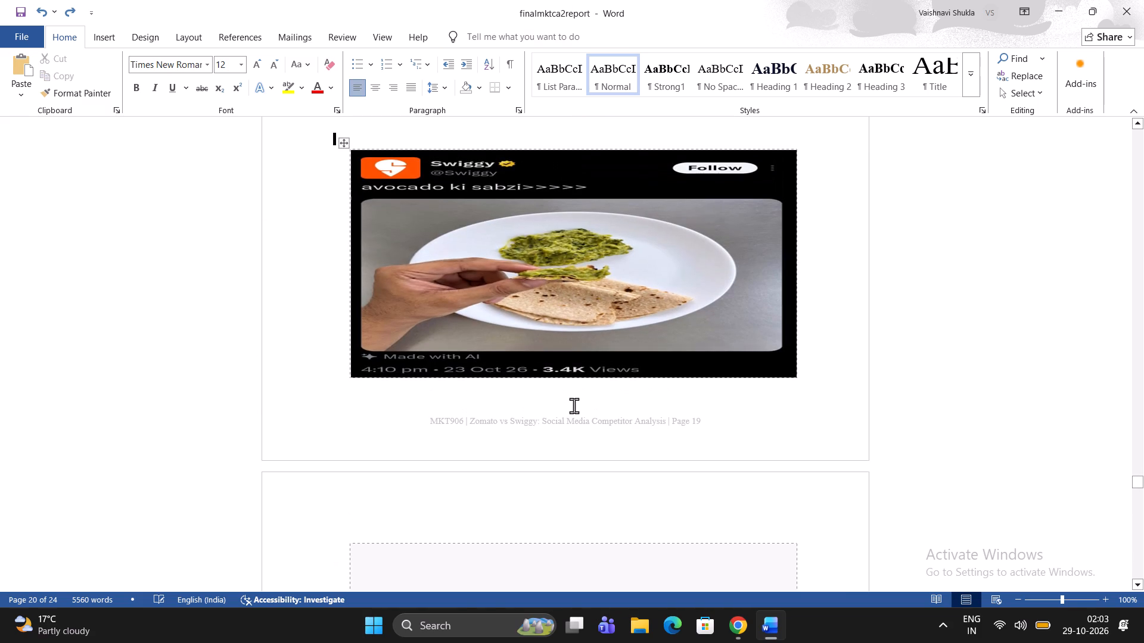
key(ctrl+z)
key(ctrl+z)
key(ctrl+z)
key(ctrl+z)
key(ctrl+z)
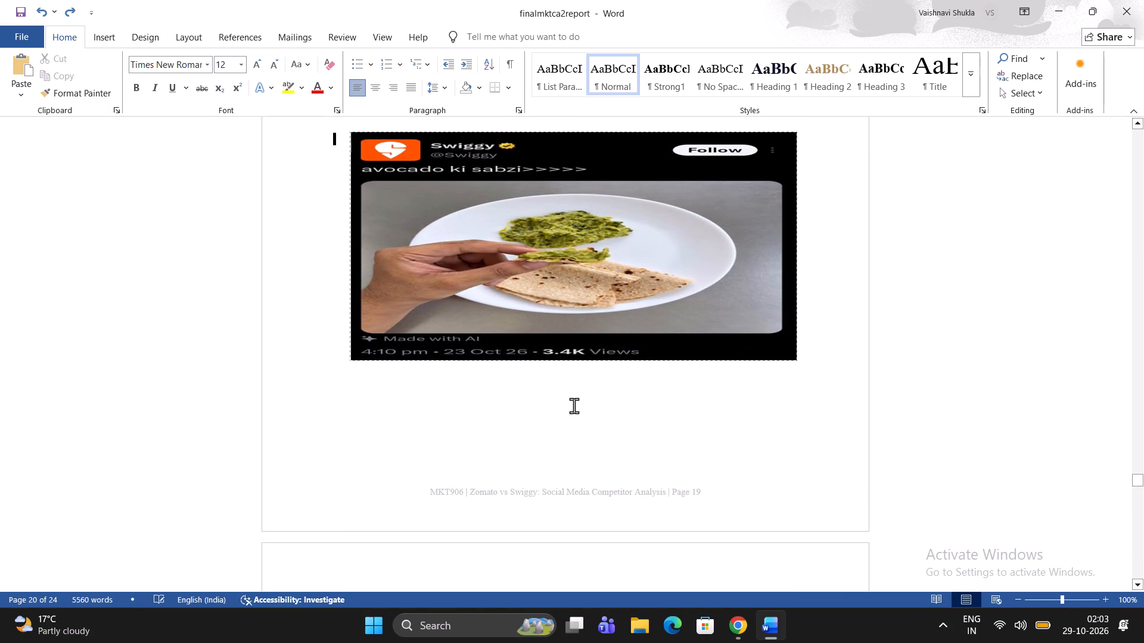
key(ctrl+z)
key(ctrl+z)
key(ctrl+z)
key(ctrl+z)
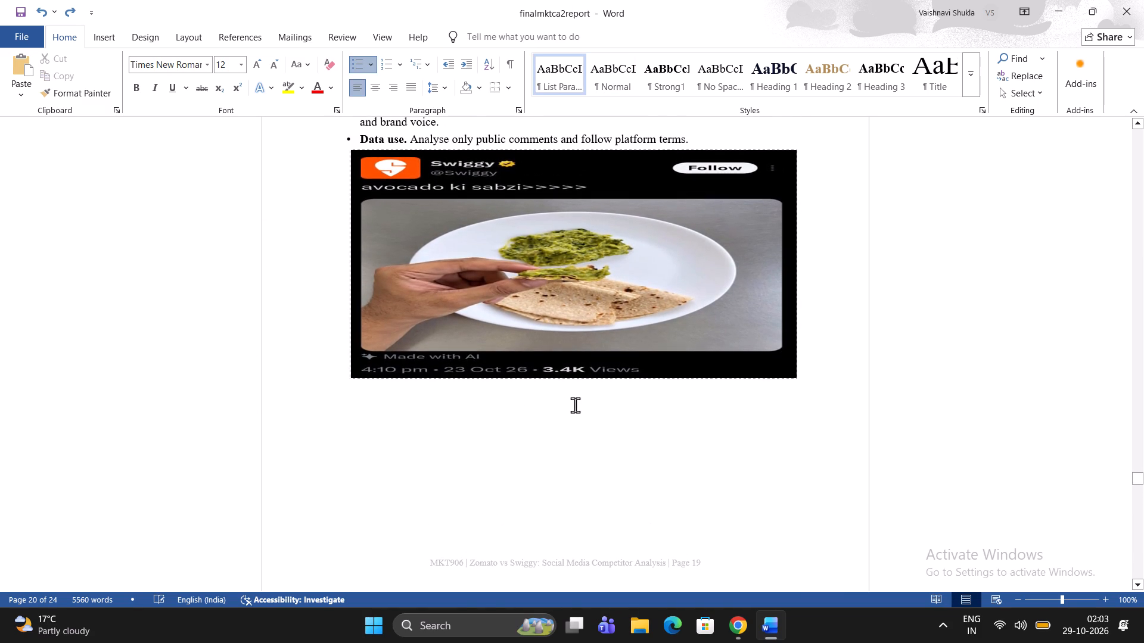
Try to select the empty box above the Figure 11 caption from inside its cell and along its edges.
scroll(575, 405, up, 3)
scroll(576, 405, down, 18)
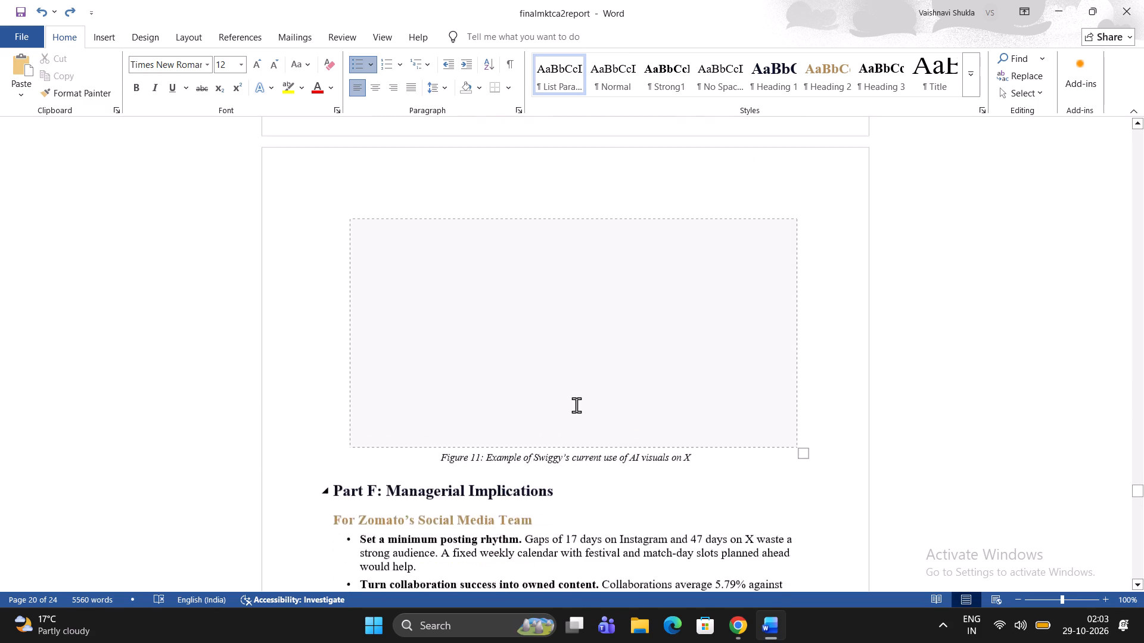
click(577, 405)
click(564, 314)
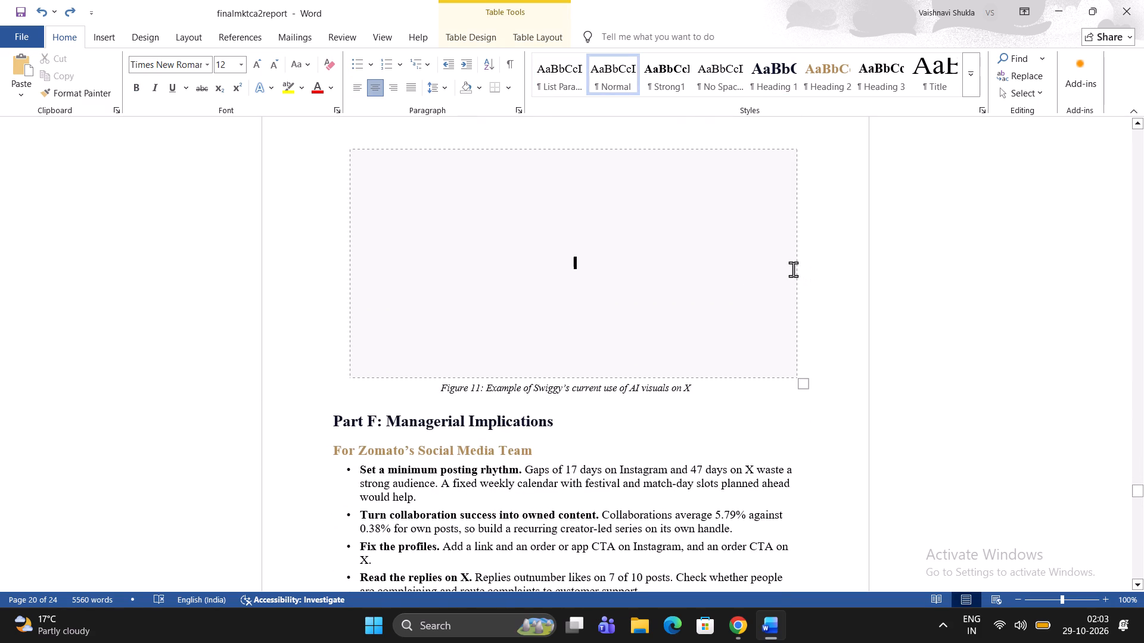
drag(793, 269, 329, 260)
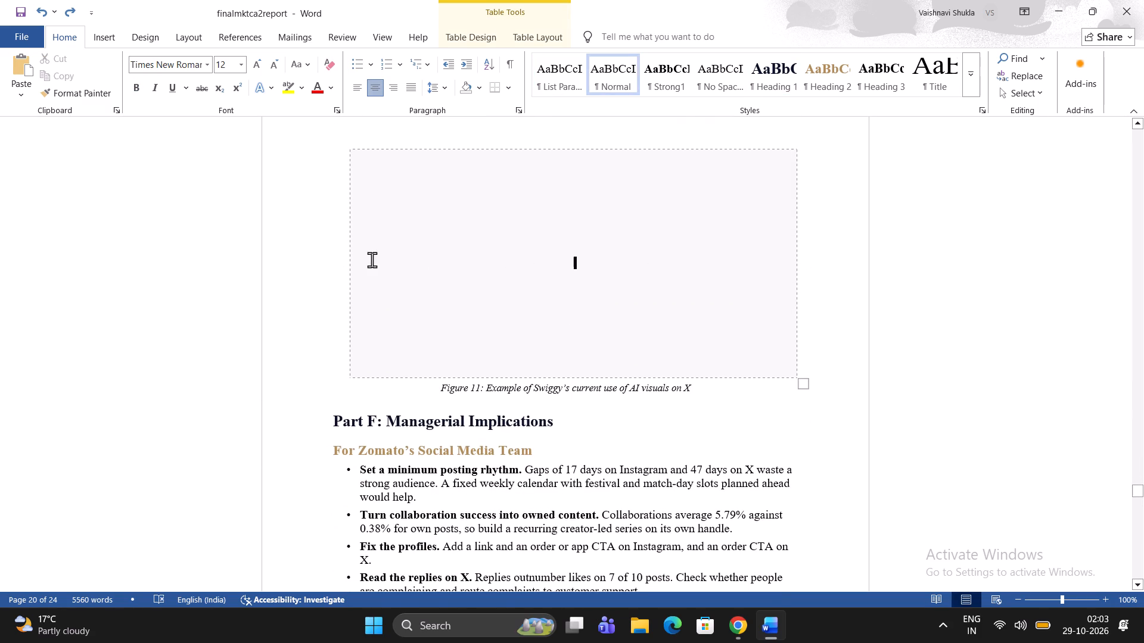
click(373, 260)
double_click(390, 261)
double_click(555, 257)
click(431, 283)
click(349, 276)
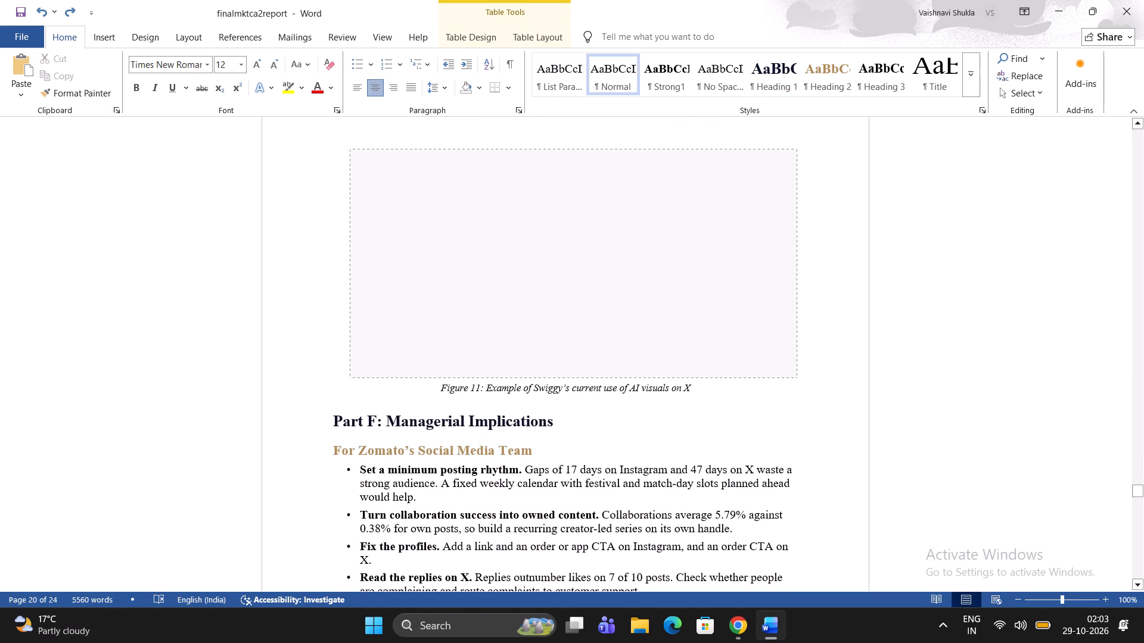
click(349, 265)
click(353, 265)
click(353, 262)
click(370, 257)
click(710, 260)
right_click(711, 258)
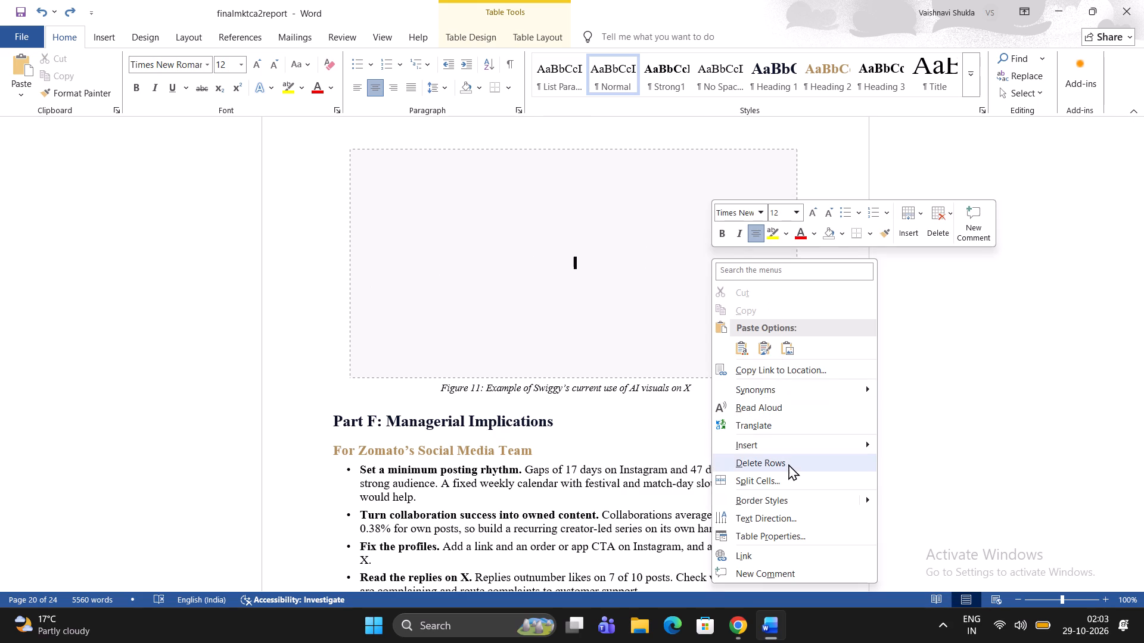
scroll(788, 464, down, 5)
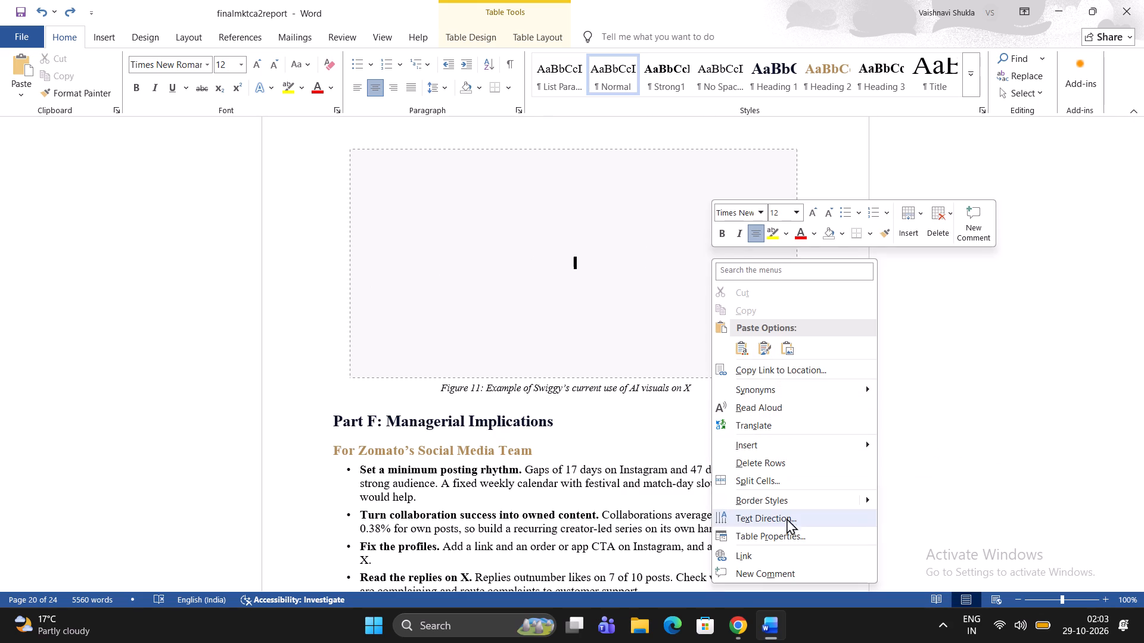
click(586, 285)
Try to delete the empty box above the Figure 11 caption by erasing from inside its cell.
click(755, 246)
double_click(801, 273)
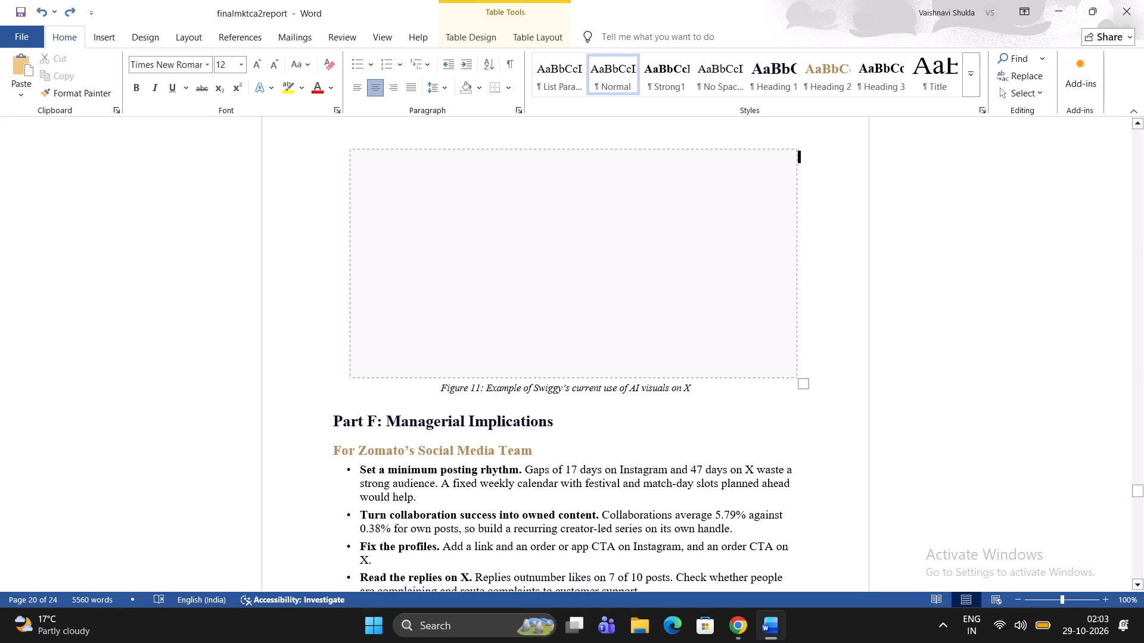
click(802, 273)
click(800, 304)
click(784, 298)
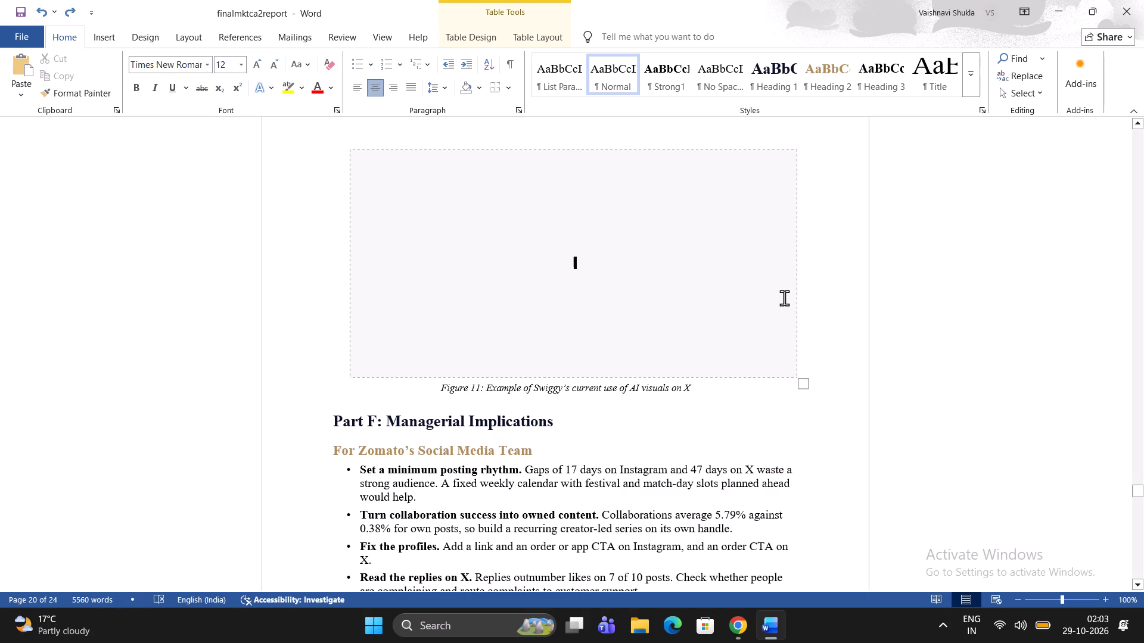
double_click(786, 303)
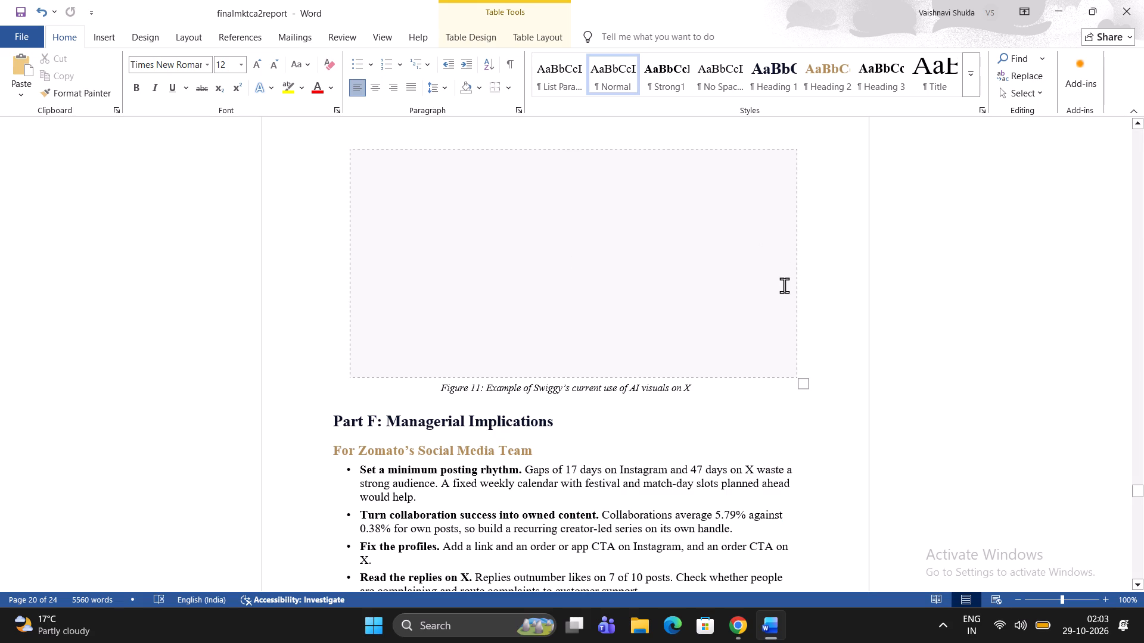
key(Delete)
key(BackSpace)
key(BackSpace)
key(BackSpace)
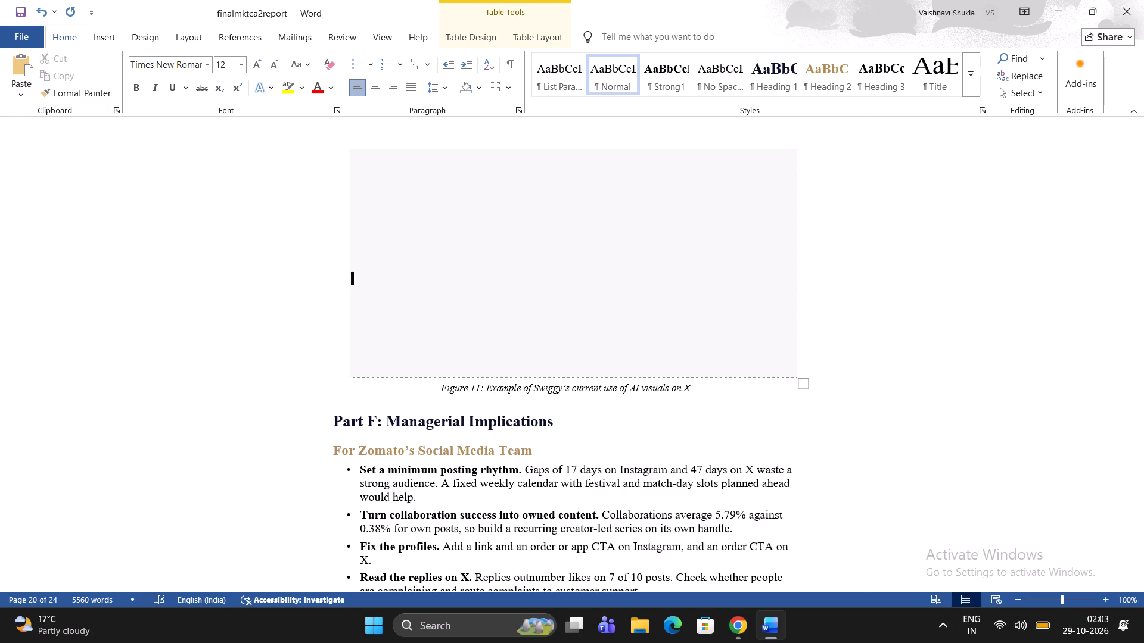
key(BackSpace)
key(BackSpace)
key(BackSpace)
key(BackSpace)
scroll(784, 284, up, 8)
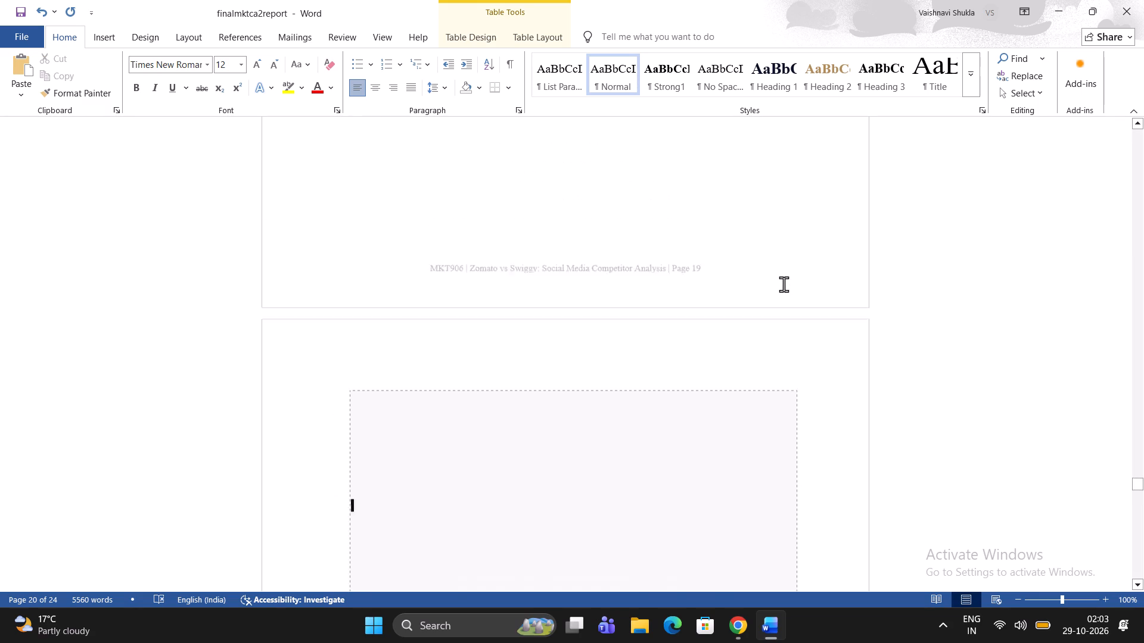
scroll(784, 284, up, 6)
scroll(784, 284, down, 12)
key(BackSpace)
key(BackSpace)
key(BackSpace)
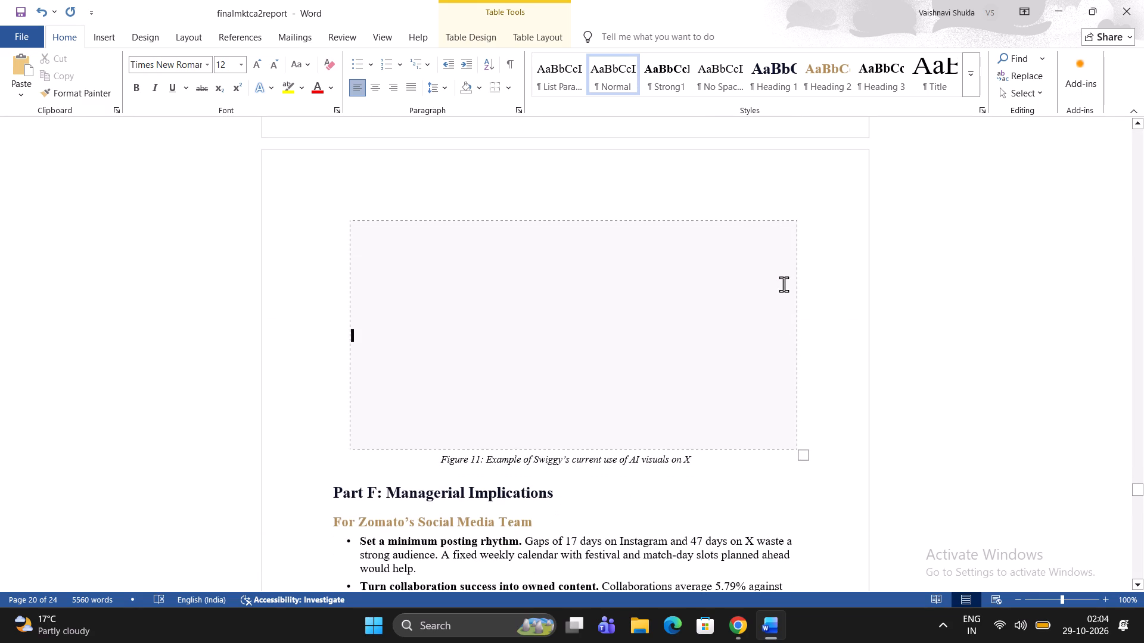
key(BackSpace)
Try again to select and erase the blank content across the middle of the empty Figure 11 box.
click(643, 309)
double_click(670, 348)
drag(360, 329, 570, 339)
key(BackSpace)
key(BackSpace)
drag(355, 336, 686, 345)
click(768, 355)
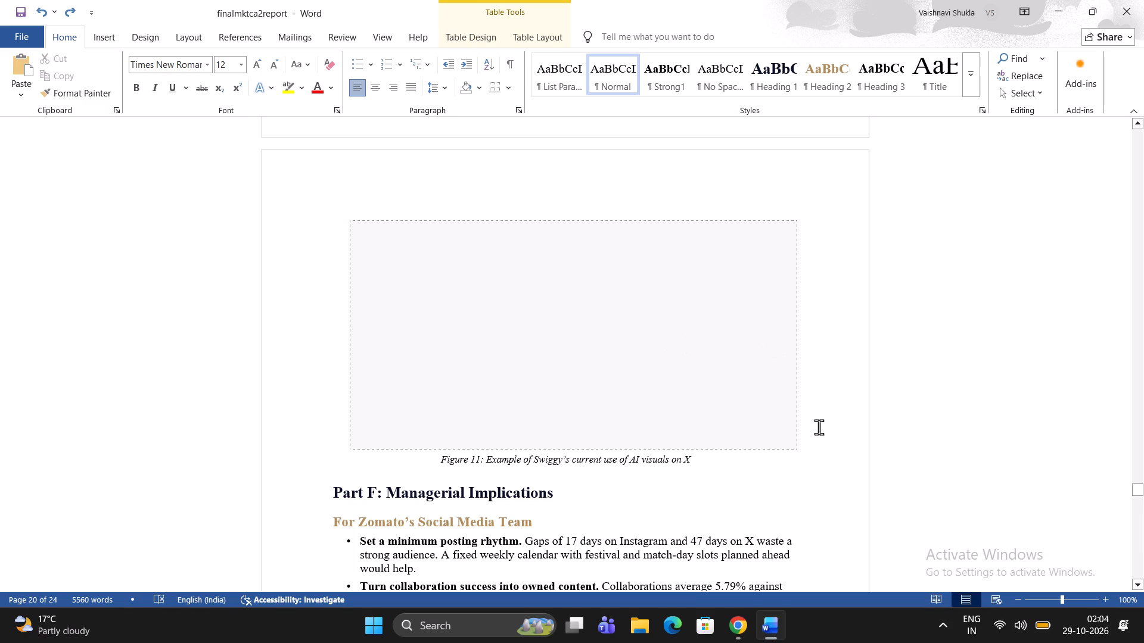
Select the whole Figure 11 table and check how far the selection extends onto the preceding page.
click(807, 451)
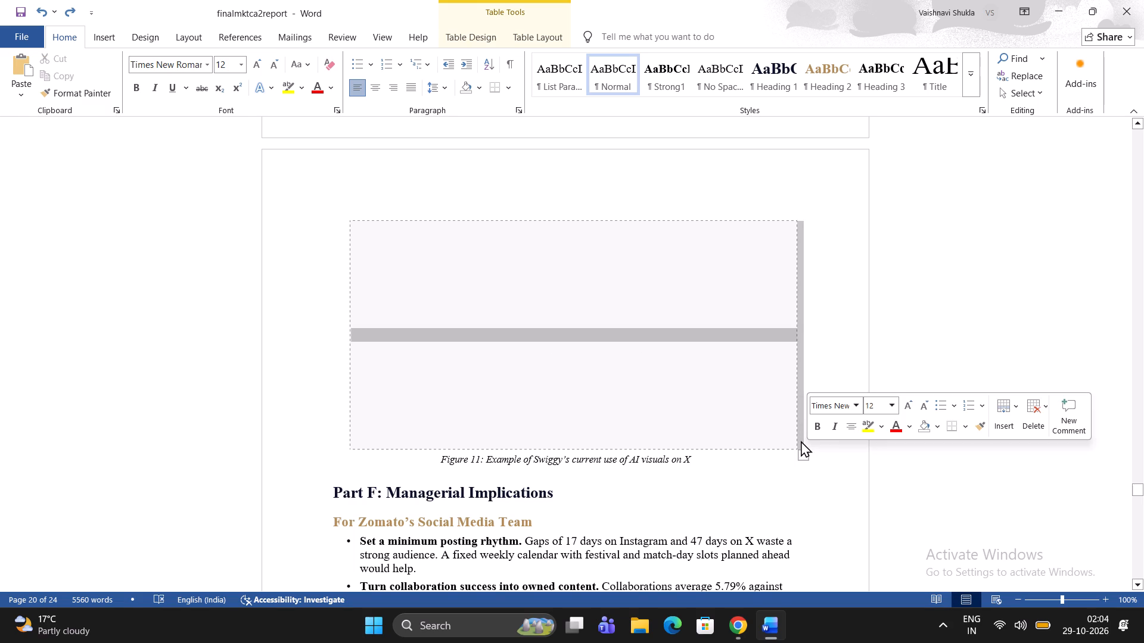
scroll(800, 438, up, 15)
scroll(800, 438, down, 7)
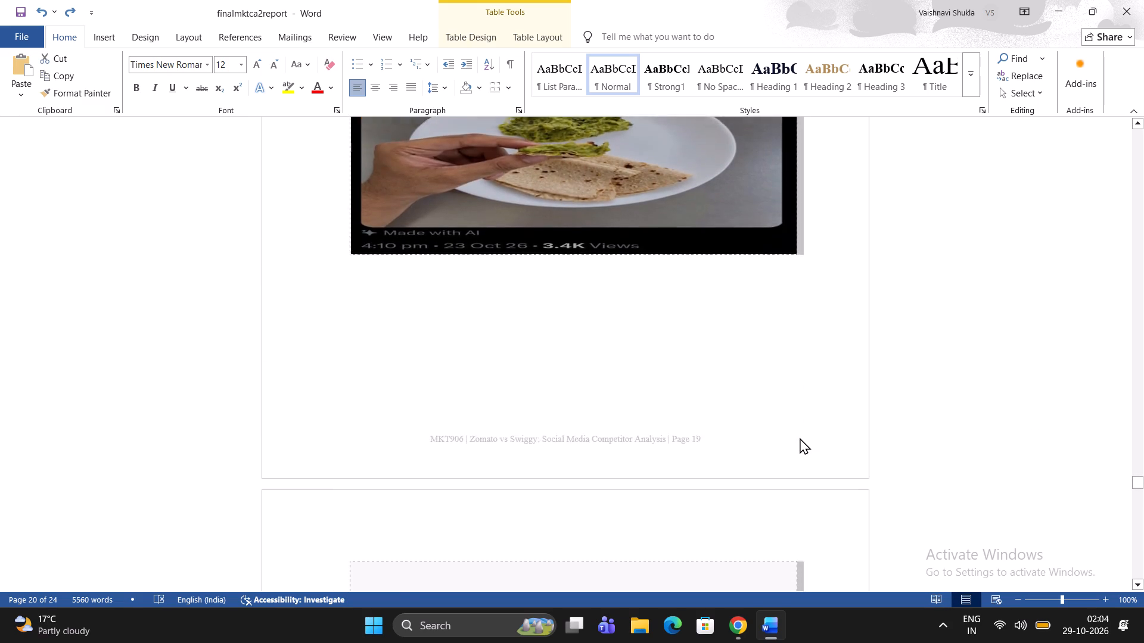
scroll(800, 438, down, 7)
click(794, 437)
click(800, 382)
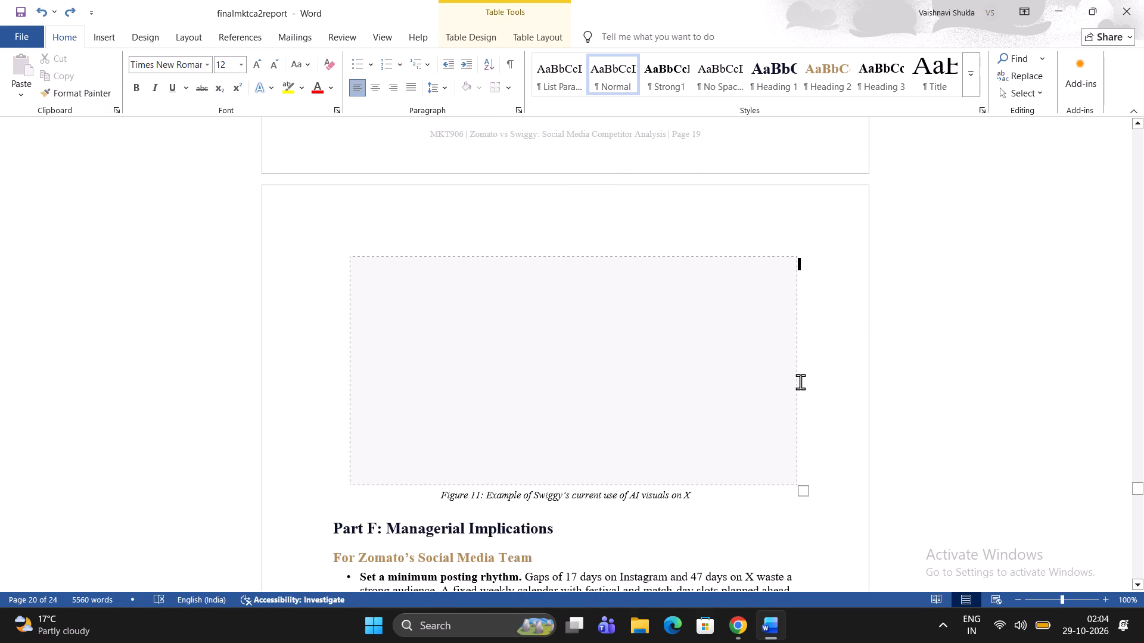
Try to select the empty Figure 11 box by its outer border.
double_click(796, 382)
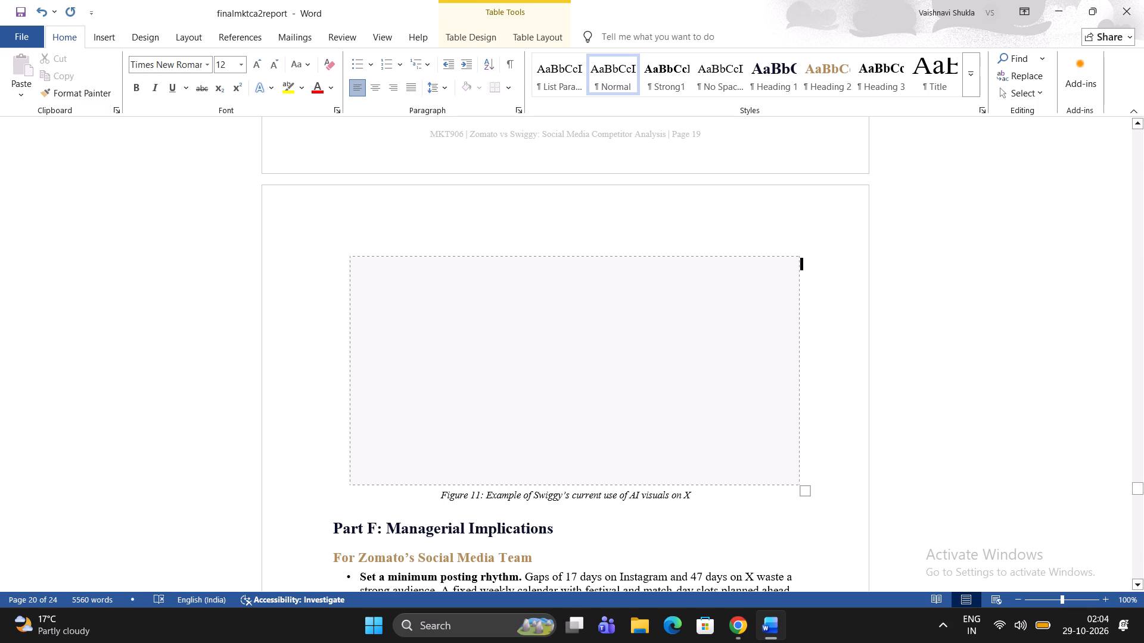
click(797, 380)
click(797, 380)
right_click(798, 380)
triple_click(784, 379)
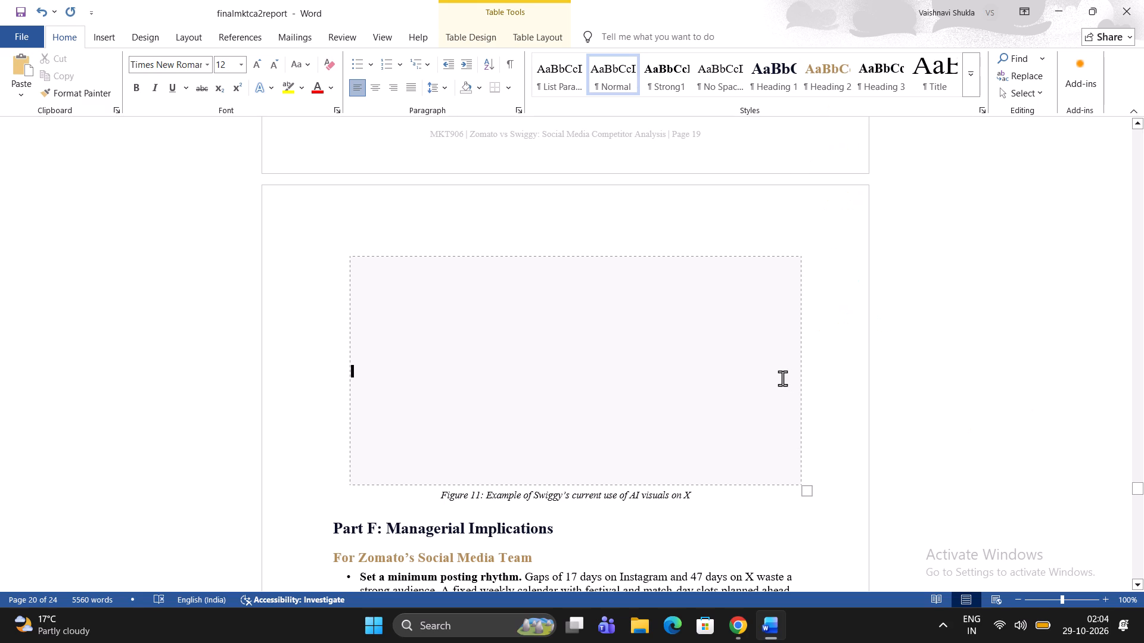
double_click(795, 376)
Delete the entire Figure 11 table, including the avocado screenshot and the empty box, keeping the caption.
click(809, 486)
key(Delete)
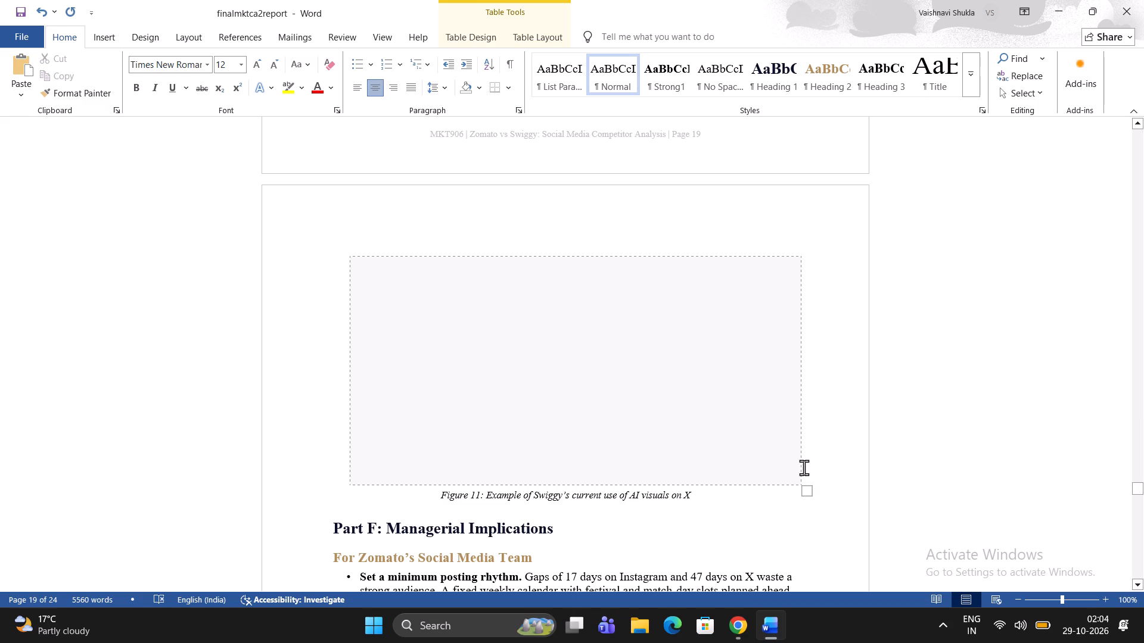
click(809, 499)
click(808, 488)
click(797, 479)
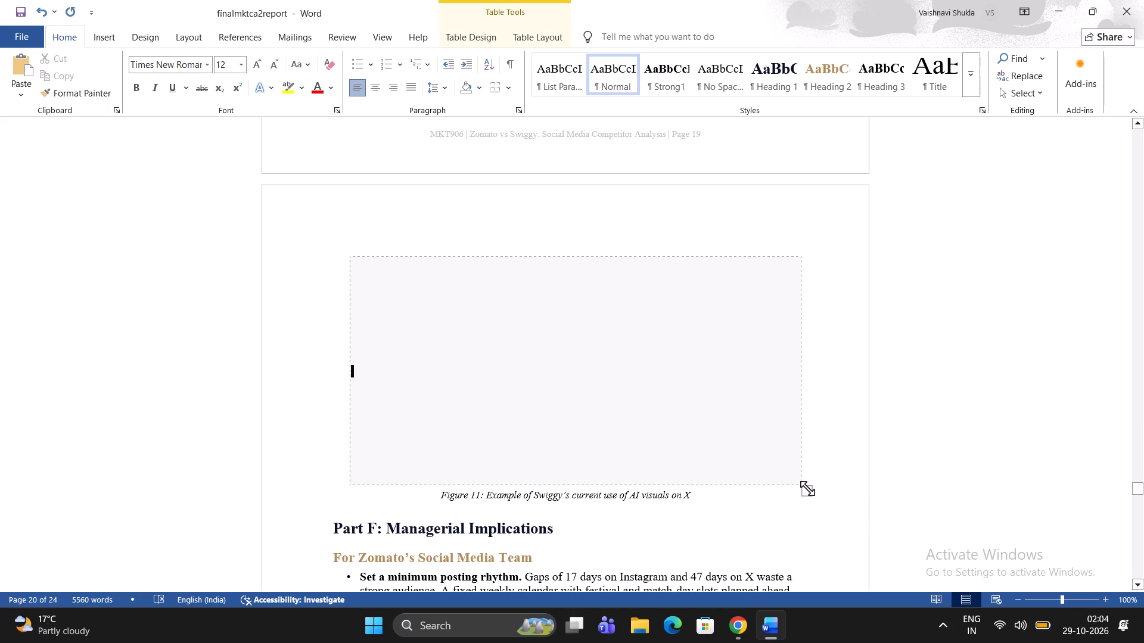
click(807, 488)
key(BackSpace)
scroll(806, 473, up, 8)
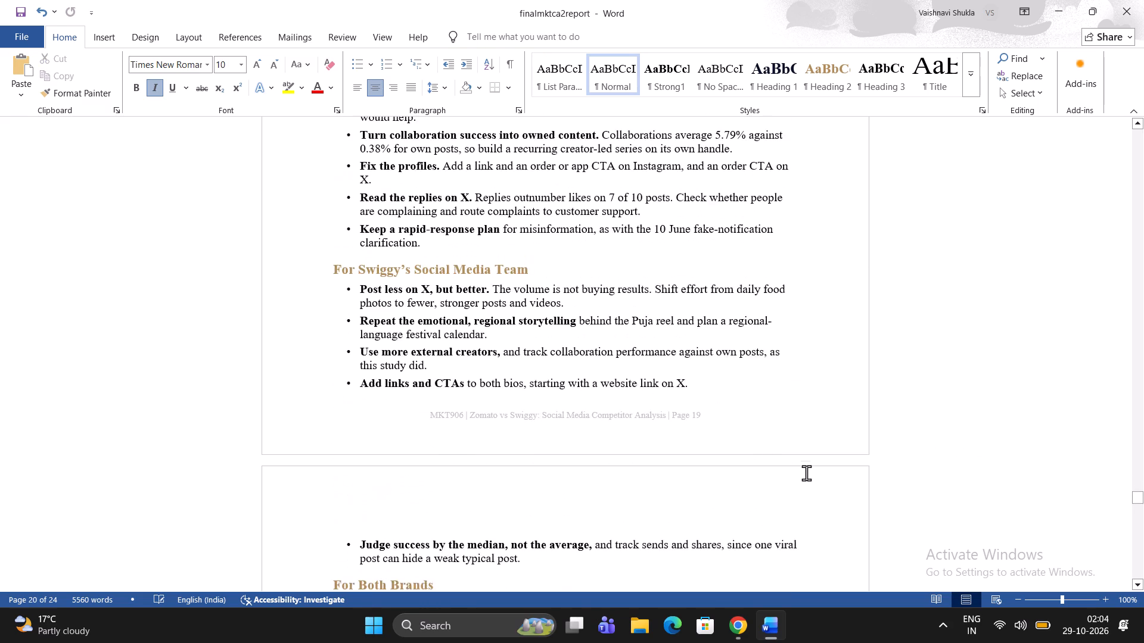
scroll(806, 473, down, 2)
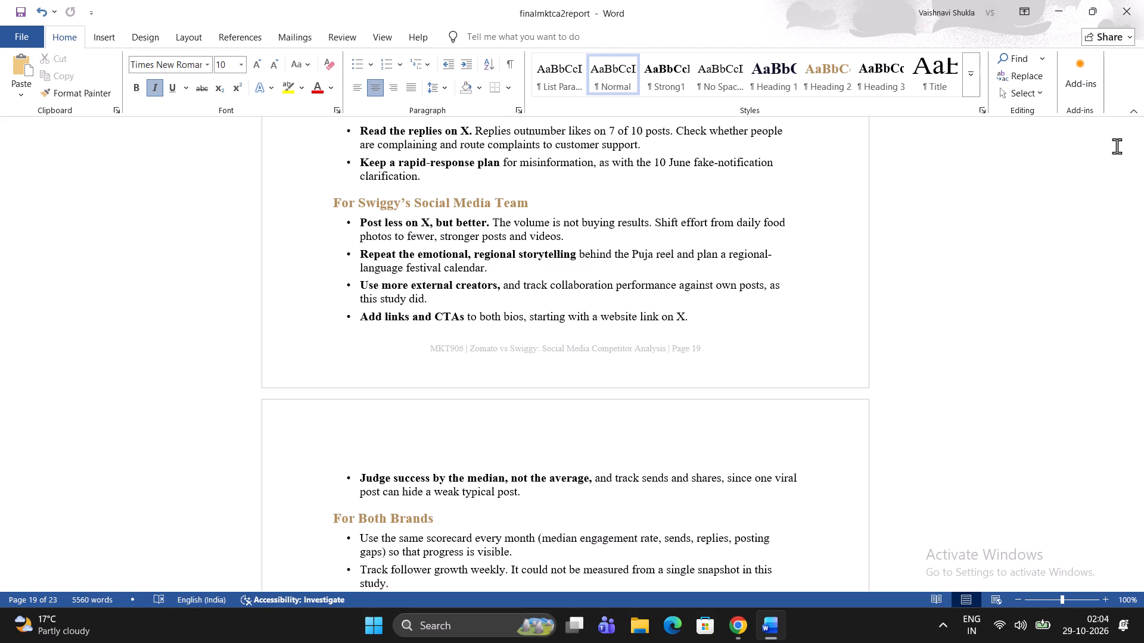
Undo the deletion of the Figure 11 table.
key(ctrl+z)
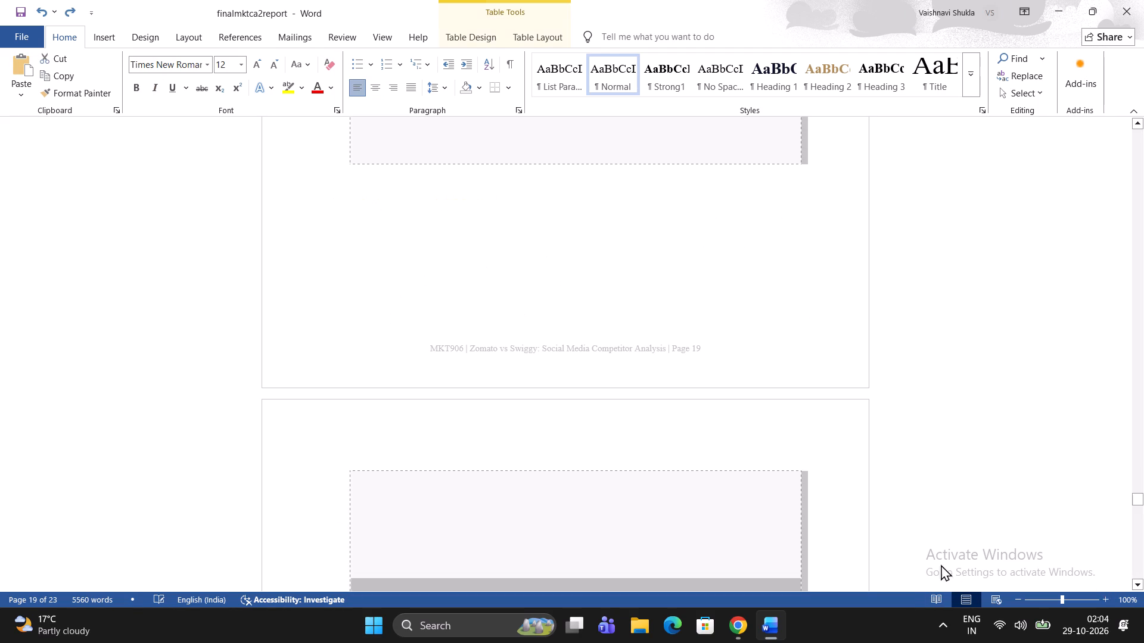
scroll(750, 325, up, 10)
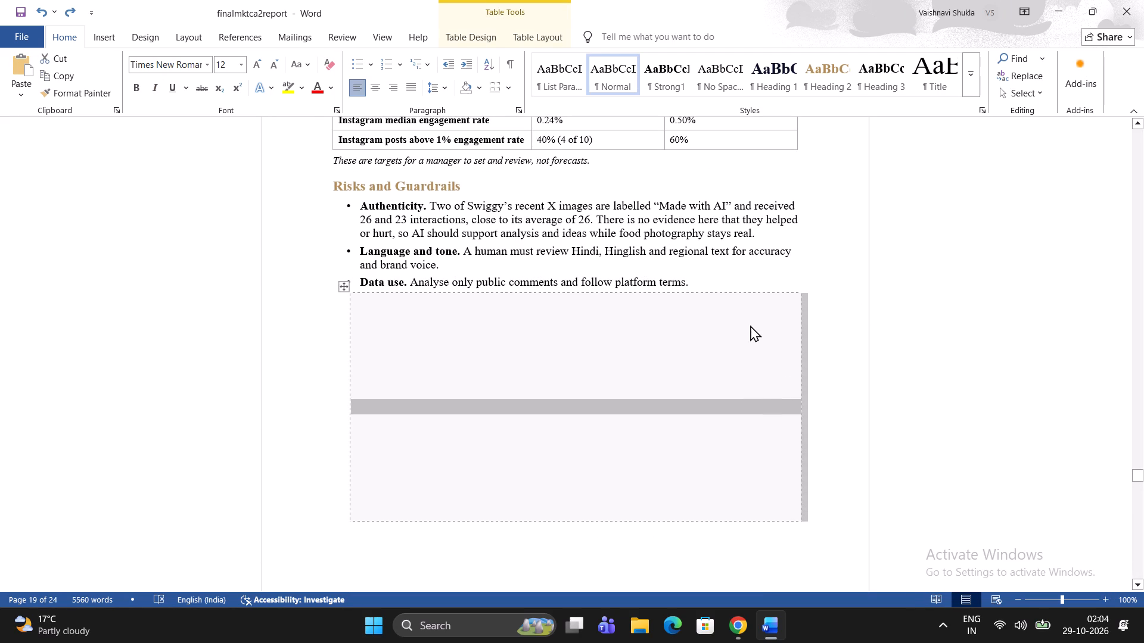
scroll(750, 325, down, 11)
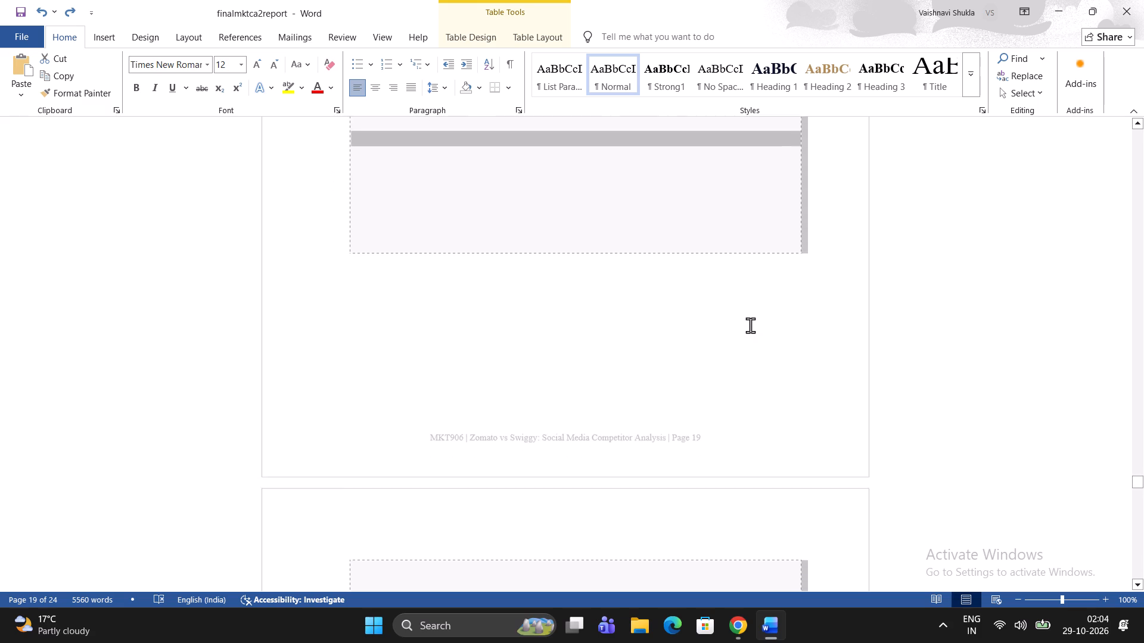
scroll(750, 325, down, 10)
Copy the full Figure 11 caption about Swiggy's current use of AI visuals on X.
drag(699, 314, 667, 313)
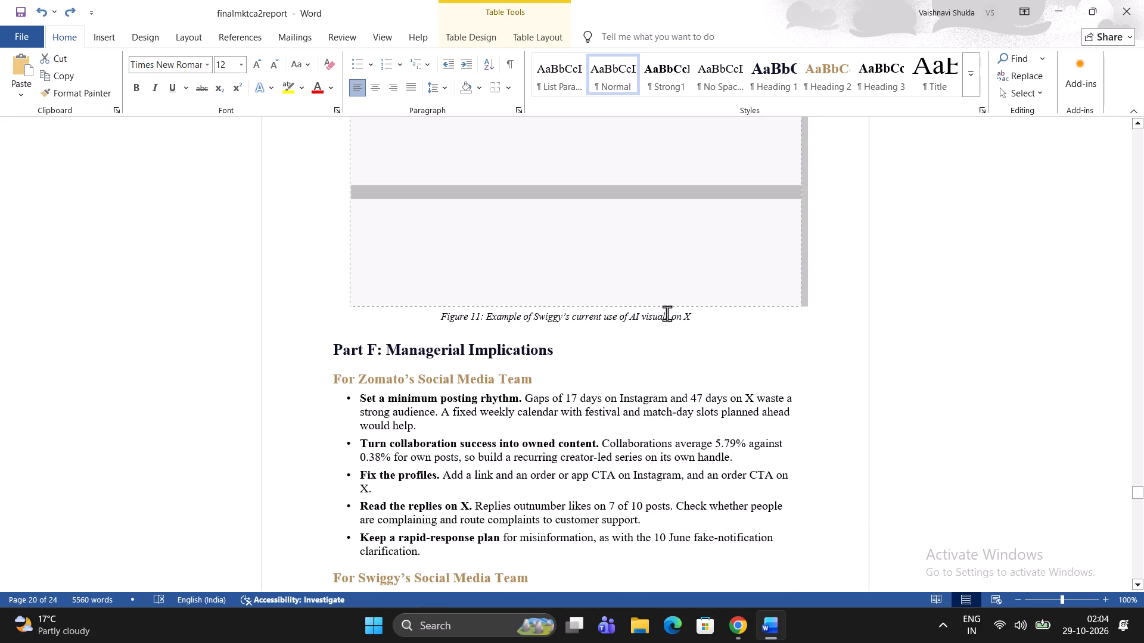
drag(667, 313, 439, 311)
key(ctrl+c)
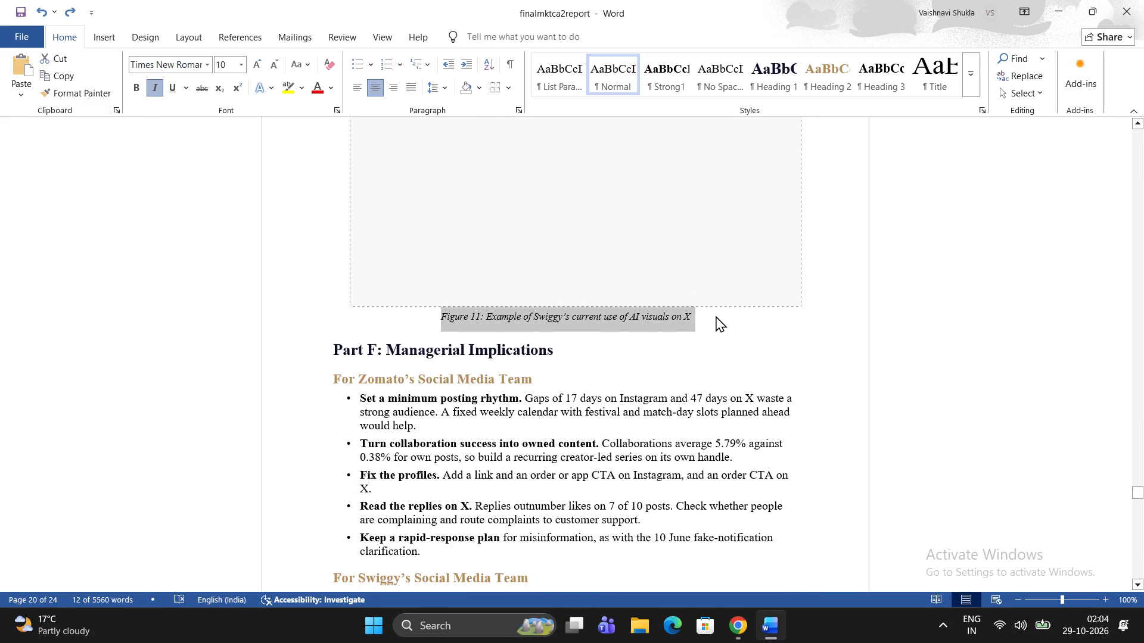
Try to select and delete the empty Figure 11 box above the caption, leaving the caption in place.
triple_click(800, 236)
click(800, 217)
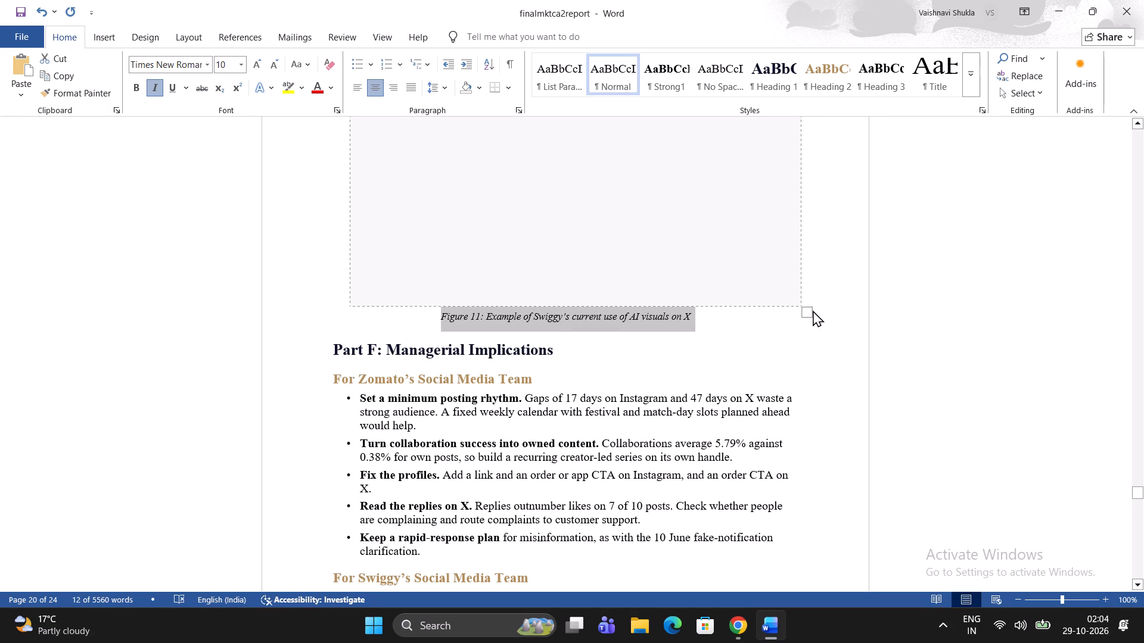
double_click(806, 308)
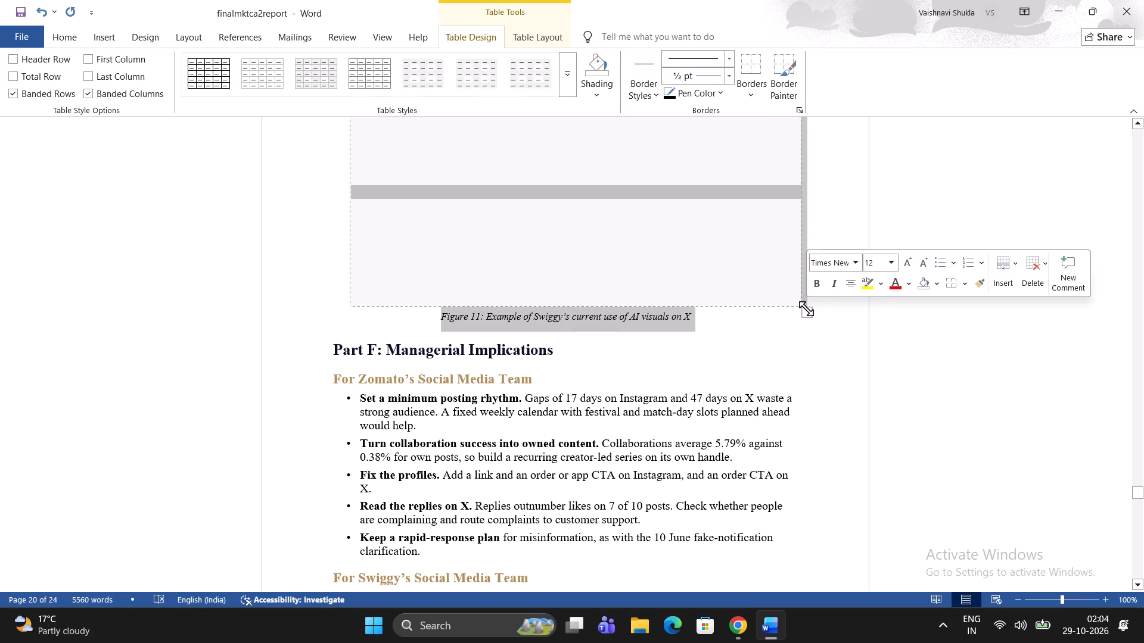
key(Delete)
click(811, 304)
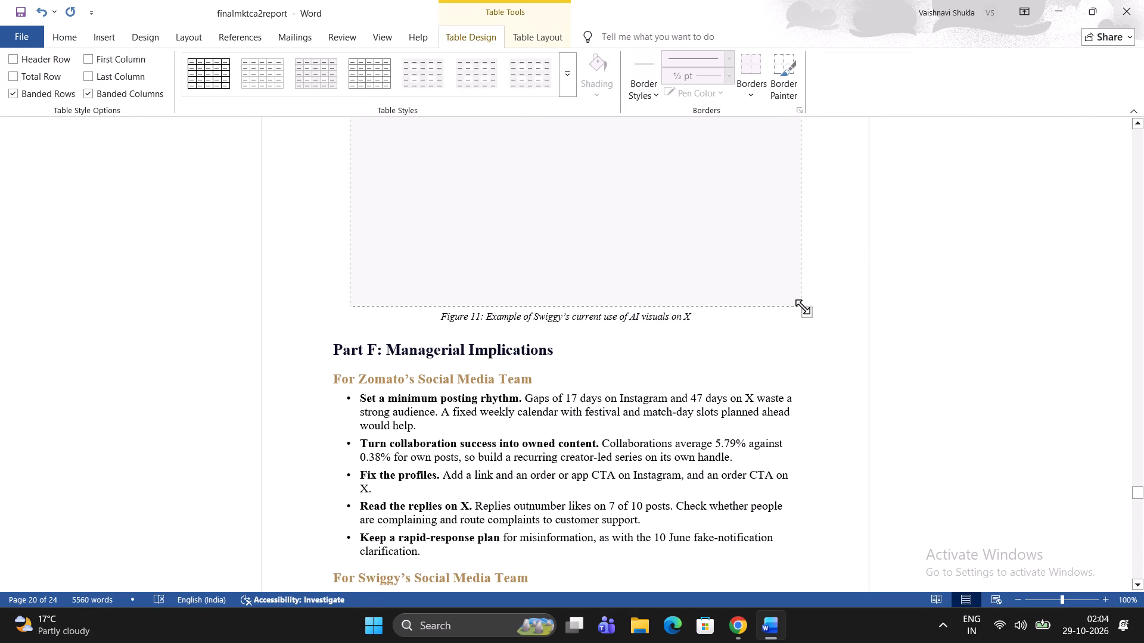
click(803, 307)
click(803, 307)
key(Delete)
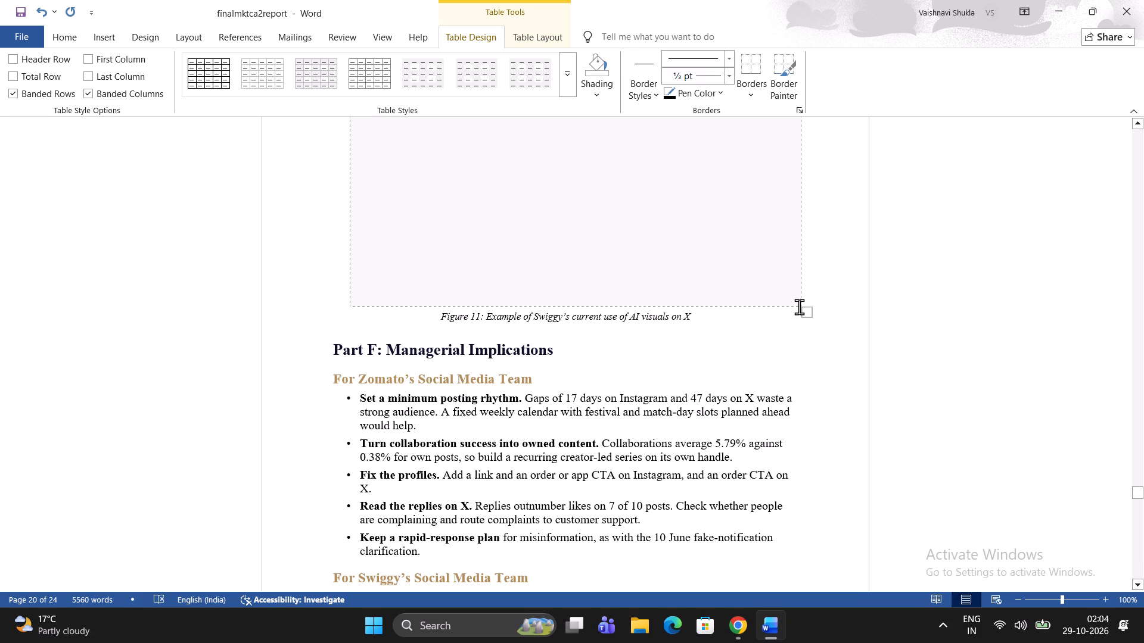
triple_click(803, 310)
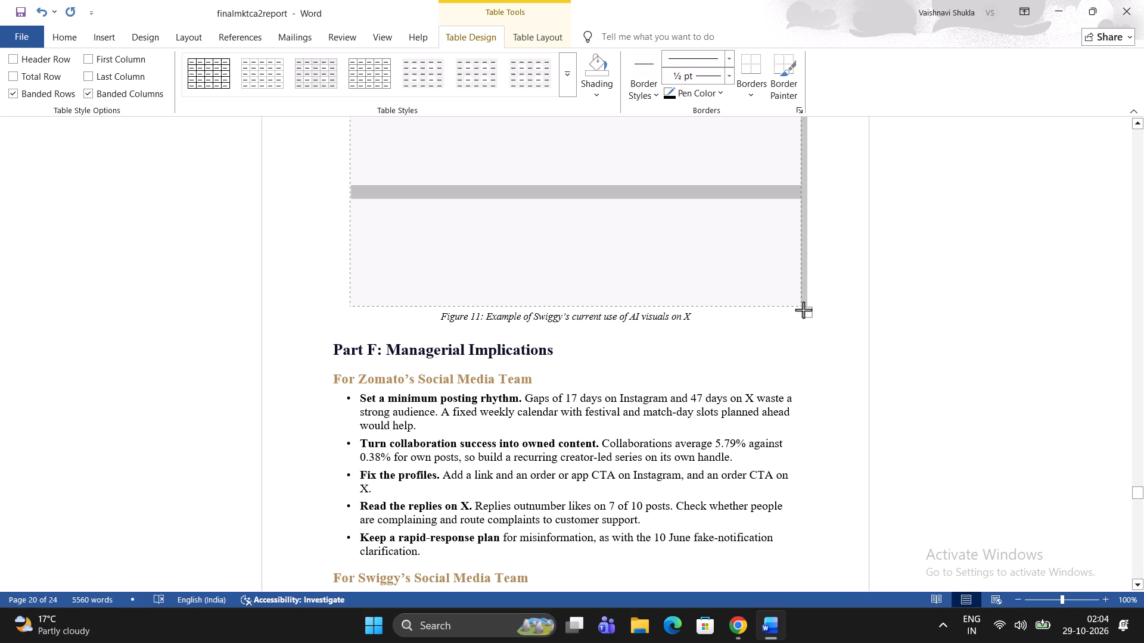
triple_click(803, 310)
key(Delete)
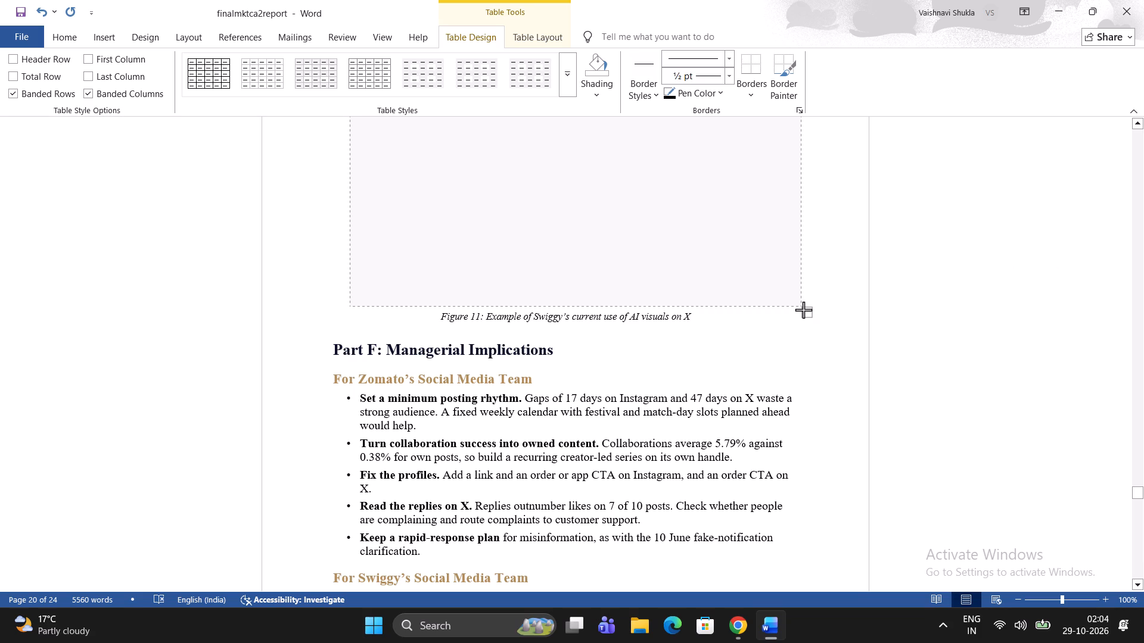
Delete the whole Figure 11 table, keeping the caption.
scroll(803, 310, up, 2)
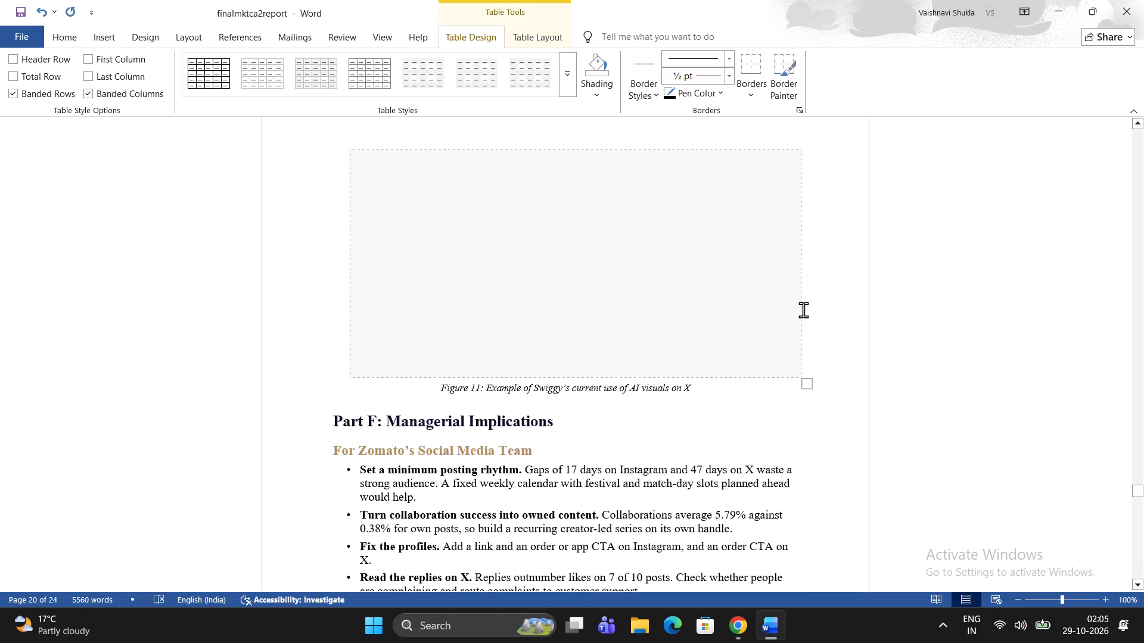
click(804, 386)
key(BackSpace)
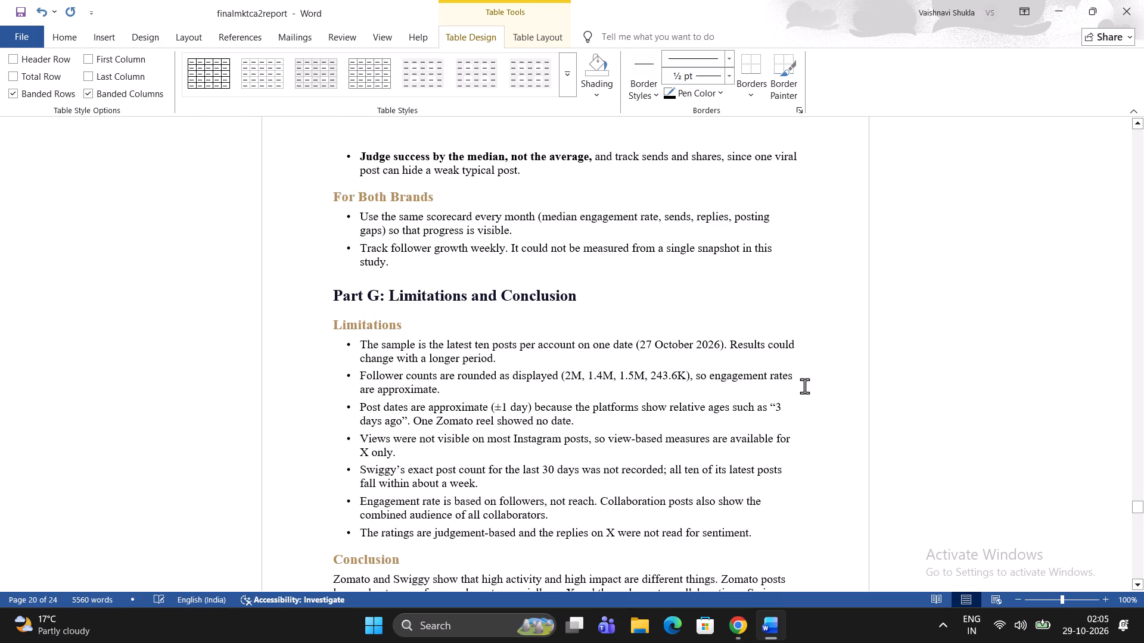
Add a blank unbulleted line between the "Data use" bullet and the Figure 11 caption.
scroll(653, 326, up, 9)
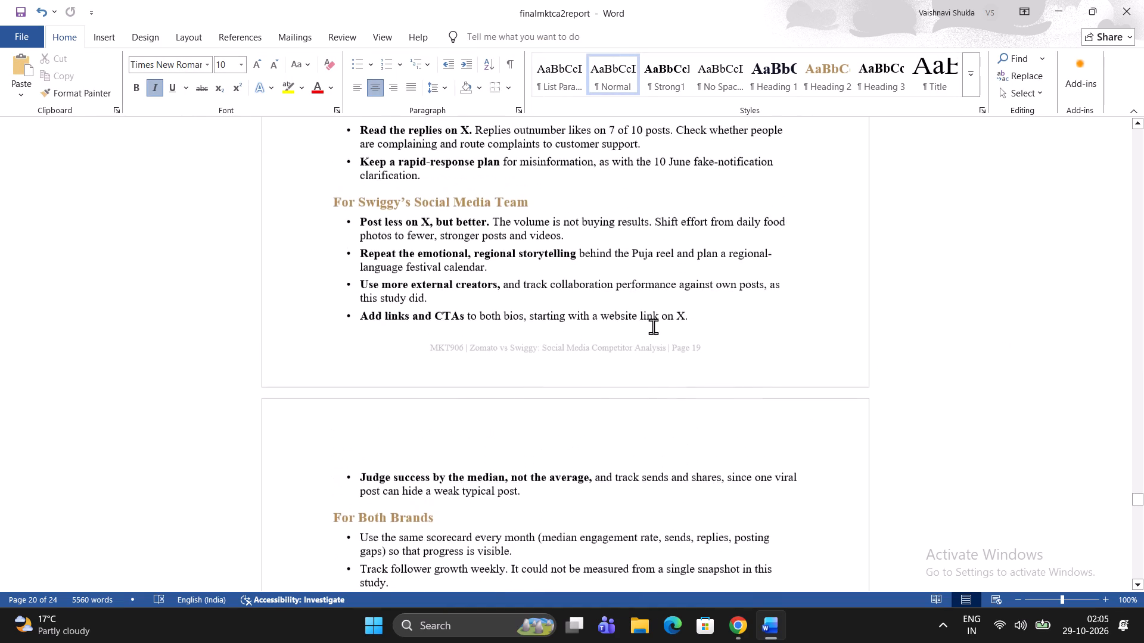
scroll(653, 326, up, 10)
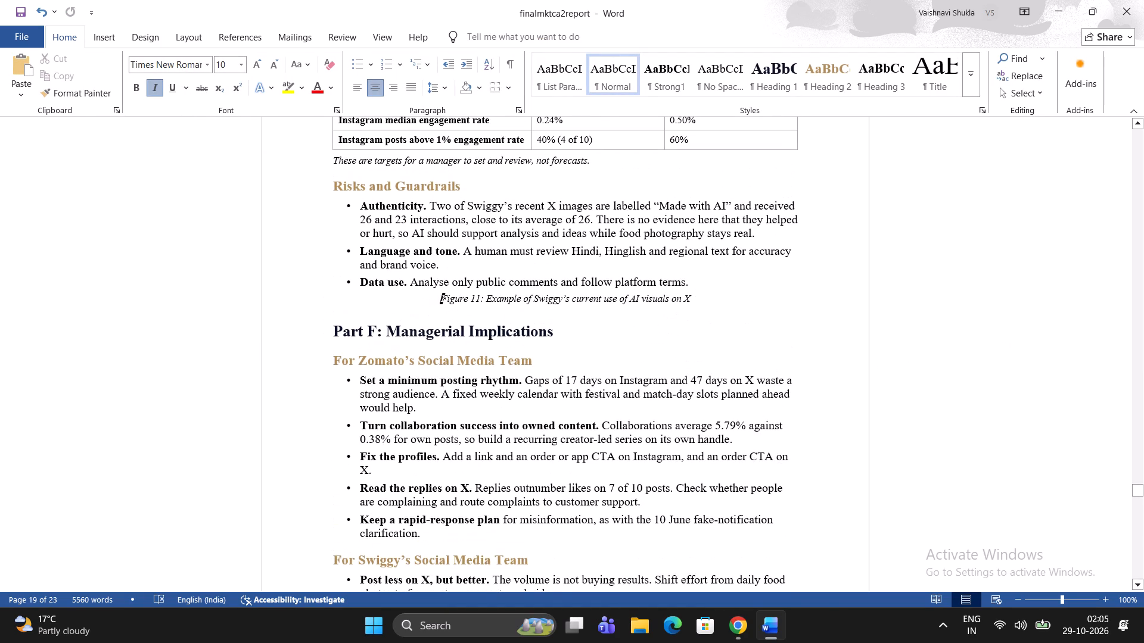
click(703, 285)
key(Return)
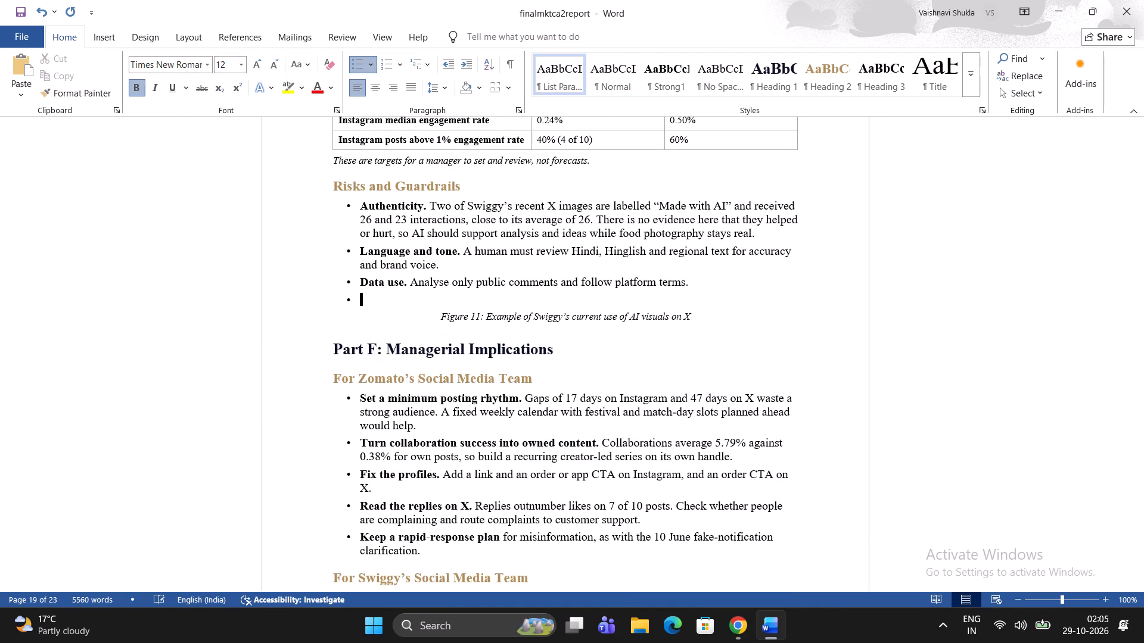
key(BackSpace)
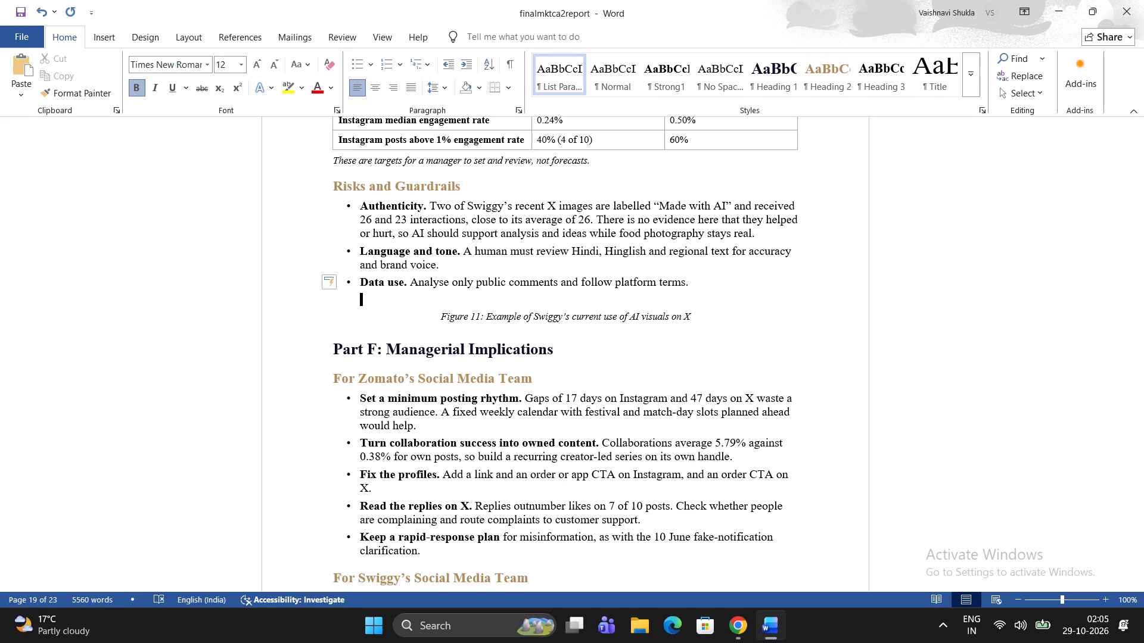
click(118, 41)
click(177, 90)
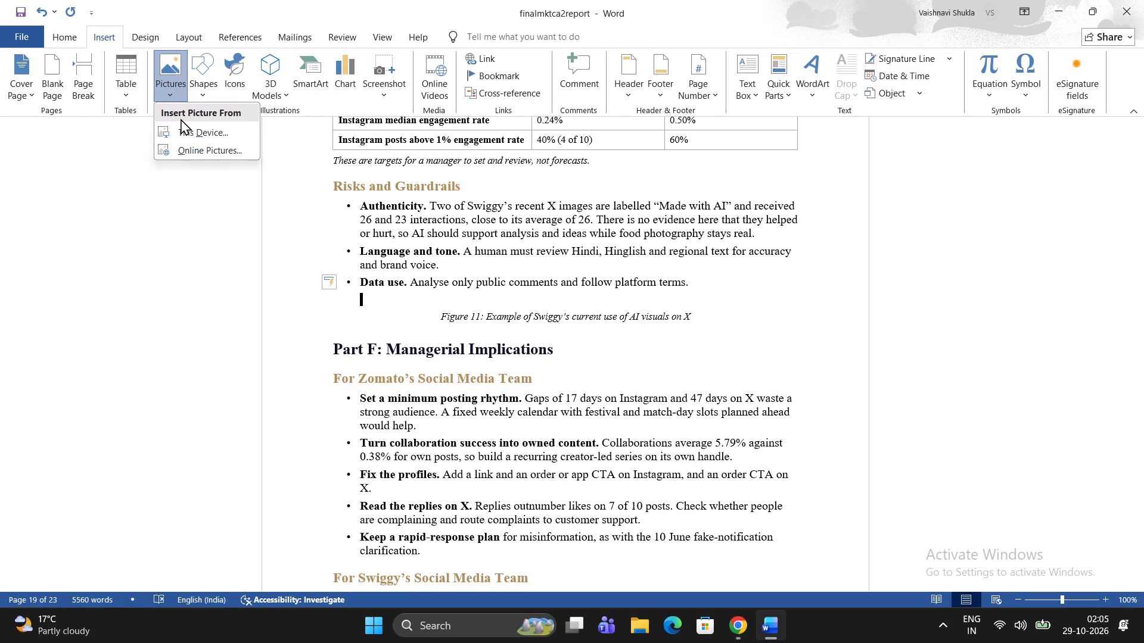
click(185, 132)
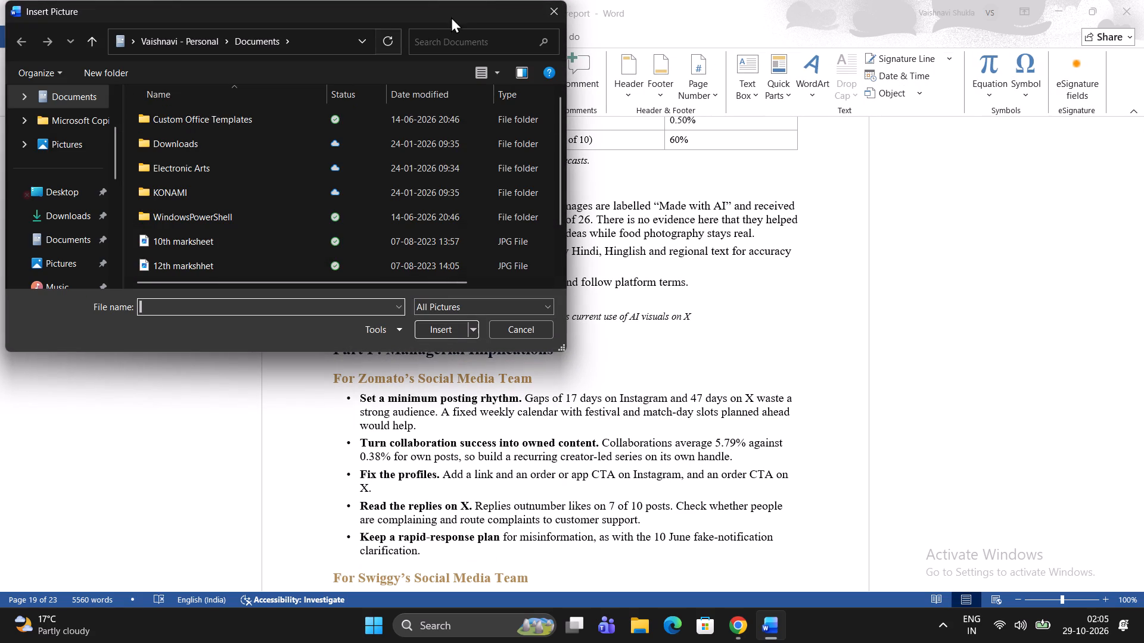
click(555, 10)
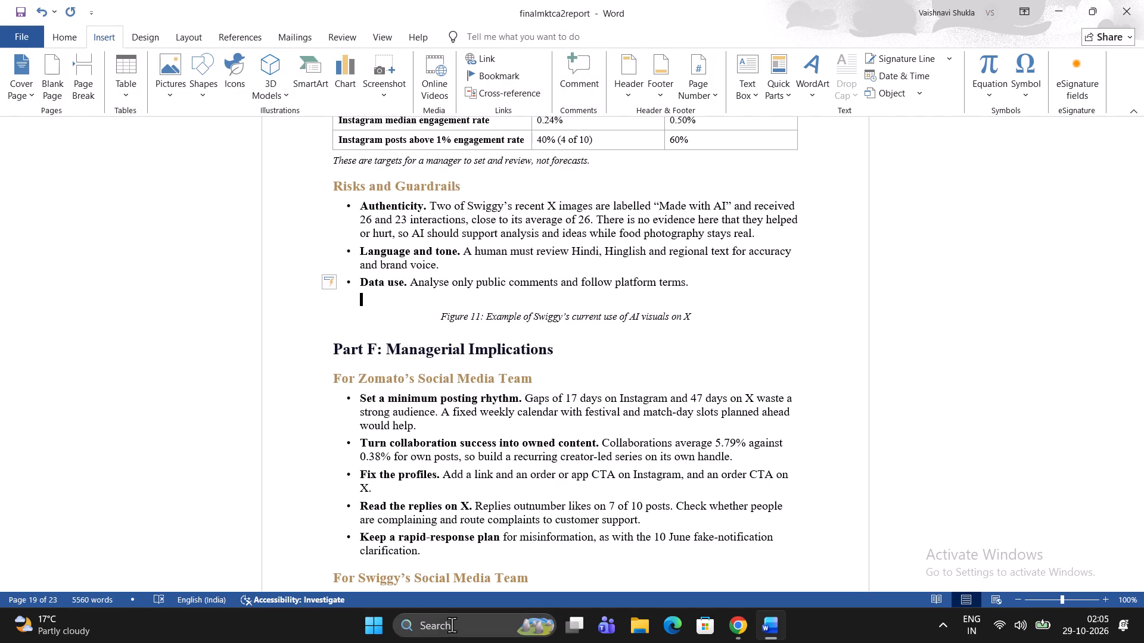
Open the Windows search.
click(452, 625)
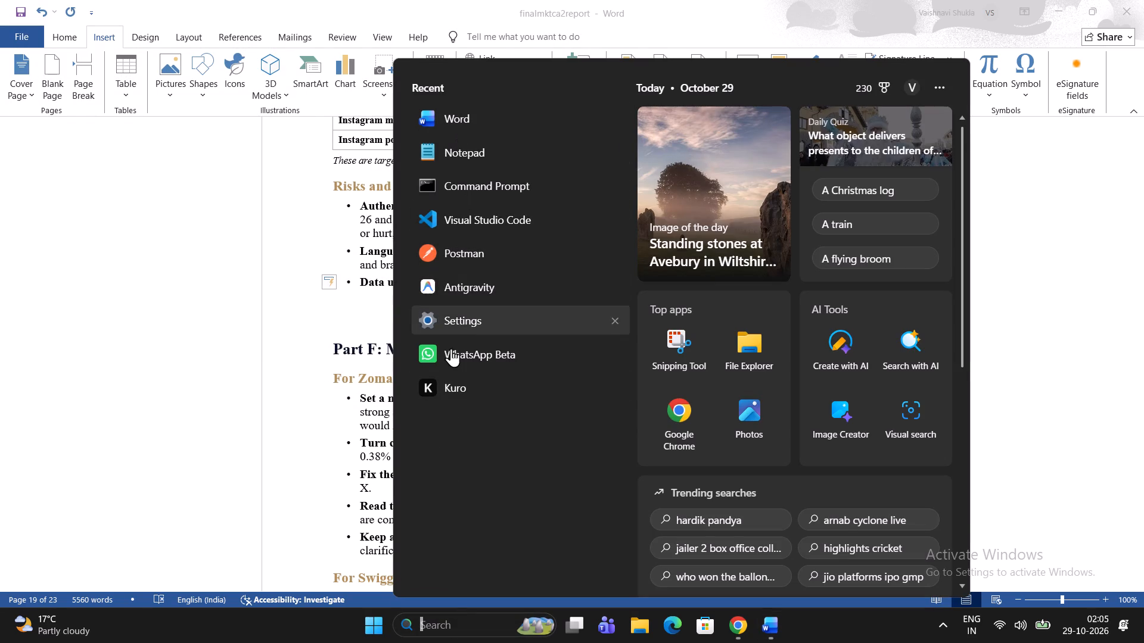
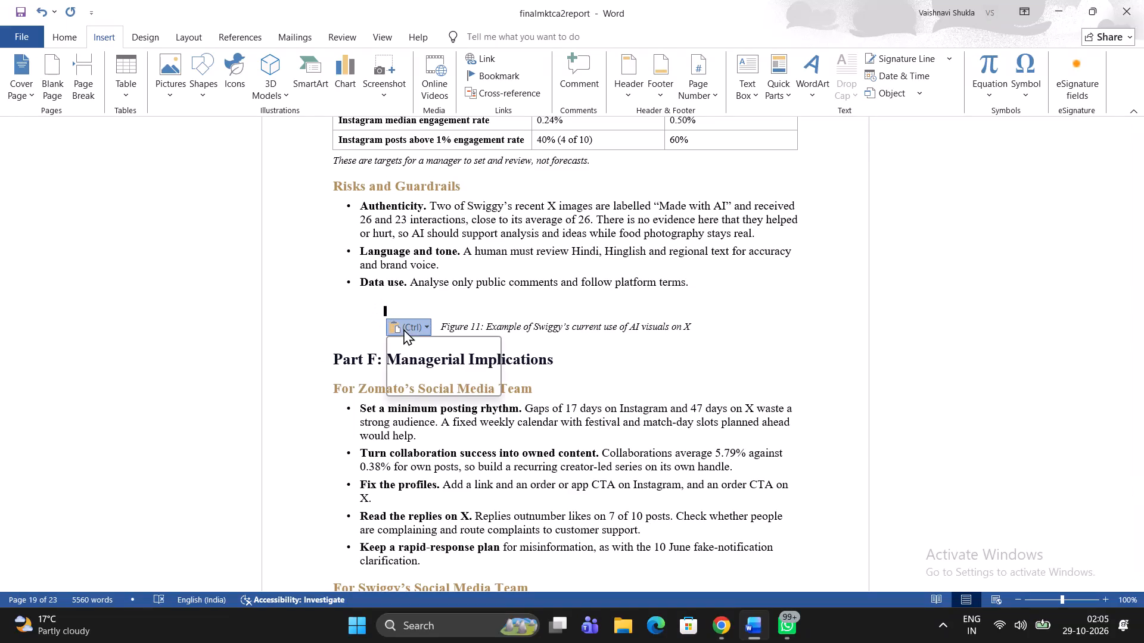
Shrink the pasted avocado screenshot proportionally so that it fits within the page margins above the Figure 11 caption.
click(442, 368)
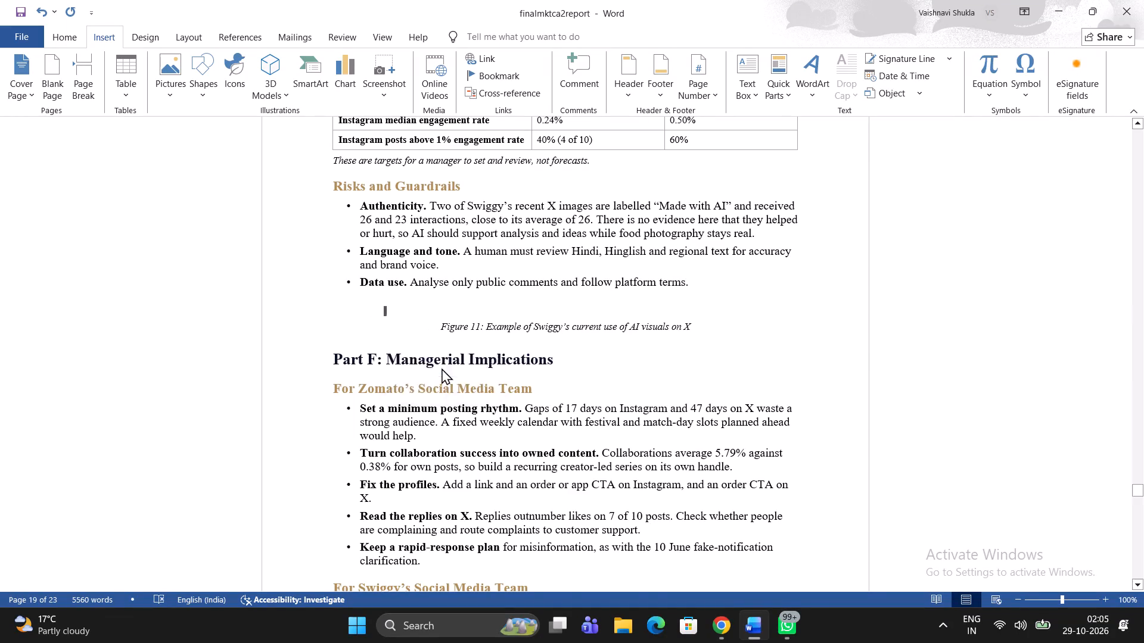
scroll(549, 348, down, 2)
scroll(549, 348, up, 4)
click(516, 317)
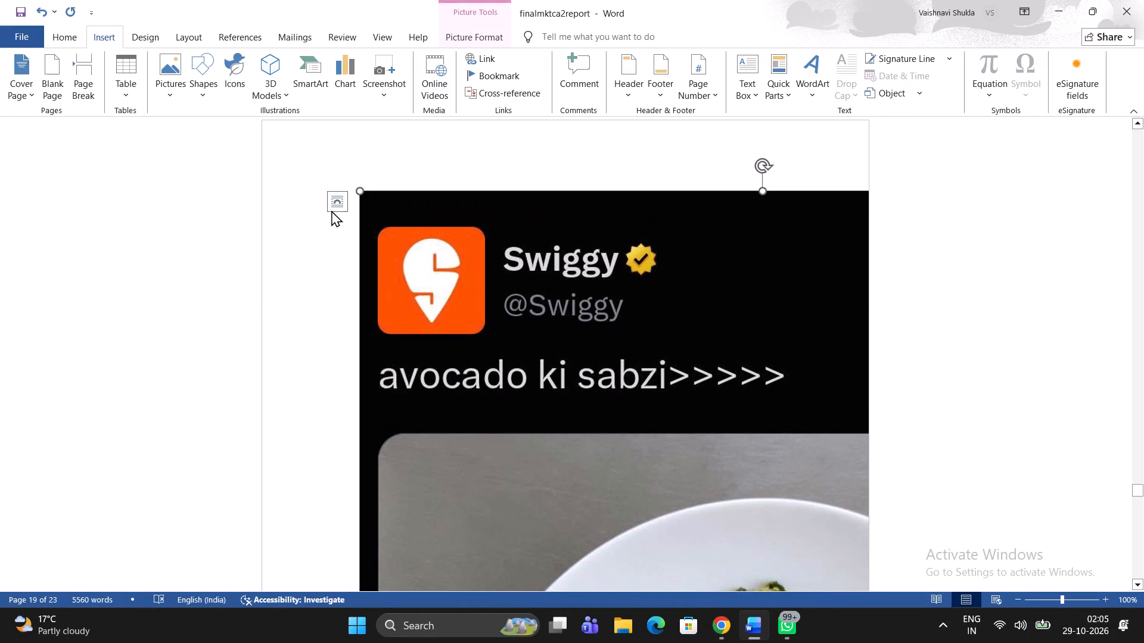
drag(359, 191, 998, 608)
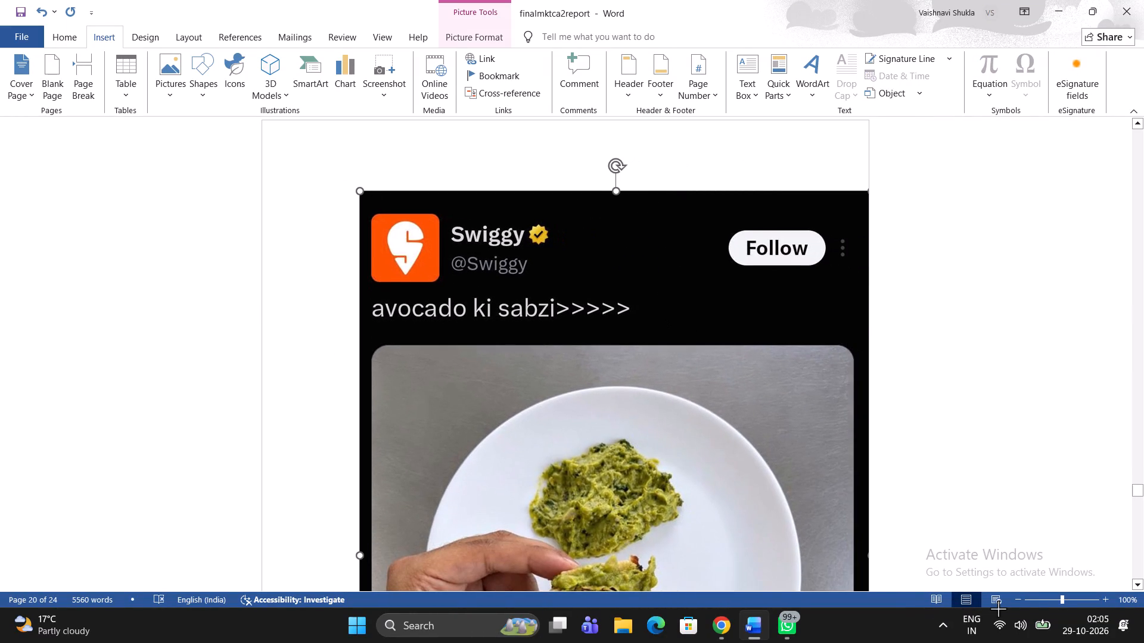
drag(998, 608, 1059, 608)
drag(358, 189, 564, 368)
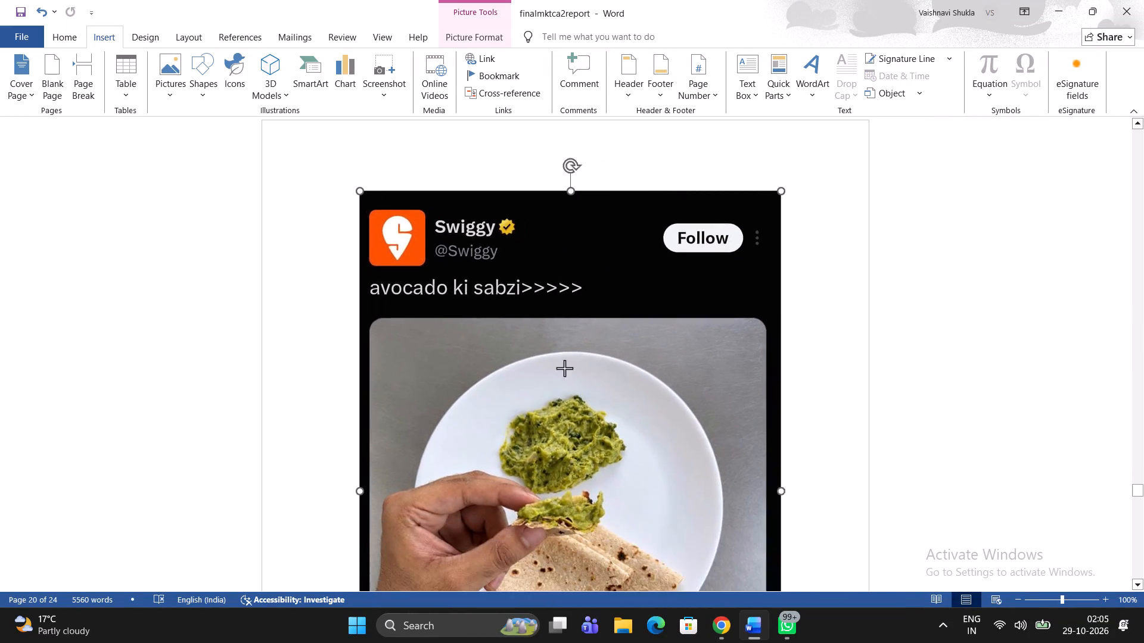
drag(564, 368, 730, 469)
scroll(655, 386, down, 4)
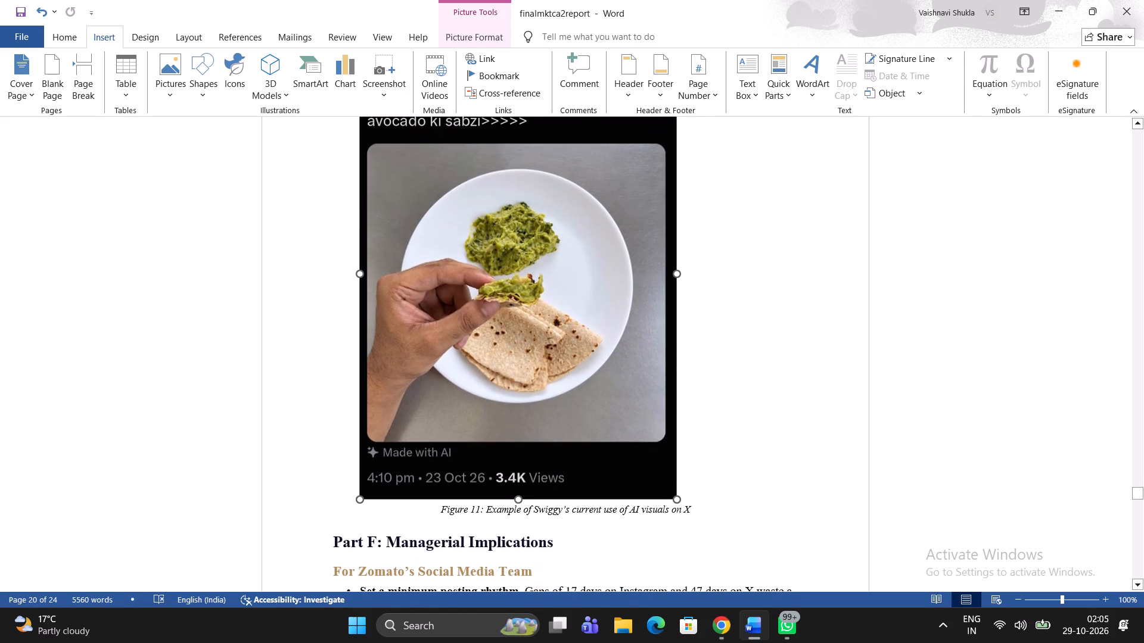
Stretch the avocado screenshot to nearly the full text width and reduce its height so it fits directly below the "Data use" bullet.
drag(678, 275, 778, 268)
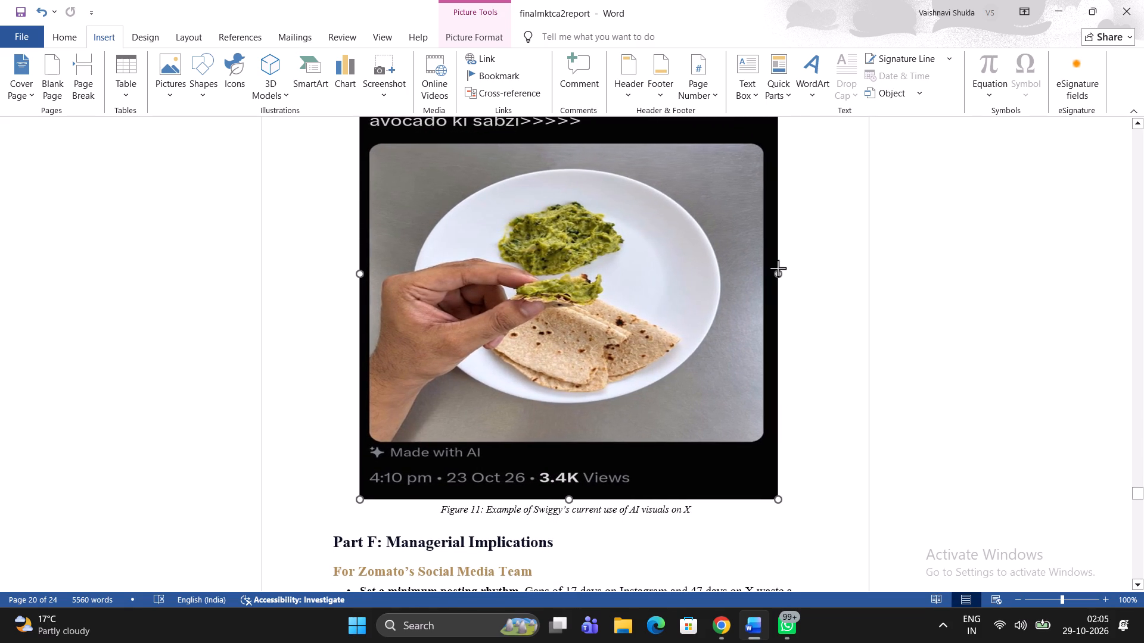
drag(778, 268, 779, 268)
drag(570, 500, 562, 427)
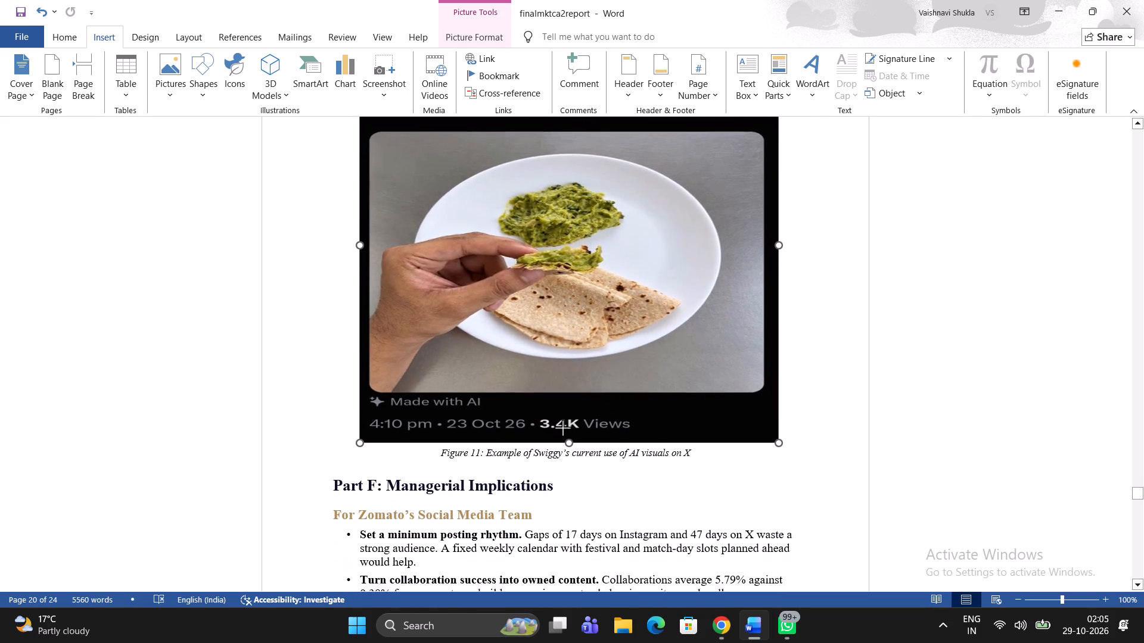
drag(562, 427, 570, 382)
scroll(575, 383, up, 4)
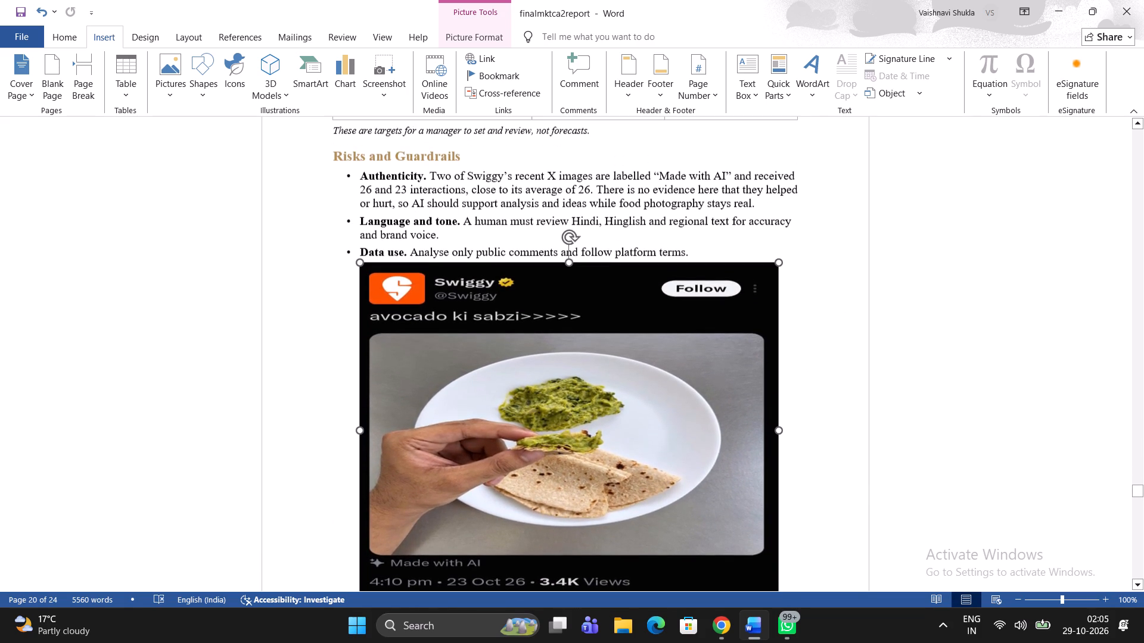
Increase the avocado screenshot's height slightly, keeping the Figure 11 caption on the same page directly beneath it.
scroll(575, 381, down, 8)
scroll(575, 381, up, 6)
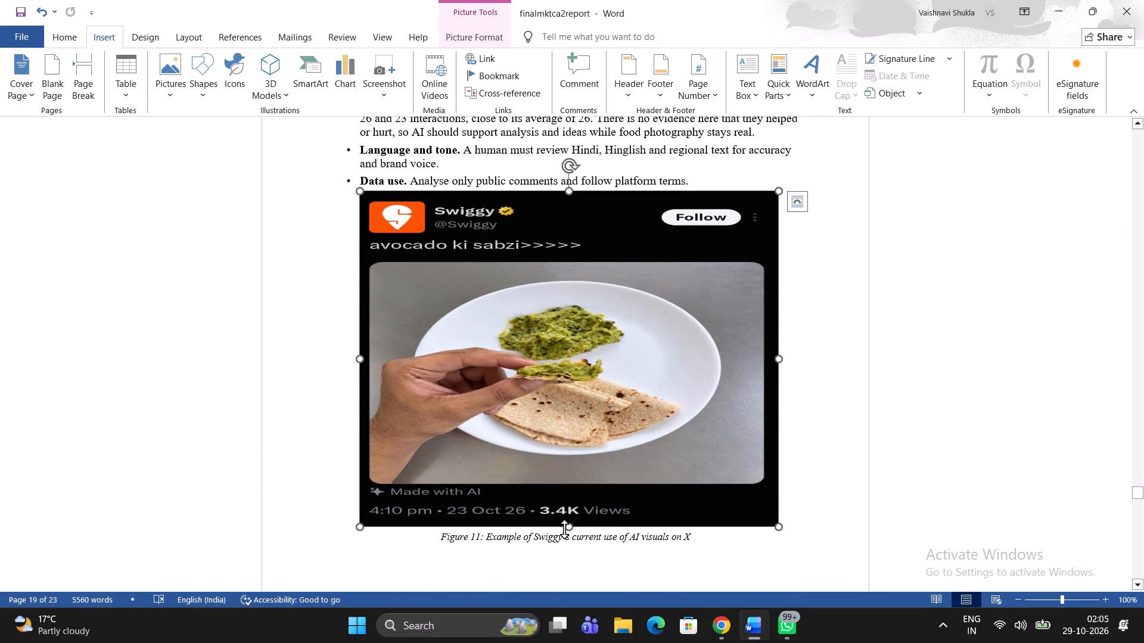
drag(571, 527, 571, 535)
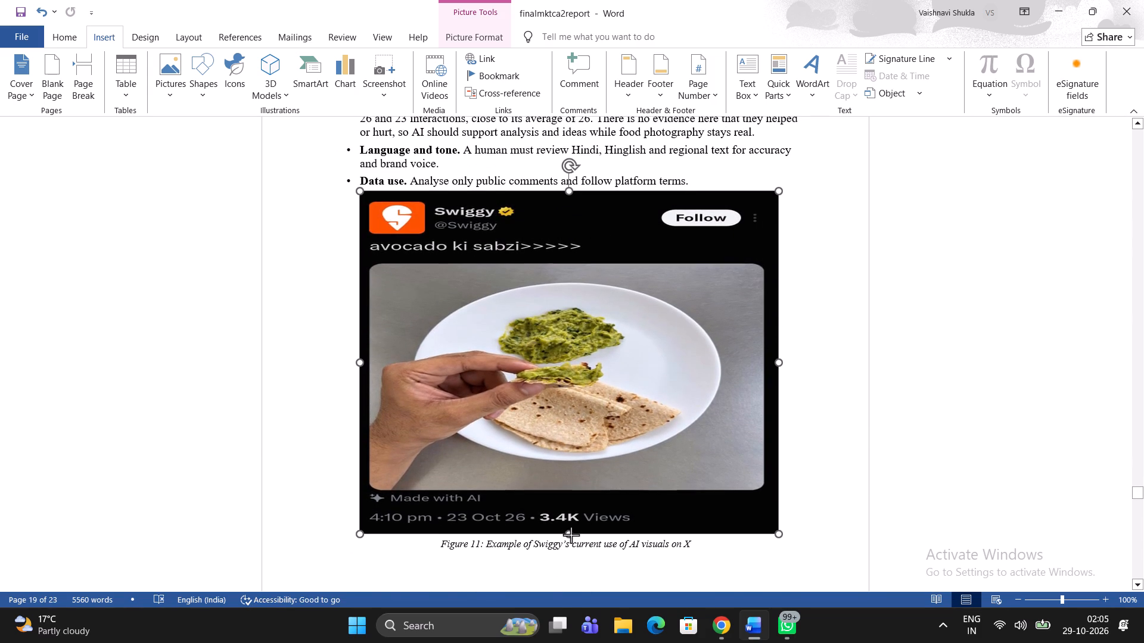
drag(571, 535, 571, 536)
Save the report.
key(ctrl+s)
key(ctrl+s)
key(ctrl+s)
key(ctrl+s)
key(ctrl+s)
key(ctrl+s)
key(ctrl+s)
key(ctrl+s)
key(ctrl+s)
key(ctrl+s)
key(ctrl+s)
key(ctrl+s)
key(ctrl+s)
key(ctrl+s)
key(ctrl+s)
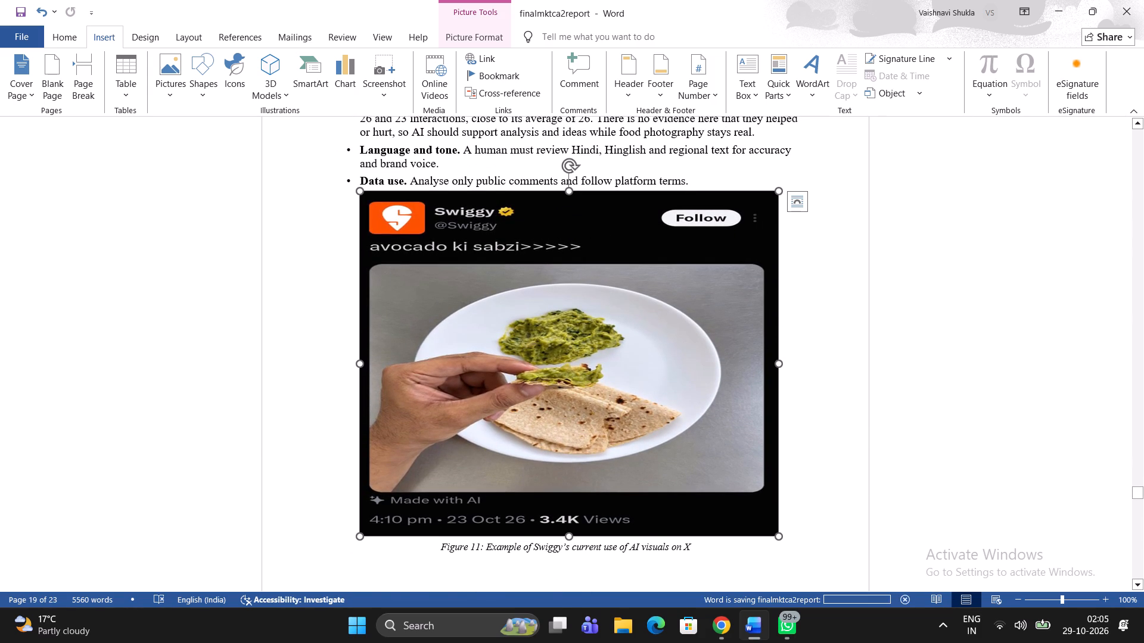
Review the page layout from the Part E heading through Figures 10 and 11 to the Conclusion and References.
scroll(630, 448, up, 11)
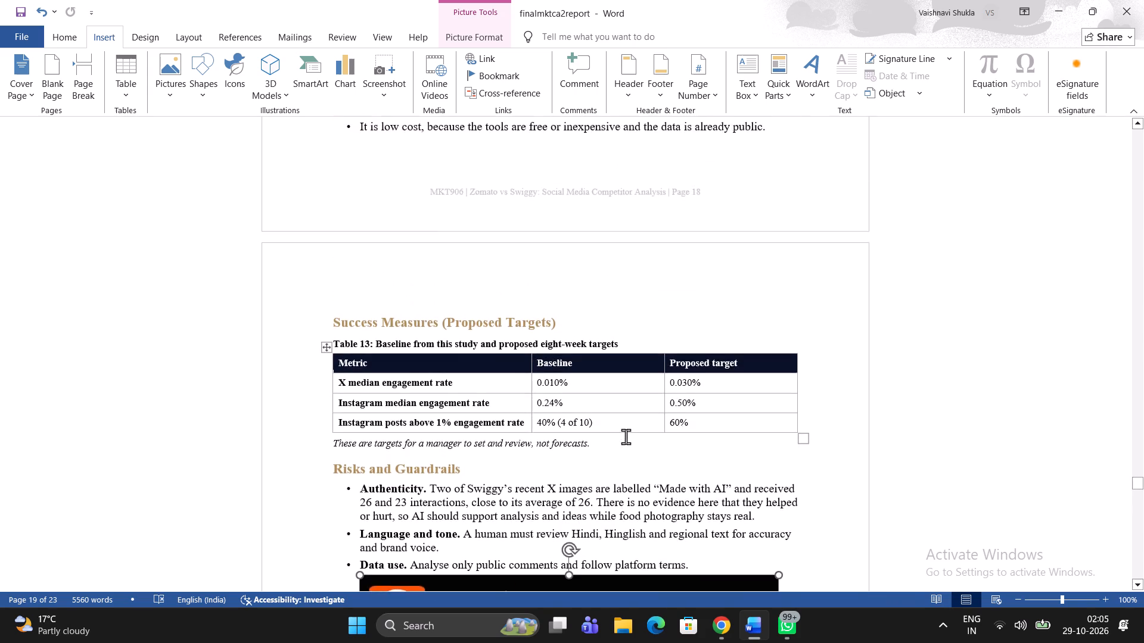
scroll(624, 435, up, 14)
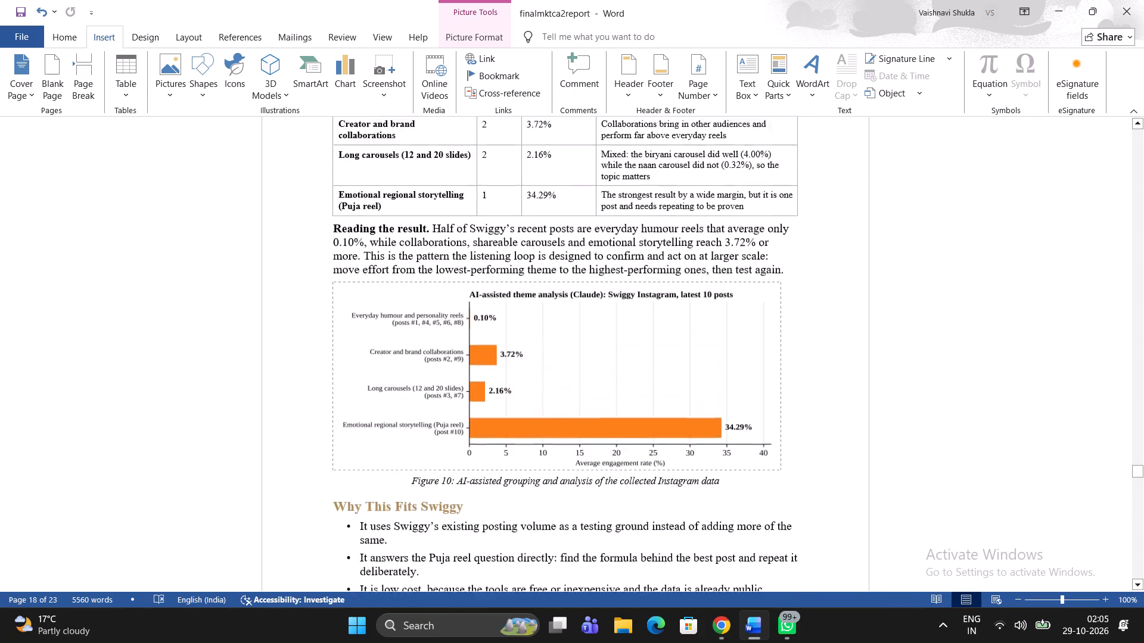
scroll(624, 434, up, 5)
scroll(624, 428, down, 6)
scroll(624, 428, up, 1)
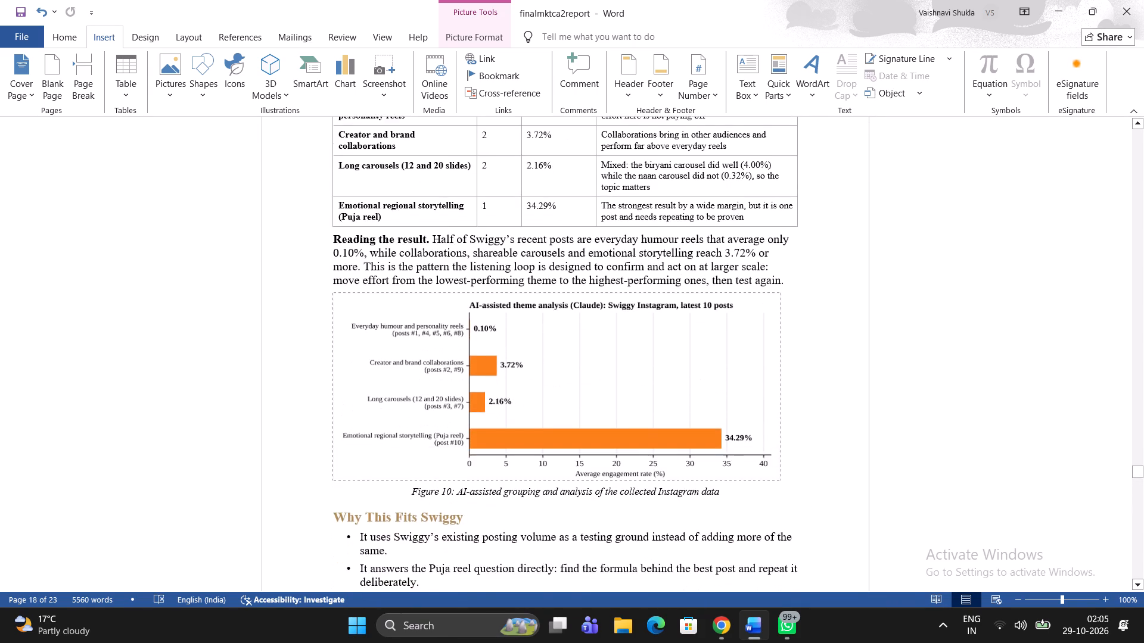
scroll(624, 428, up, 4)
scroll(624, 428, up, 20)
scroll(624, 428, up, 5)
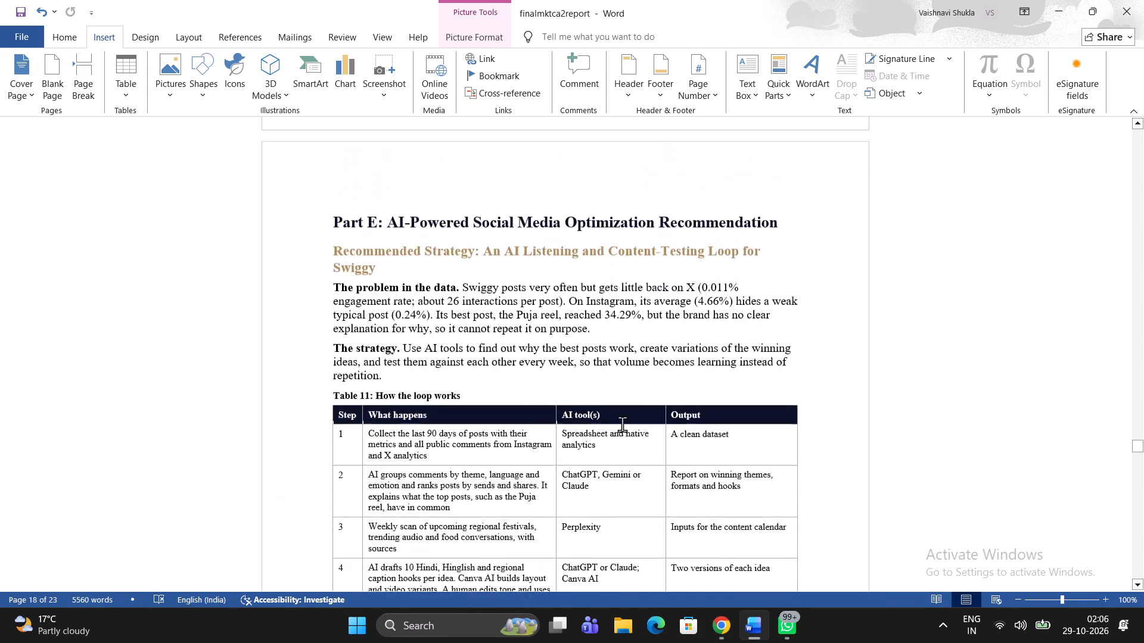
scroll(622, 424, up, 2)
scroll(622, 424, down, 5)
scroll(622, 424, down, 20)
scroll(622, 424, down, 9)
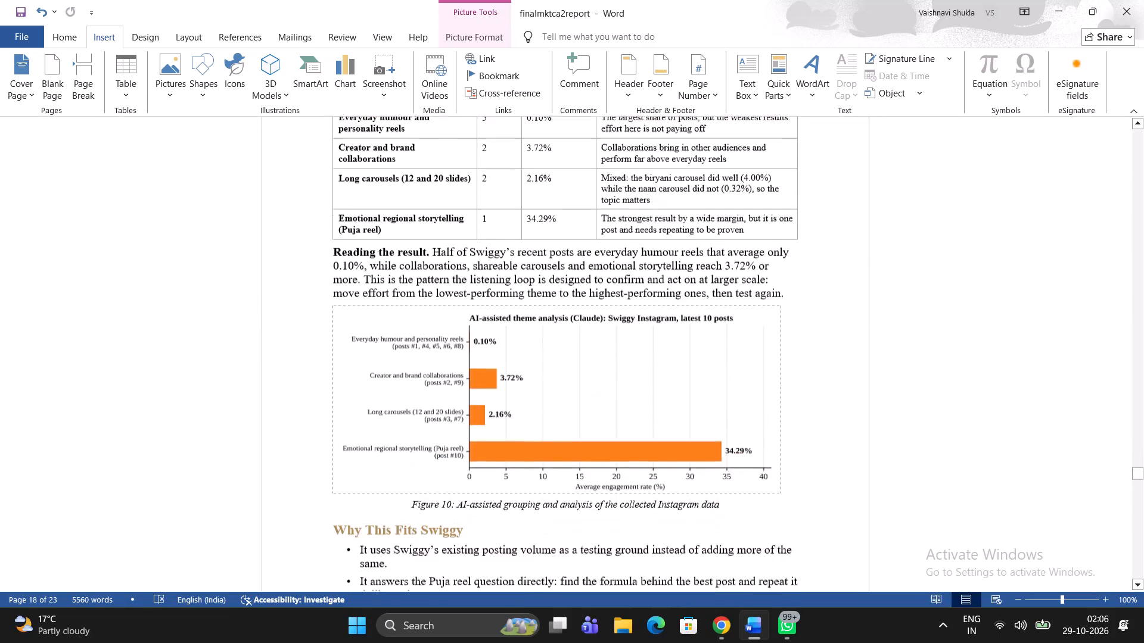
scroll(607, 417, down, 20)
scroll(607, 417, down, 9)
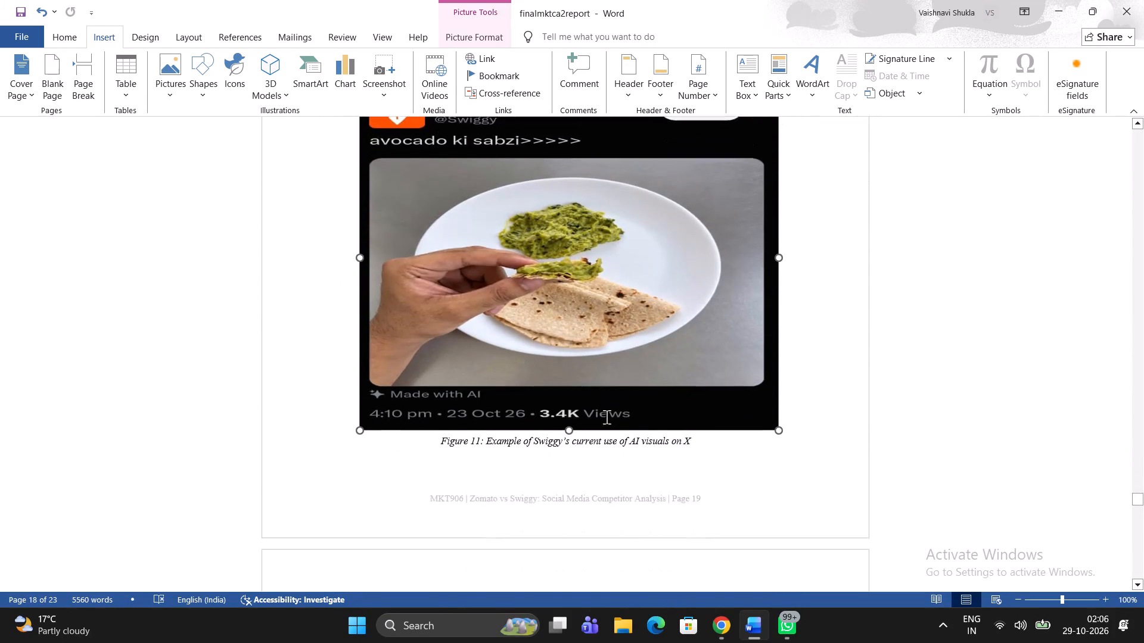
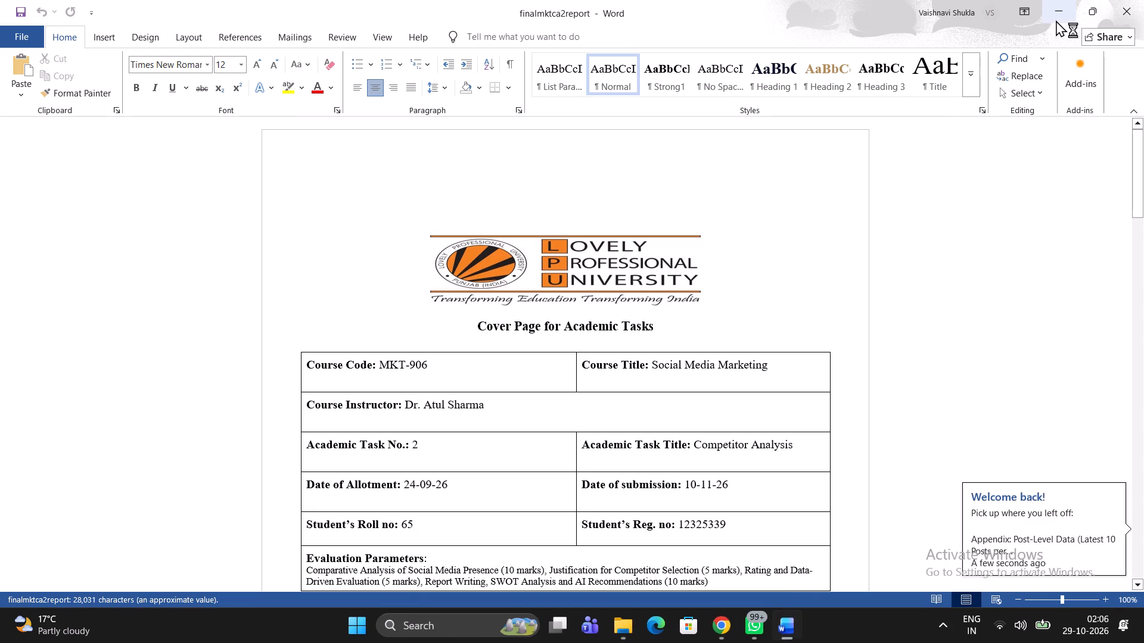
scroll(632, 416, down, 4)
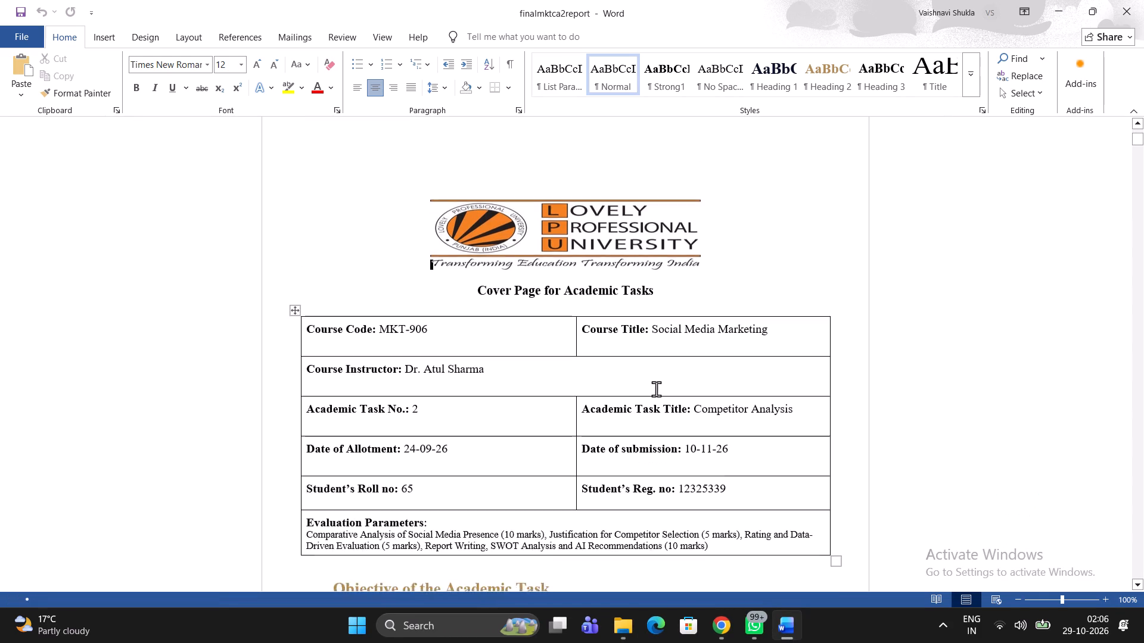
scroll(678, 342, down, 15)
scroll(678, 342, down, 12)
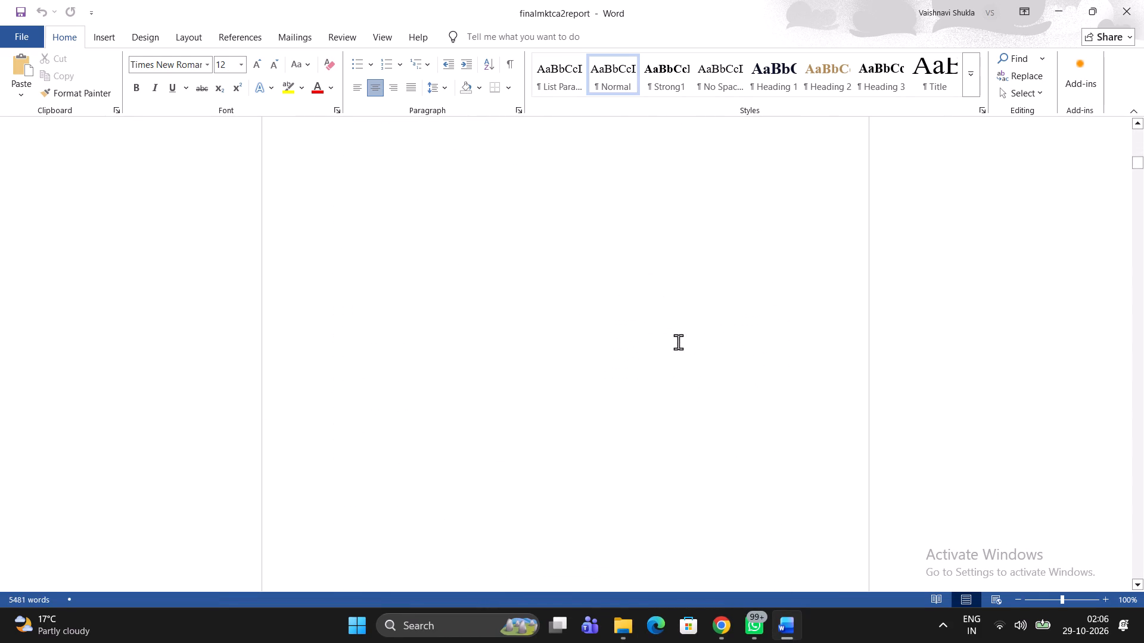
scroll(678, 342, down, 9)
scroll(678, 342, up, 20)
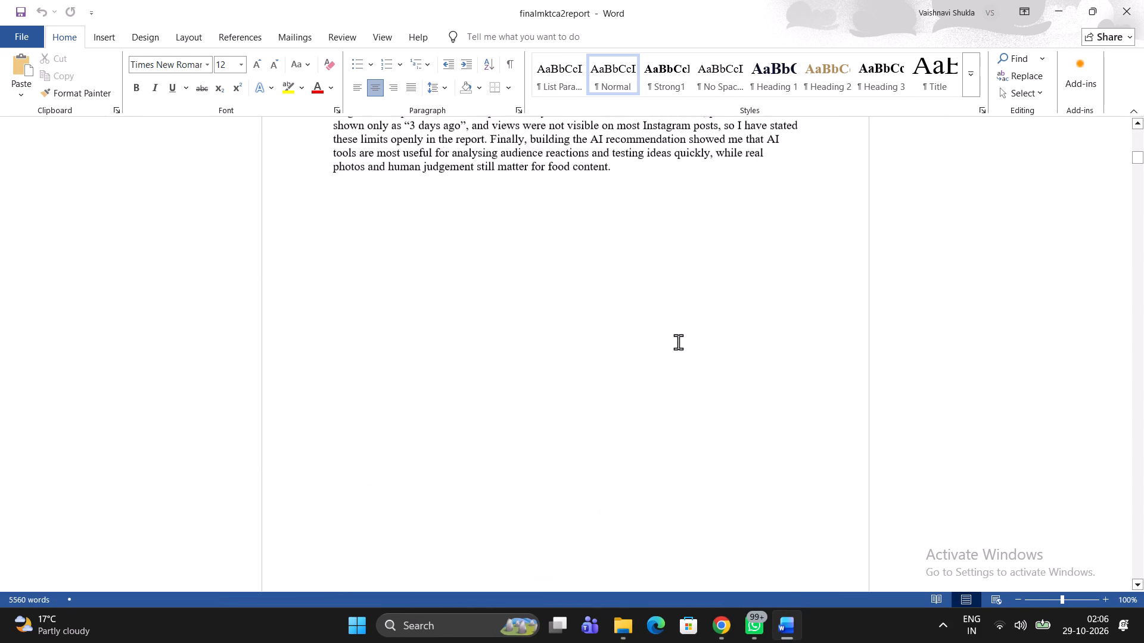
scroll(678, 342, up, 19)
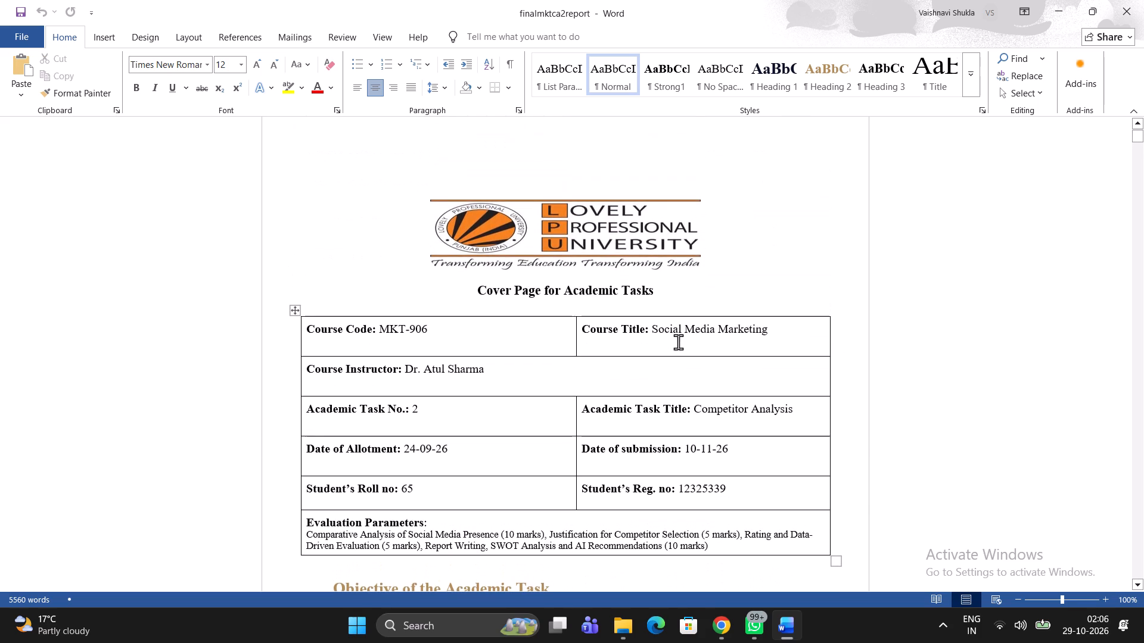
Shrink the cover page details table slightly in width and height to pull the text below it upward.
click(727, 362)
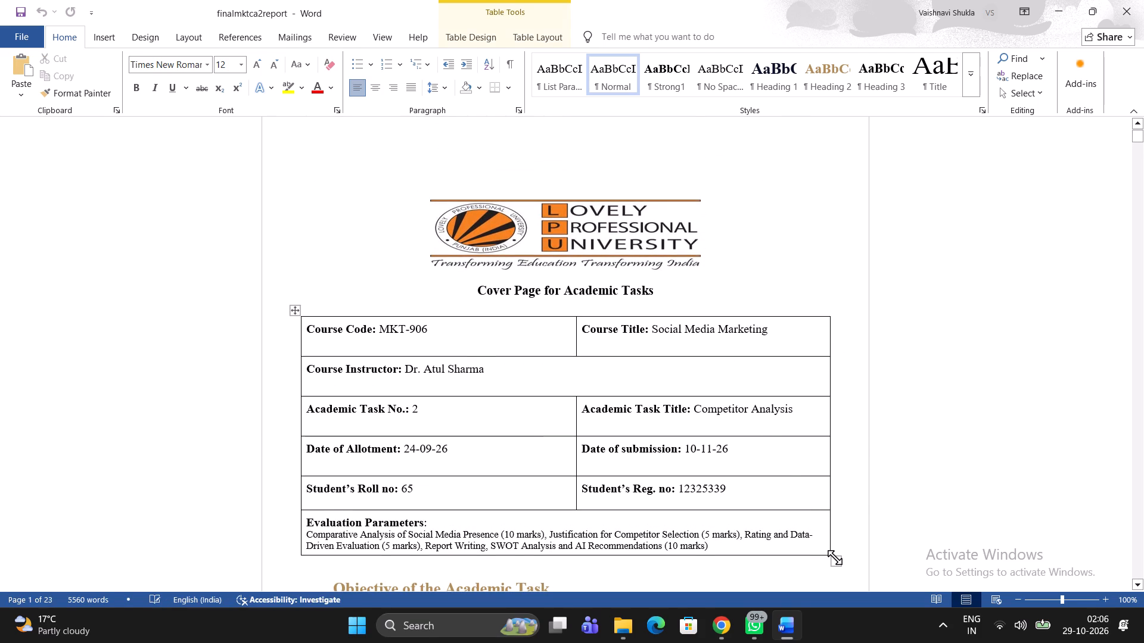
drag(836, 558, 814, 531)
scroll(814, 531, down, 17)
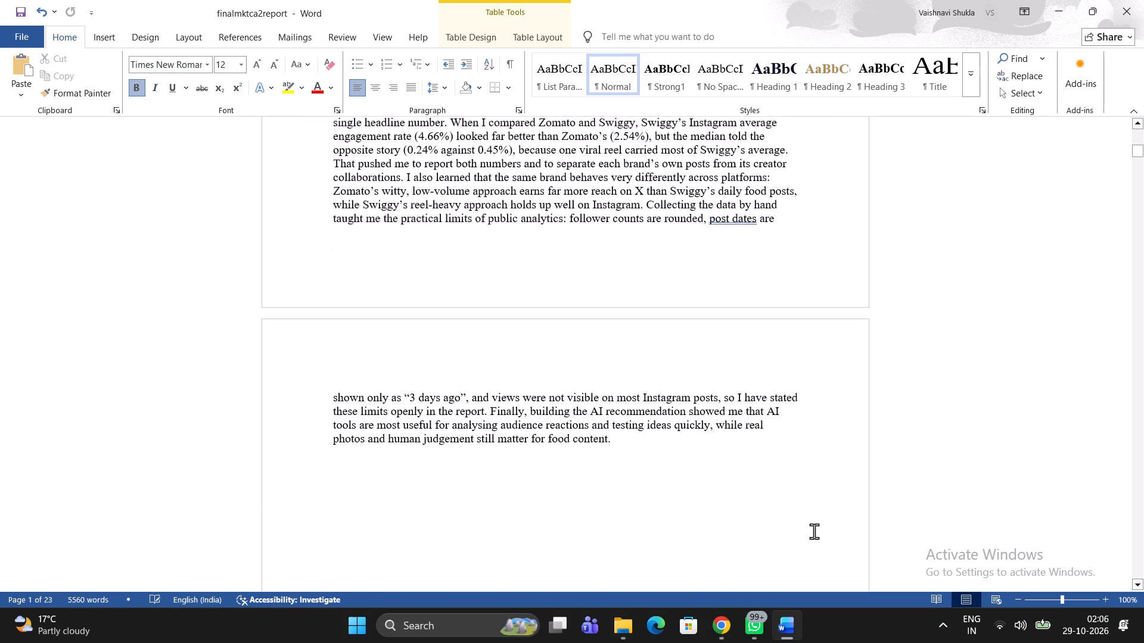
scroll(814, 531, up, 14)
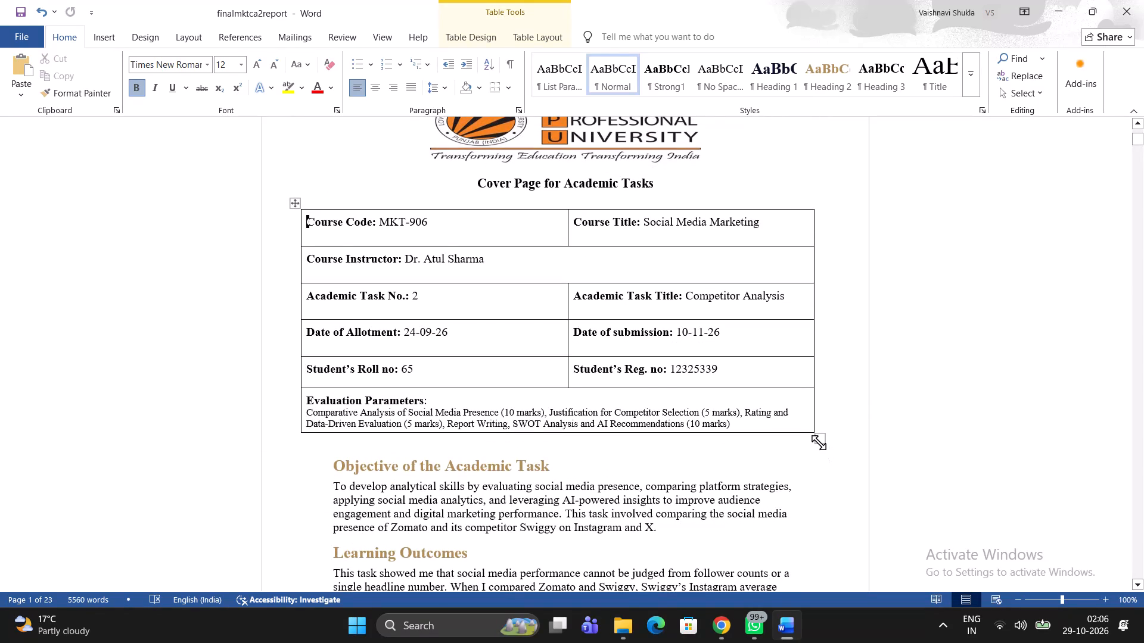
Reduce the cover table's height further so more of the Learning Outcomes paragraph fits on page 1.
drag(819, 442, 813, 399)
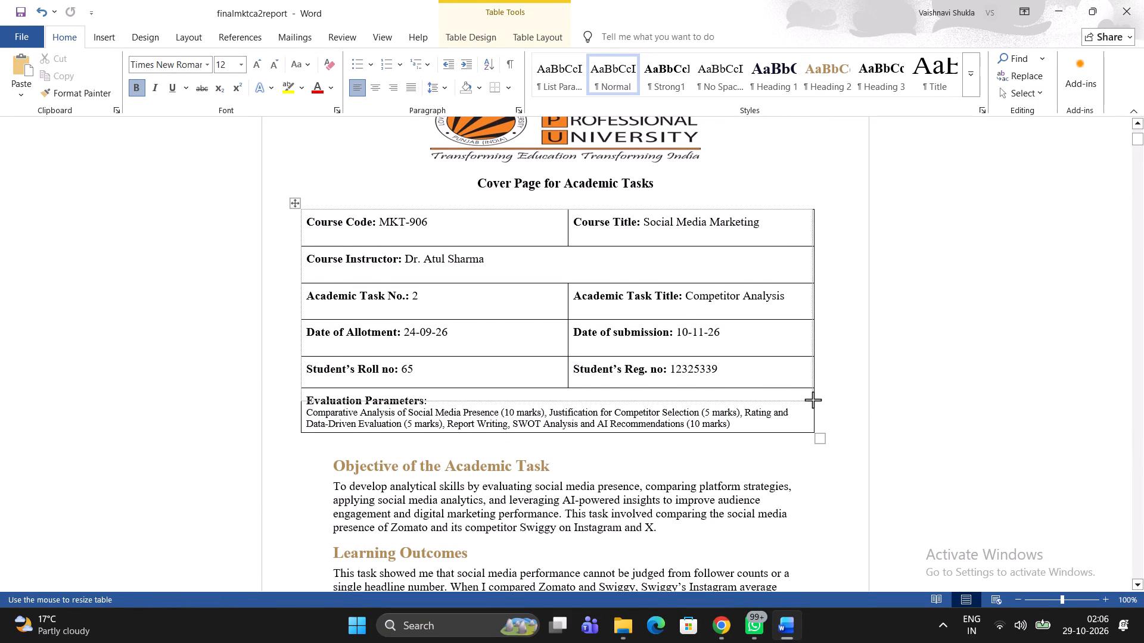
drag(813, 399, 813, 398)
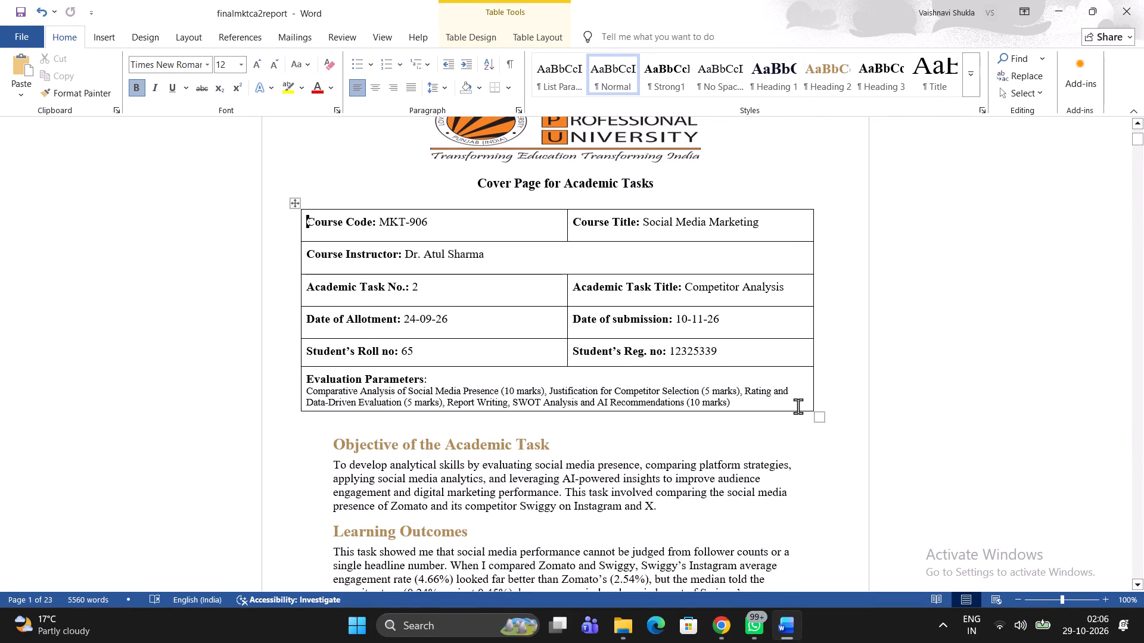
scroll(798, 406, down, 15)
scroll(798, 406, up, 15)
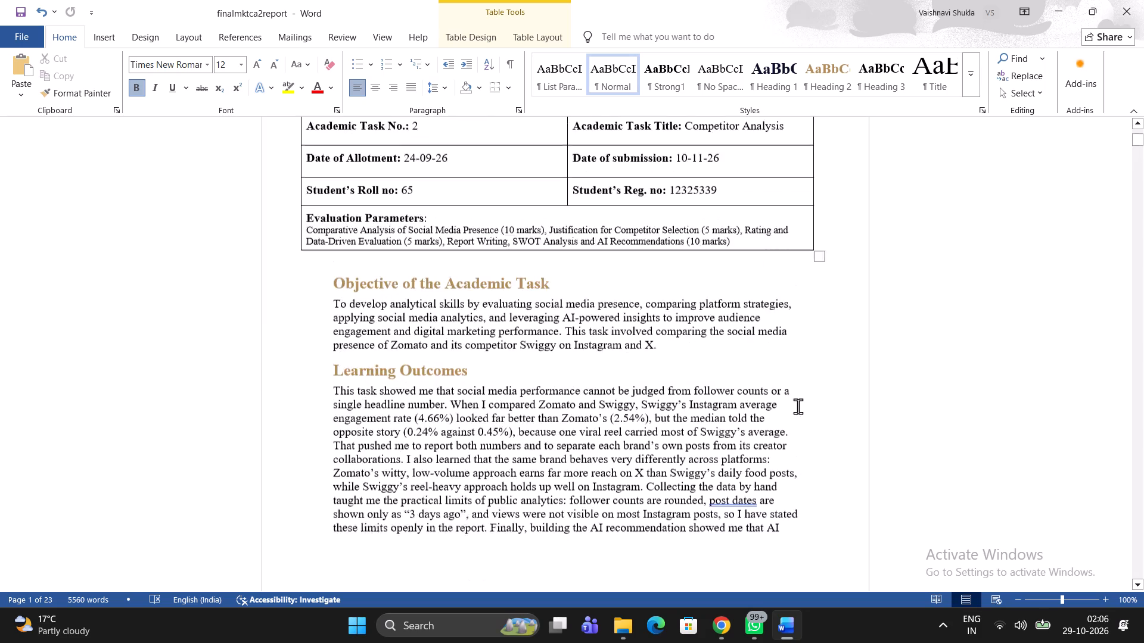
Shrink the cover table a little more to bring the last Learning Outcomes lines back from page 2.
drag(820, 414, 810, 396)
scroll(810, 396, down, 10)
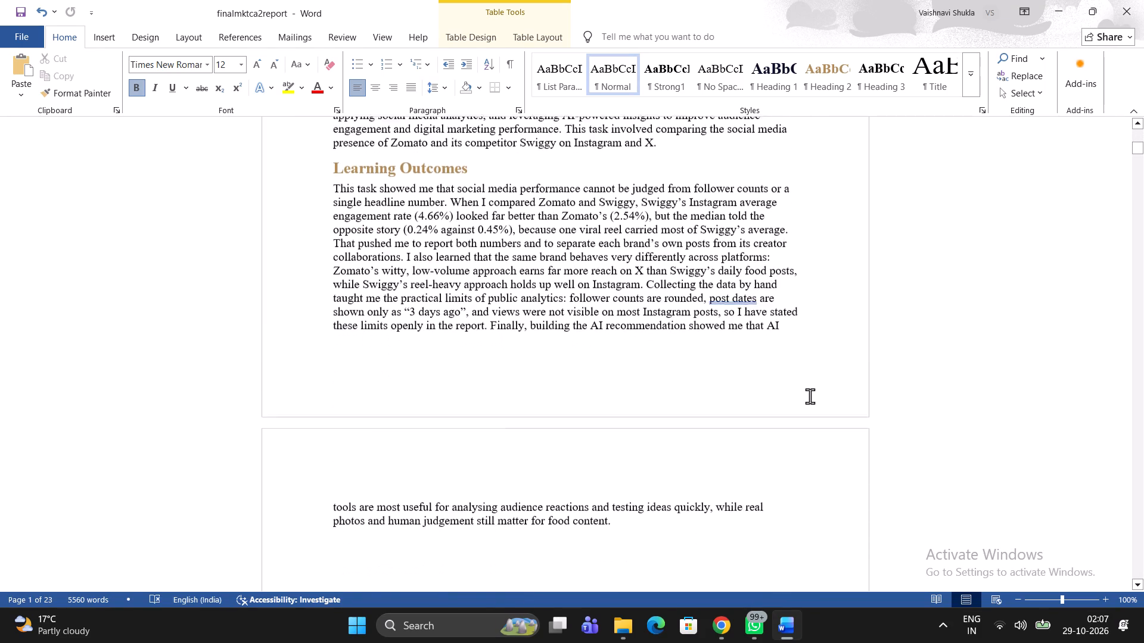
scroll(810, 396, down, 1)
scroll(810, 396, up, 12)
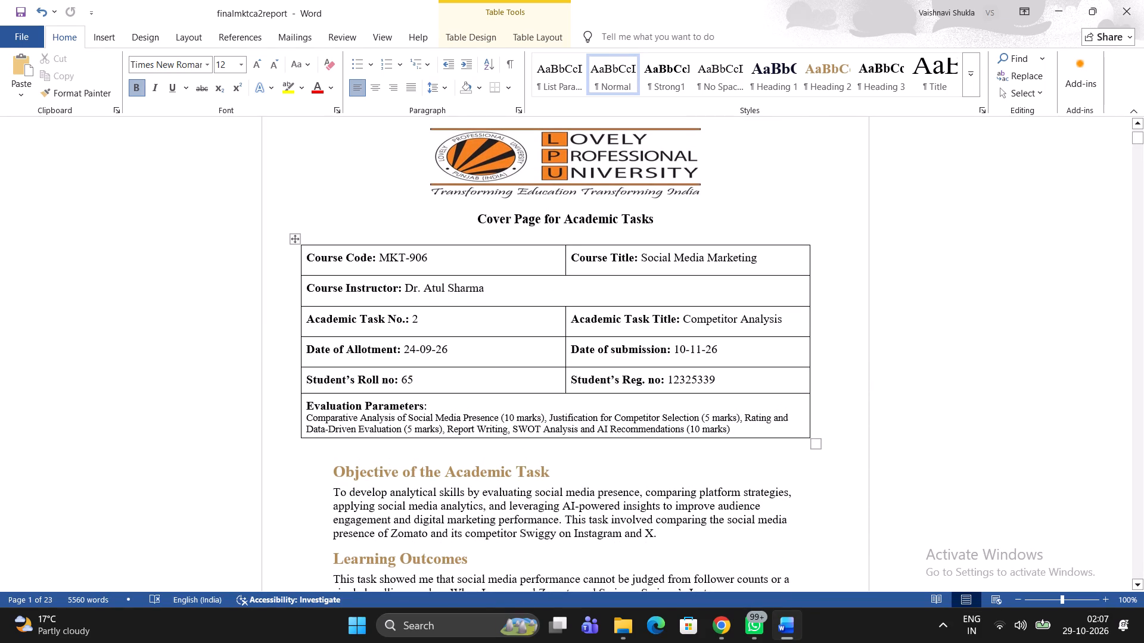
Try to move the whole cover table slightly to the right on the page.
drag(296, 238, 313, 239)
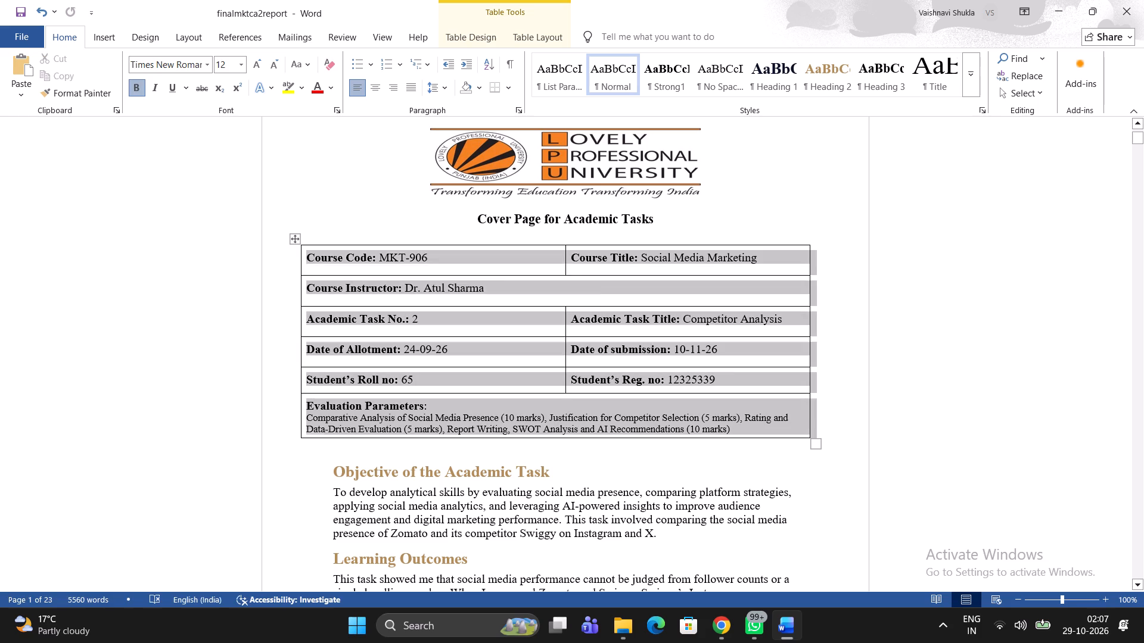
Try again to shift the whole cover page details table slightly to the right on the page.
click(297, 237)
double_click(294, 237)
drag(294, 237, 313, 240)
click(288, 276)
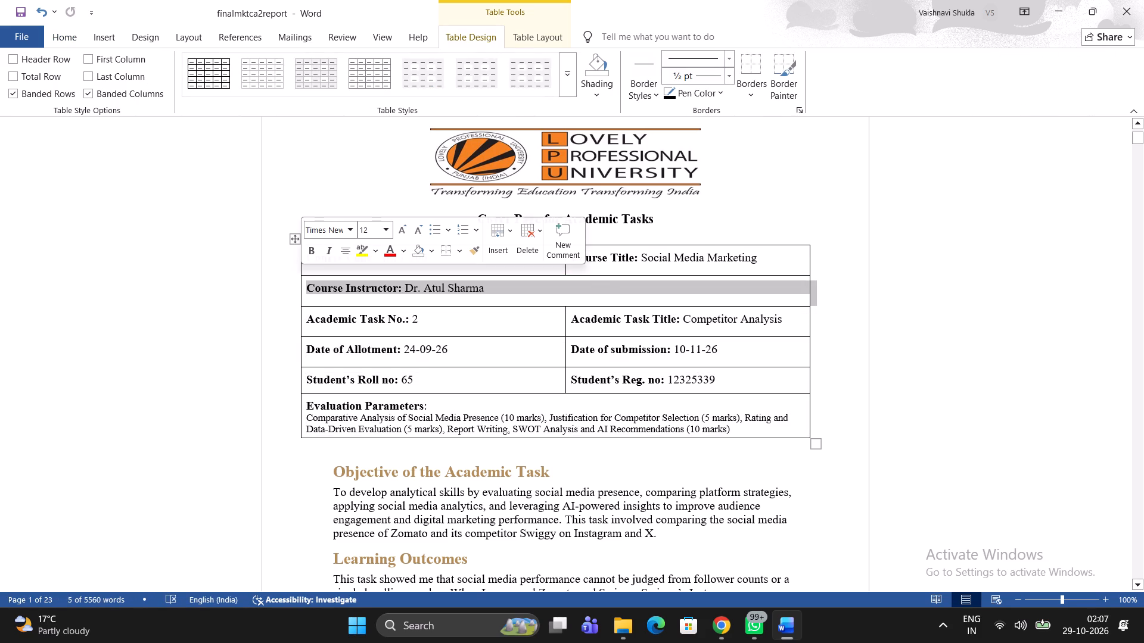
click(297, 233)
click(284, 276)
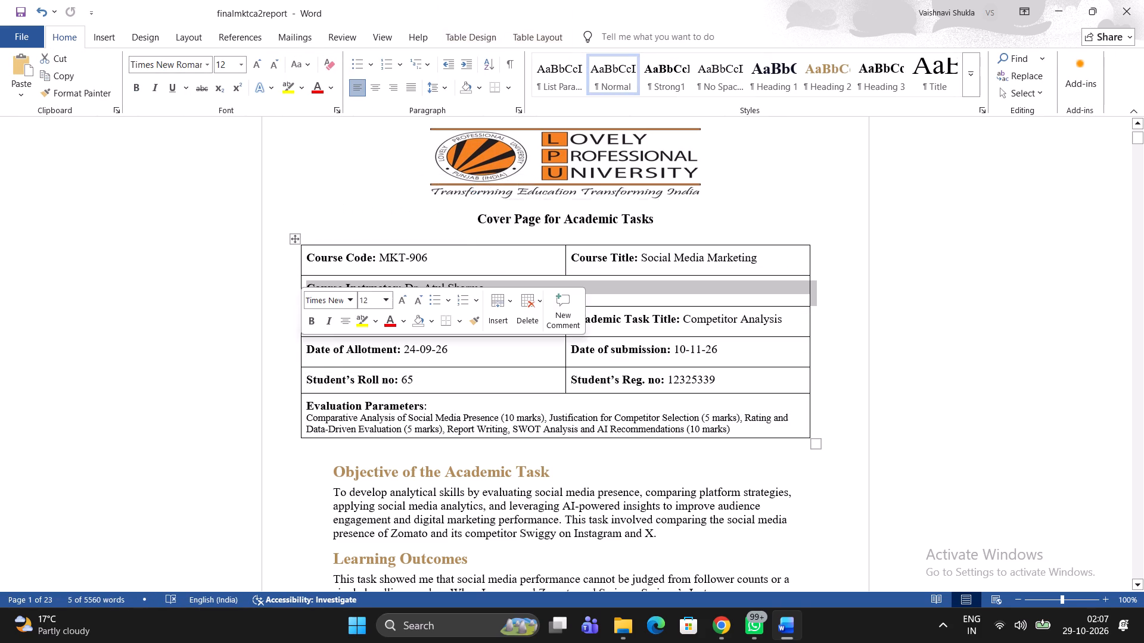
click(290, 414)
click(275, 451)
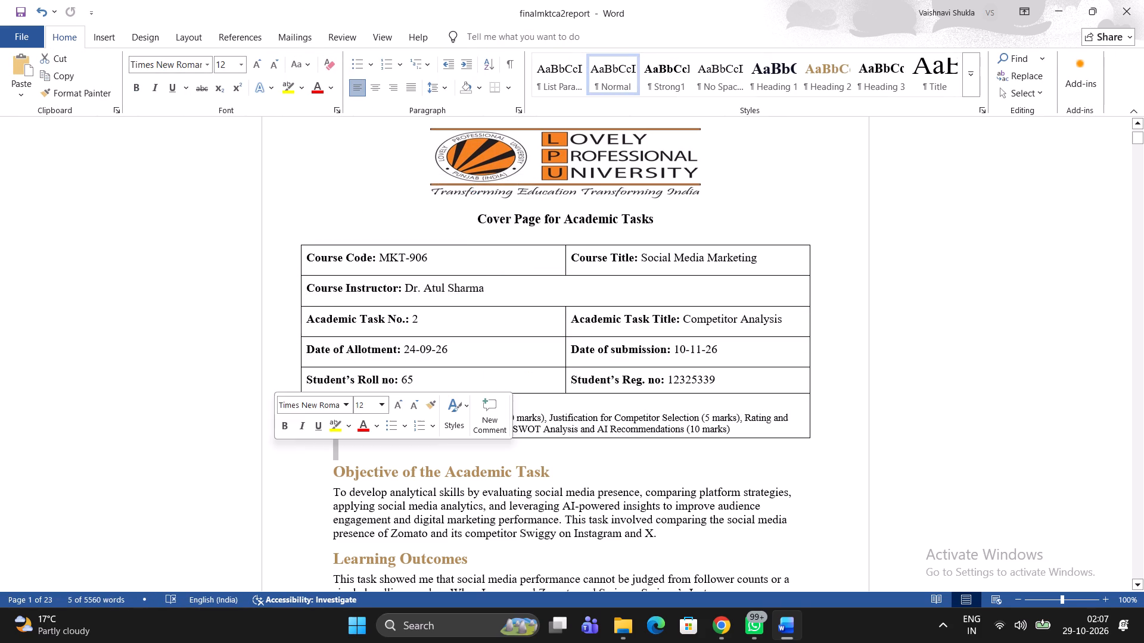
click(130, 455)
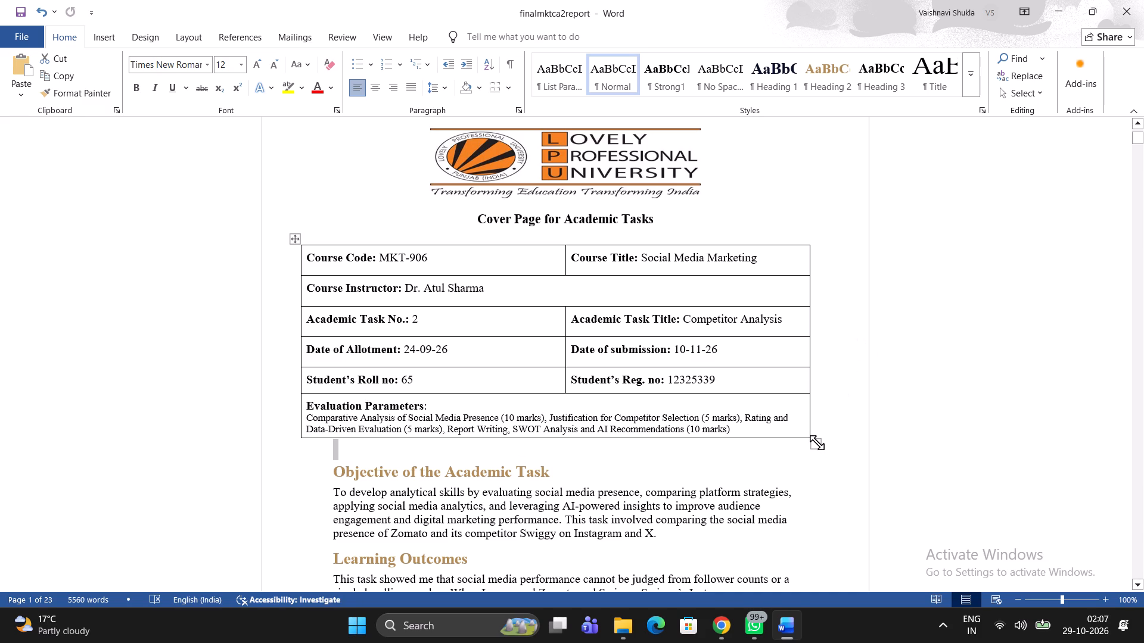
Reduce the cover page details table's height a little more so the whole Learning Outcomes paragraph fits on page 1.
drag(817, 442, 815, 413)
Check how the Learning Outcomes, Declaration and Evaluator's comments sections are laid out across the first two pages.
scroll(815, 413, down, 9)
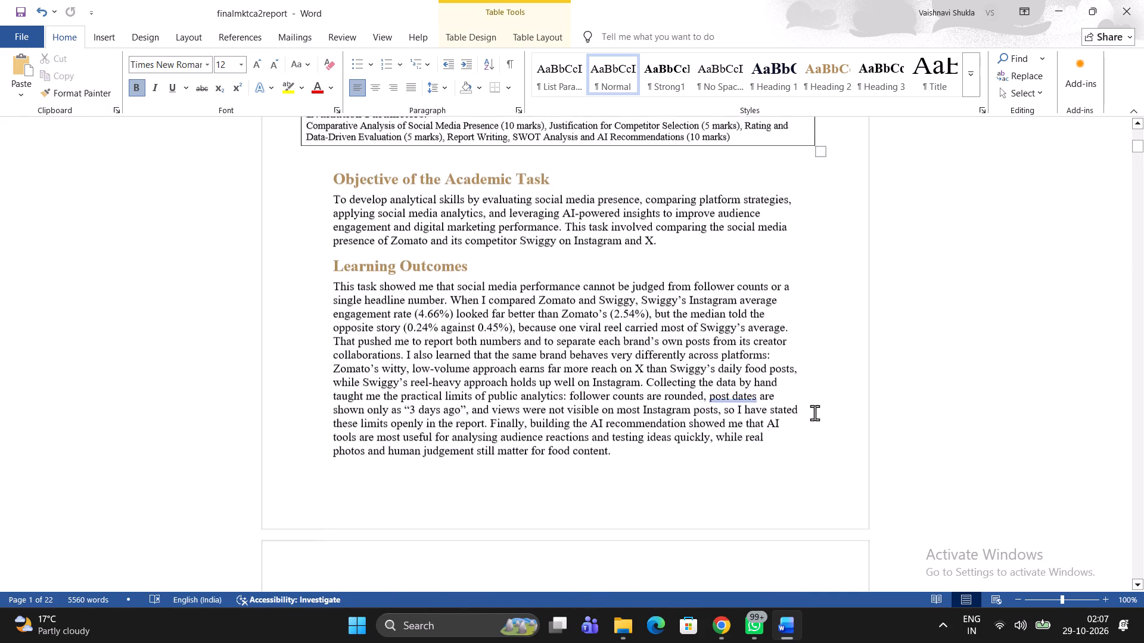
scroll(815, 413, down, 16)
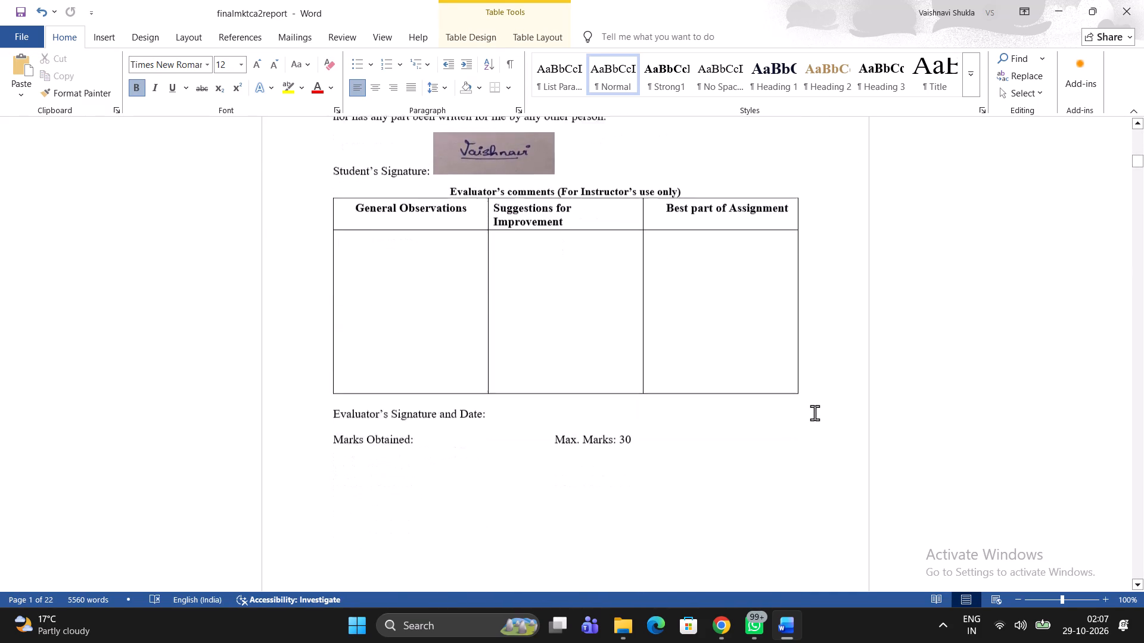
scroll(815, 413, down, 9)
scroll(815, 413, up, 10)
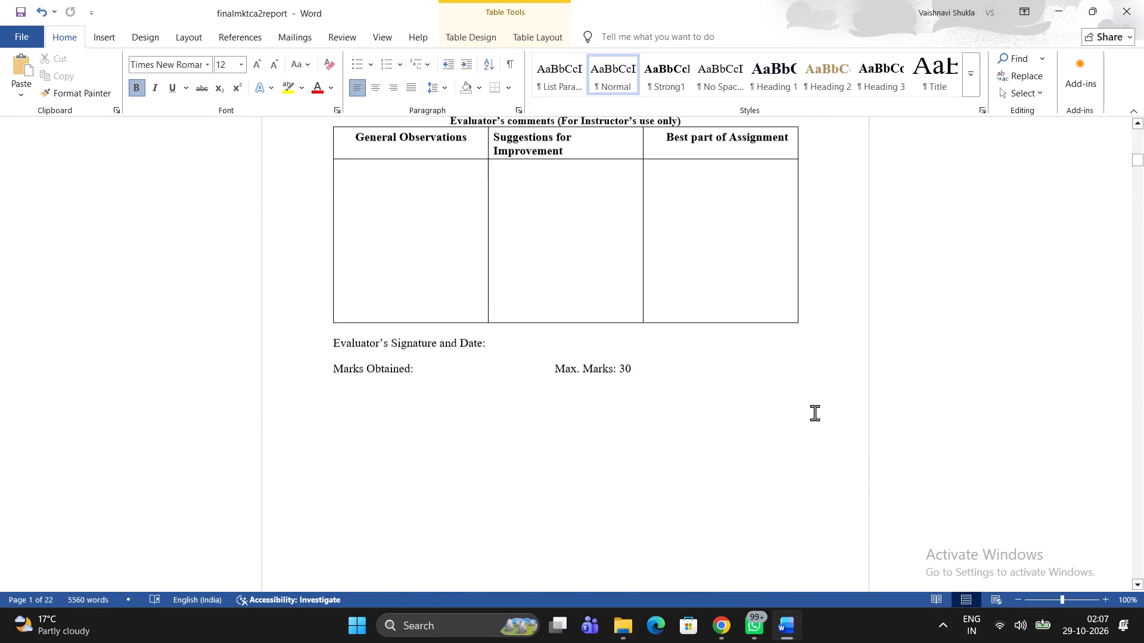
scroll(815, 413, down, 2)
scroll(815, 413, up, 7)
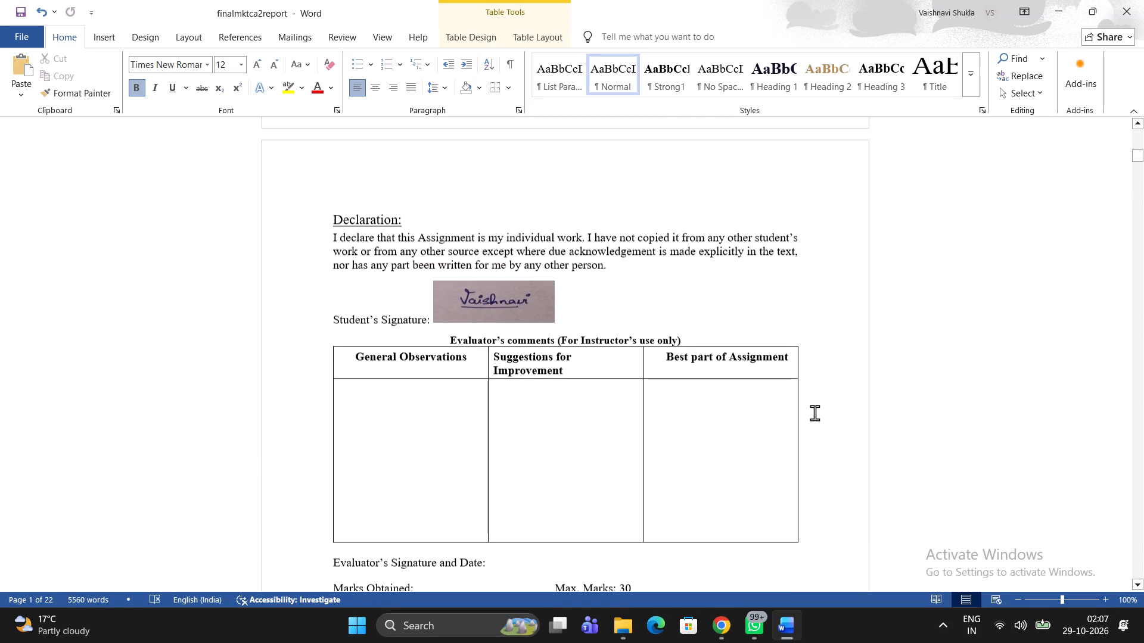
scroll(815, 413, down, 3)
scroll(815, 413, up, 6)
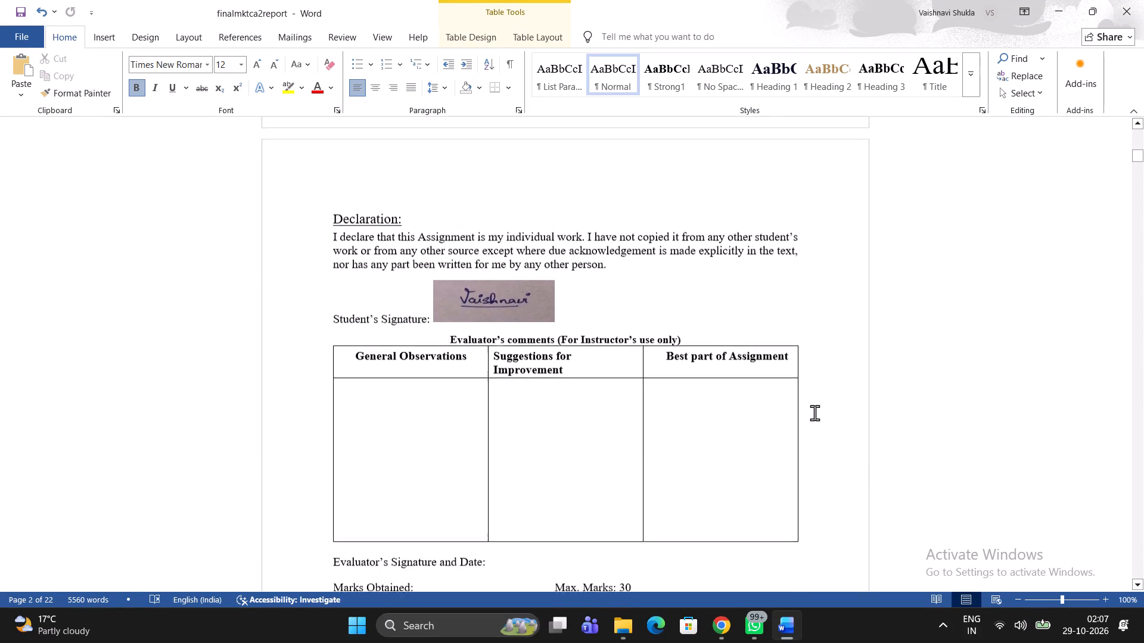
scroll(815, 413, up, 20)
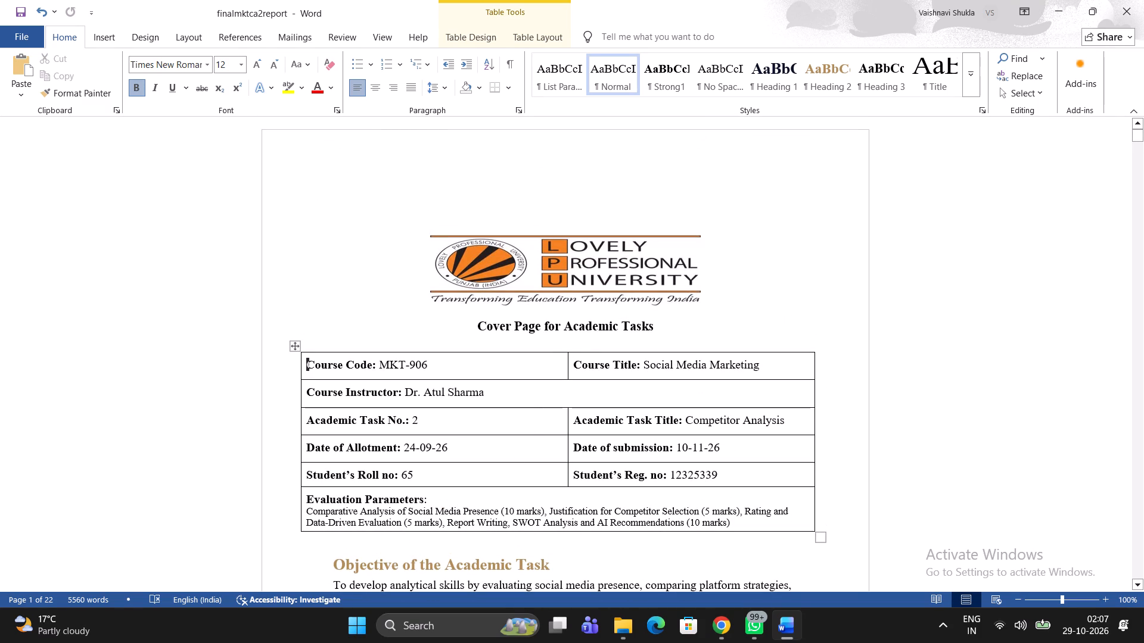
Save the finalmktca2report document with the adjusted cover page layout.
key(ctrl+s)
key(ctrl+s)
key(ctrl+s)
key(ctrl+s)
key(ctrl+s)
key(ctrl+s)
key(ctrl+s)
key(ctrl+s)
key(ctrl+s)
key(ctrl+s)
key(ctrl+s)
key(ctrl+s)
key(ctrl+s)
key(ctrl+s)
key(ctrl+s)
key(ctrl+s)
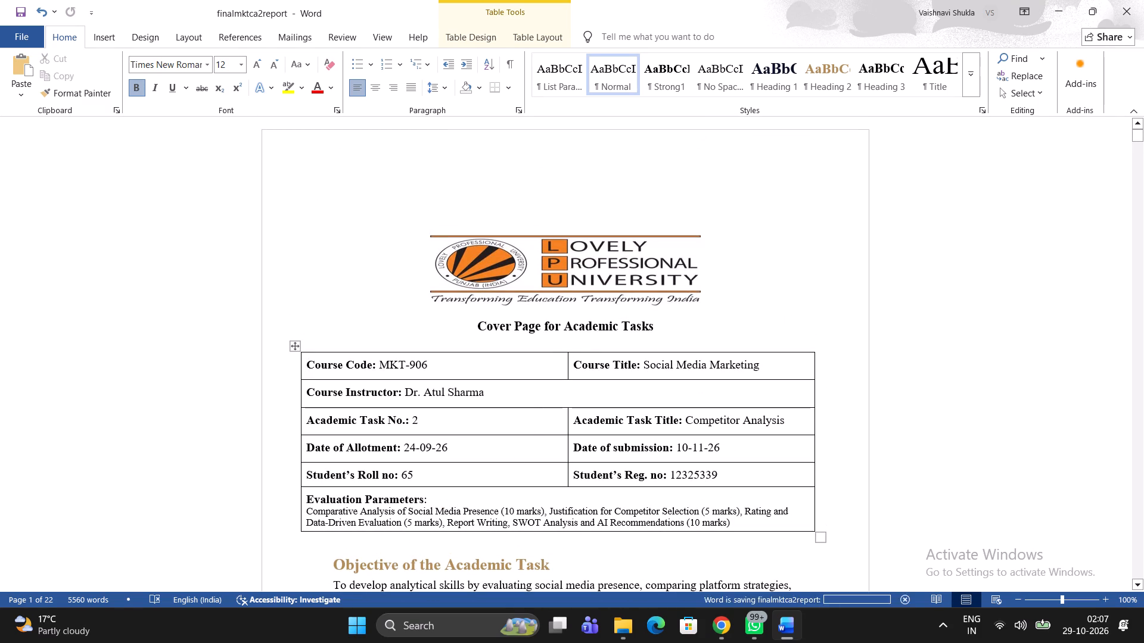
scroll(518, 467, down, 4)
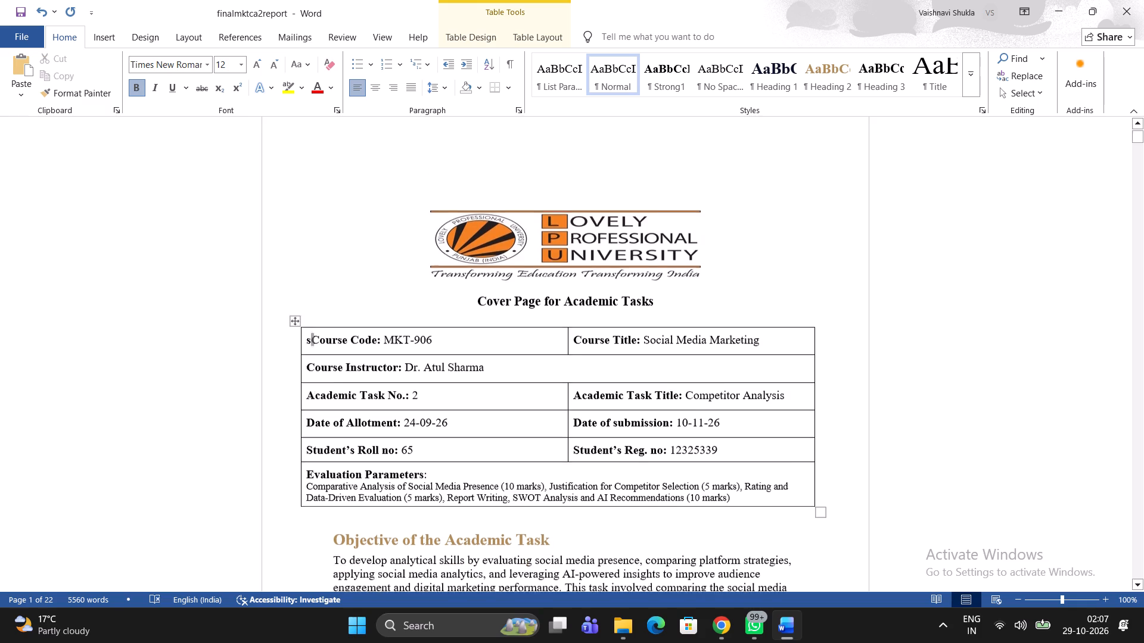
Check the text flow on the first pages and delete the stray "s" before "Course Code" in the cover table.
scroll(518, 467, down, 16)
scroll(518, 467, up, 18)
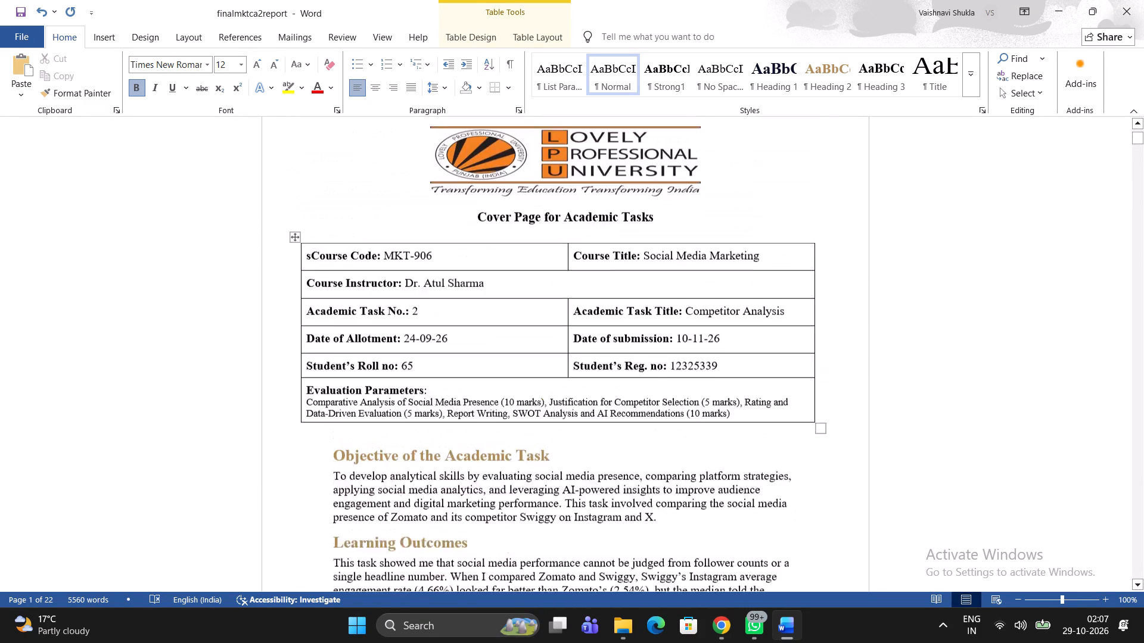
scroll(518, 467, up, 4)
scroll(518, 467, down, 6)
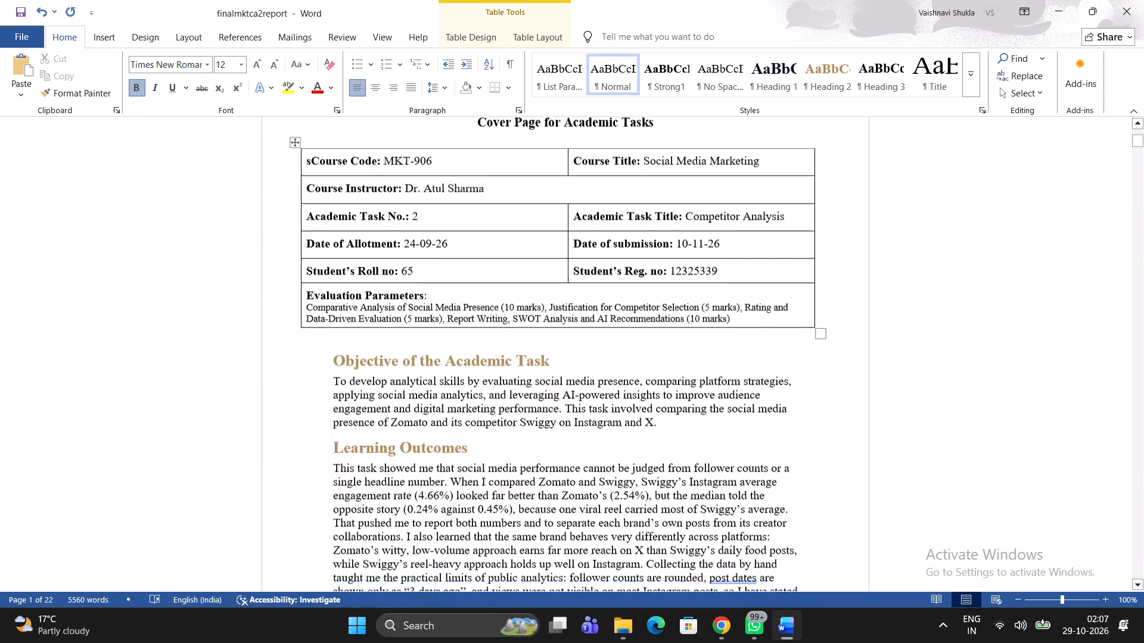
key(backslash)
key(BackSpace)
key(BackSpace)
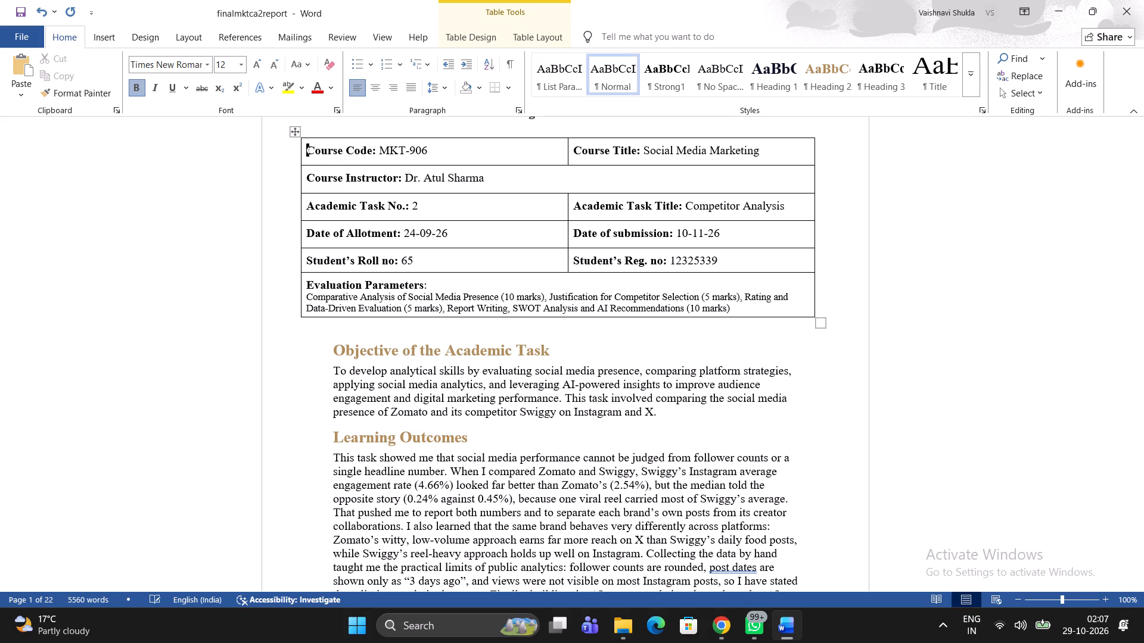
key(ctrl+s)
key(ctrl+s)
key(ctrl+s)
key(ctrl+s)
click(562, 324)
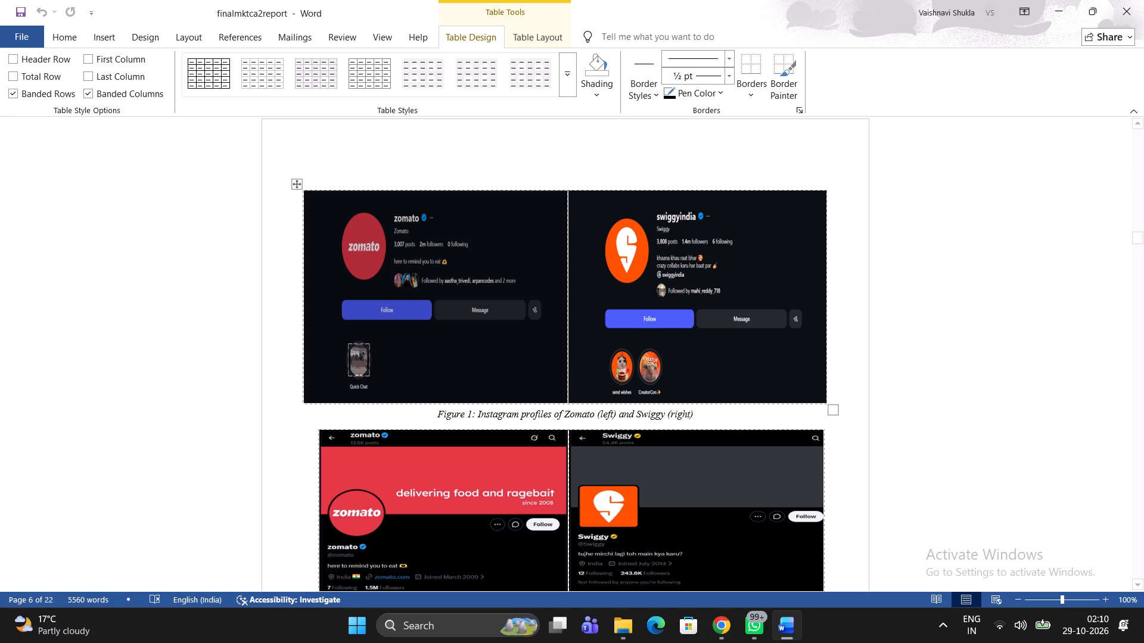
Apply No Border to the table holding the Zomato and Swiggy Instagram profile screenshots above the Figure 1 caption.
click(751, 83)
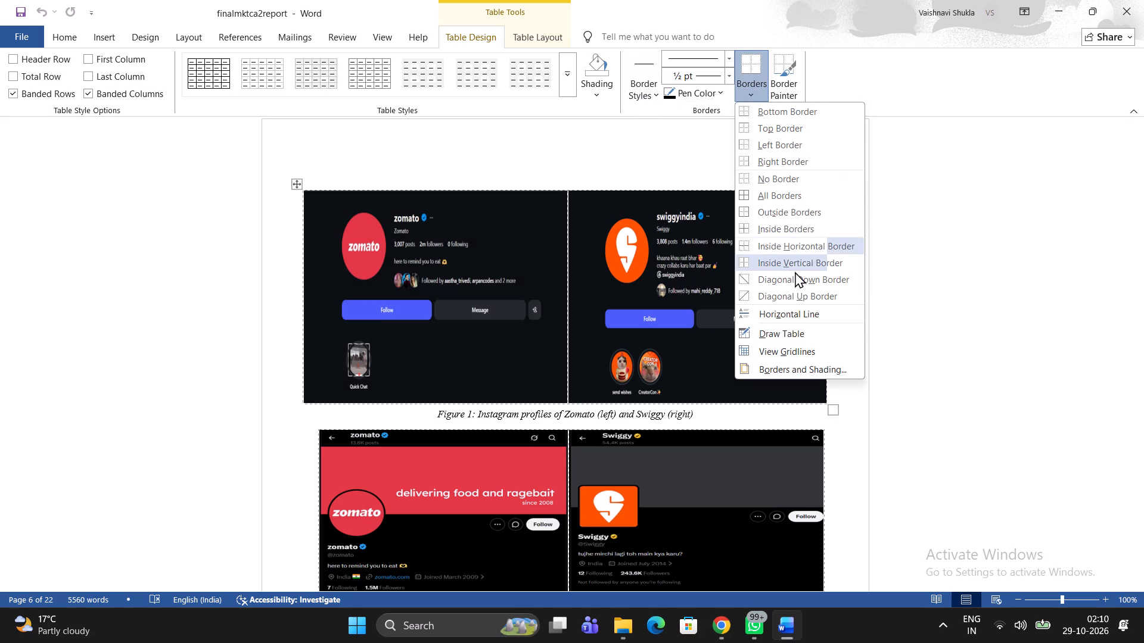
click(778, 174)
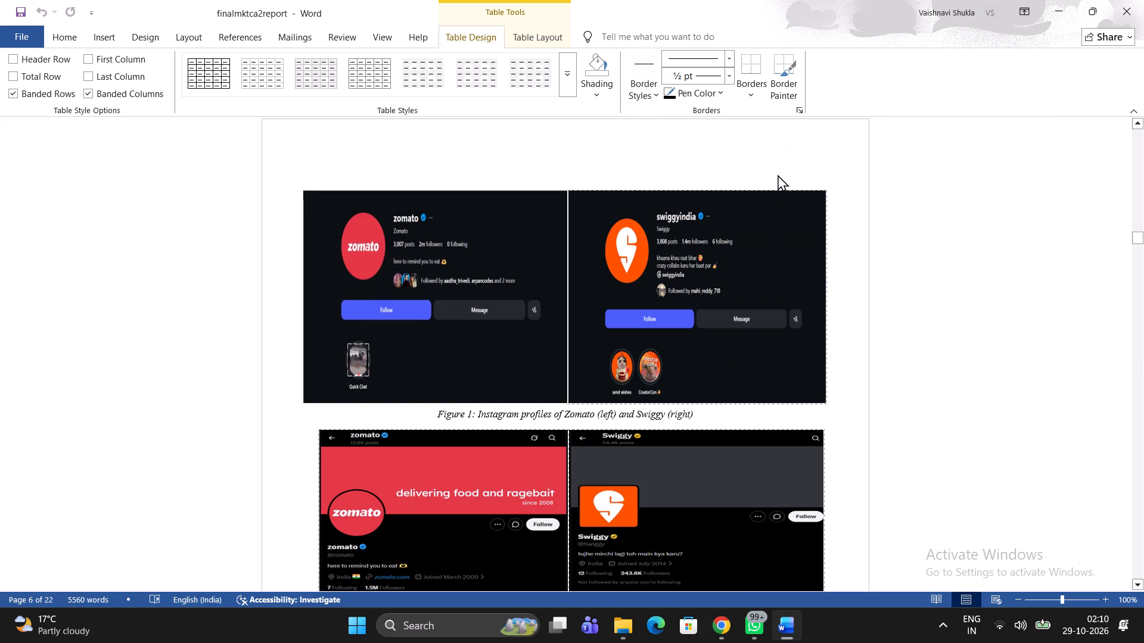
click(851, 354)
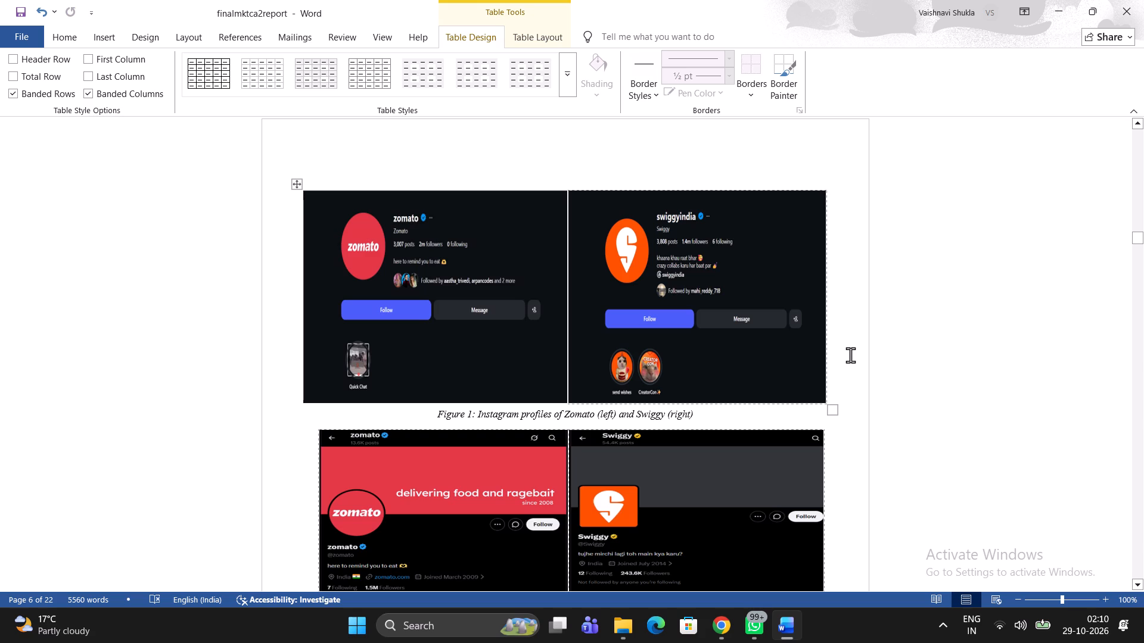
Select the Swiggy Instagram screenshot in the Figure 1 table and open the border style choices for it.
click(746, 265)
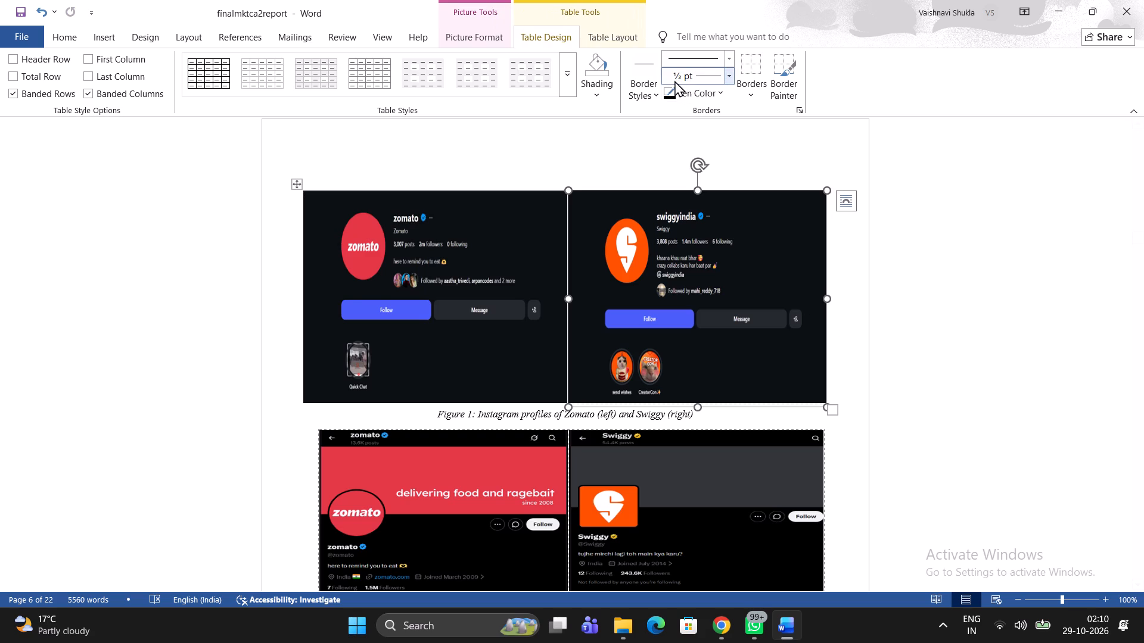
click(646, 82)
click(649, 90)
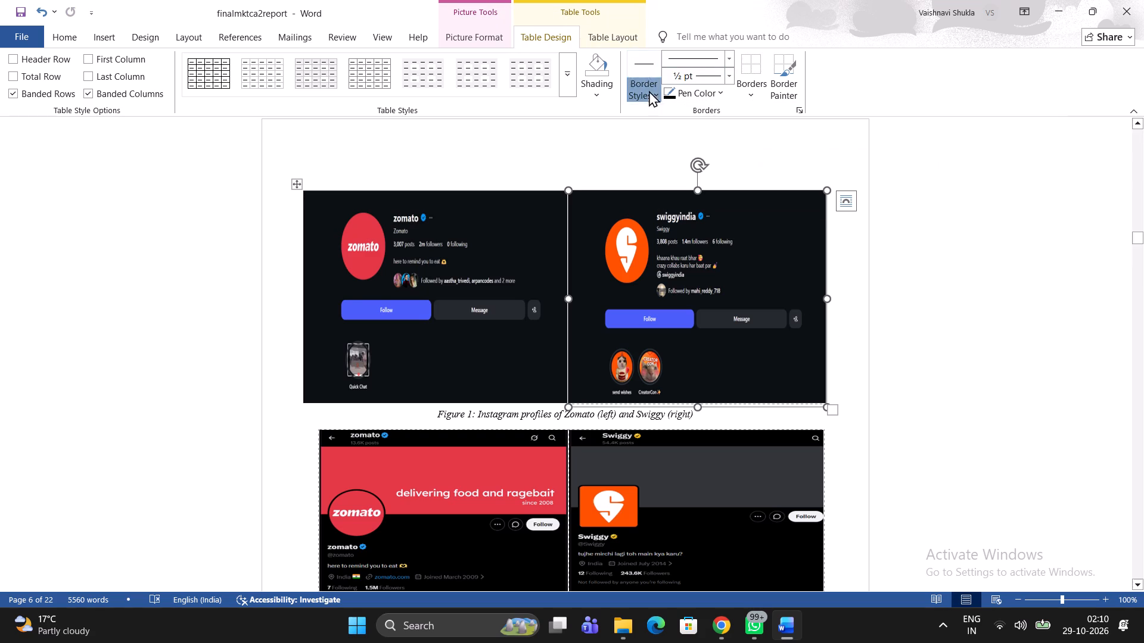
Remove all borders from the Figure 1 table holding the Zomato and Swiggy Instagram profile screenshots.
click(751, 87)
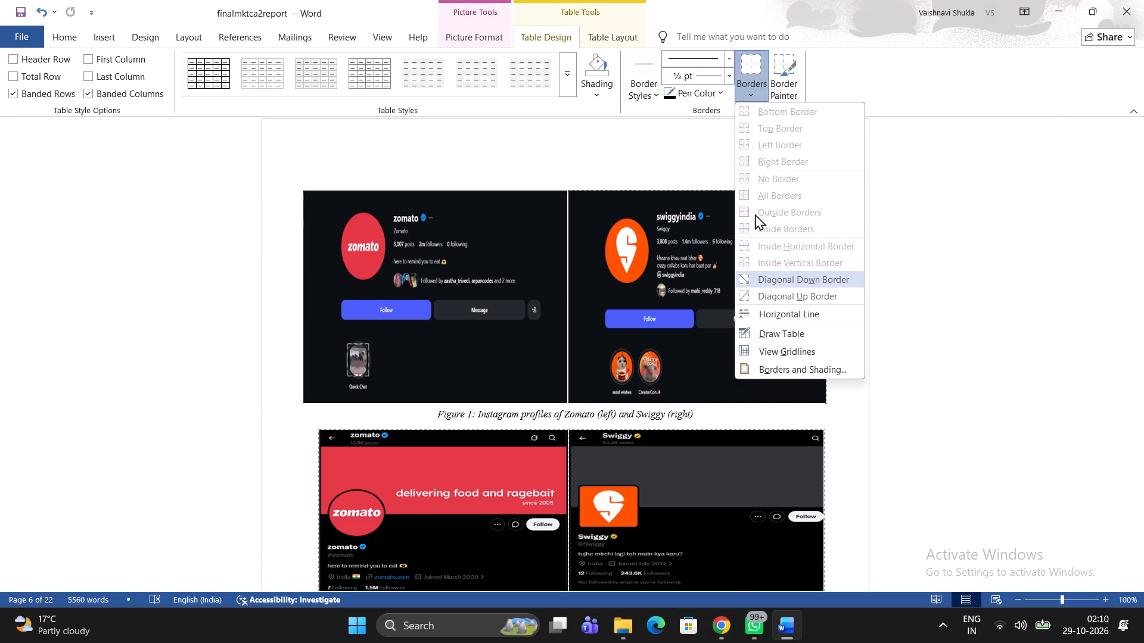
click(750, 179)
click(767, 178)
click(667, 158)
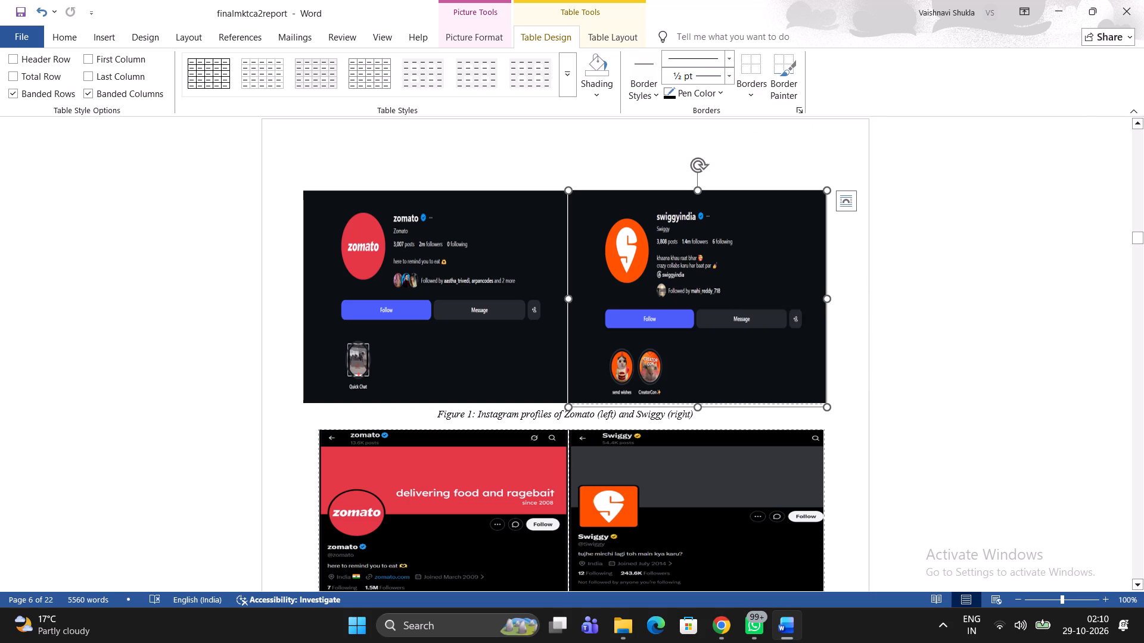
click(803, 175)
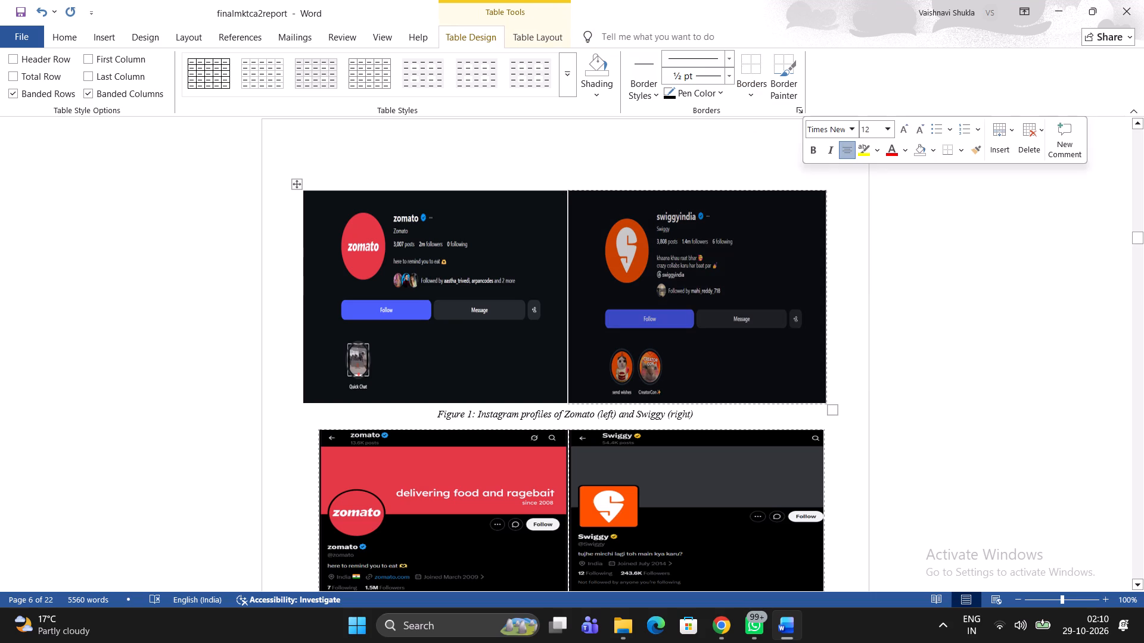
click(720, 172)
click(744, 90)
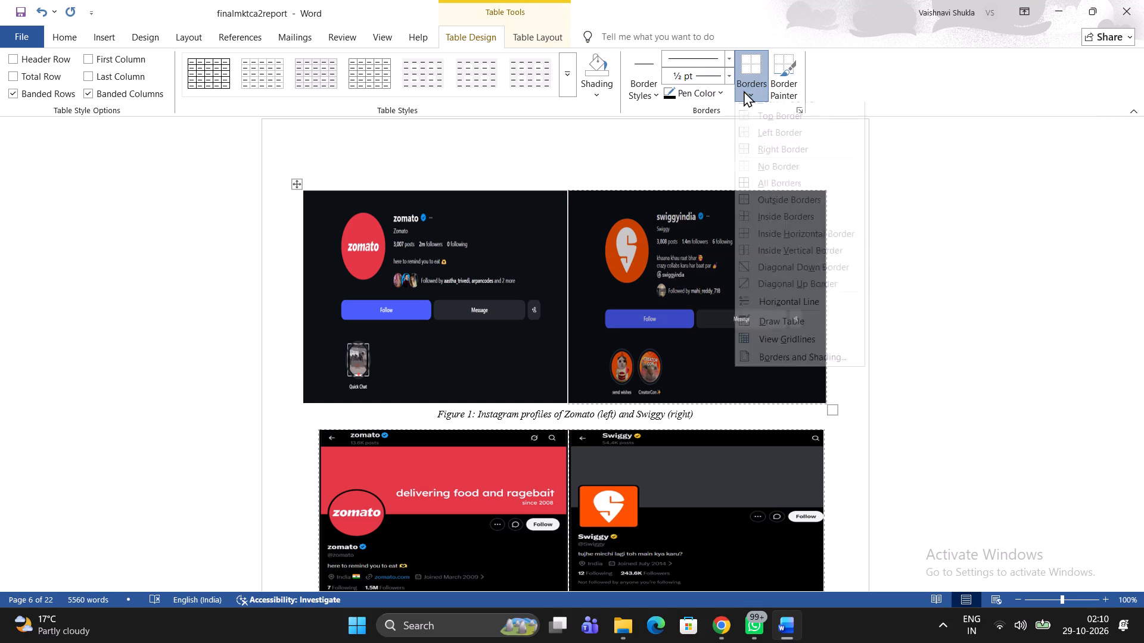
click(755, 174)
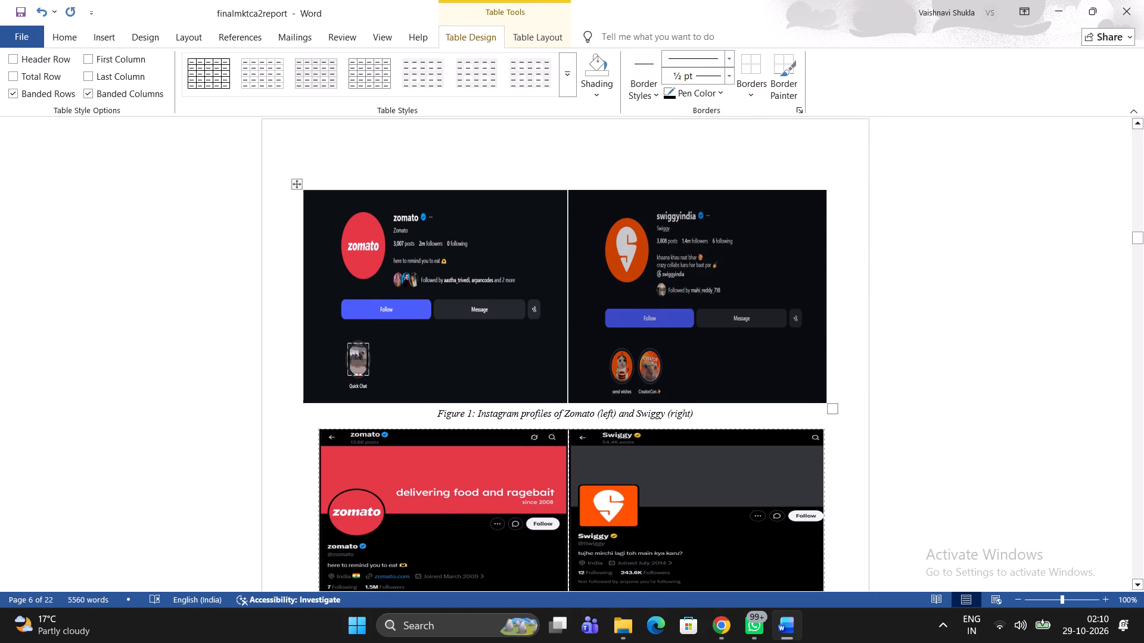
Remove all borders from the Figure 2 table holding the Zomato and Swiggy X profile screenshots.
scroll(826, 377, down, 3)
click(838, 410)
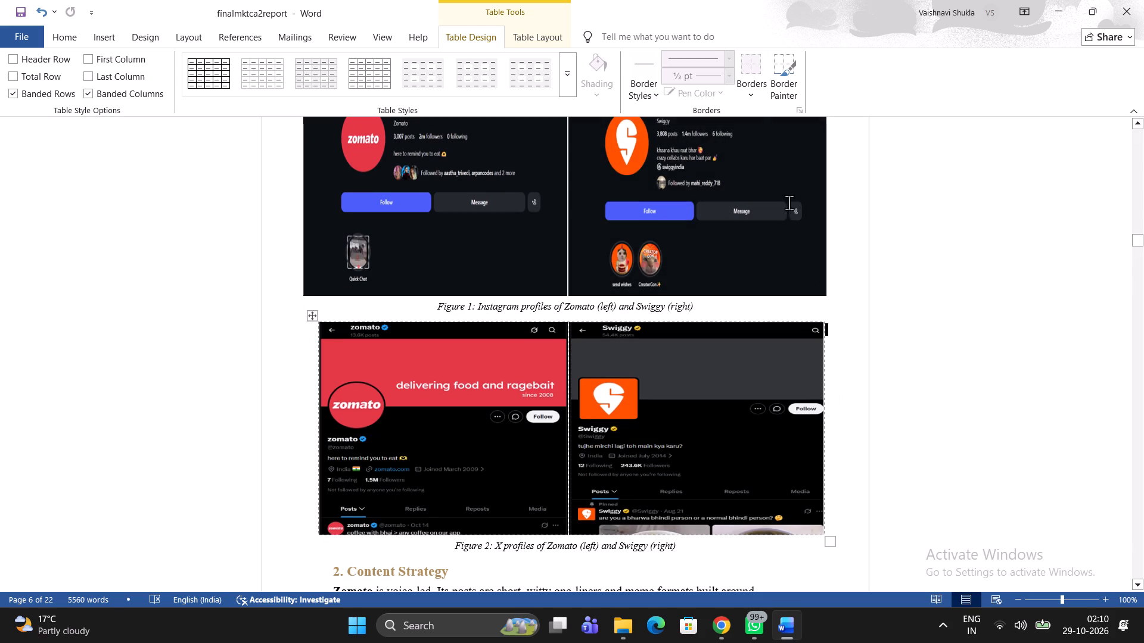
click(751, 85)
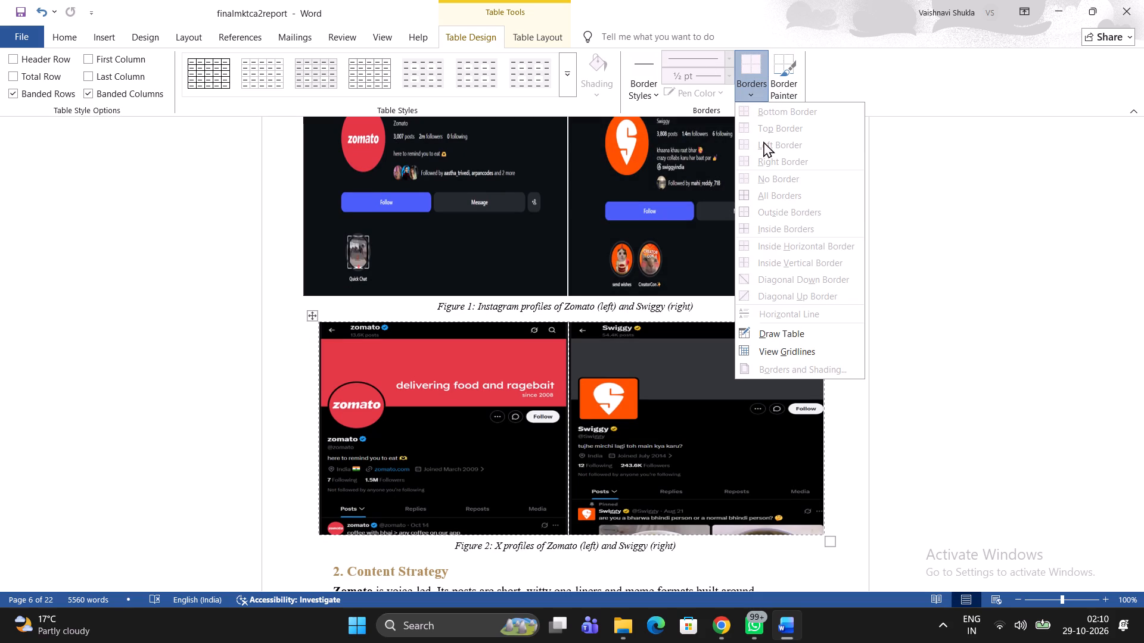
click(843, 448)
click(832, 546)
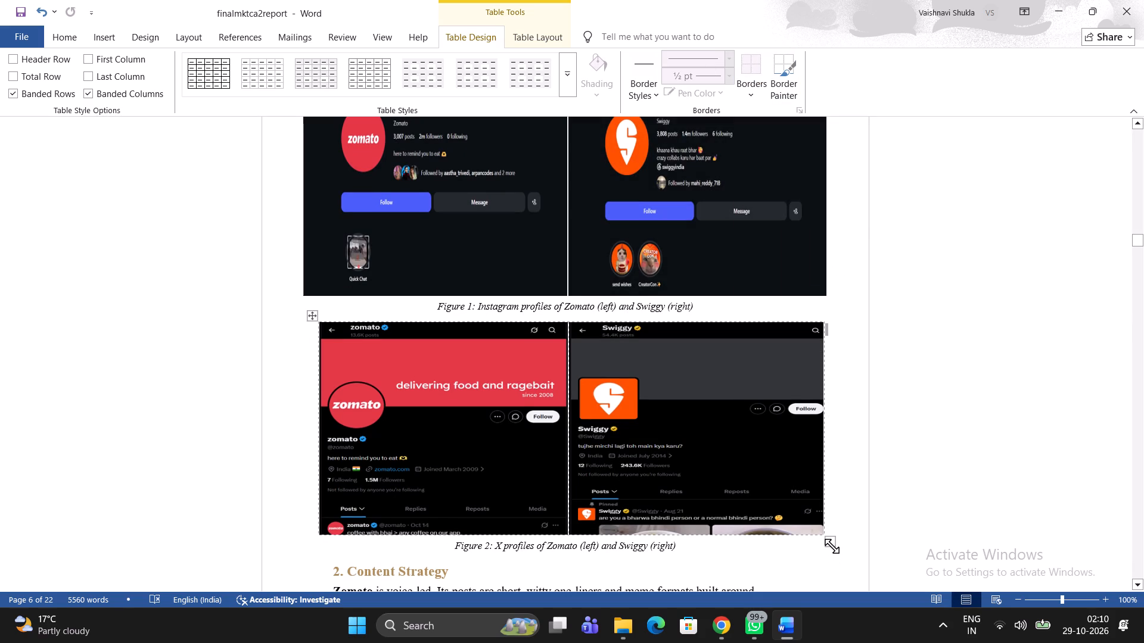
click(745, 85)
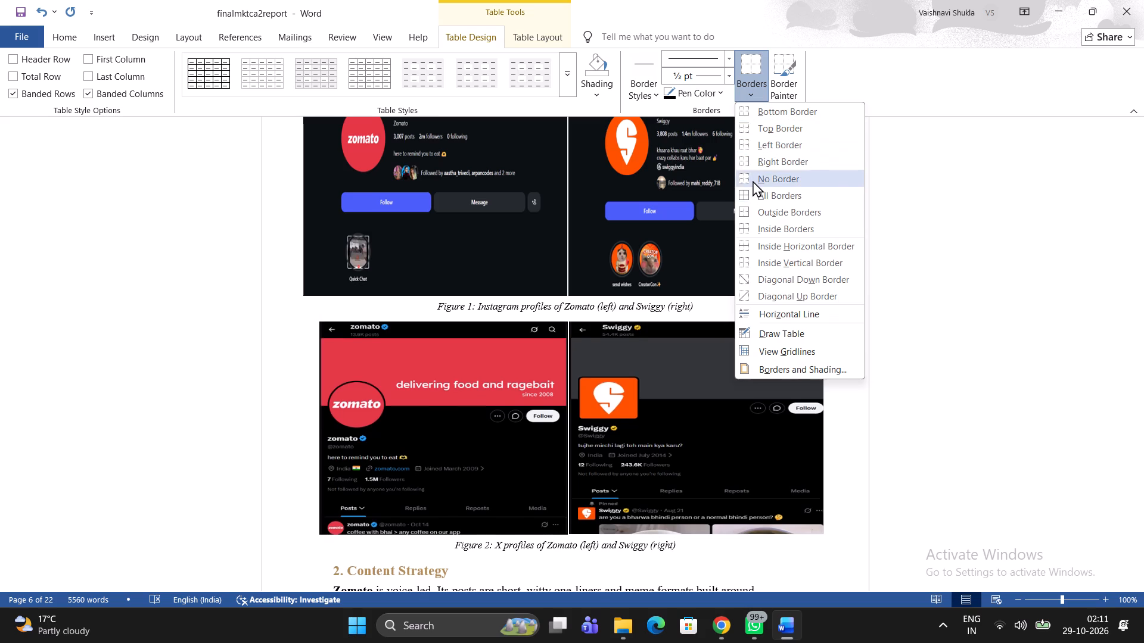
click(753, 180)
click(848, 343)
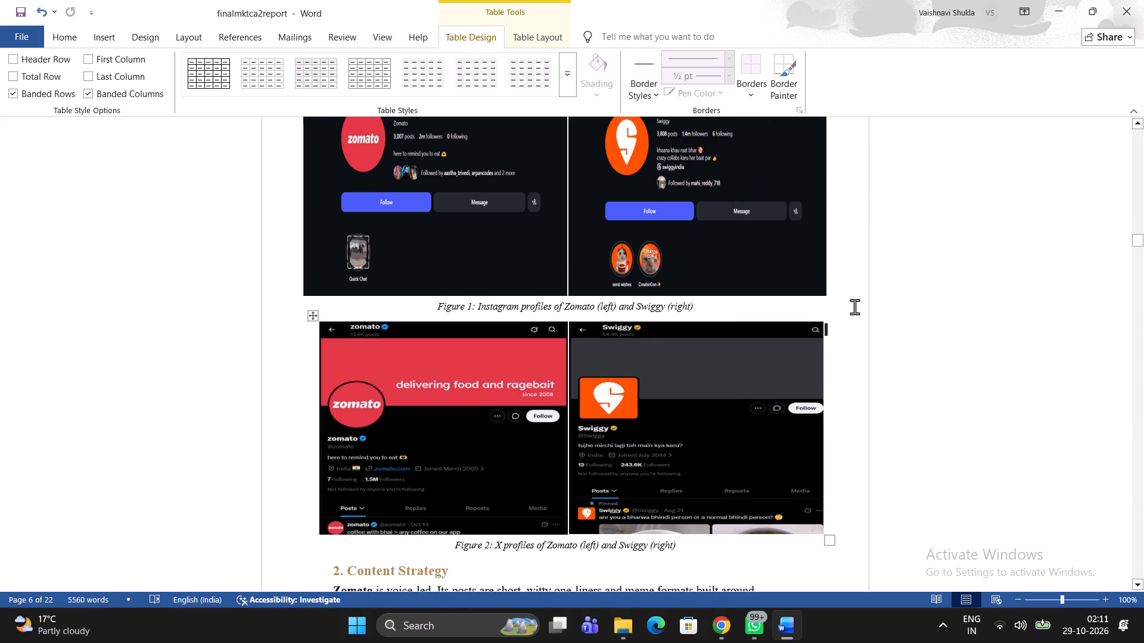
Remove all borders from the Figure 3 table holding the best-performing Instagram post screenshots.
scroll(854, 307, down, 1)
scroll(863, 468, down, 1)
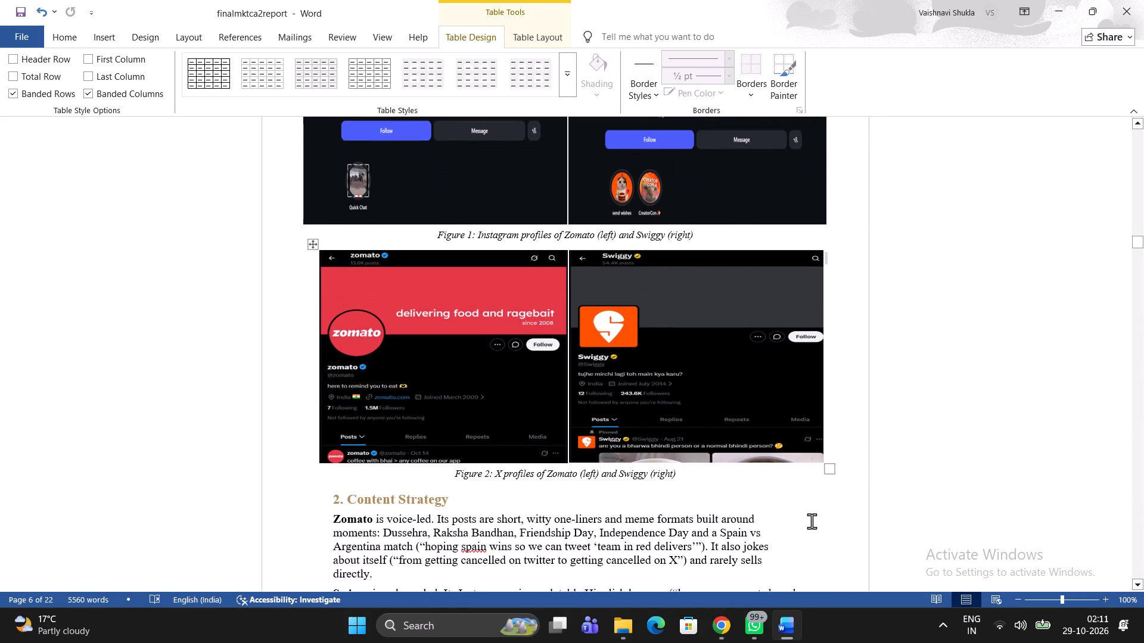
click(812, 521)
scroll(811, 521, down, 13)
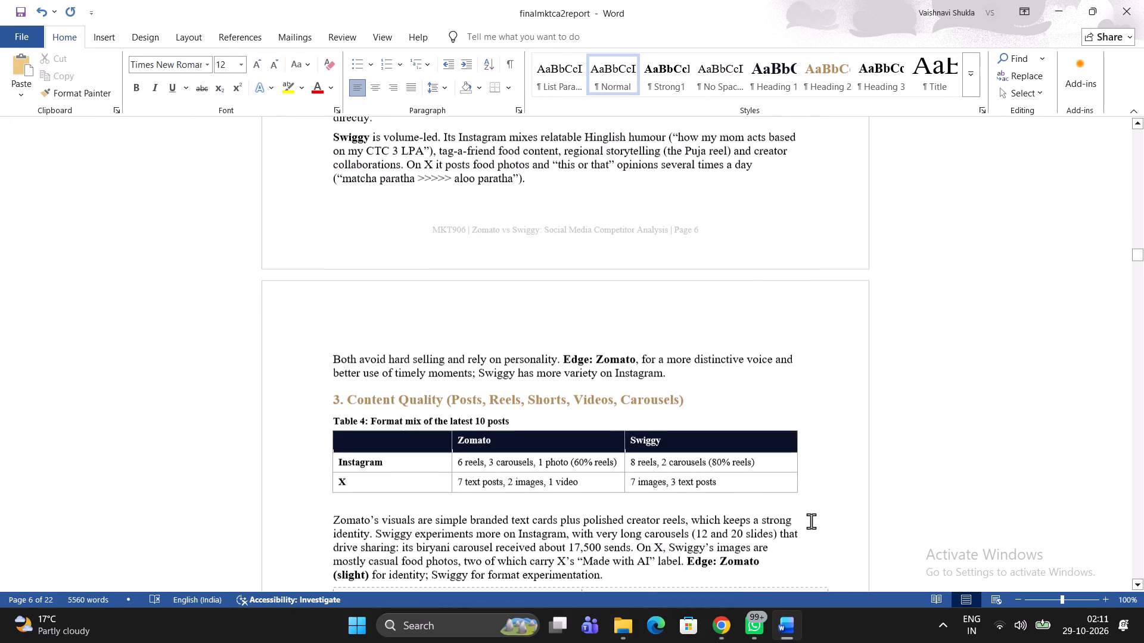
scroll(811, 521, down, 11)
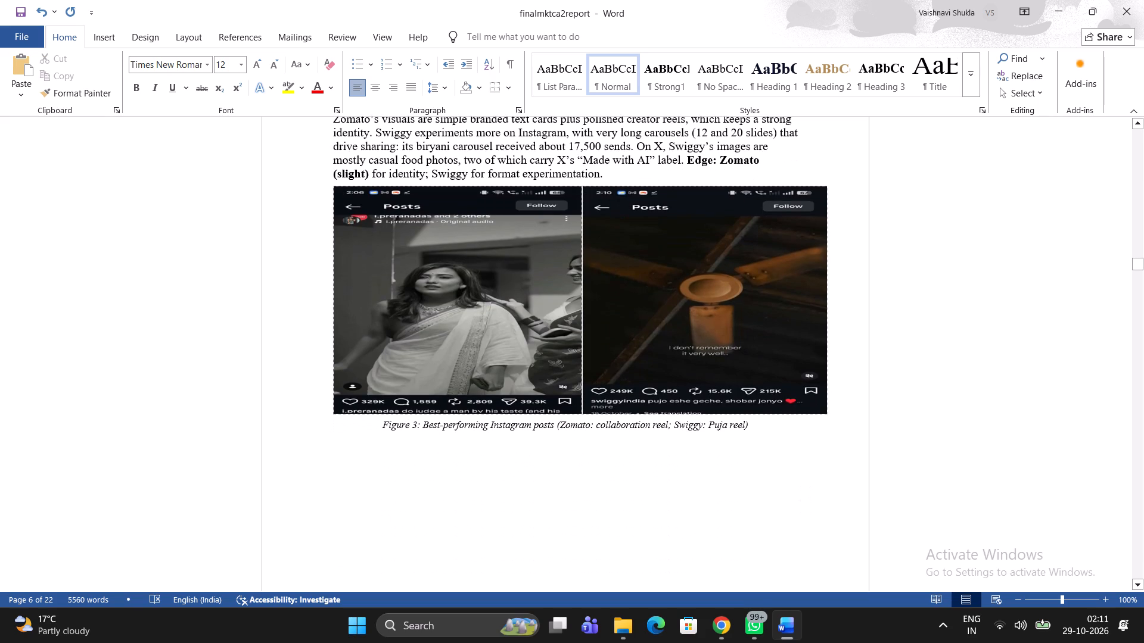
click(844, 377)
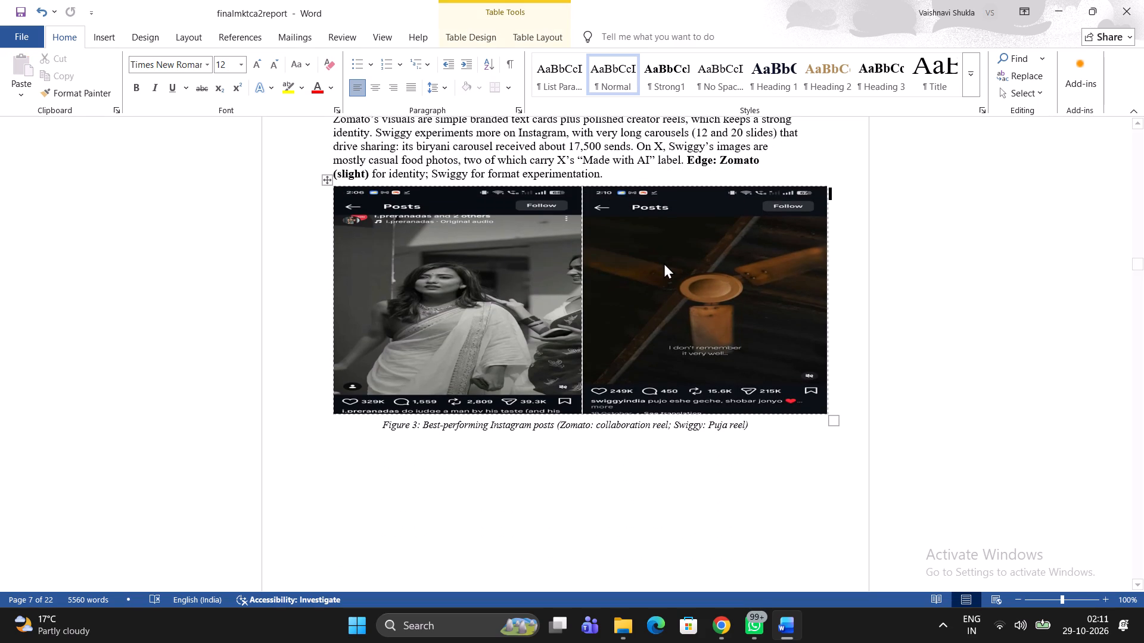
click(664, 263)
click(461, 248)
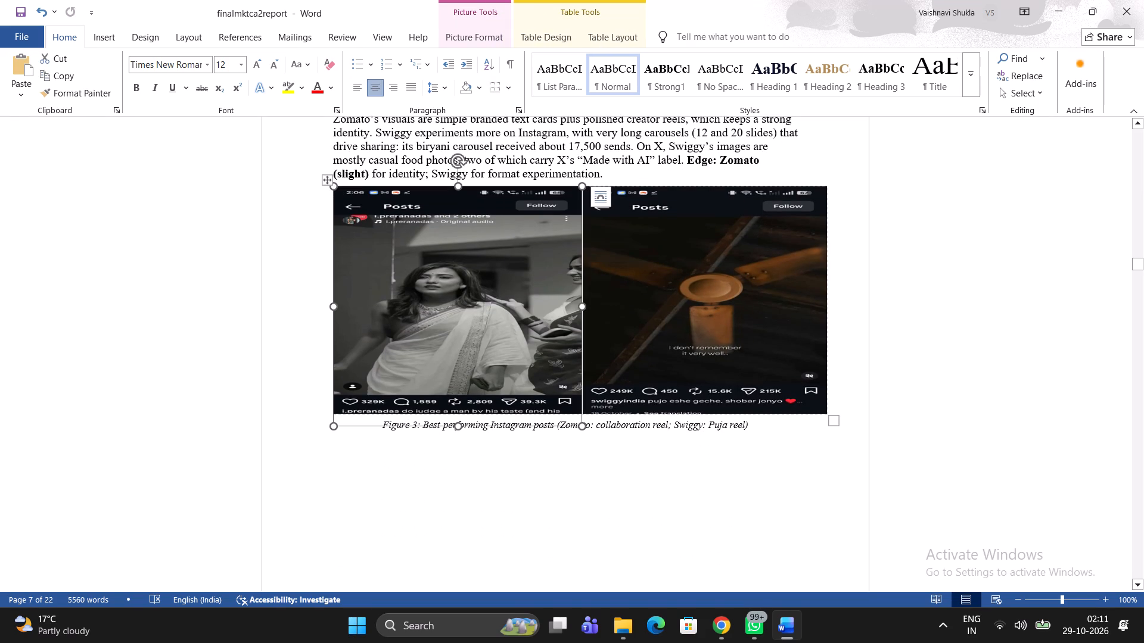
click(331, 179)
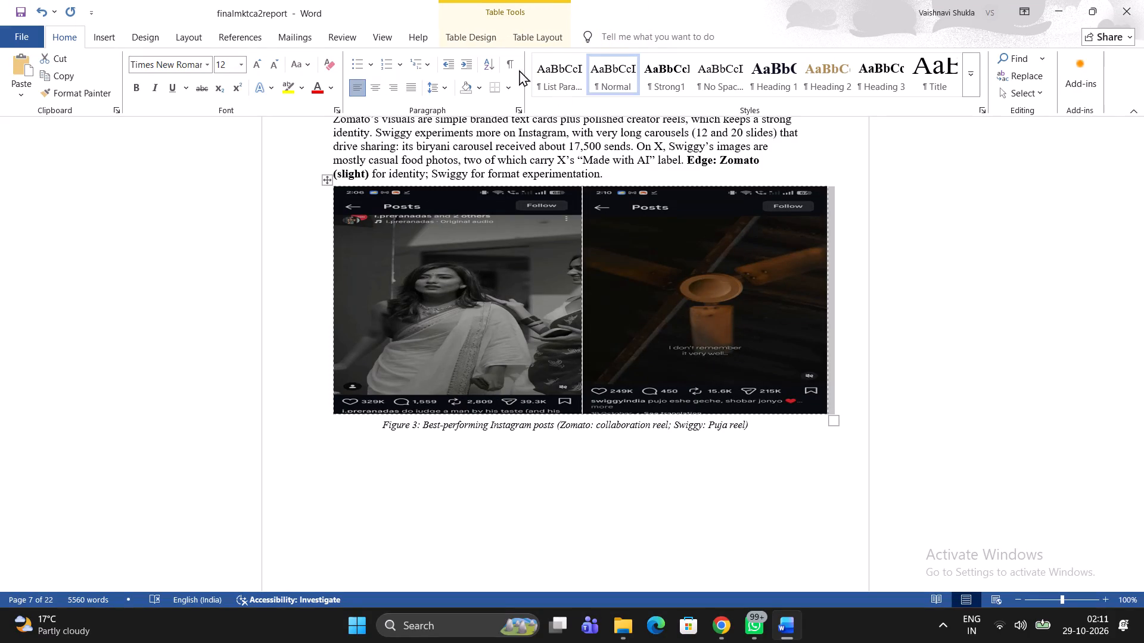
click(452, 40)
click(744, 92)
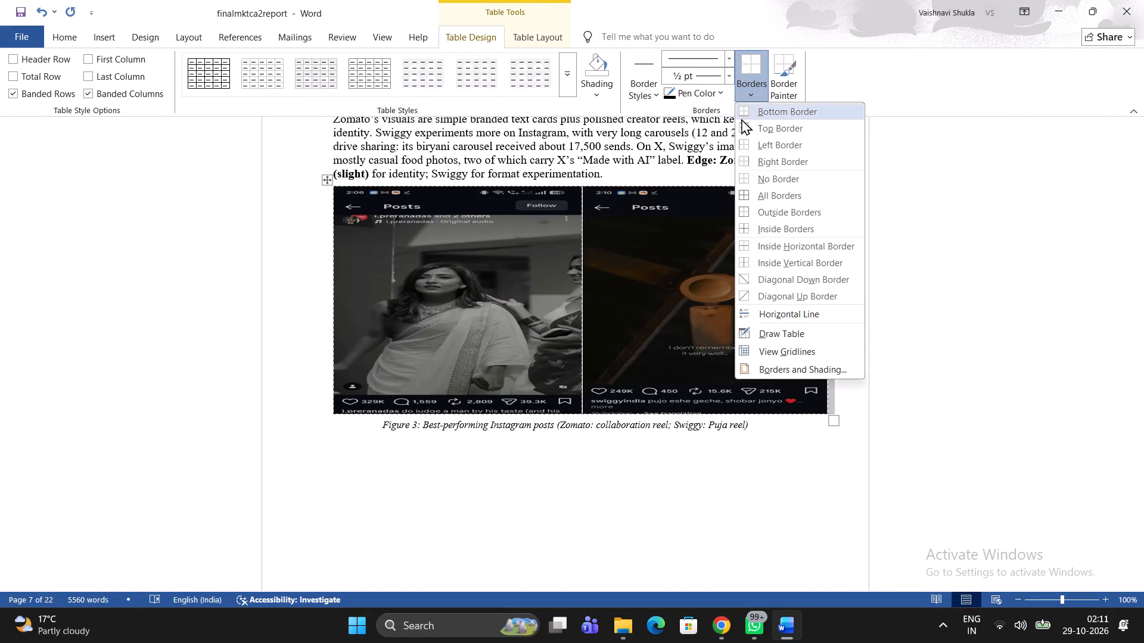
click(747, 178)
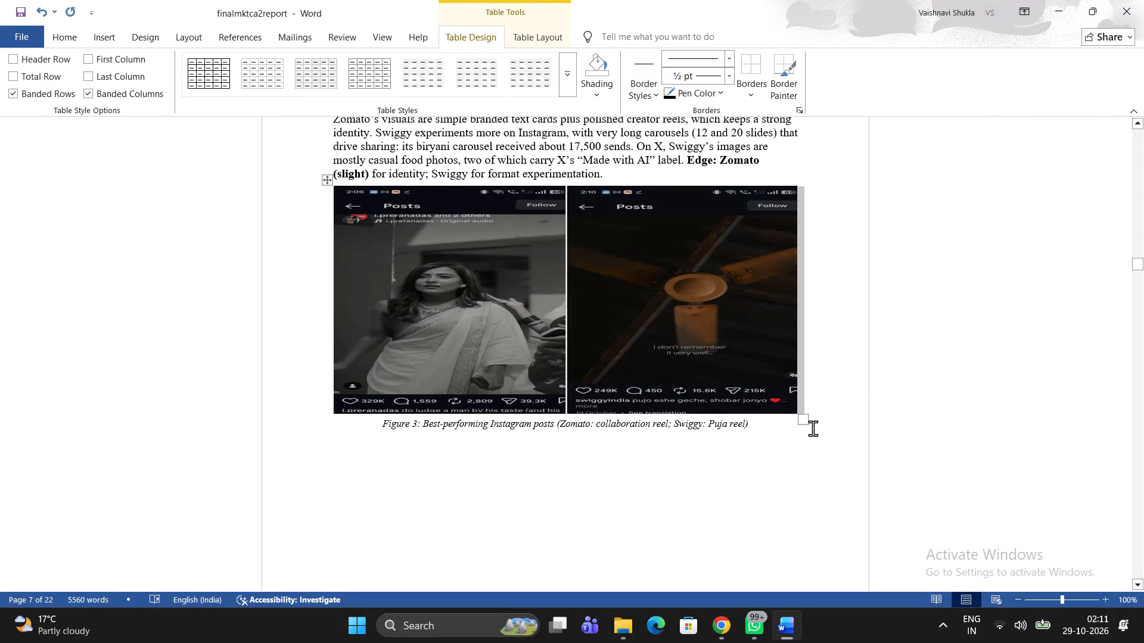
Remove all borders from the Figure 4 table holding the weakest-performing Instagram post screenshots.
scroll(813, 428, down, 14)
click(702, 386)
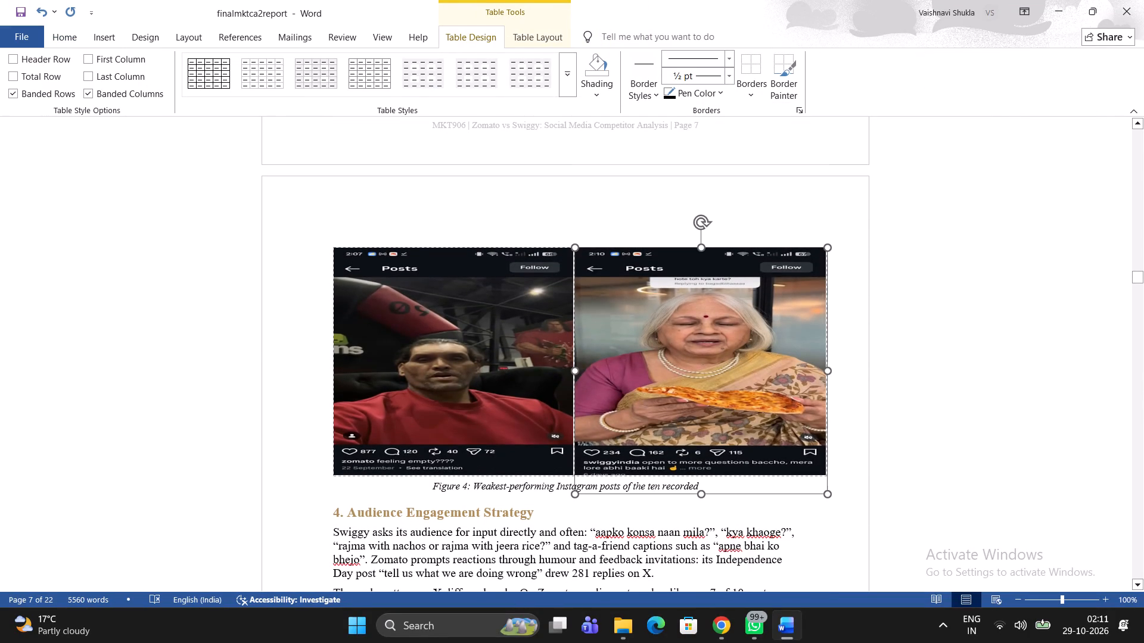
click(350, 251)
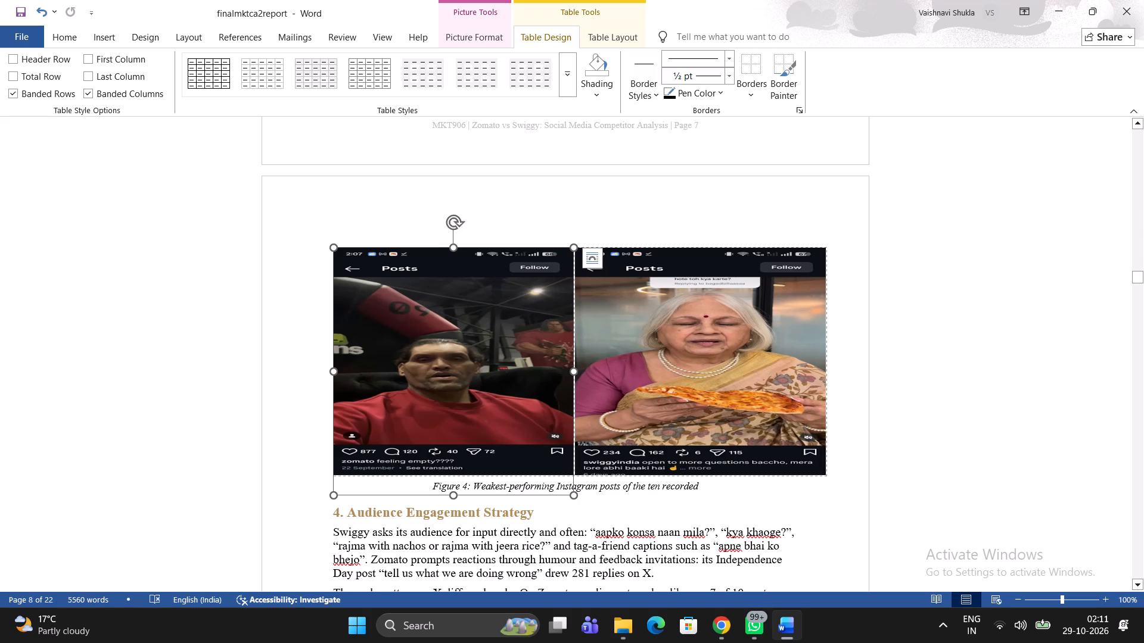
click(345, 264)
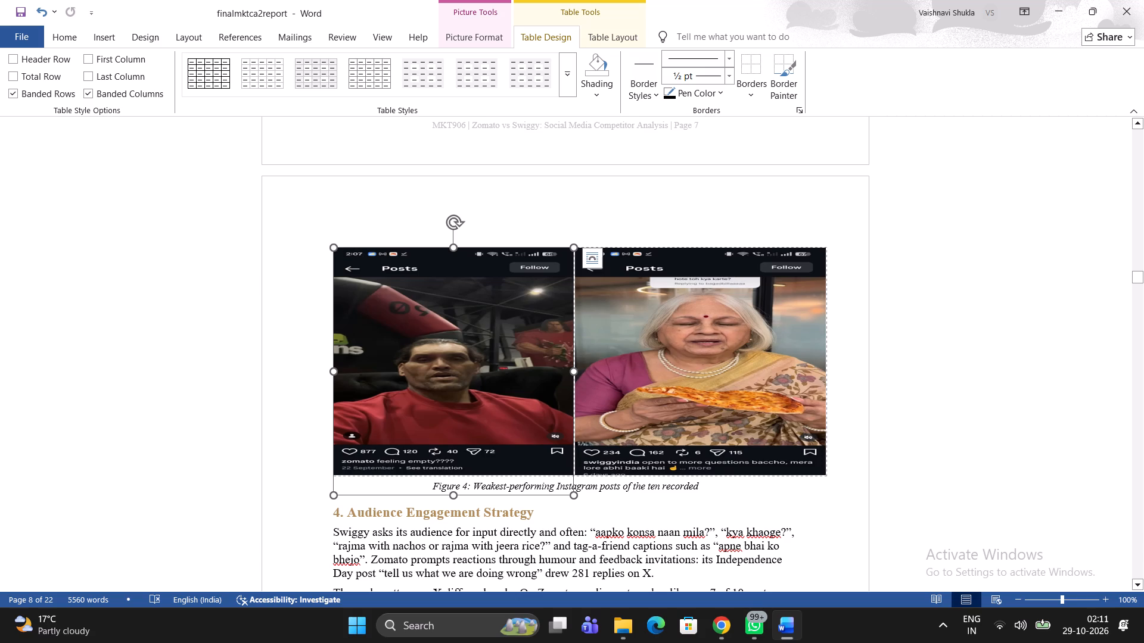
click(328, 237)
click(326, 245)
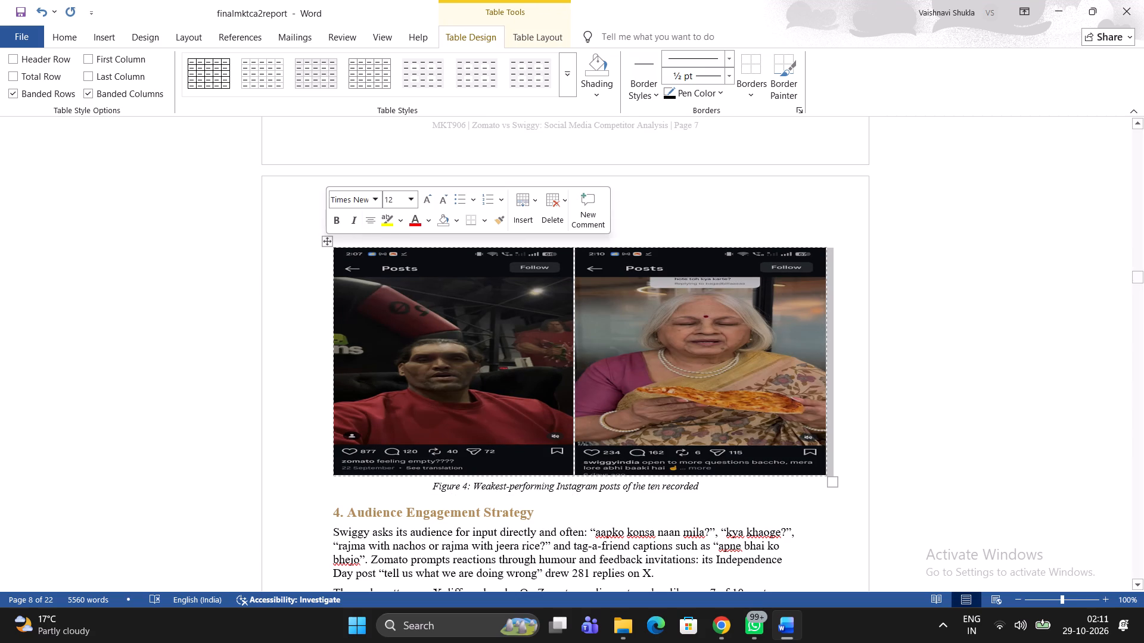
click(750, 96)
click(754, 182)
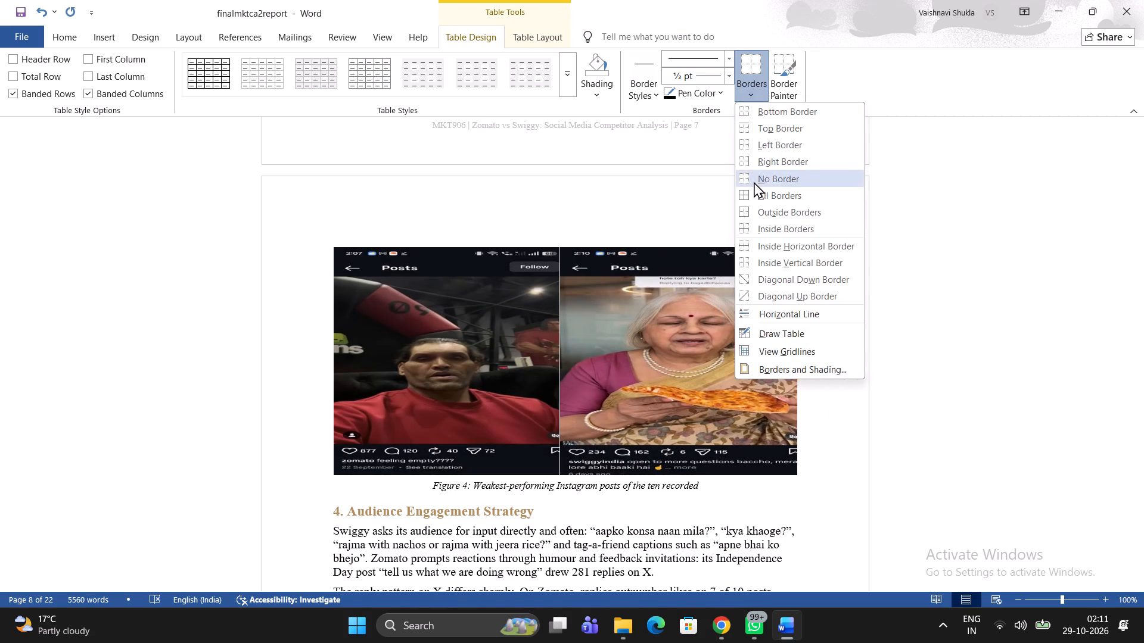
Remove all borders from the Figure 5 table holding the audience engagement tactic screenshots.
scroll(839, 445, down, 11)
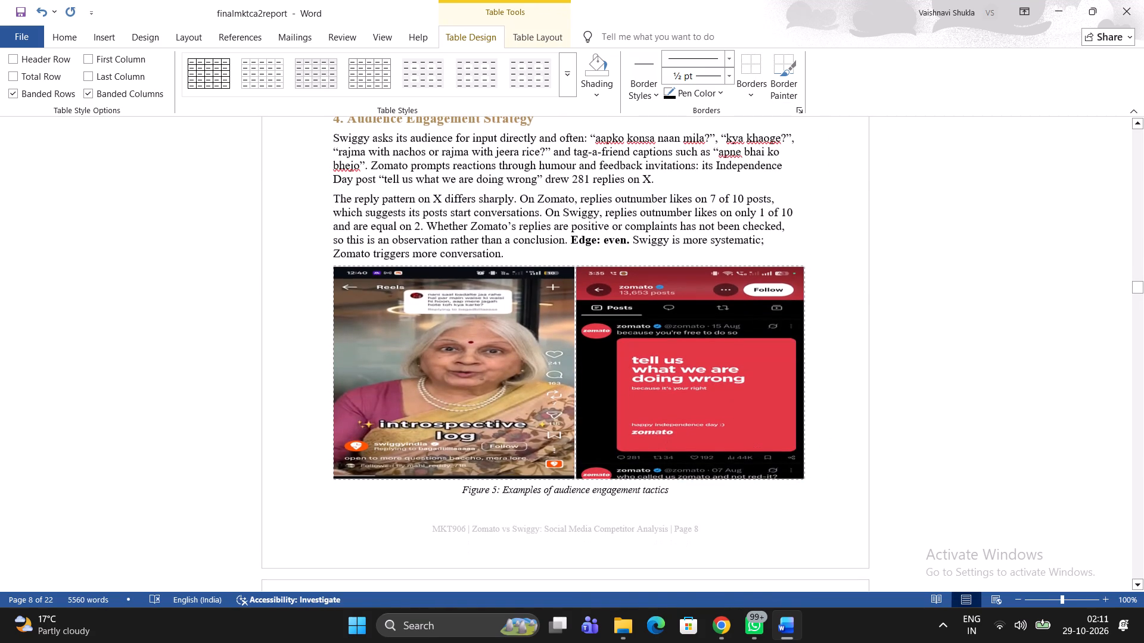
click(355, 357)
click(329, 264)
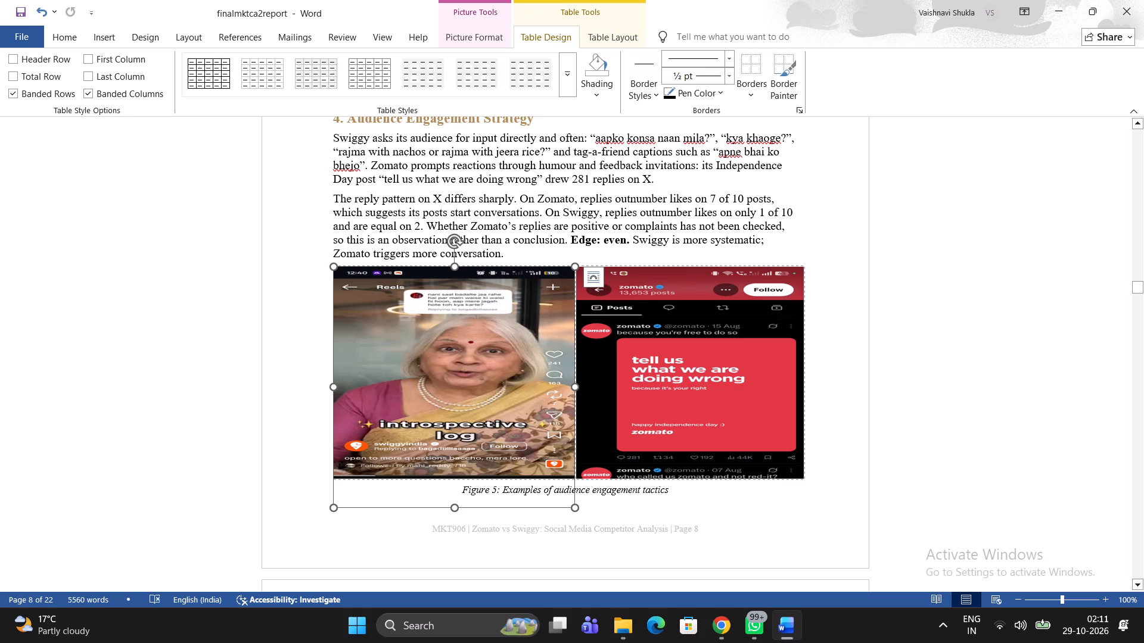
click(309, 260)
click(356, 287)
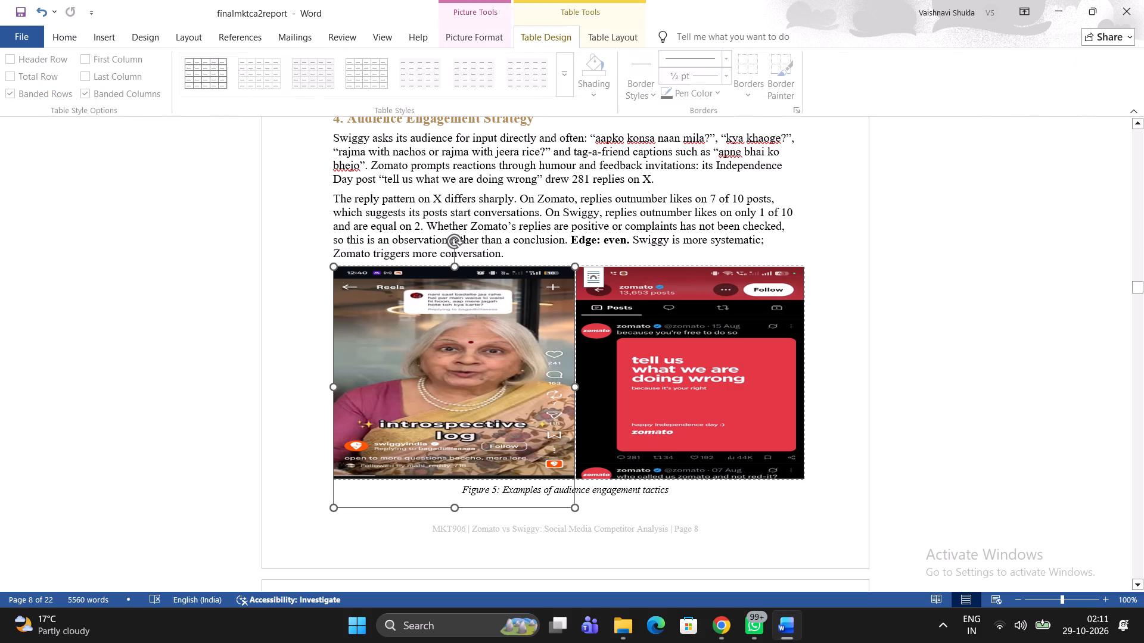
click(322, 265)
click(349, 282)
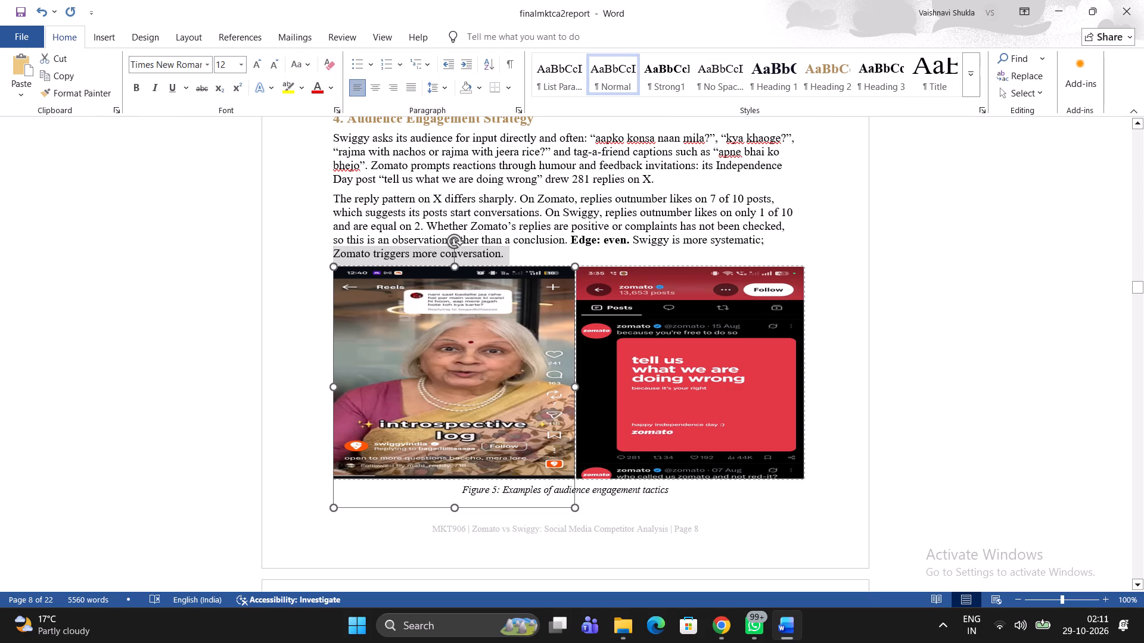
click(302, 301)
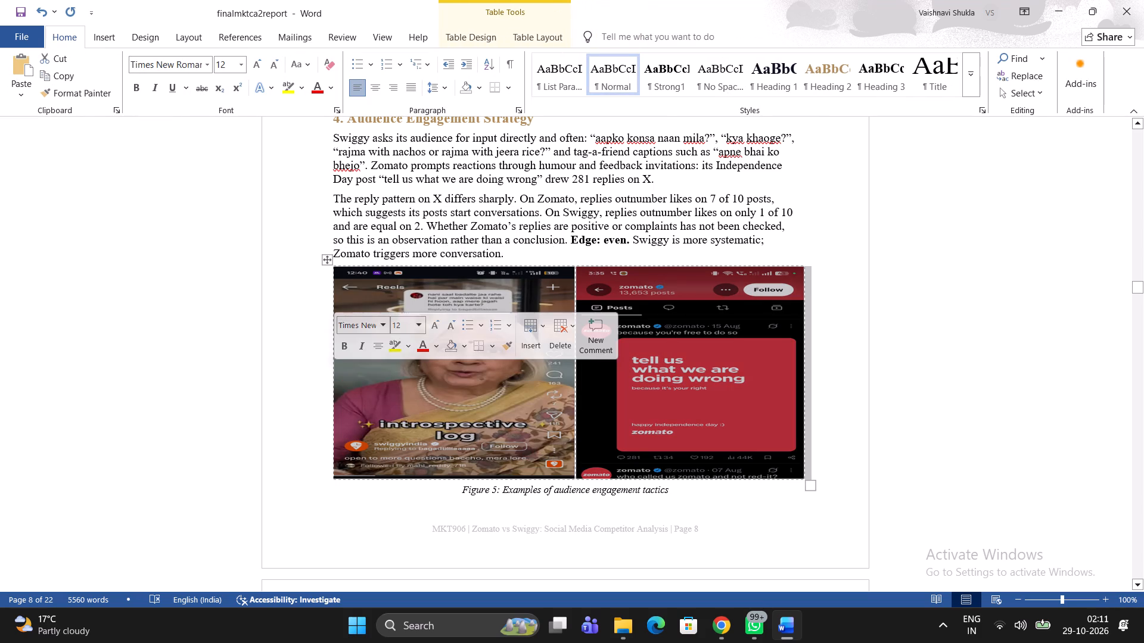
click(329, 257)
click(328, 258)
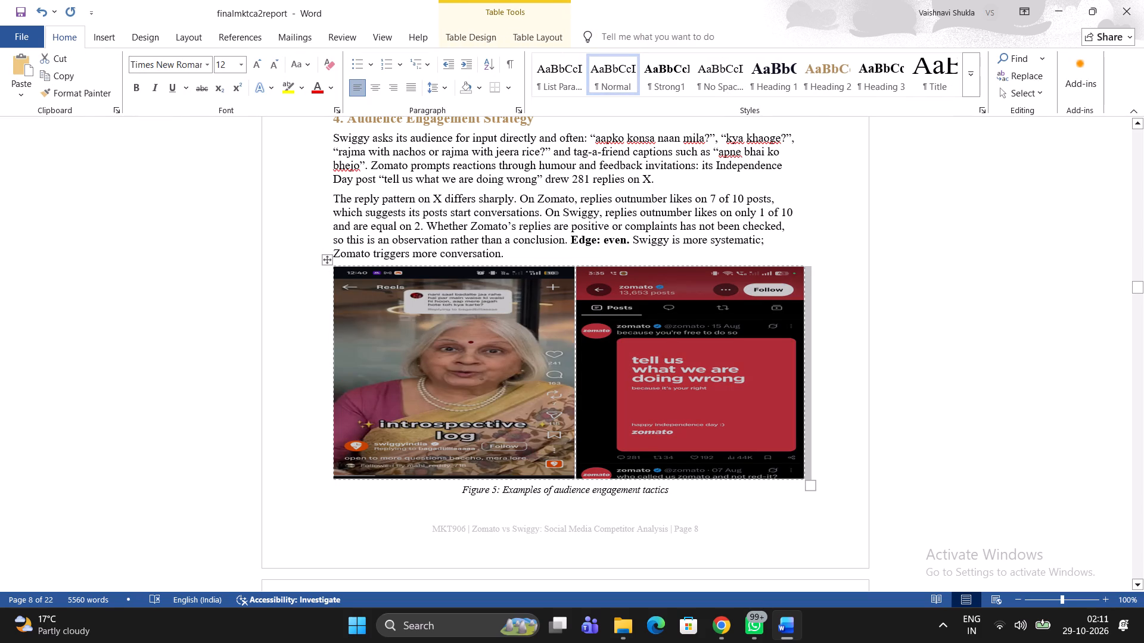
click(327, 261)
click(463, 36)
click(738, 92)
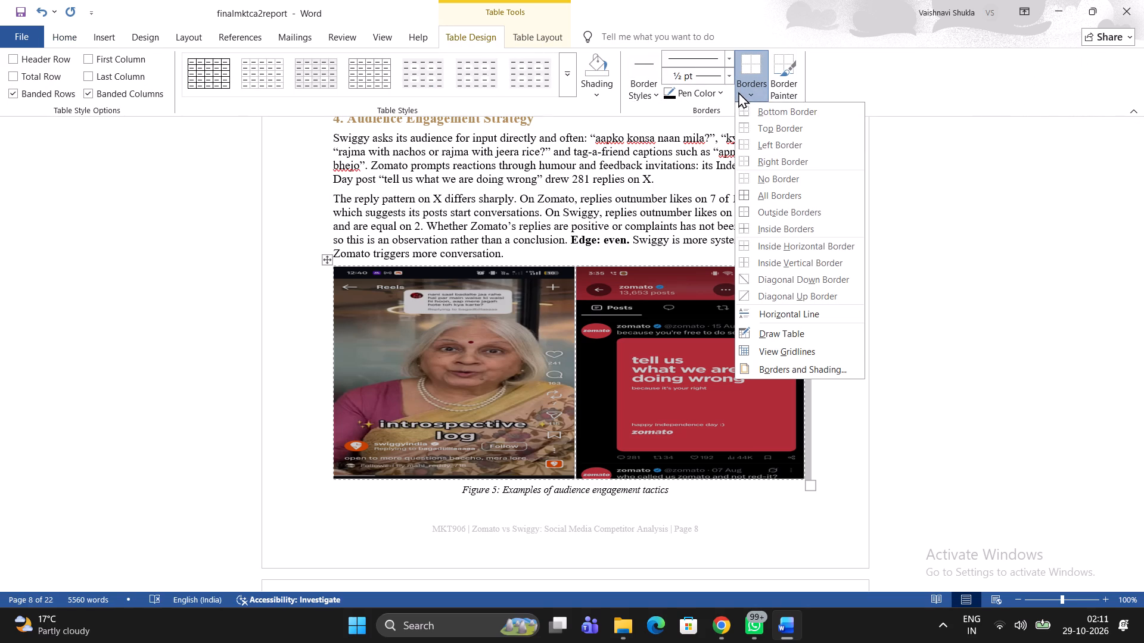
click(760, 182)
Remove all borders from the Figure 6 table holding the influencer and creator collaboration screenshots.
scroll(831, 438, down, 20)
scroll(831, 438, down, 2)
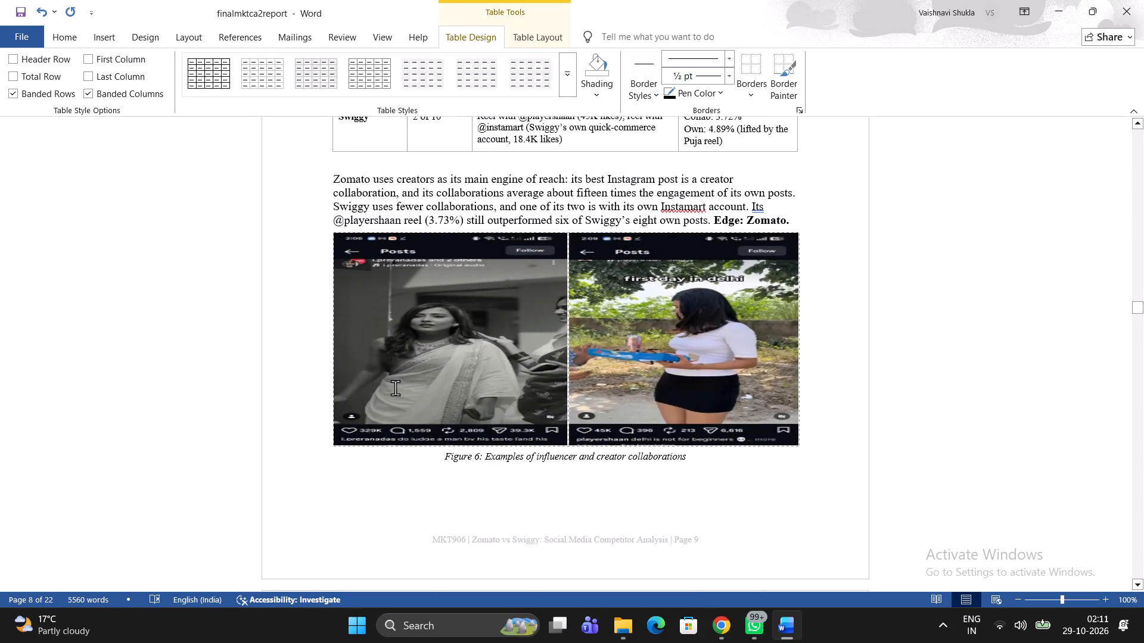
click(340, 249)
click(289, 230)
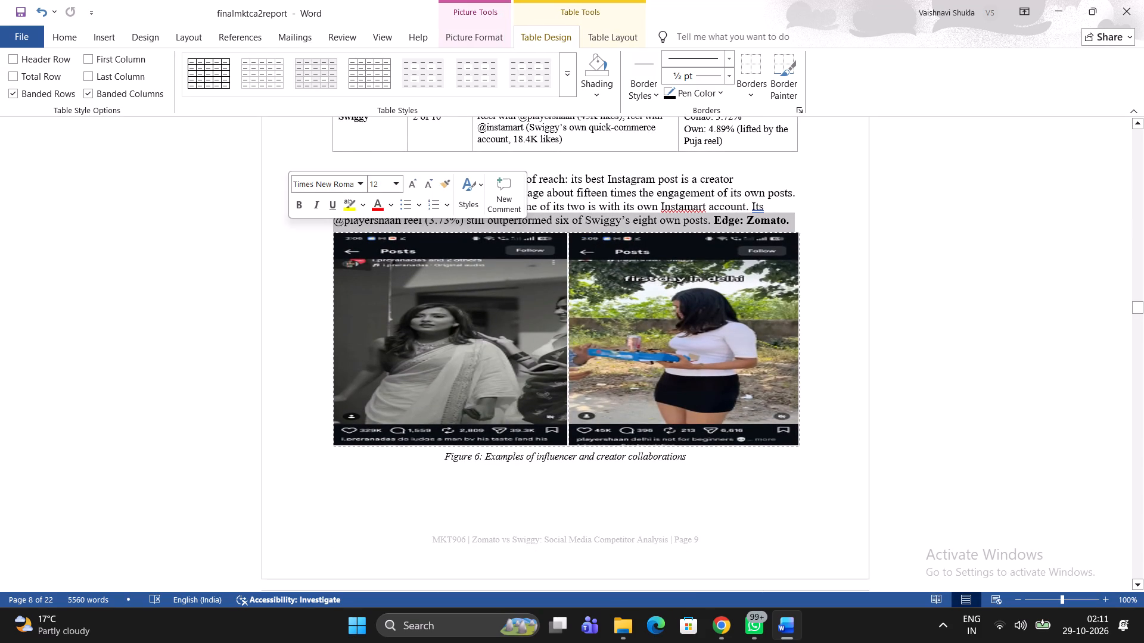
click(306, 239)
click(337, 256)
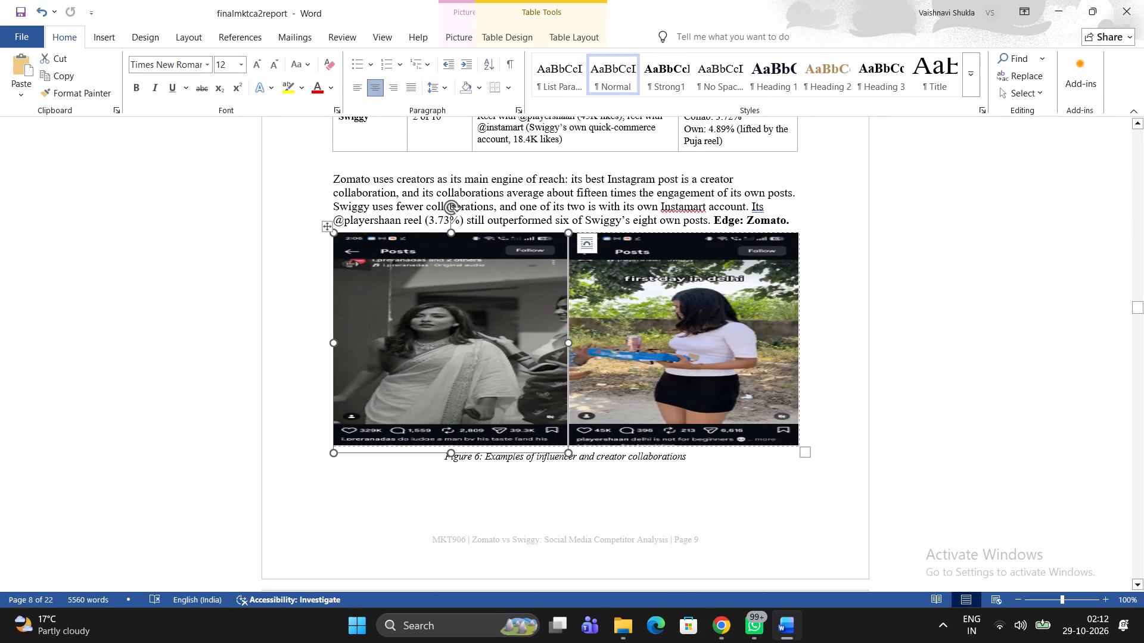
click(324, 225)
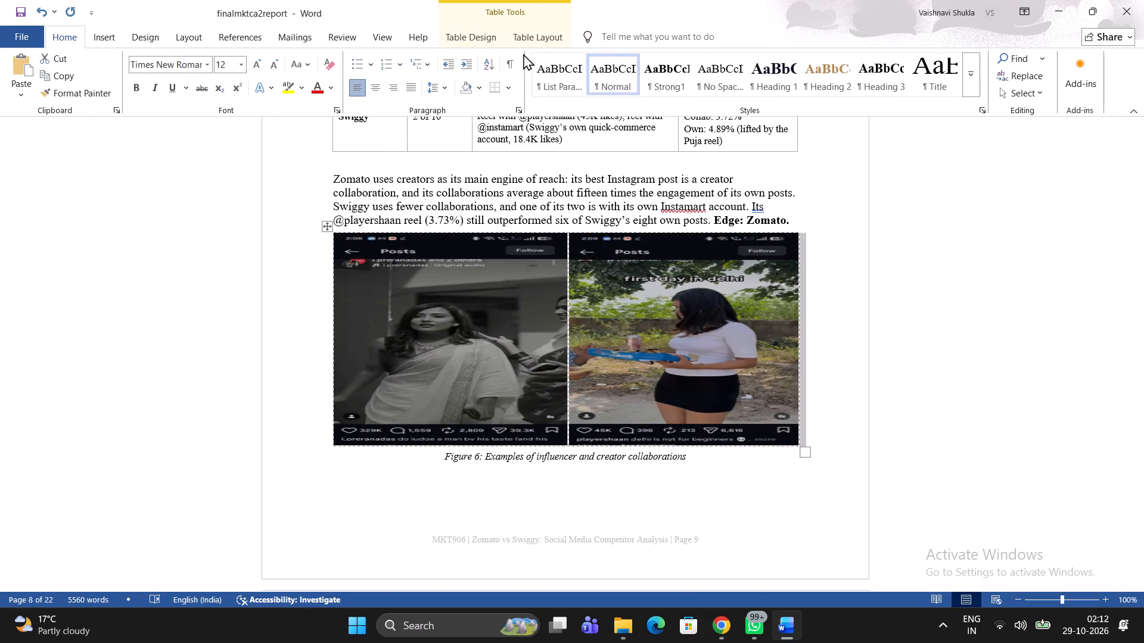
click(481, 42)
click(751, 93)
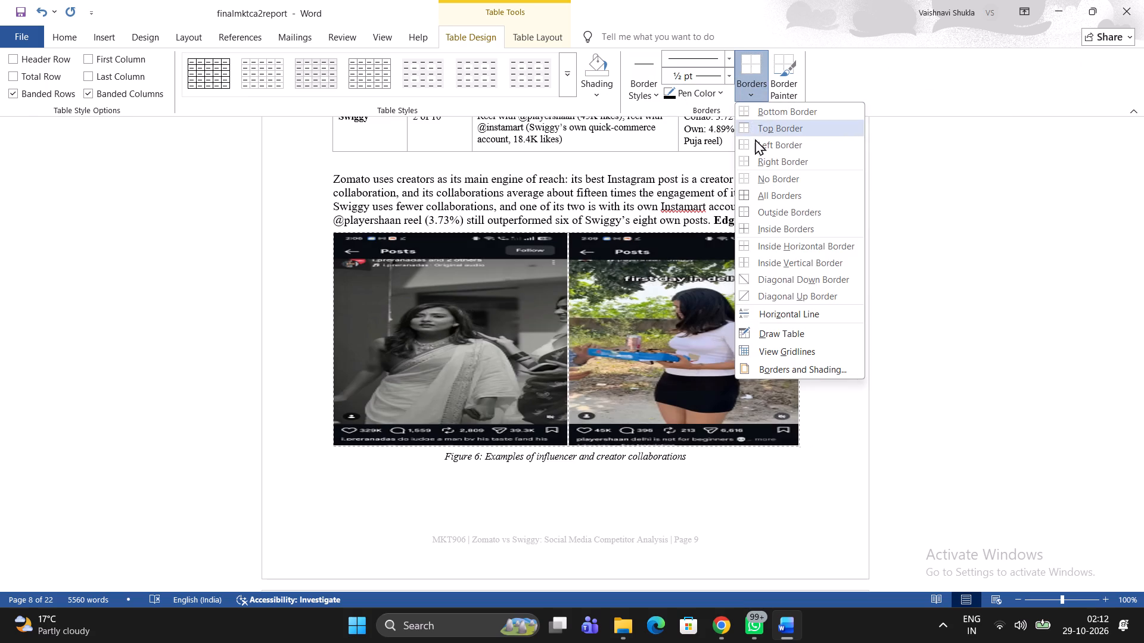
click(758, 179)
Slightly reduce the height of the Zomato collaboration screenshot in the Figure 6 table from its bottom edge.
scroll(705, 344, down, 14)
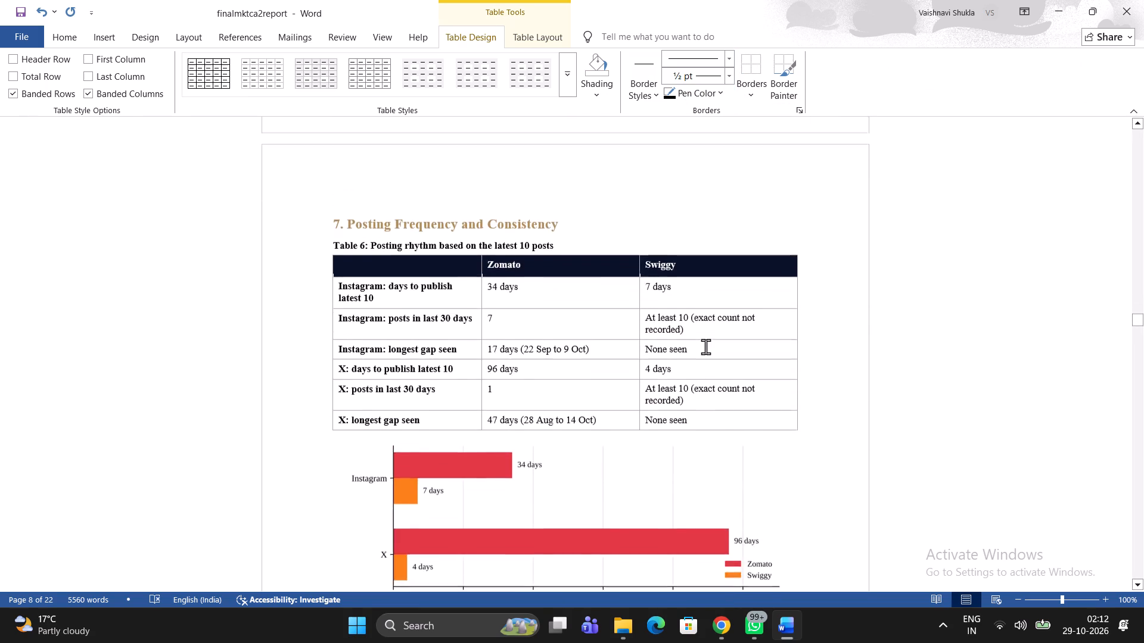
scroll(705, 347, up, 12)
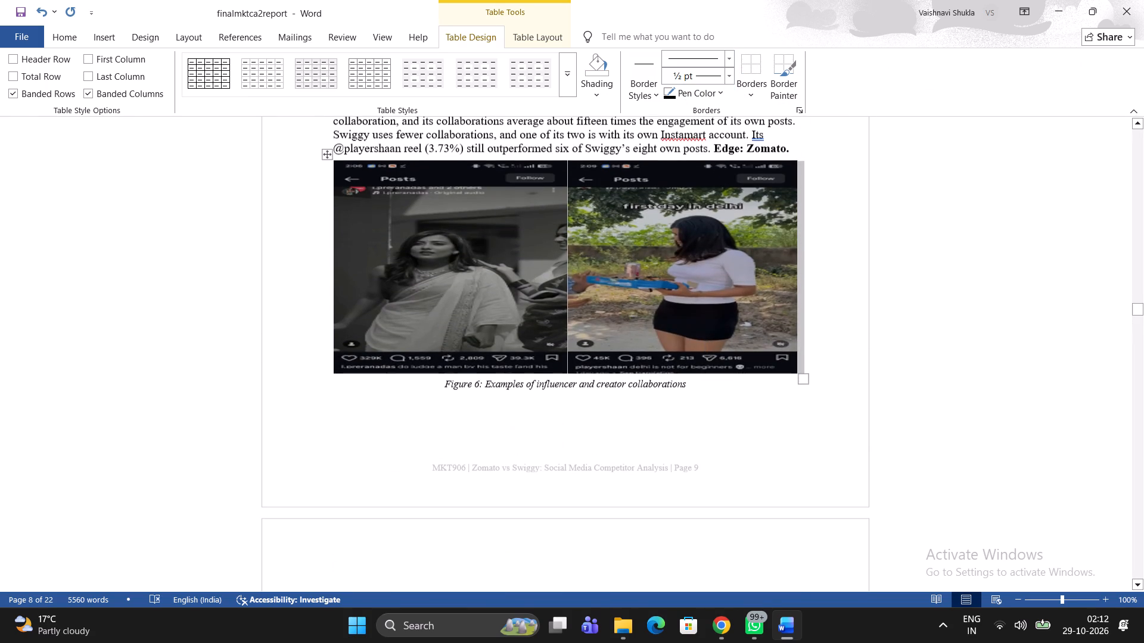
click(705, 349)
click(751, 419)
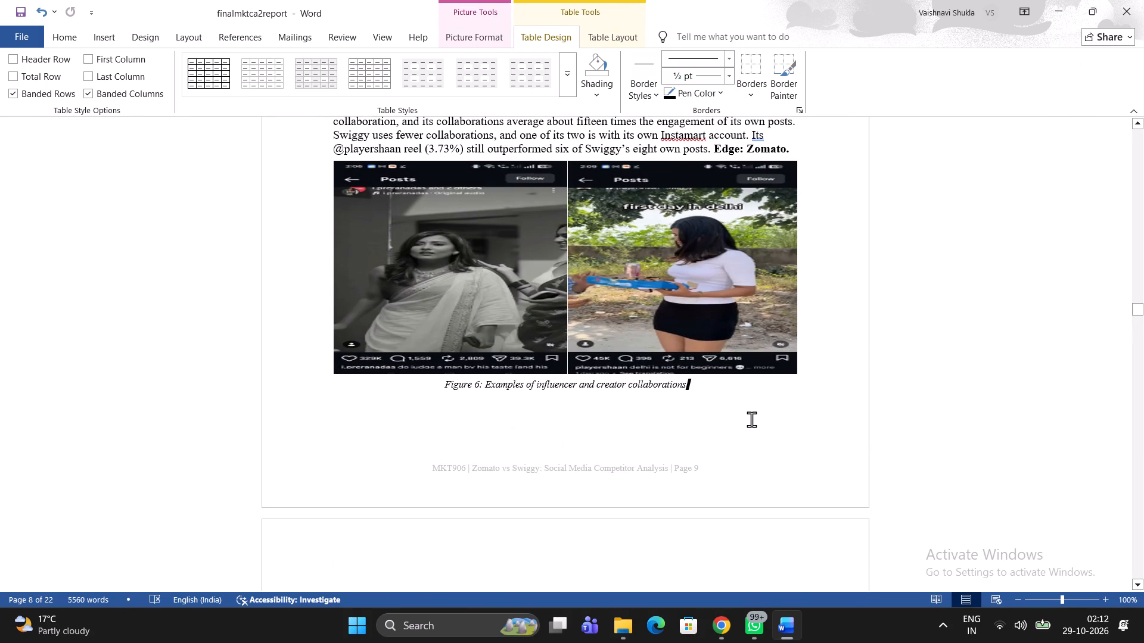
click(536, 348)
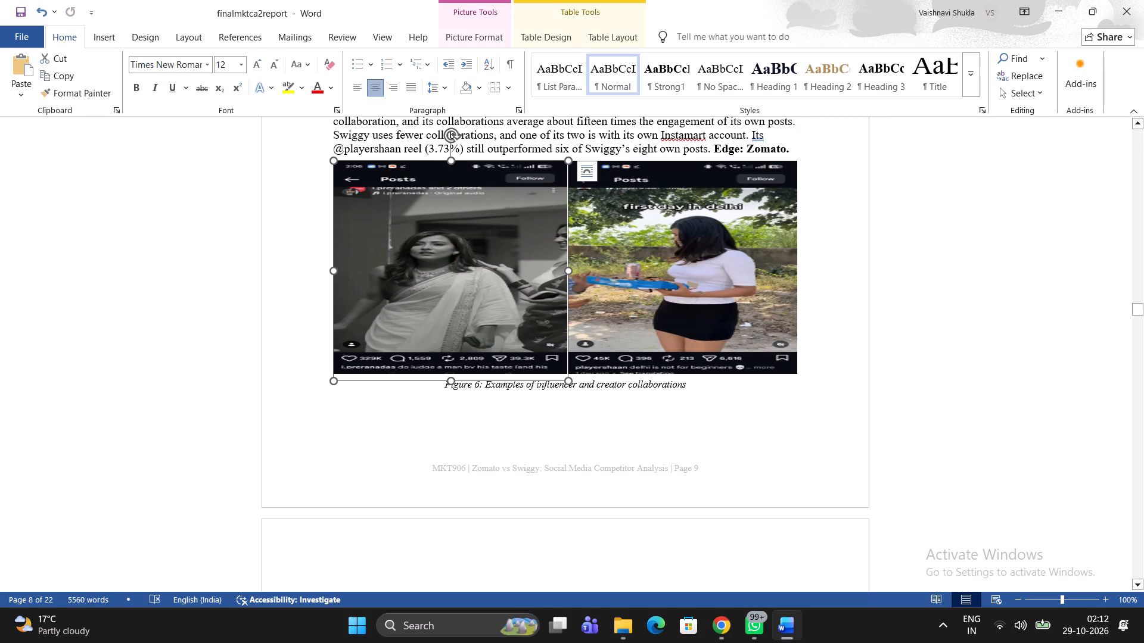
click(451, 379)
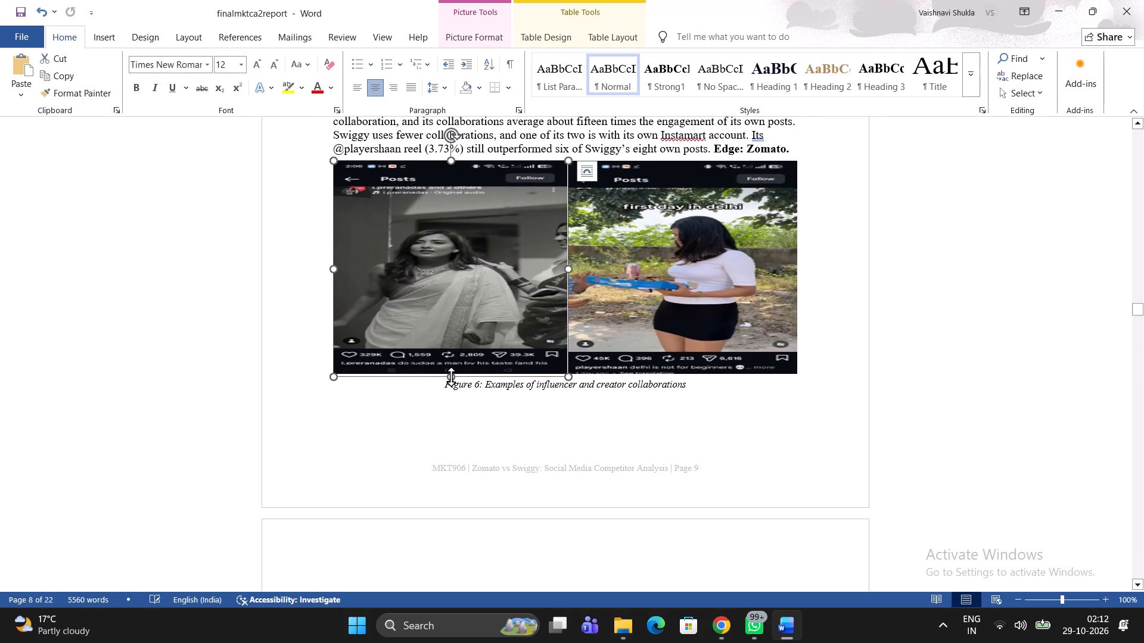
Slightly increase the height of the Zomato collaboration screenshot in the Figure 6 table from its bottom edge.
drag(451, 376, 451, 383)
Remove all borders from the Figure 9 table holding the Zomato and Swiggy X post screenshots.
scroll(514, 394, down, 5)
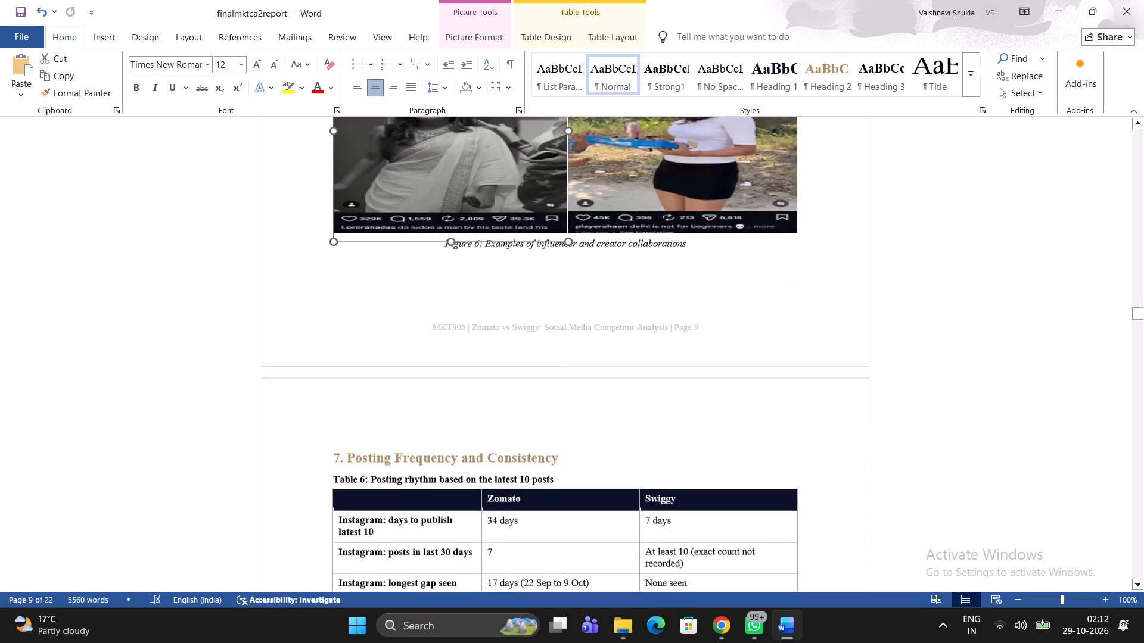
scroll(514, 394, down, 20)
scroll(514, 394, down, 17)
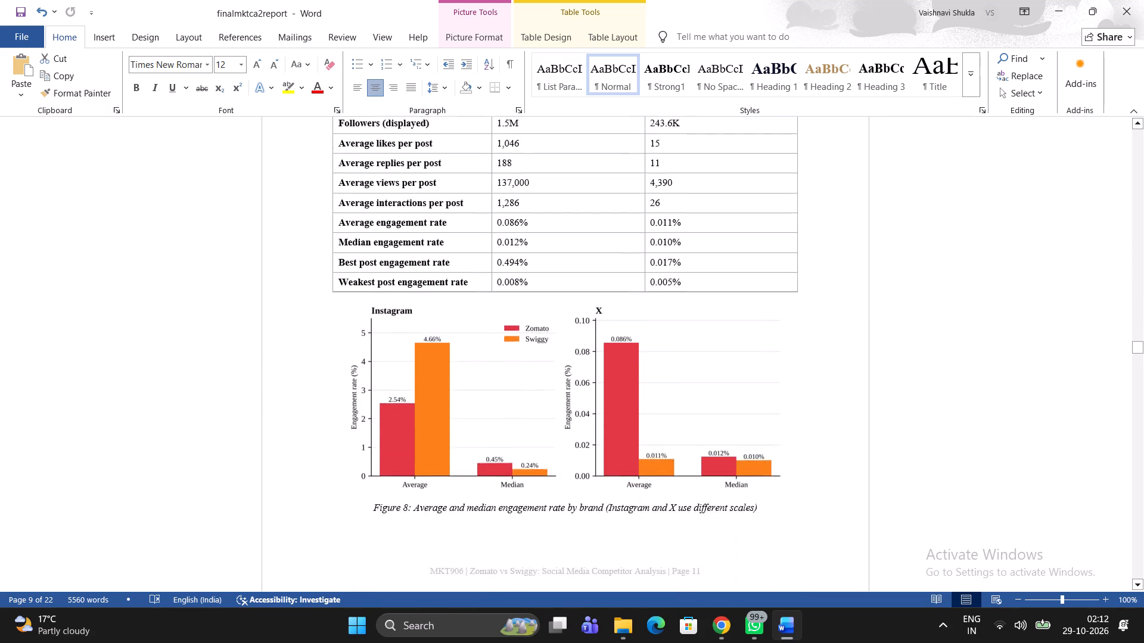
scroll(514, 394, down, 20)
scroll(514, 394, down, 1)
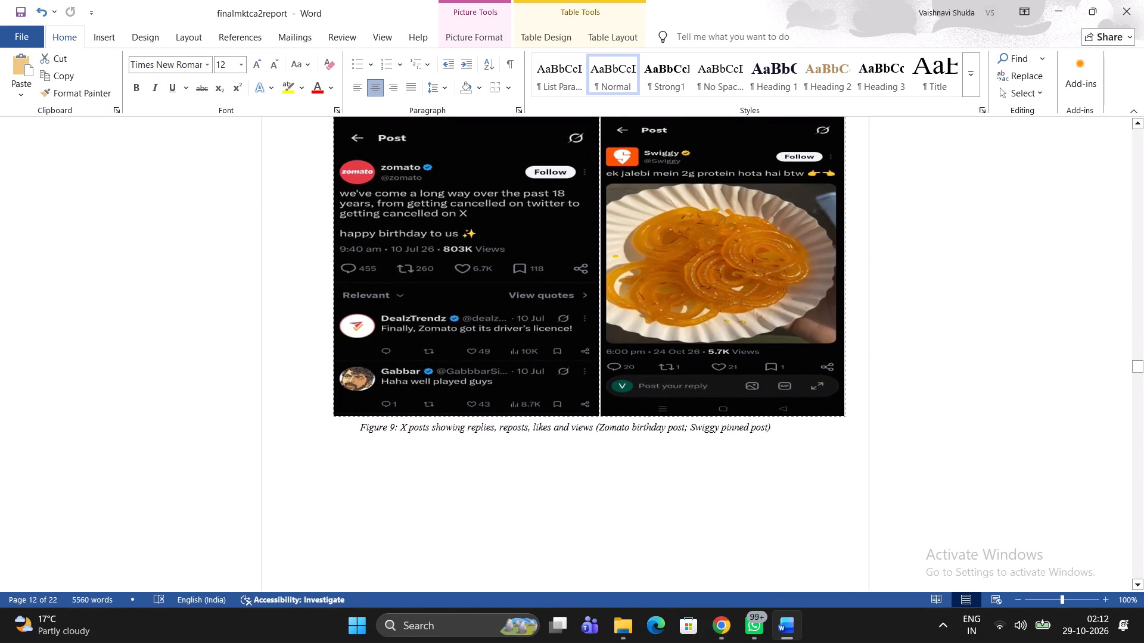
click(514, 394)
scroll(514, 394, up, 4)
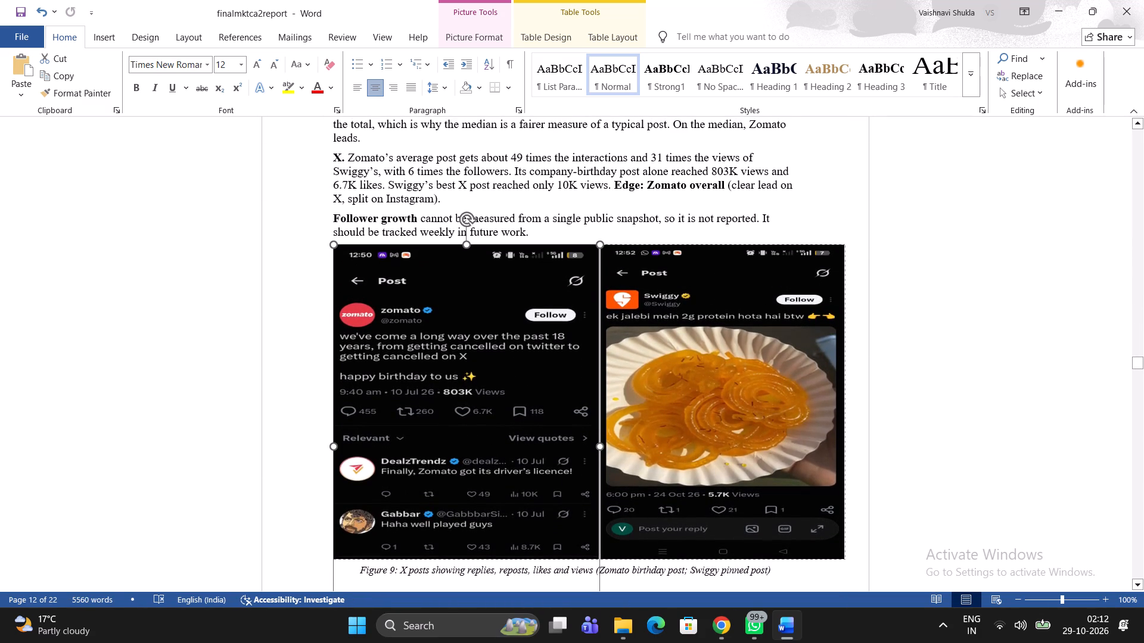
click(294, 331)
click(325, 239)
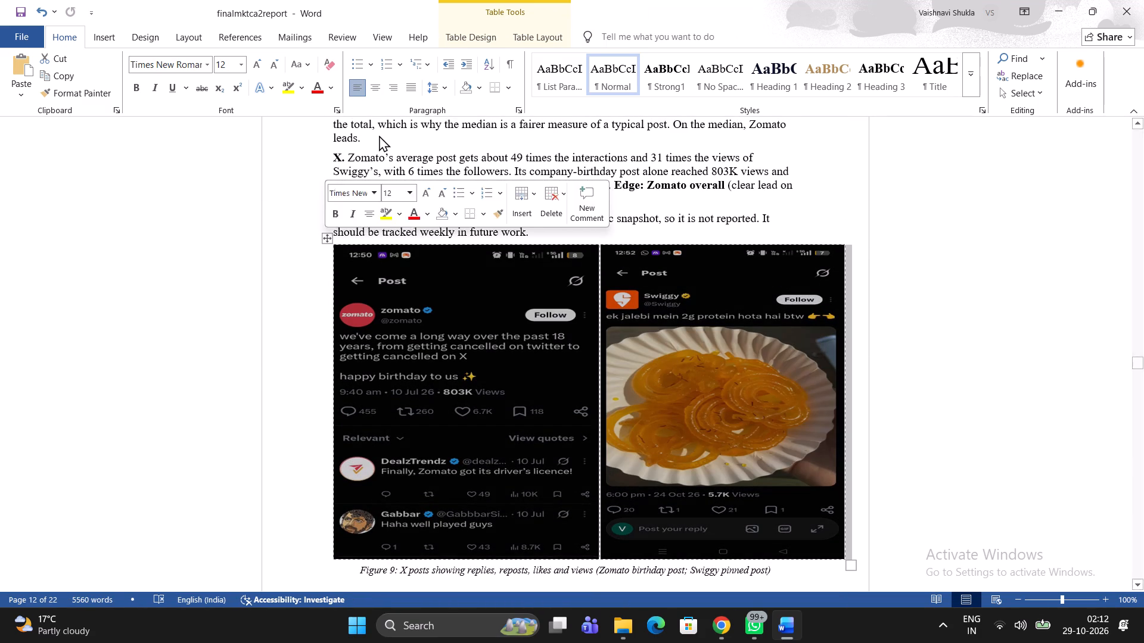
click(464, 32)
click(741, 94)
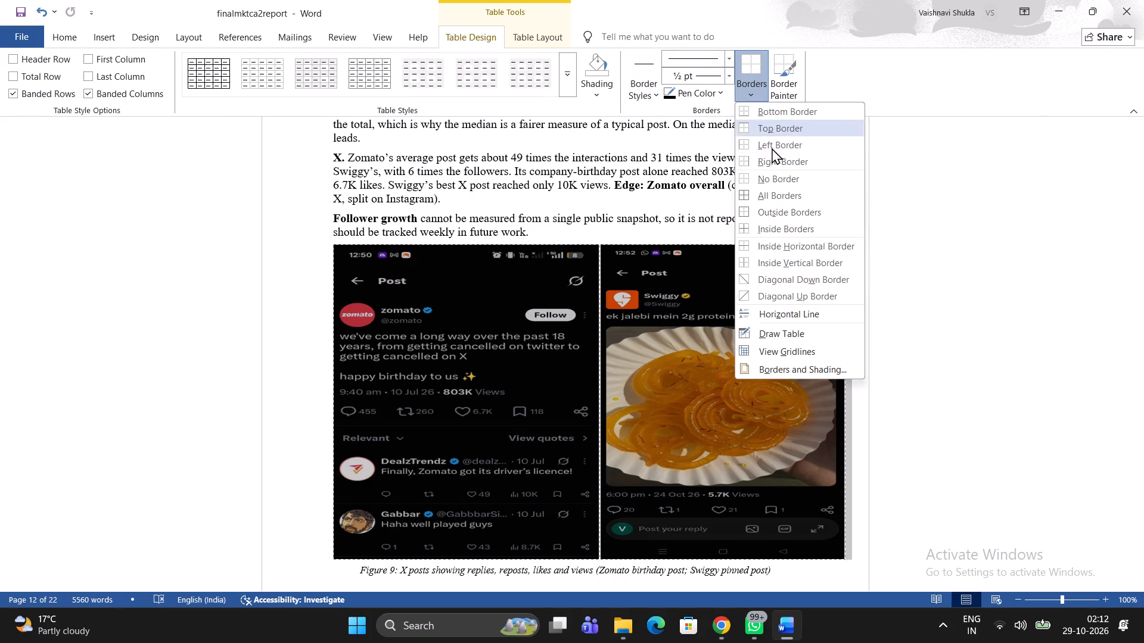
Remove all borders from the Figure 9 table holding the Zomato and Swiggy X posts.
click(775, 175)
Remove all borders from the Figure 10 box holding the AI-assisted theme analysis chart.
scroll(772, 310, down, 16)
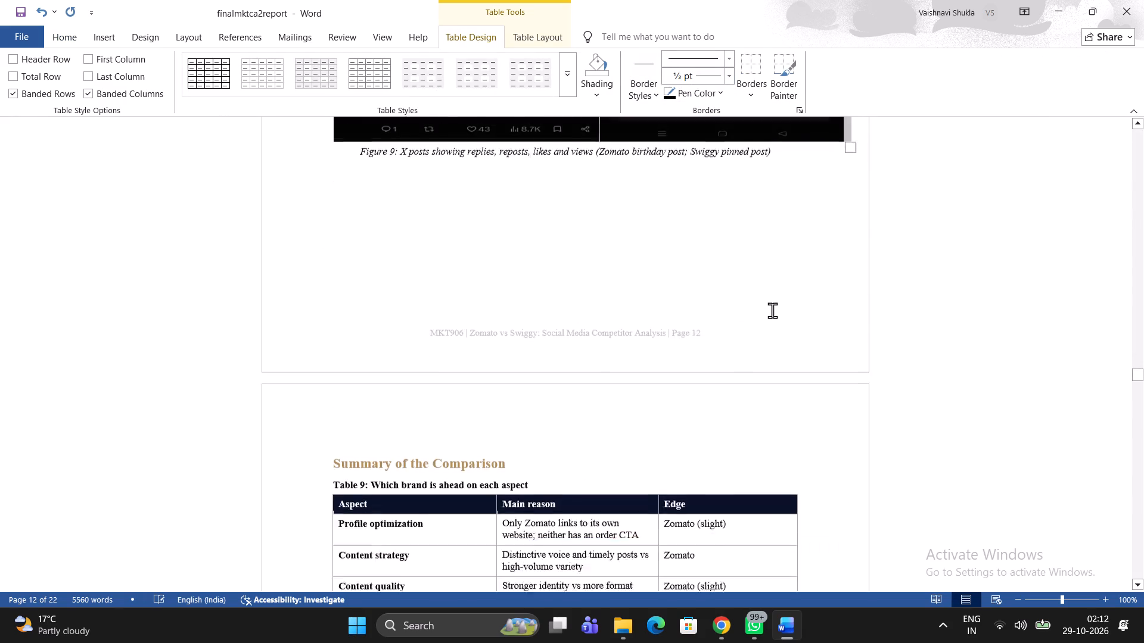
scroll(772, 310, down, 20)
scroll(772, 310, down, 20)
scroll(772, 310, down, 3)
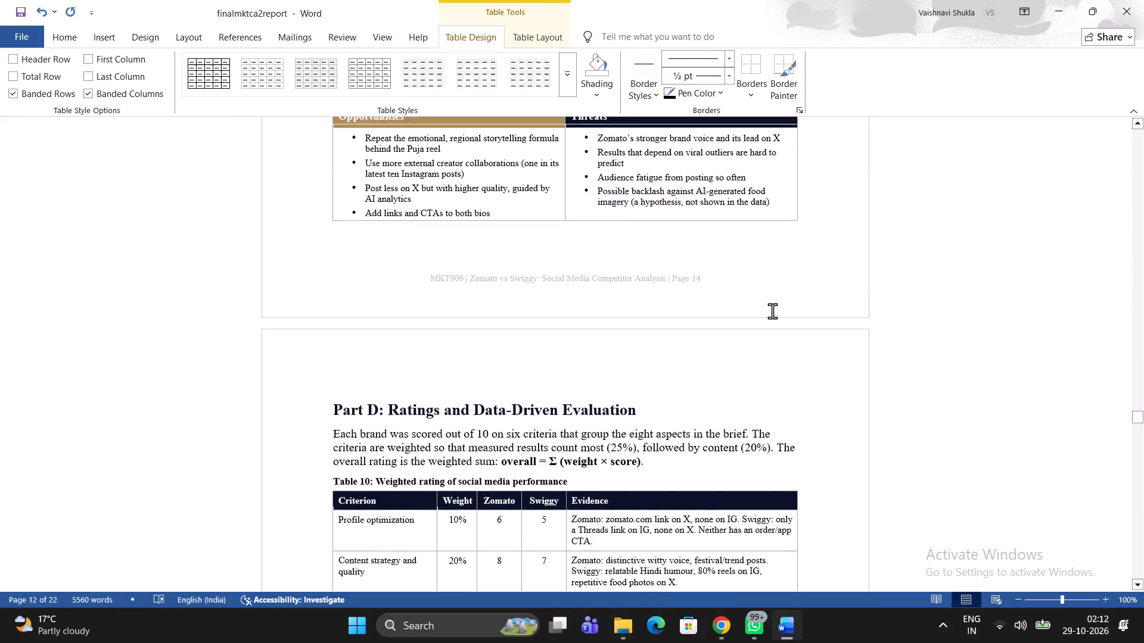
scroll(772, 311, down, 20)
scroll(772, 311, down, 20)
scroll(772, 311, down, 3)
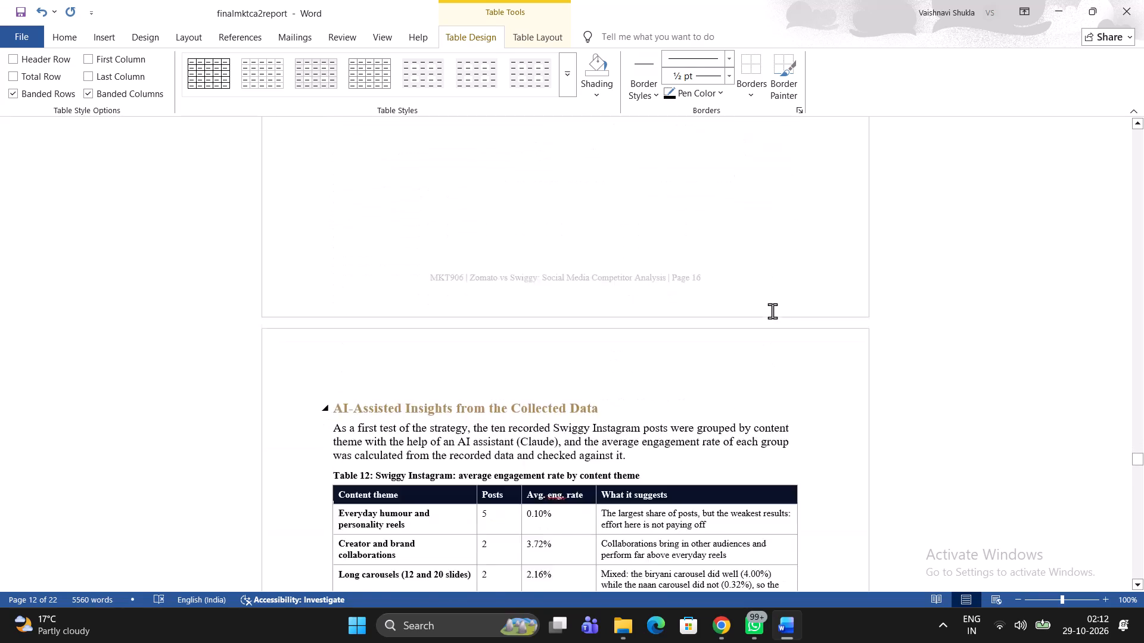
scroll(772, 311, down, 18)
scroll(772, 311, up, 6)
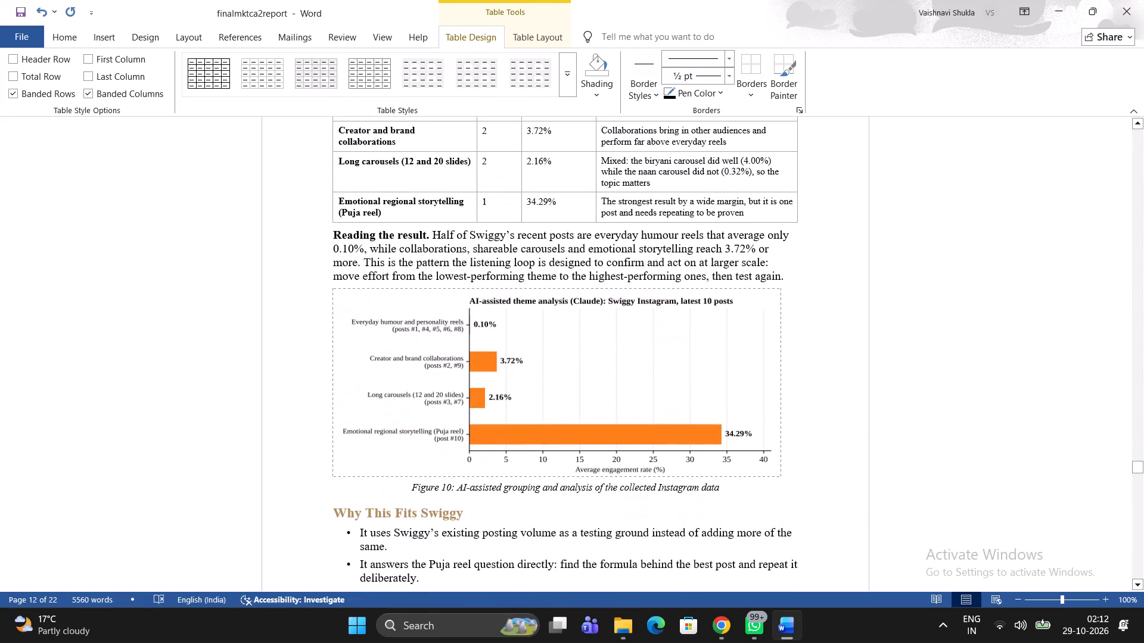
click(772, 311)
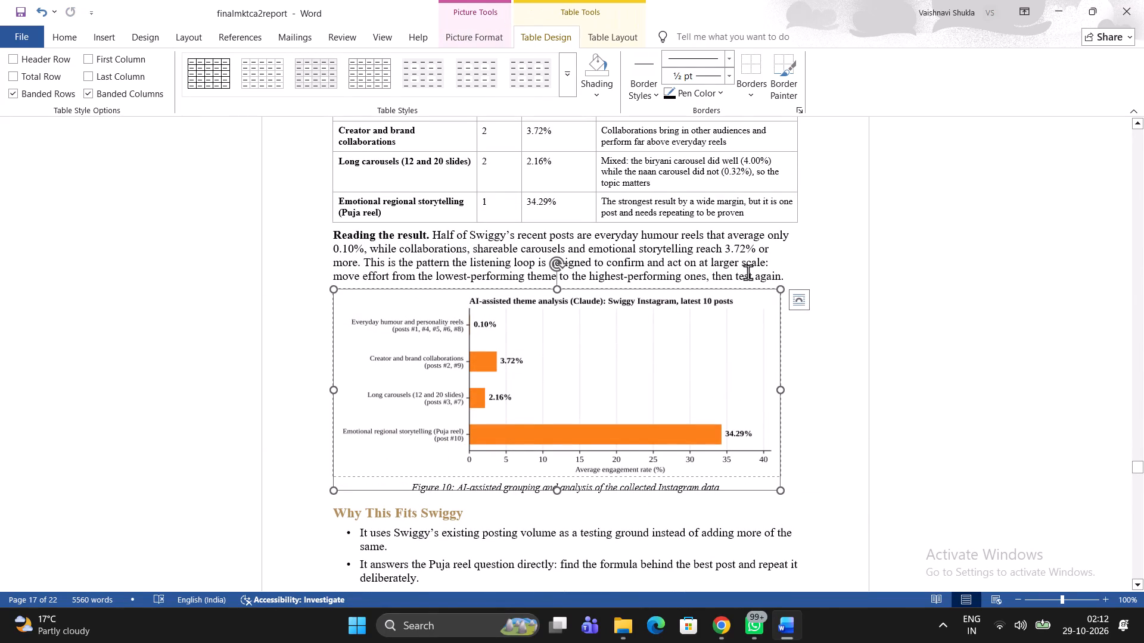
click(742, 83)
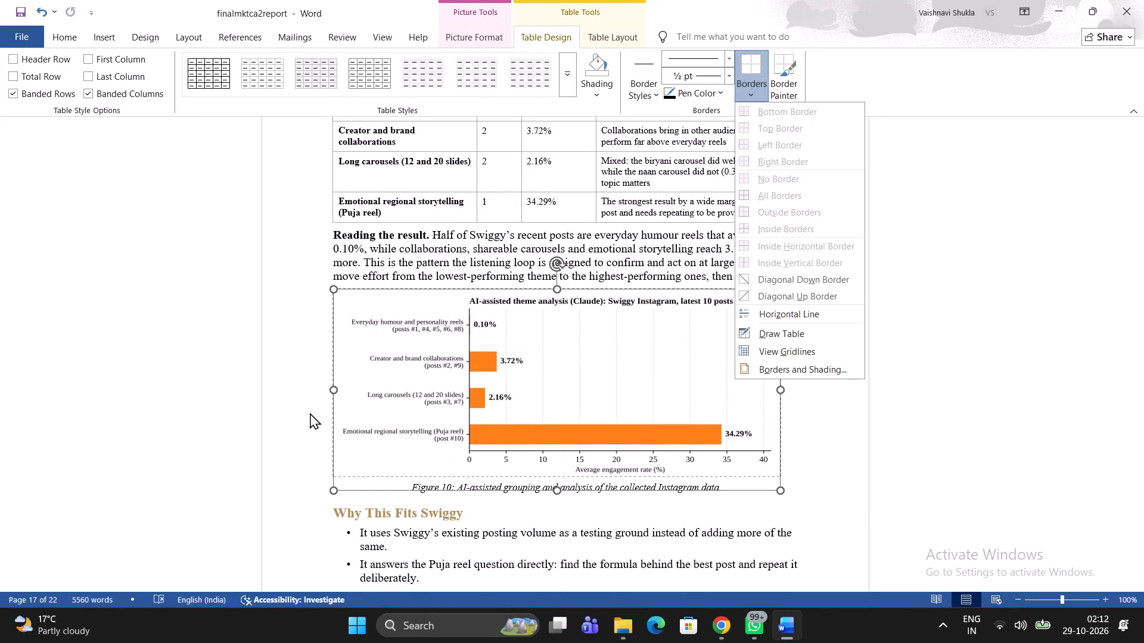
click(288, 411)
click(288, 385)
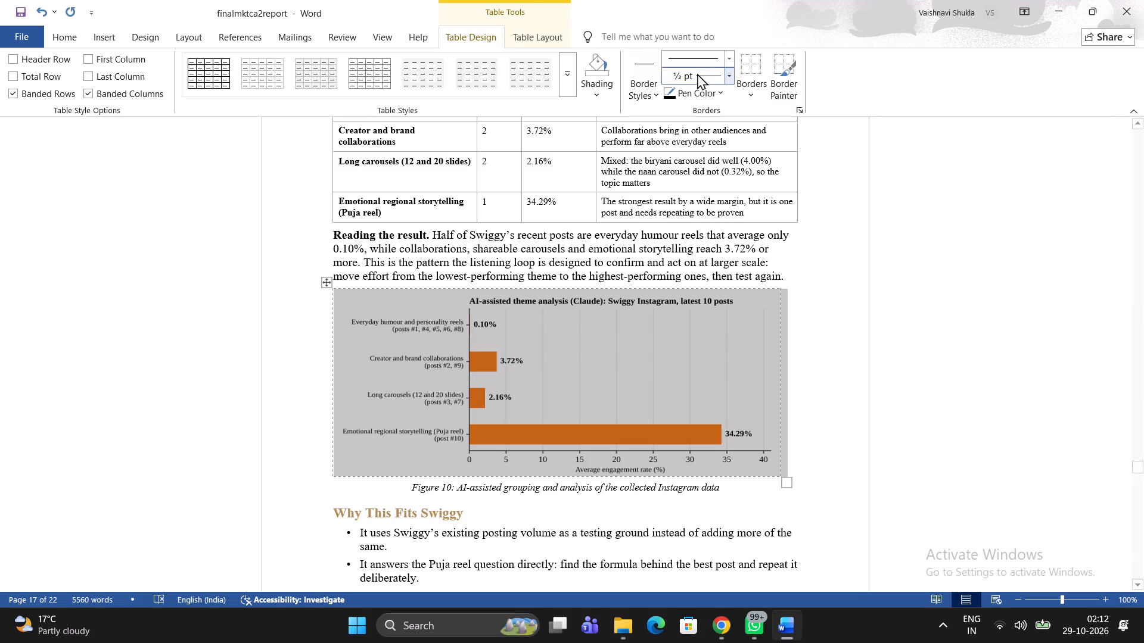
click(746, 90)
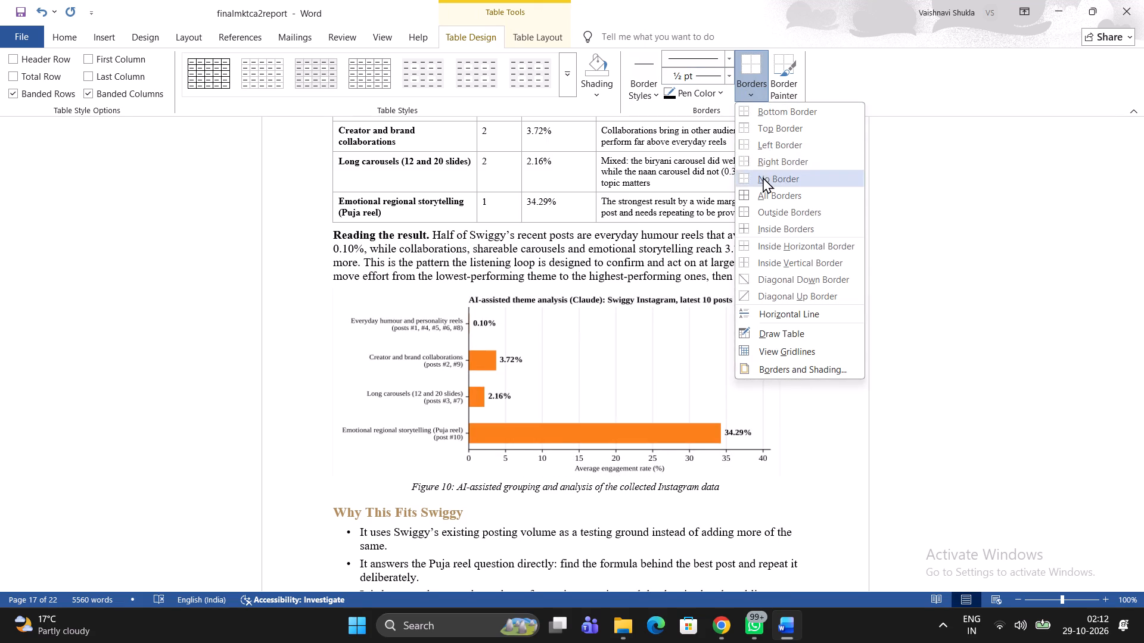
click(763, 177)
scroll(585, 324, up, 6)
scroll(585, 324, down, 5)
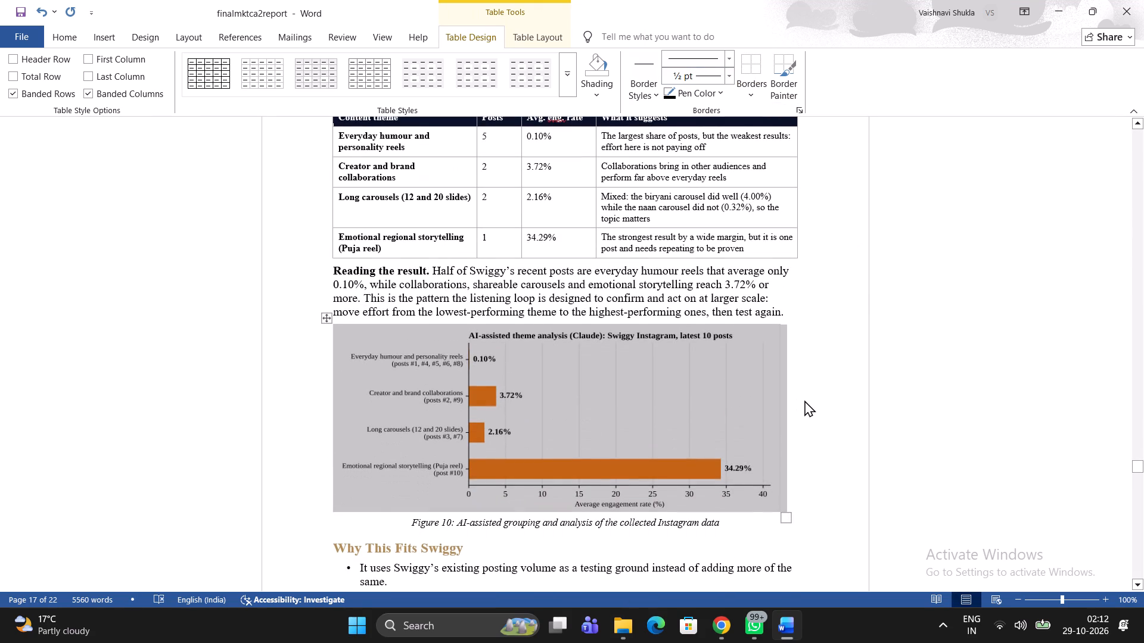
click(804, 400)
scroll(803, 399, up, 5)
scroll(801, 392, down, 5)
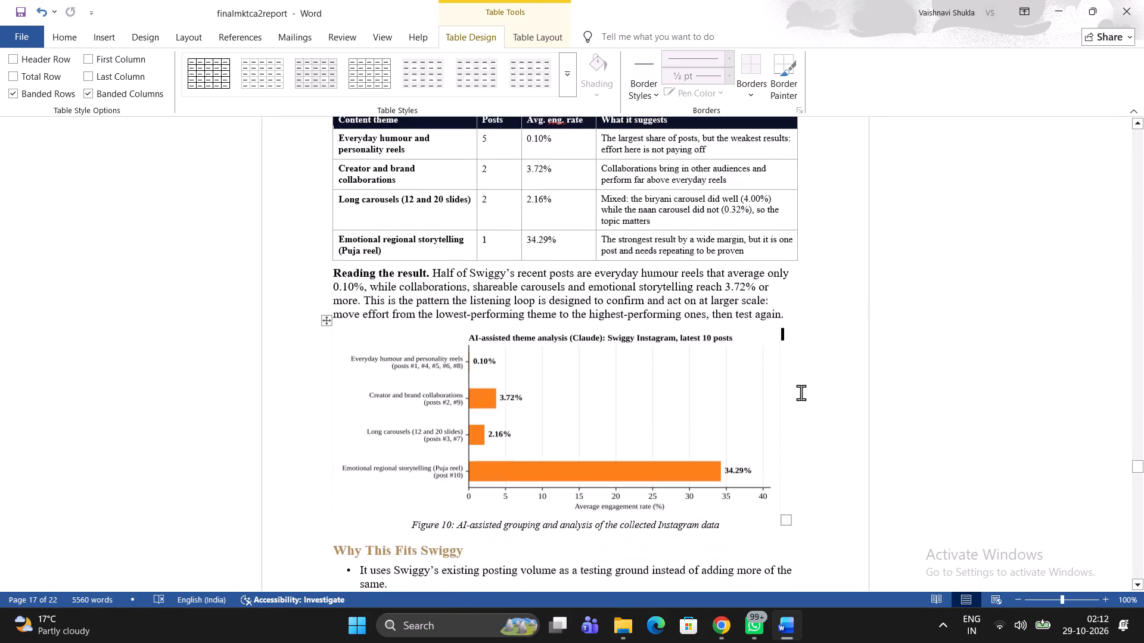
Review the layout of the pages from Figure 10 through Part F, the conclusion, references and post data tables.
scroll(801, 392, down, 5)
scroll(801, 392, down, 20)
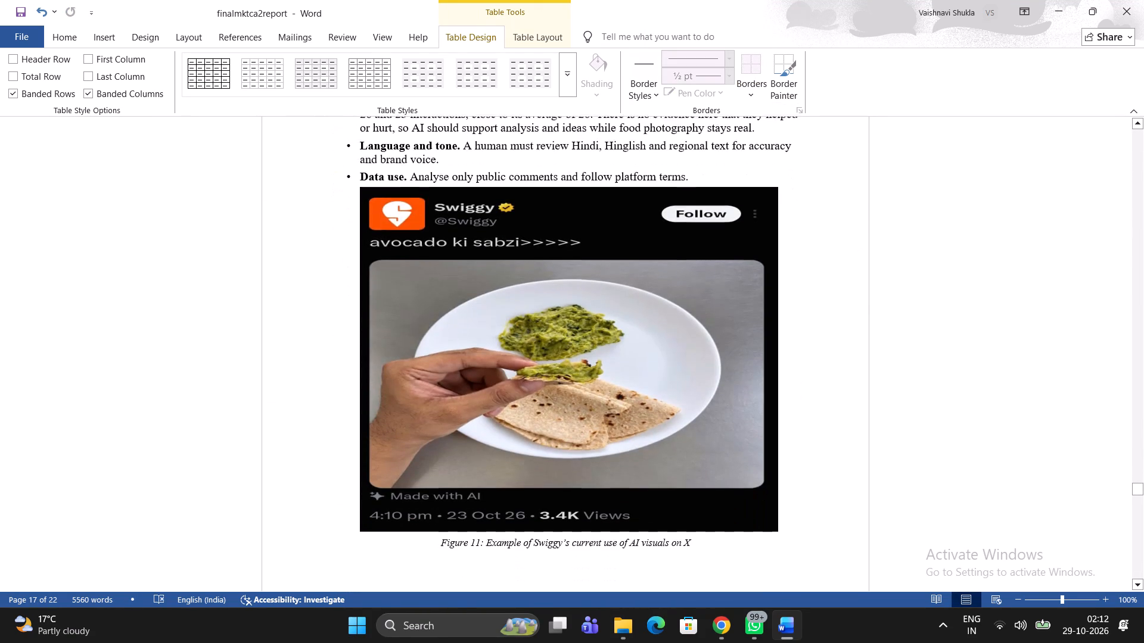
scroll(799, 391, down, 12)
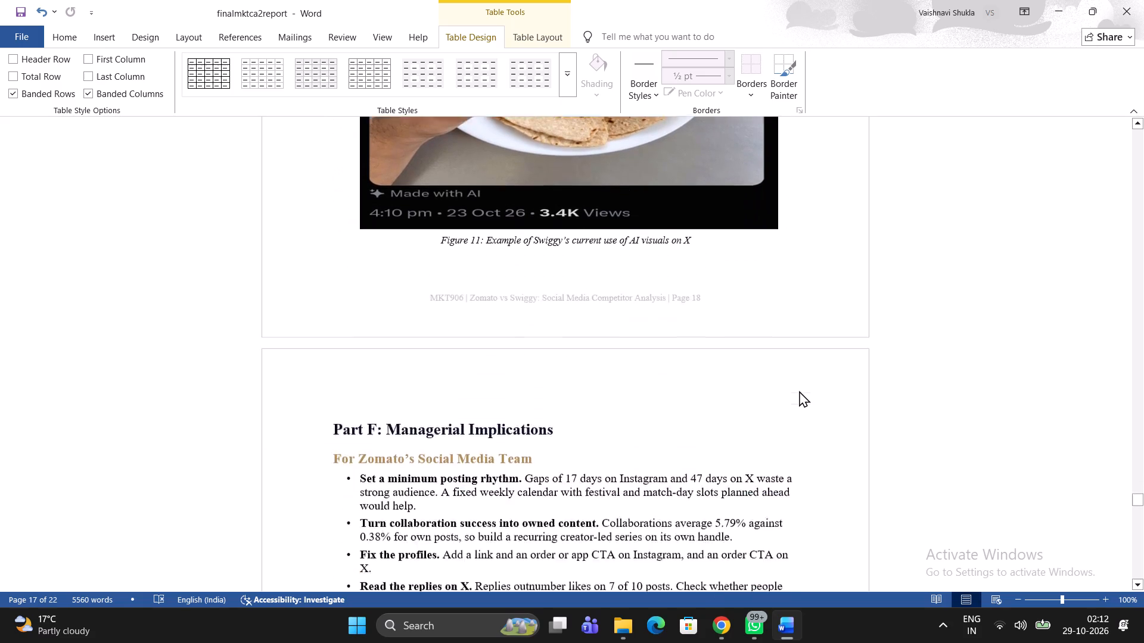
scroll(799, 391, down, 20)
scroll(799, 391, down, 15)
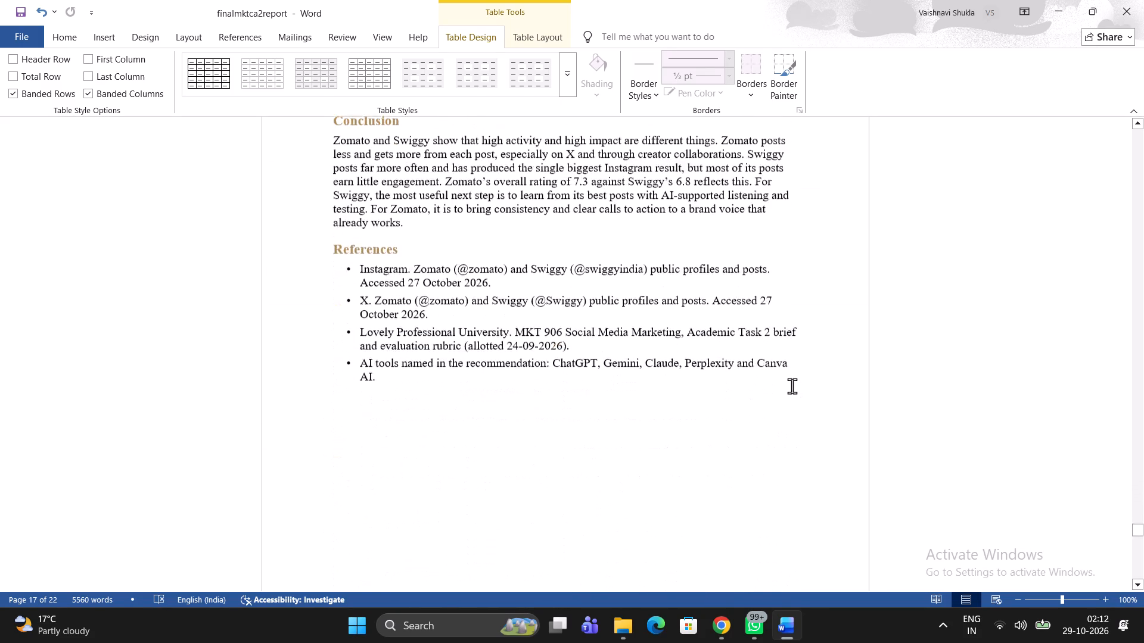
scroll(792, 386, down, 5)
scroll(792, 386, up, 1)
scroll(792, 386, down, 13)
scroll(792, 386, down, 12)
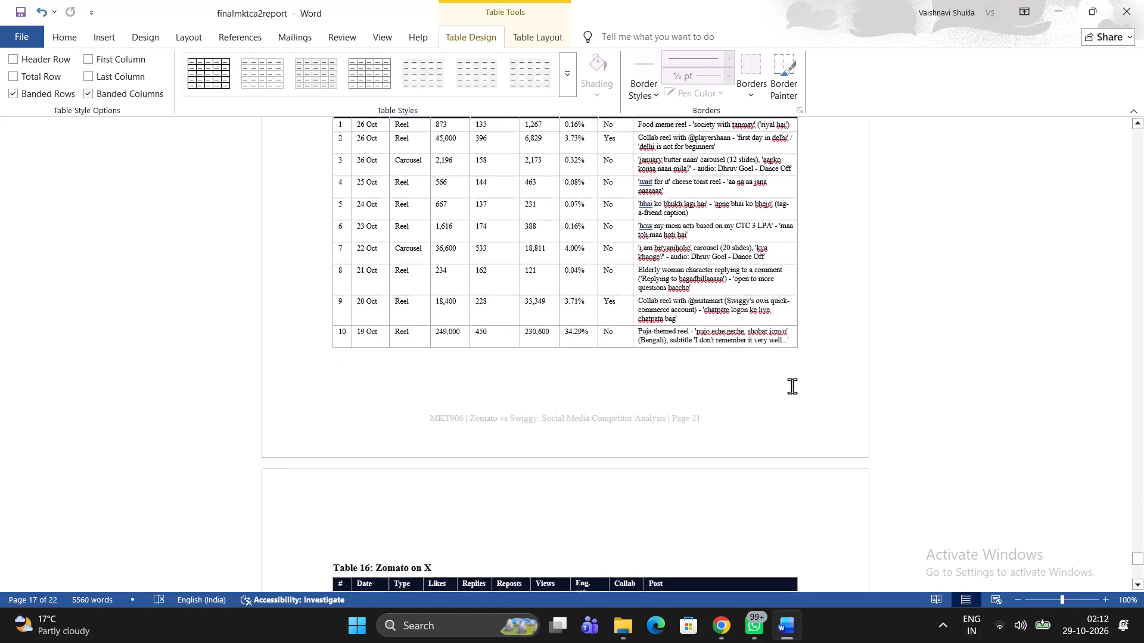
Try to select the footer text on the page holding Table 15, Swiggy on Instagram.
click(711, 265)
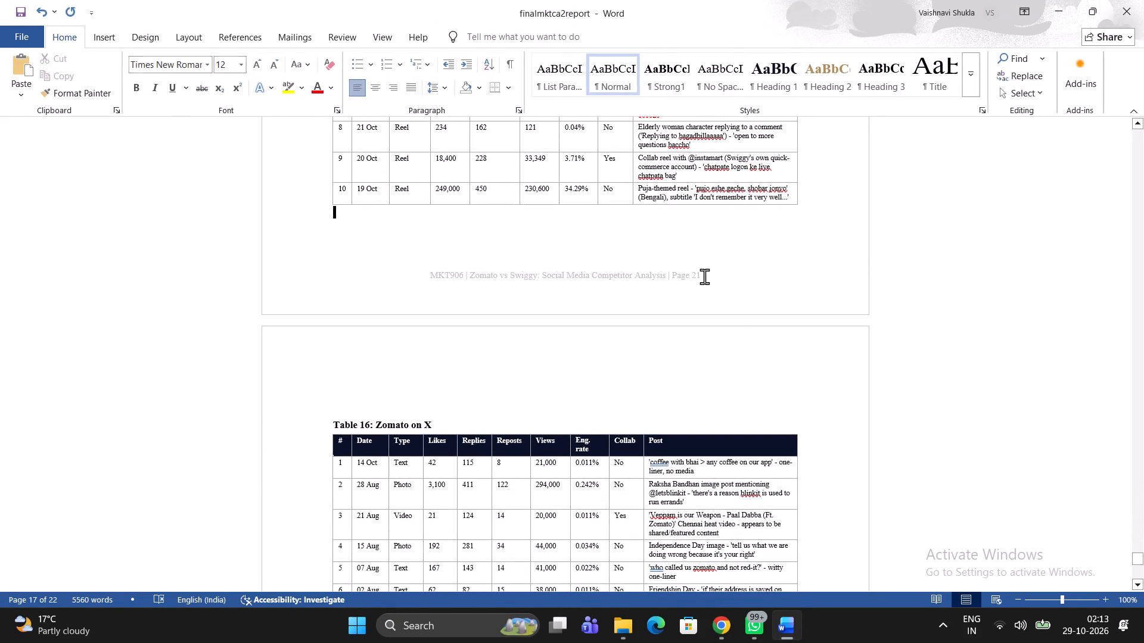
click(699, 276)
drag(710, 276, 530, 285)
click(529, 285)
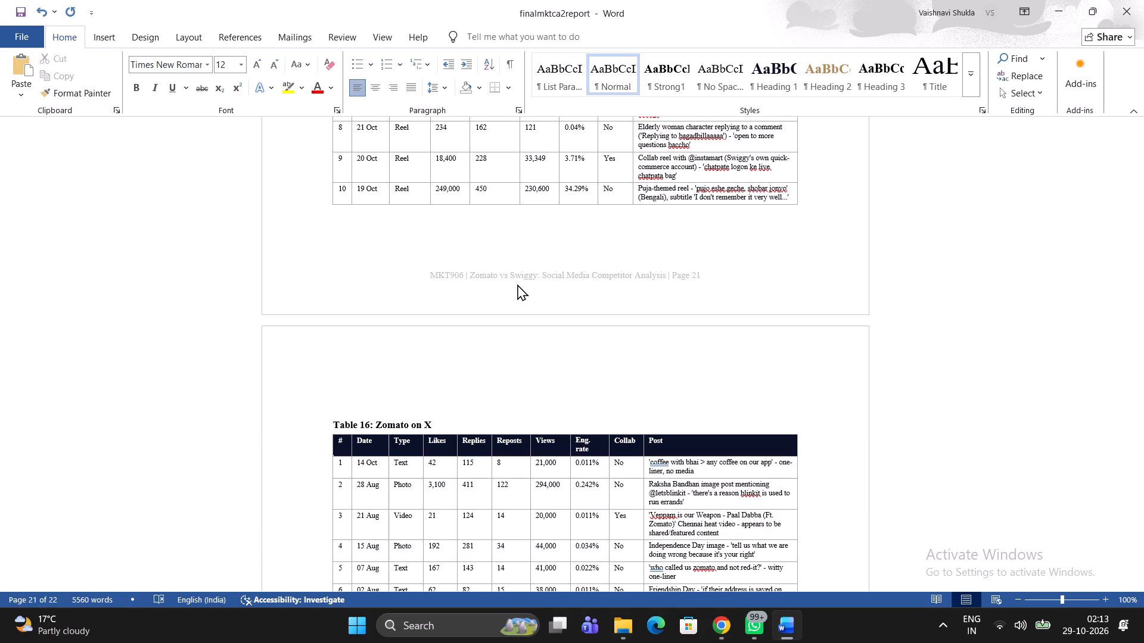
Review the report's layout backwards from the post data tables to the first page, checking tables, figures and page breaks.
scroll(515, 283, up, 14)
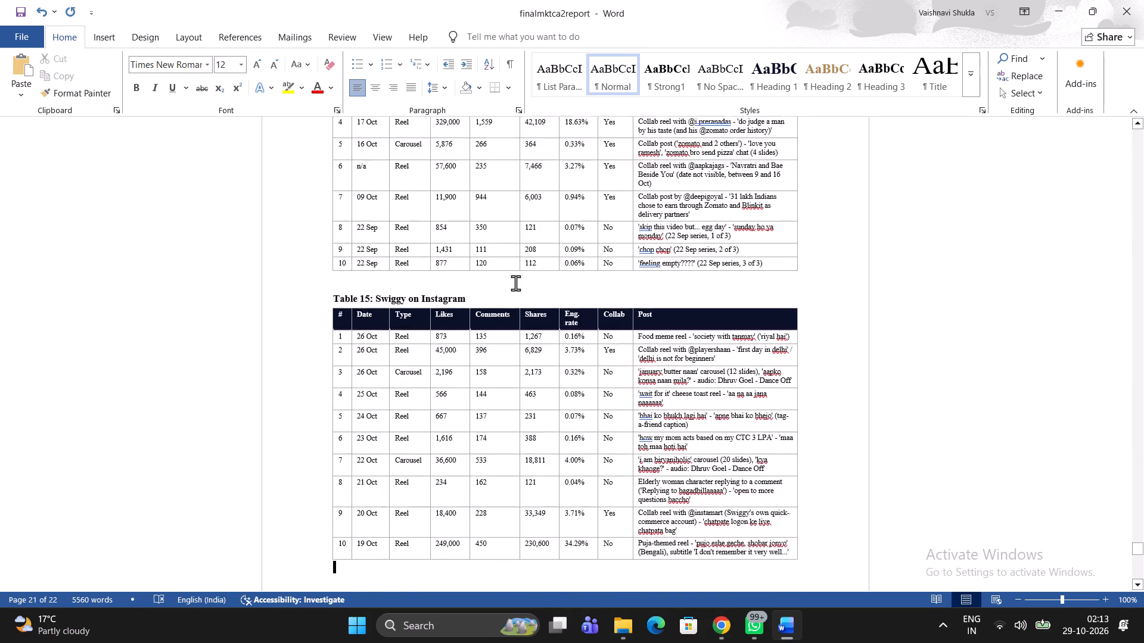
scroll(515, 283, up, 20)
scroll(515, 283, up, 16)
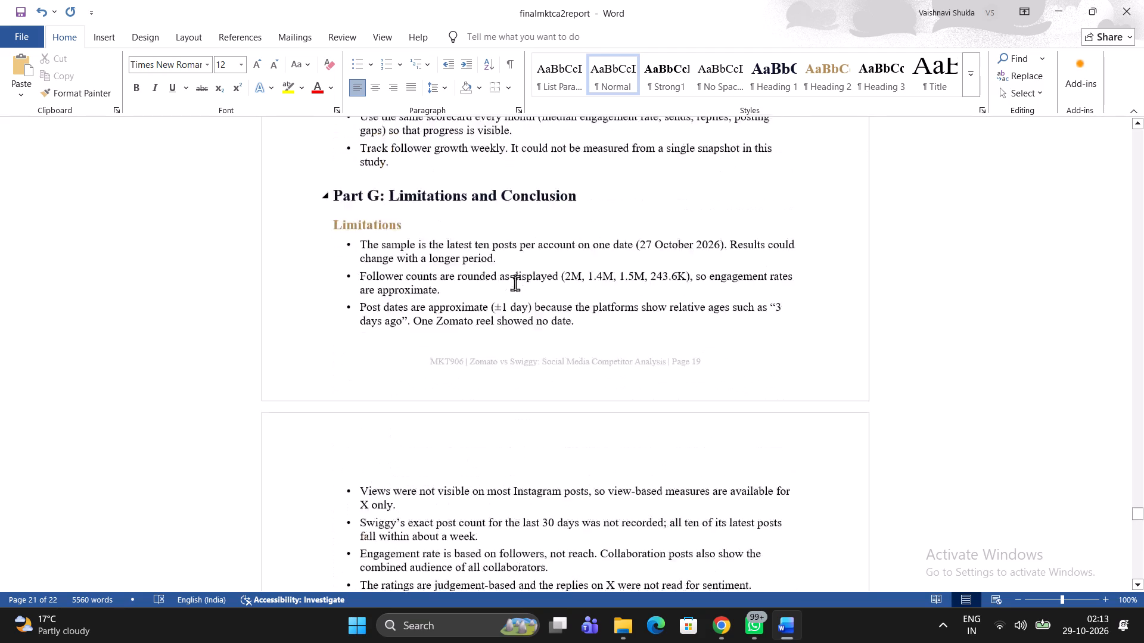
scroll(515, 283, up, 14)
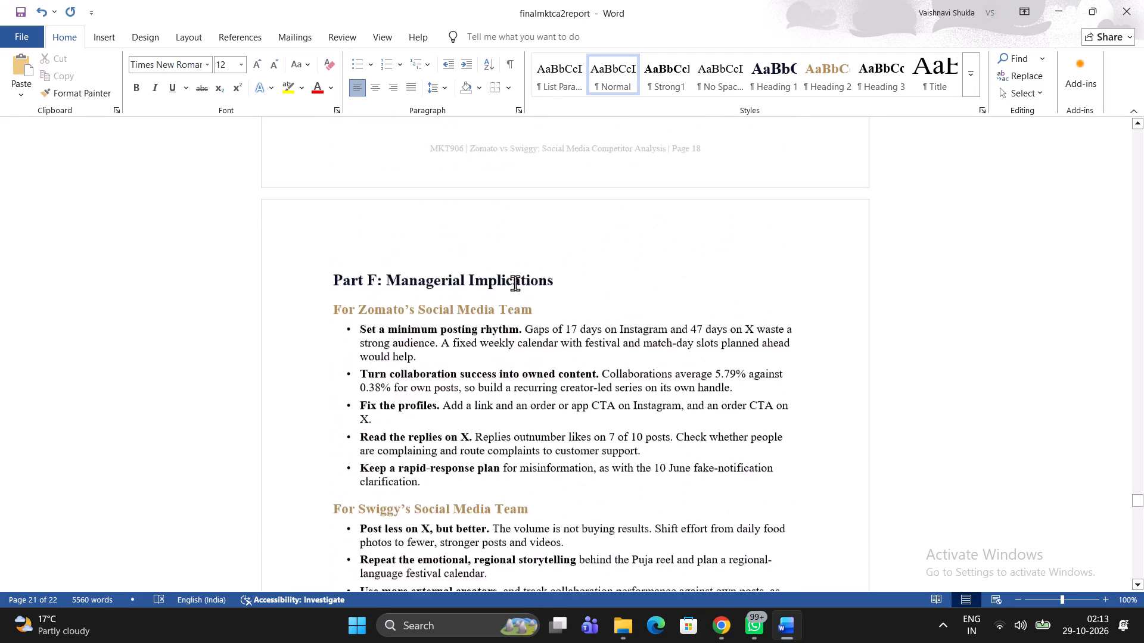
scroll(515, 283, up, 19)
scroll(515, 283, up, 12)
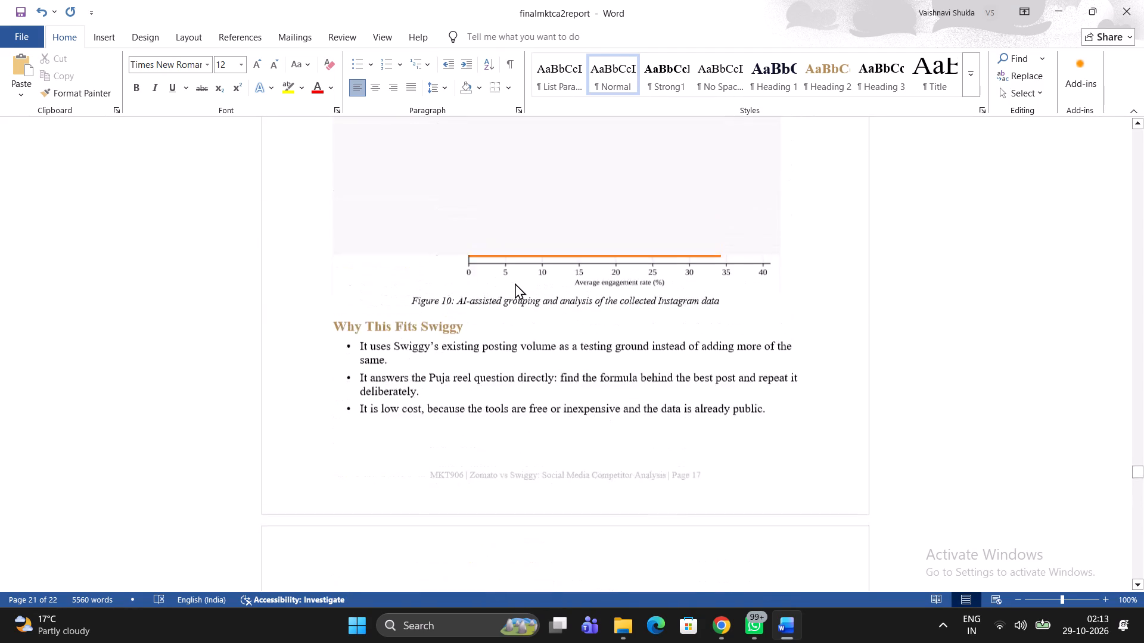
scroll(515, 283, up, 6)
scroll(515, 283, up, 20)
scroll(515, 283, up, 1)
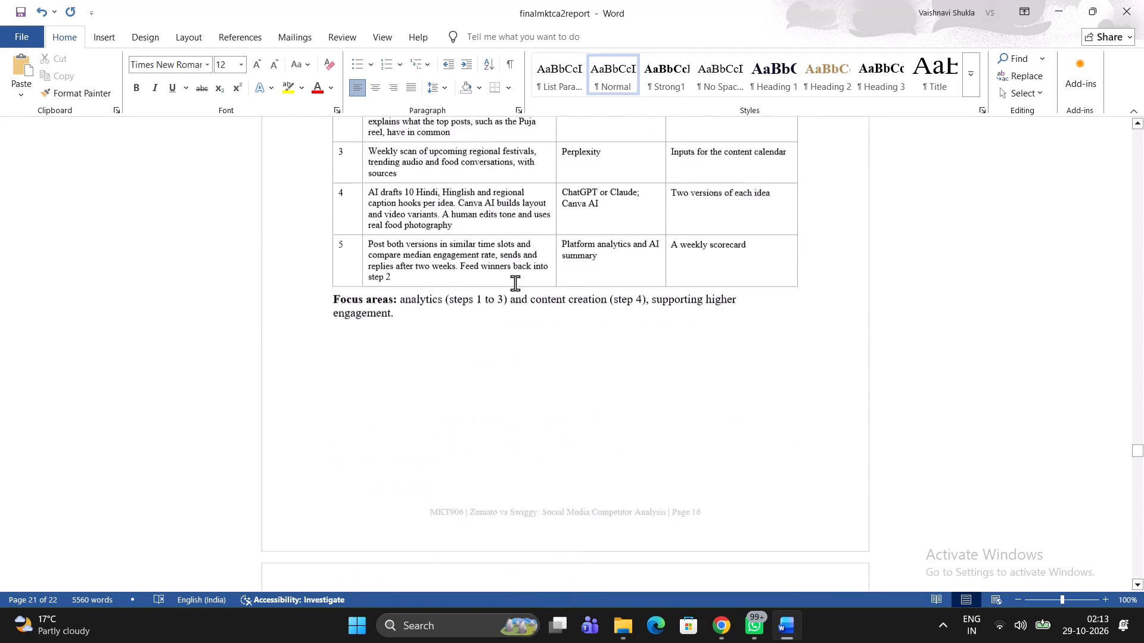
scroll(515, 283, up, 20)
scroll(515, 283, up, 15)
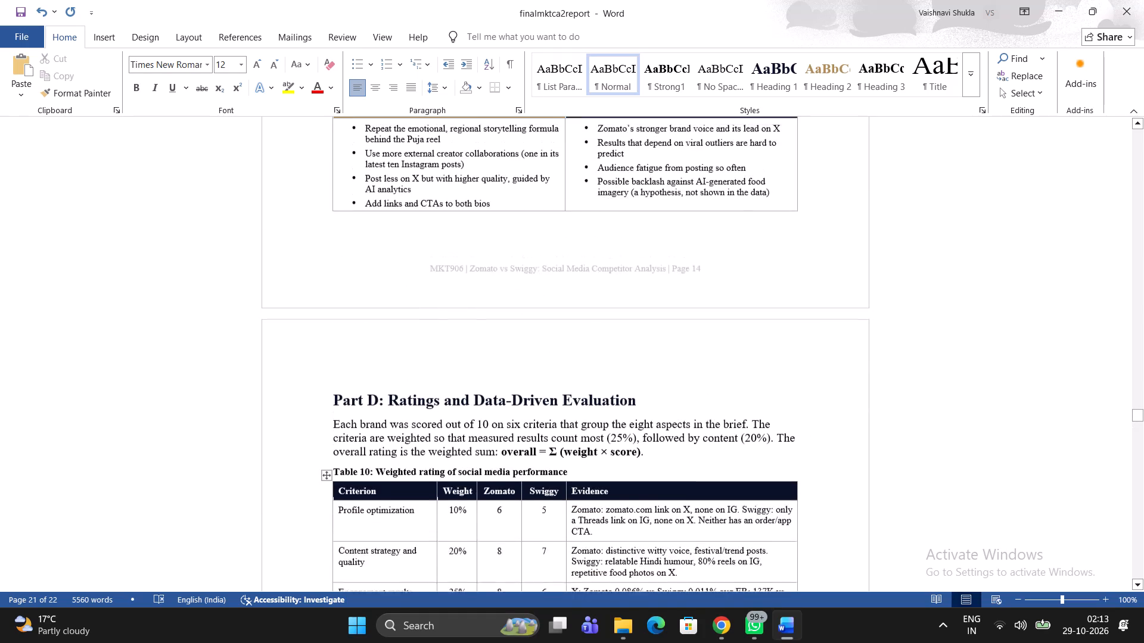
drag(1141, 411, 1139, 383)
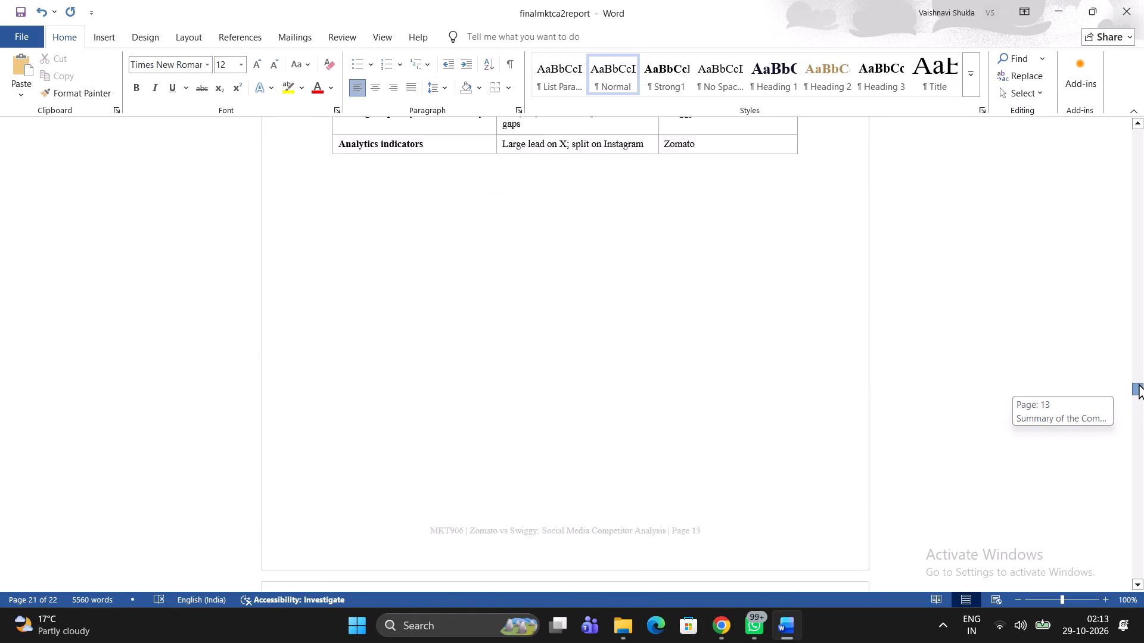
drag(1139, 383, 1135, 361)
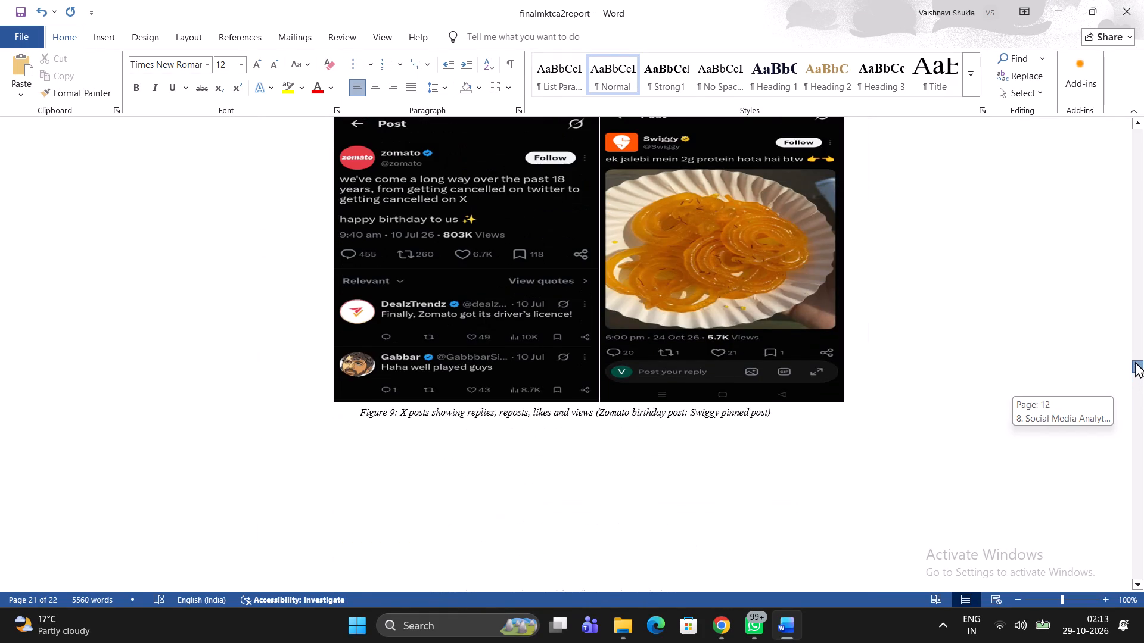
drag(1135, 361, 1131, 339)
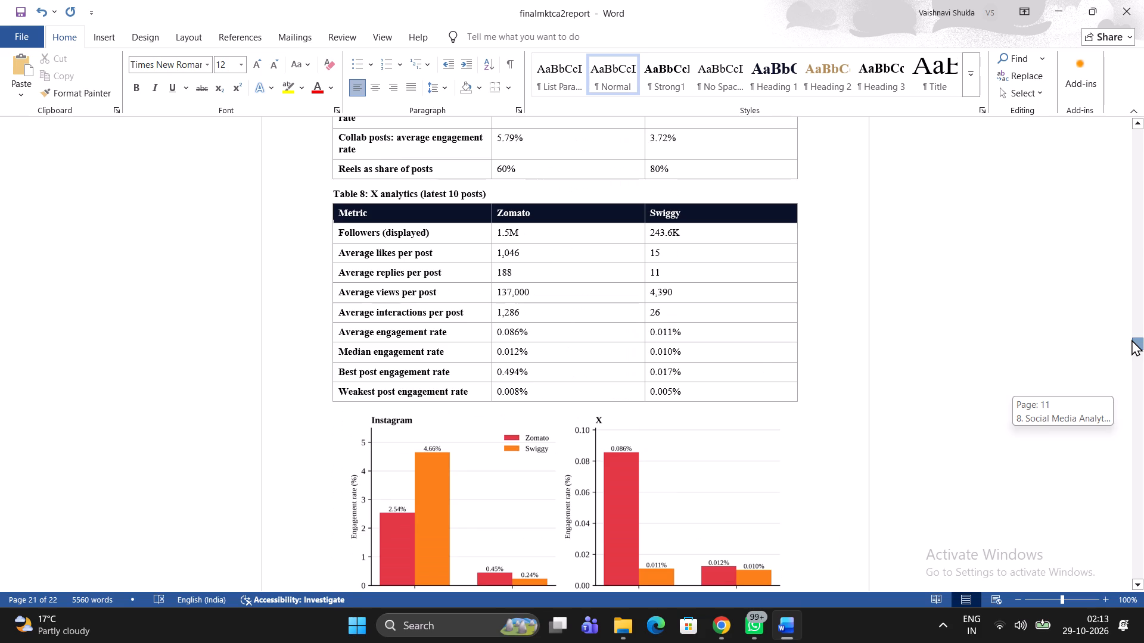
drag(1131, 339, 1130, 315)
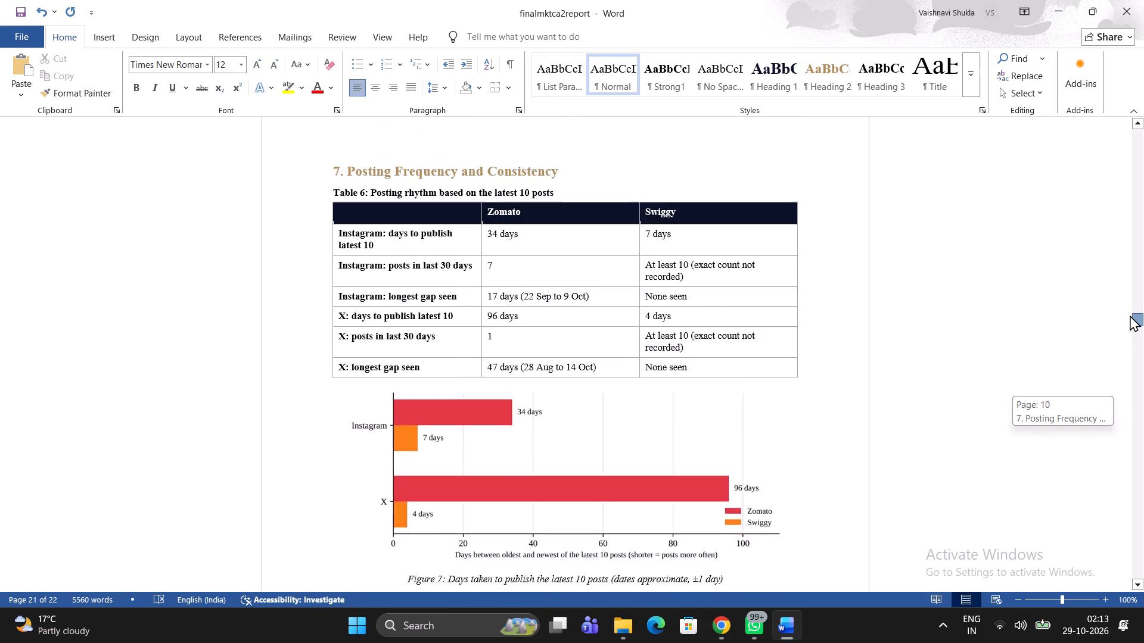
drag(1130, 315, 1126, 281)
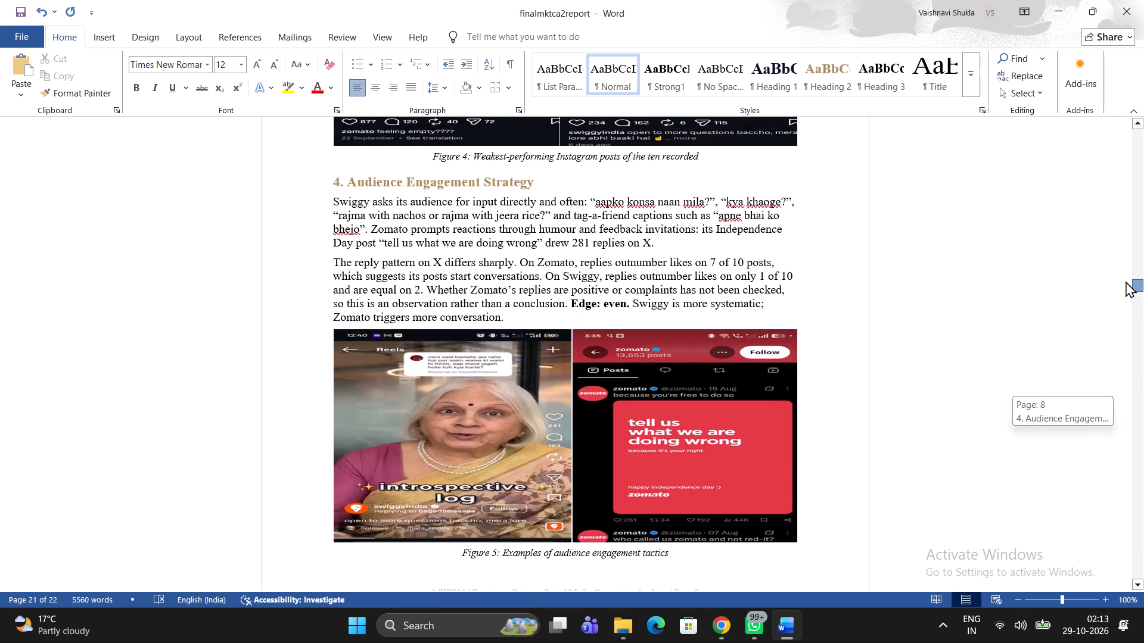
drag(1126, 281, 1119, 241)
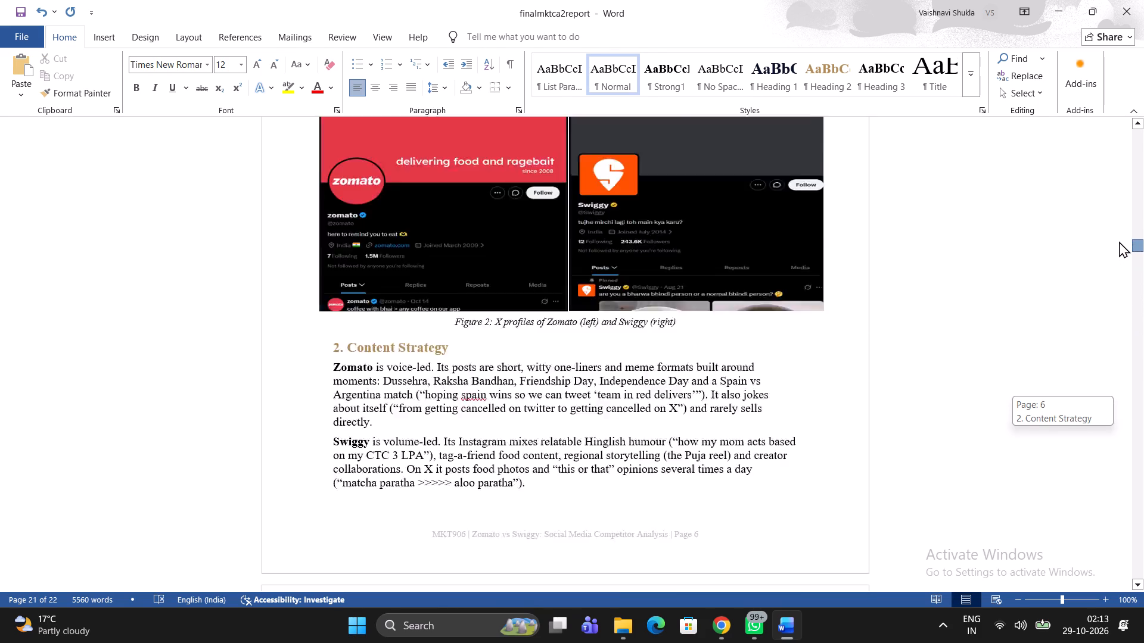
drag(1119, 241, 1111, 188)
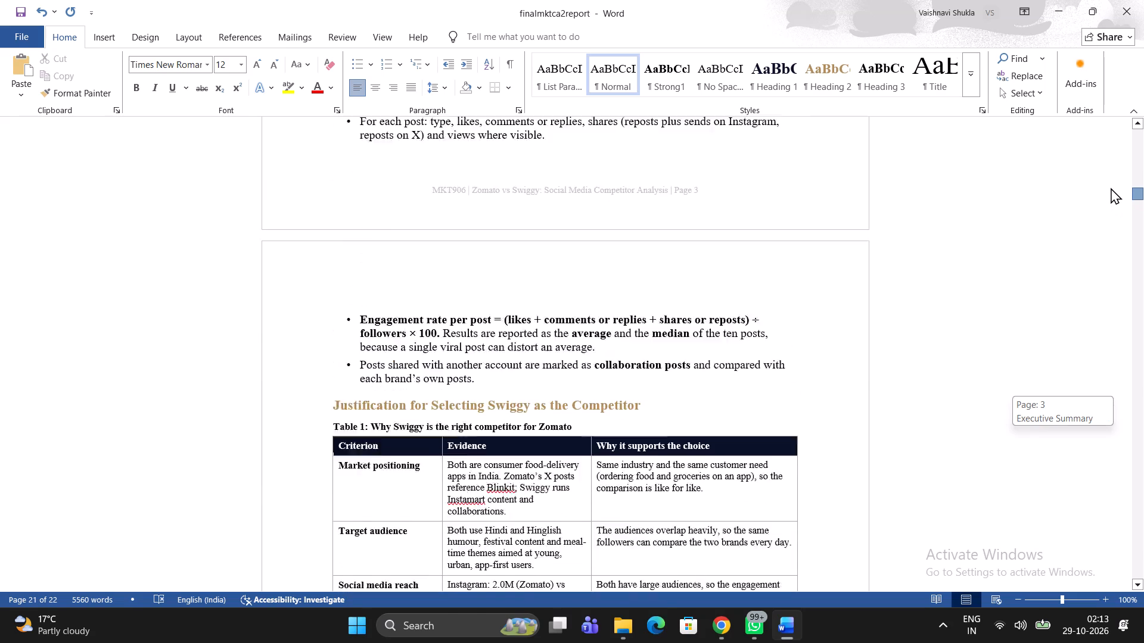
drag(1111, 188, 1108, 145)
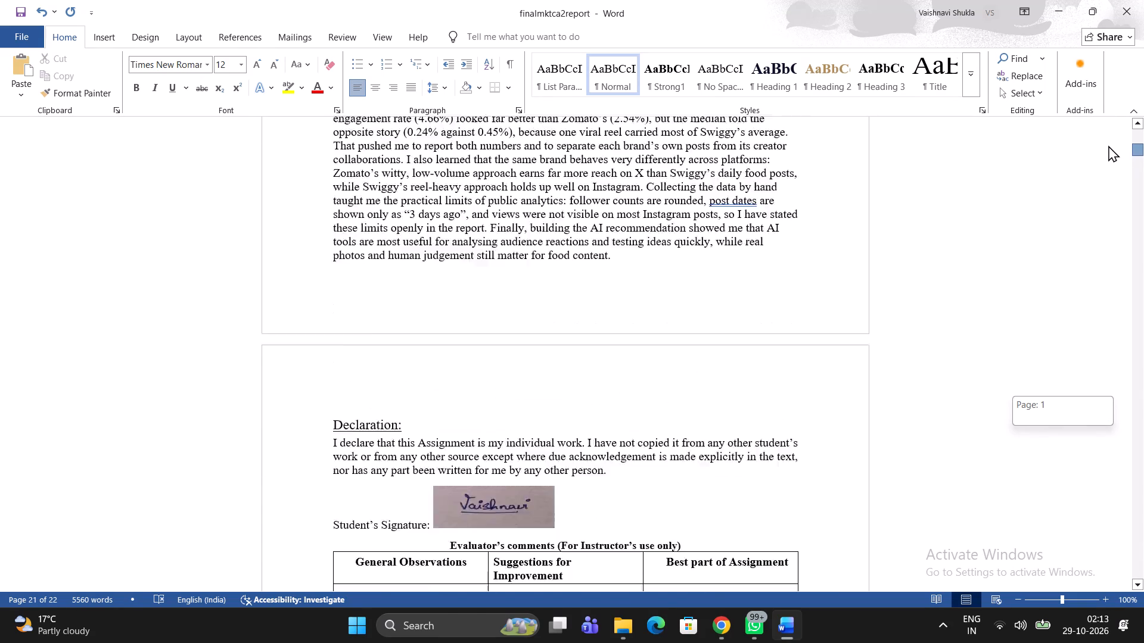
drag(1108, 145, 1114, 139)
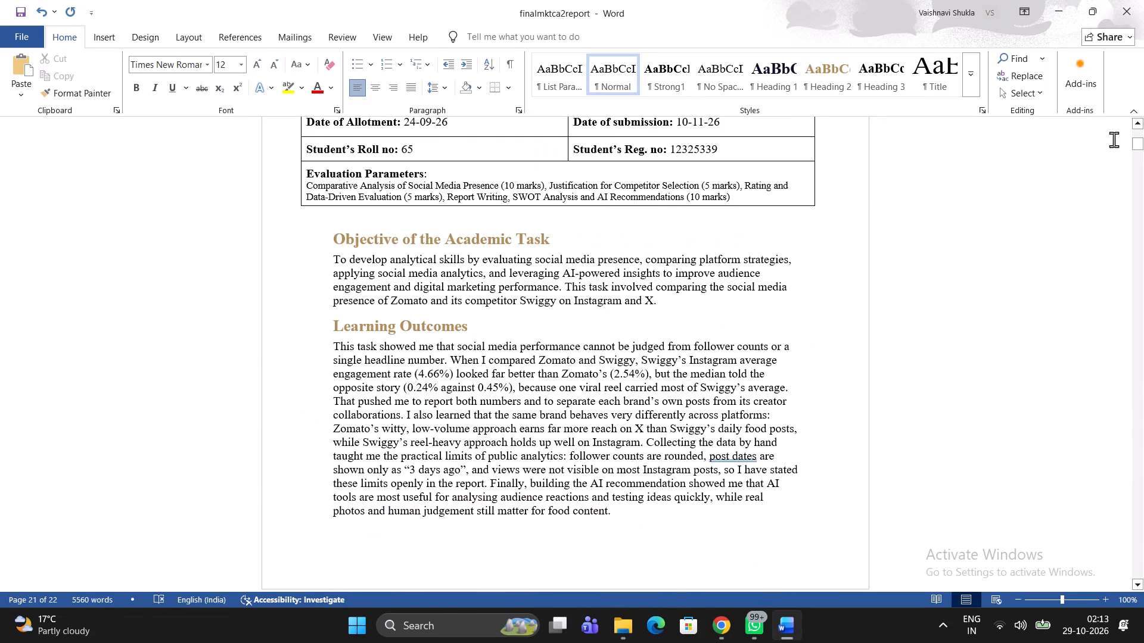
Save the finalmktca2report document.
click(616, 401)
key(ctrl+s)
key(ctrl+s)
key(ctrl+s)
key(ctrl+s)
key(ctrl+s)
key(ctrl+s)
key(ctrl+s)
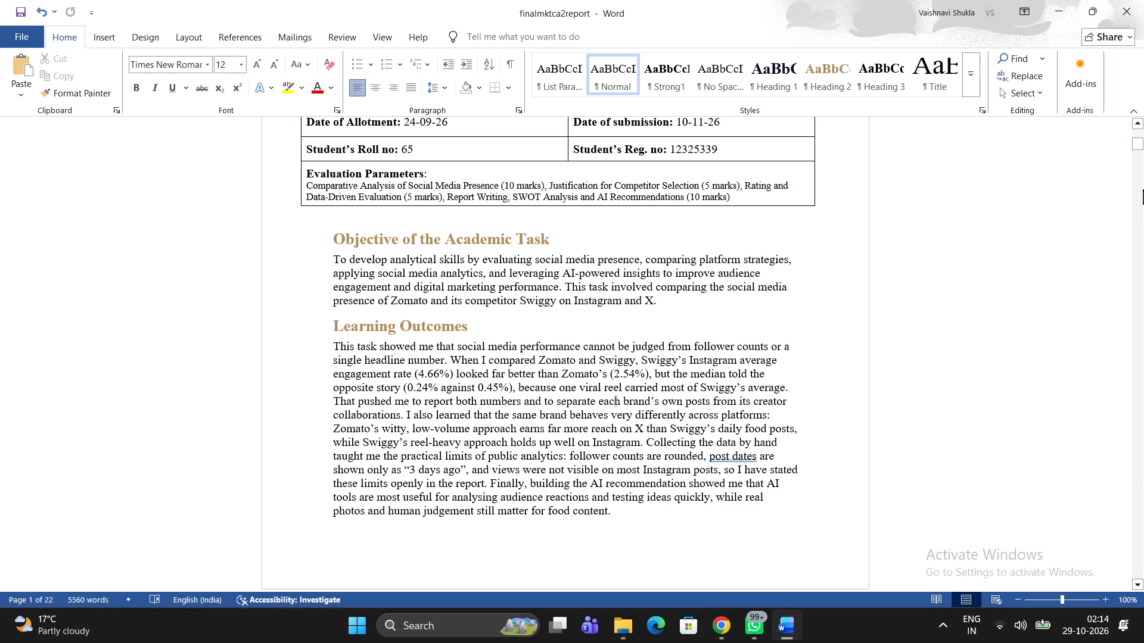
drag(1142, 141, 1143, 166)
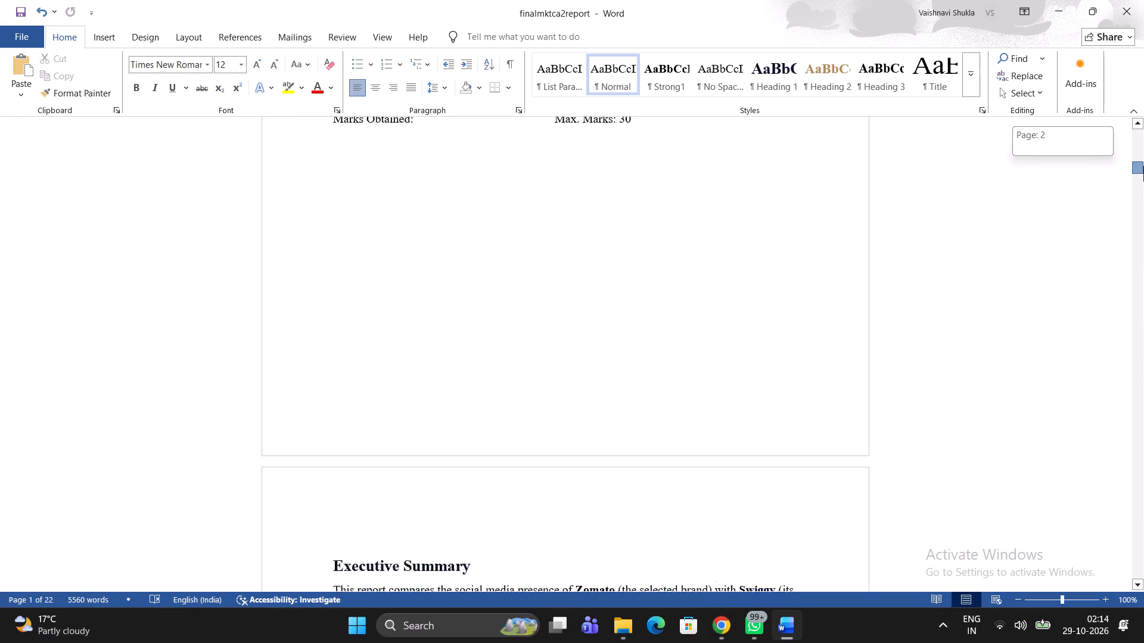
drag(1143, 166, 1143, 188)
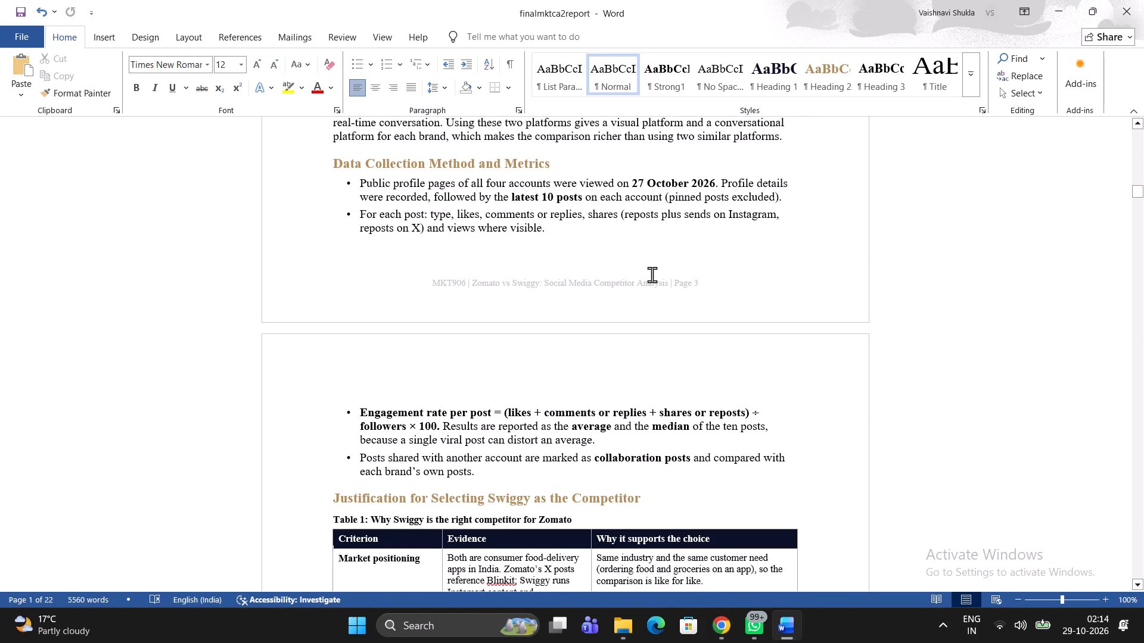
click(652, 274)
triple_click(651, 282)
click(651, 282)
double_click(651, 282)
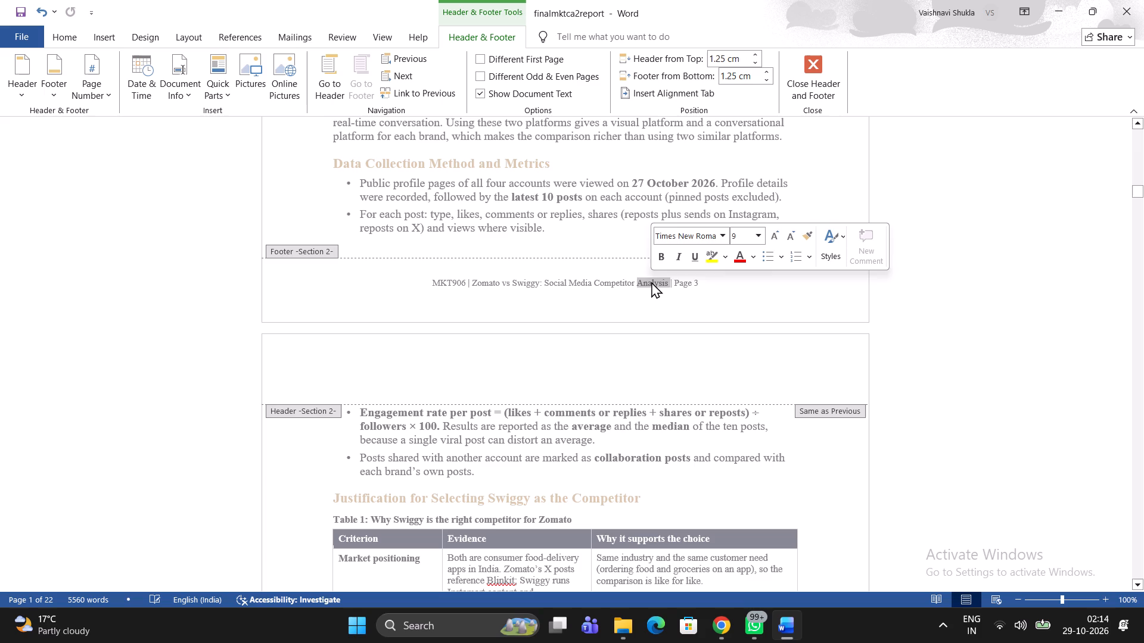
triple_click(651, 282)
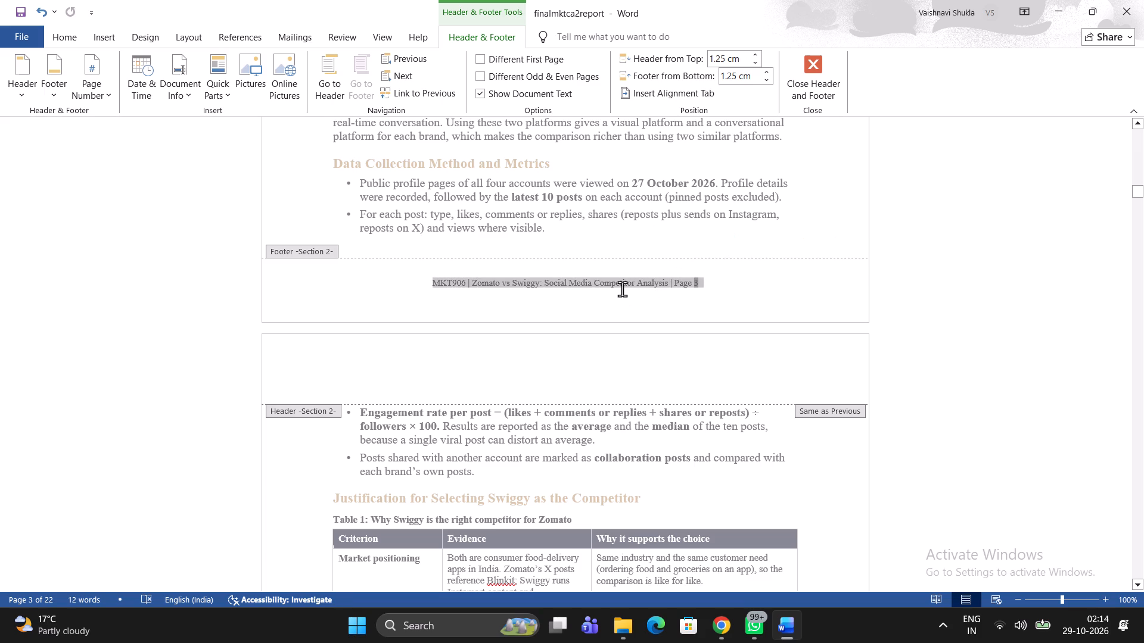
key(ctrl+a)
scroll(622, 289, down, 19)
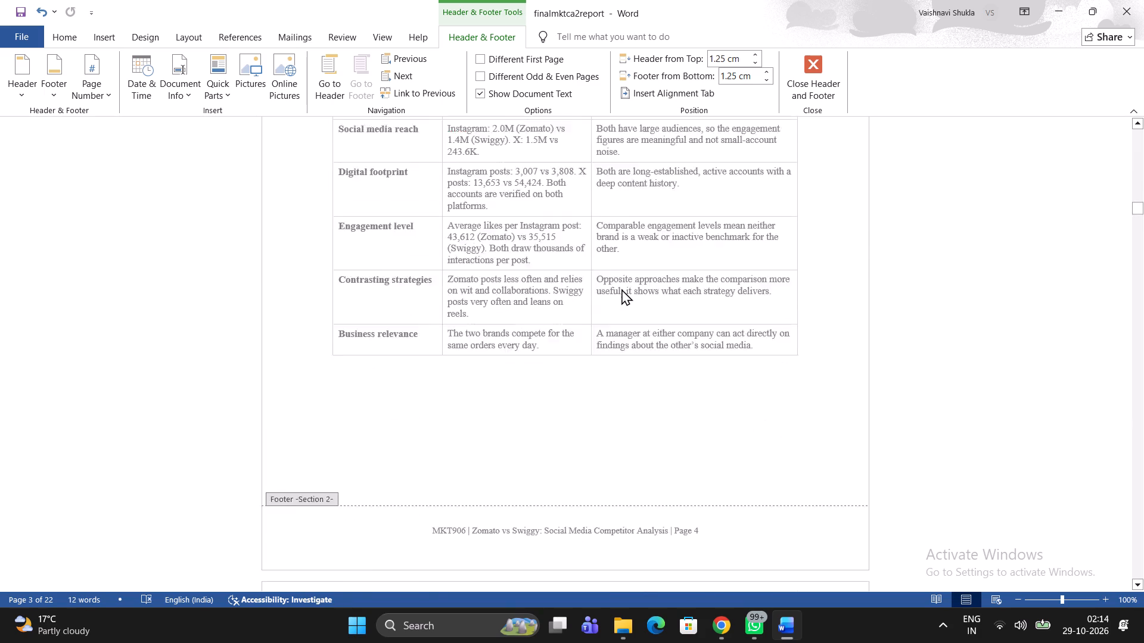
scroll(621, 289, down, 2)
scroll(621, 289, up, 20)
scroll(621, 289, up, 3)
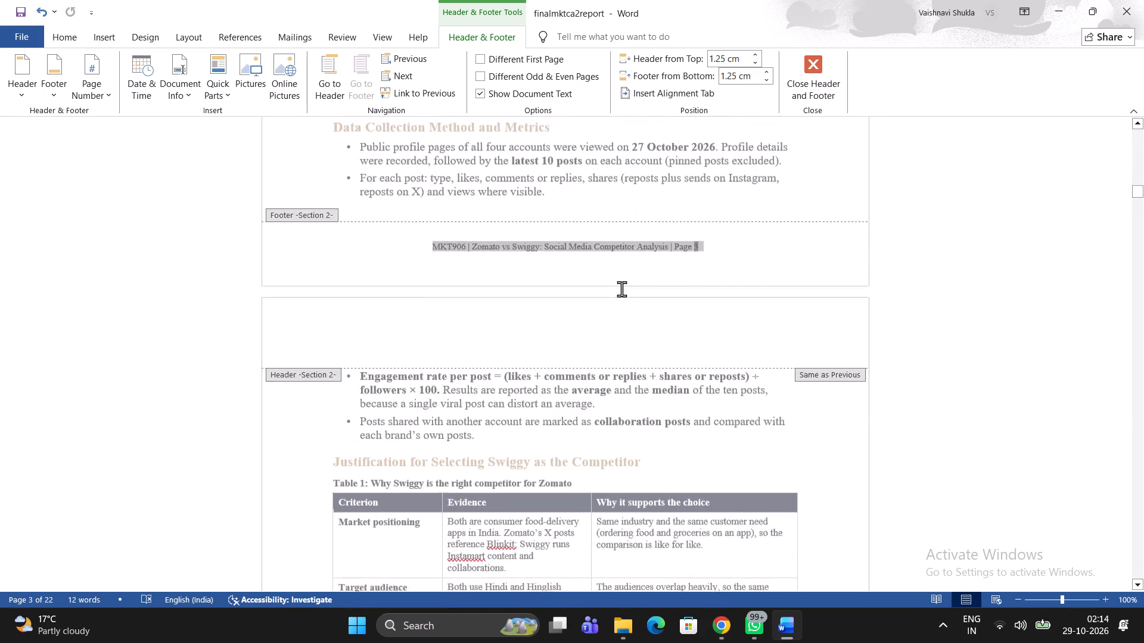
scroll(621, 289, up, 1)
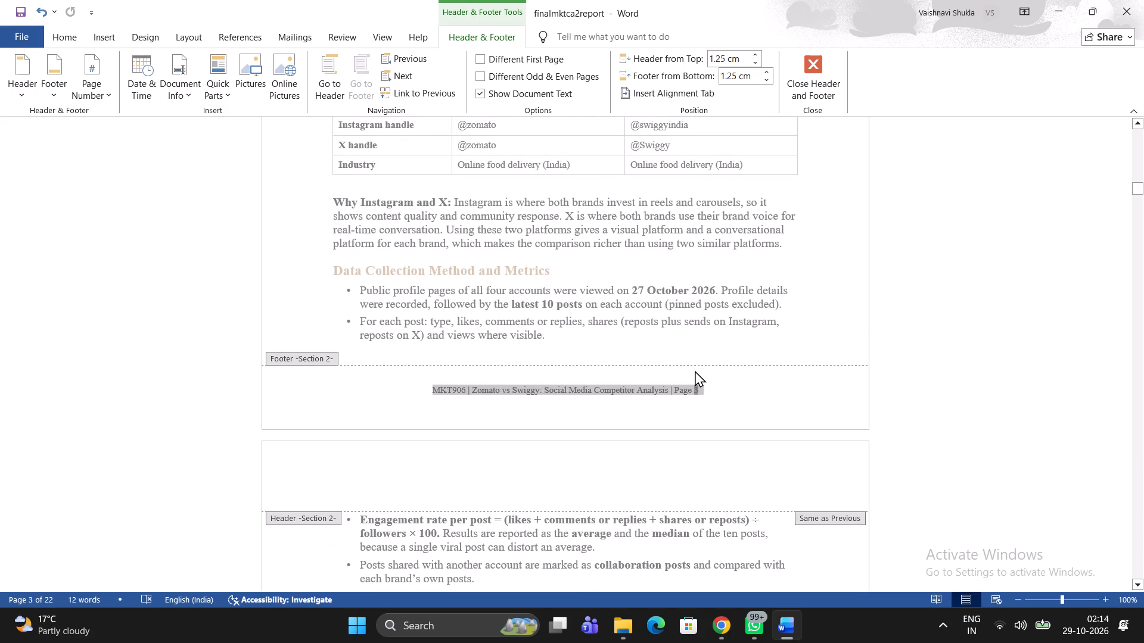
key(Delete)
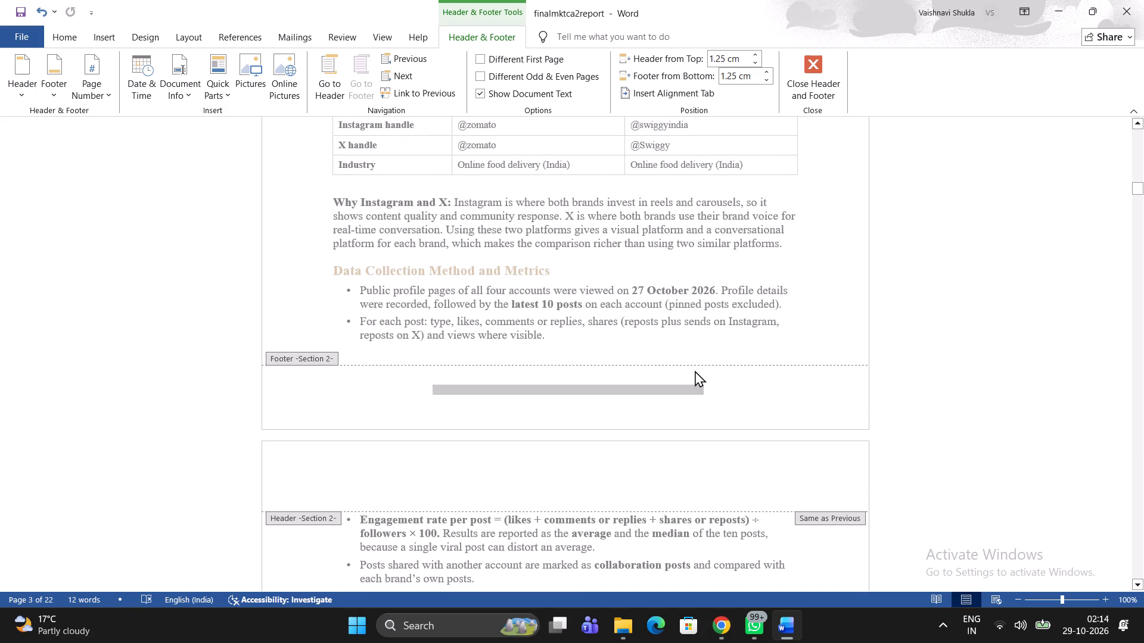
Look through pages 3 to 6 to check that the Section 2 footer area is empty on each page.
scroll(701, 336, down, 2)
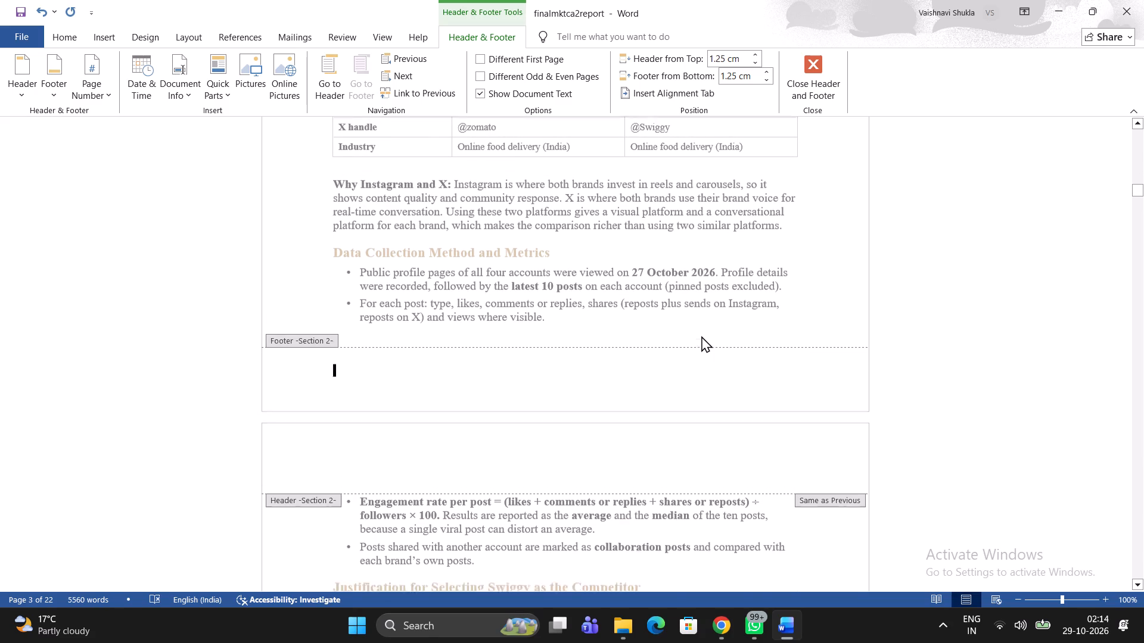
scroll(701, 336, down, 4)
scroll(701, 336, up, 1)
scroll(701, 336, down, 17)
scroll(701, 336, down, 12)
scroll(701, 336, down, 14)
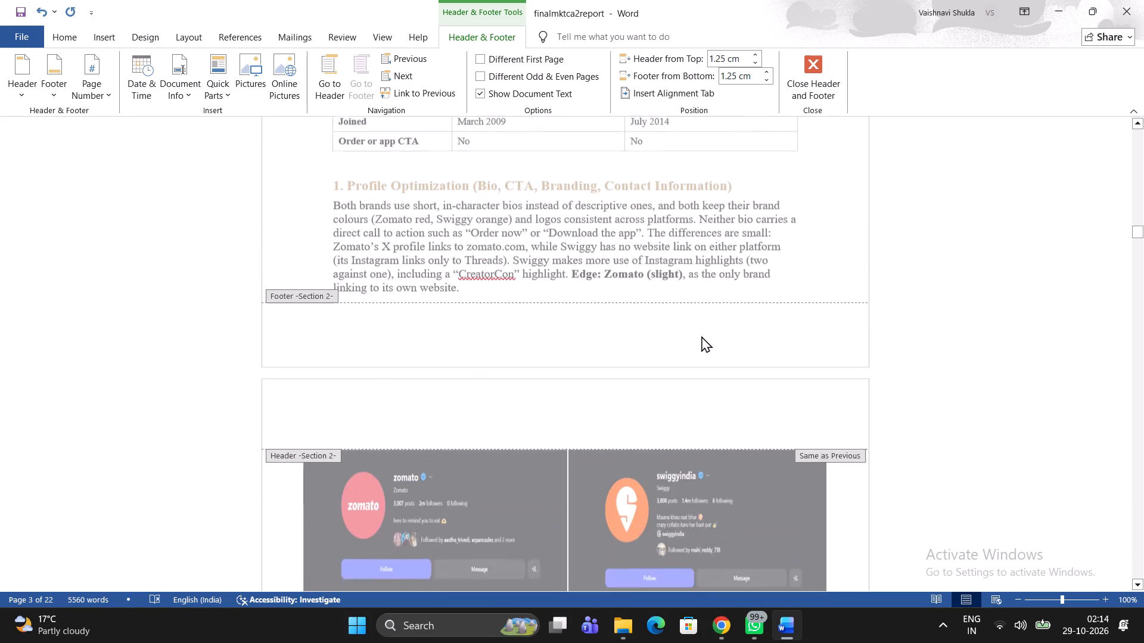
scroll(701, 336, down, 19)
scroll(701, 336, down, 5)
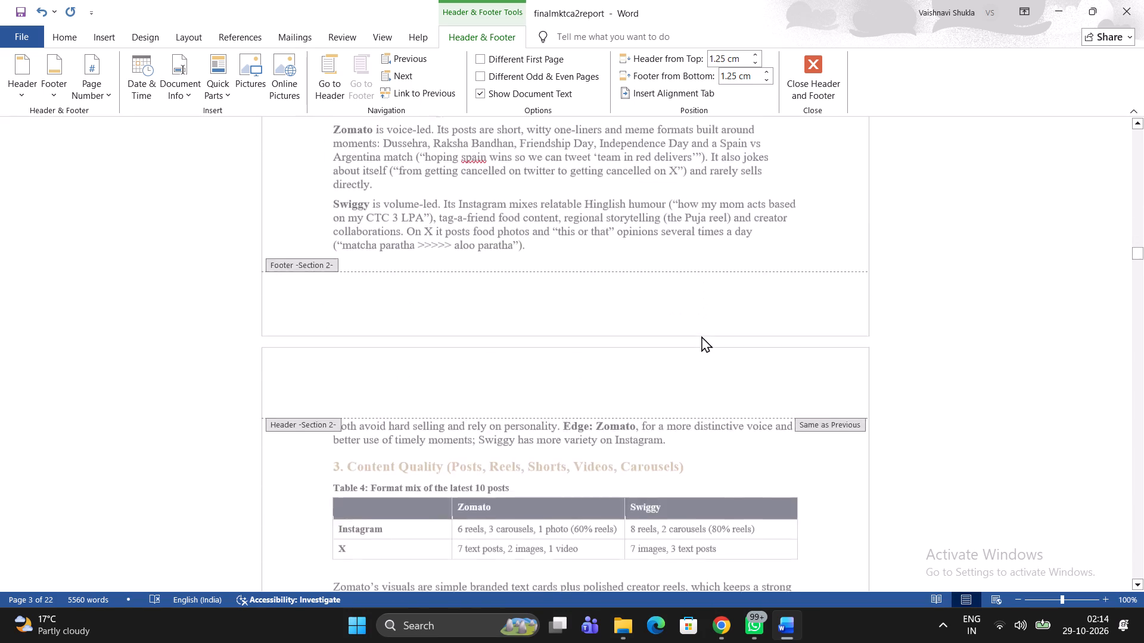
Leave header and footer editing and return to the body text at the Table 4 caption on page 6.
click(907, 352)
click(773, 299)
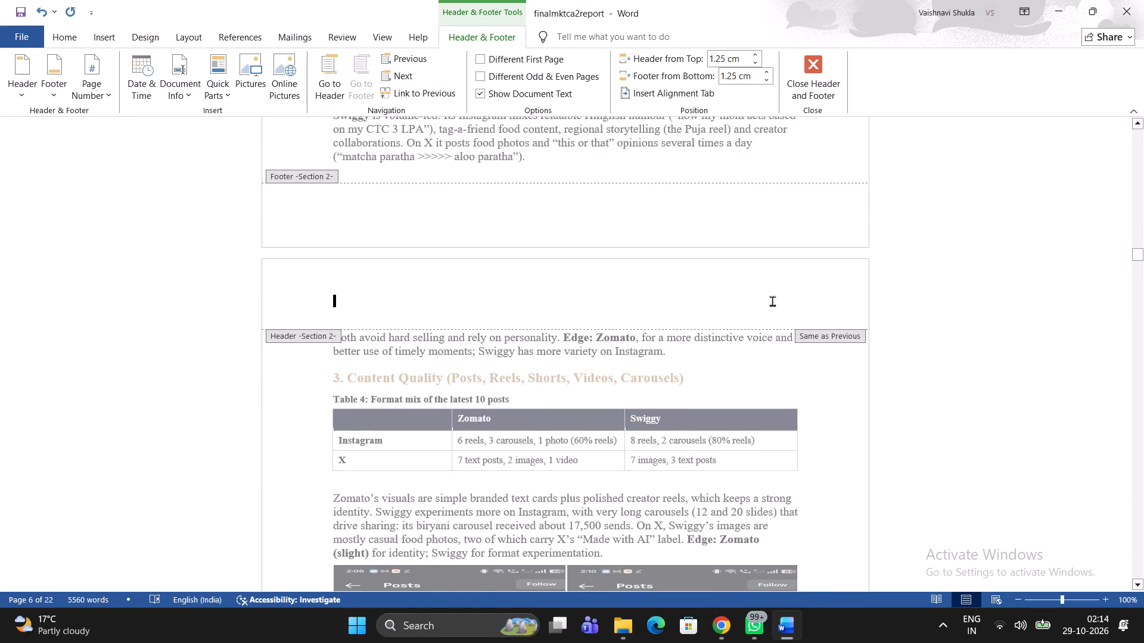
click(789, 411)
triple_click(953, 398)
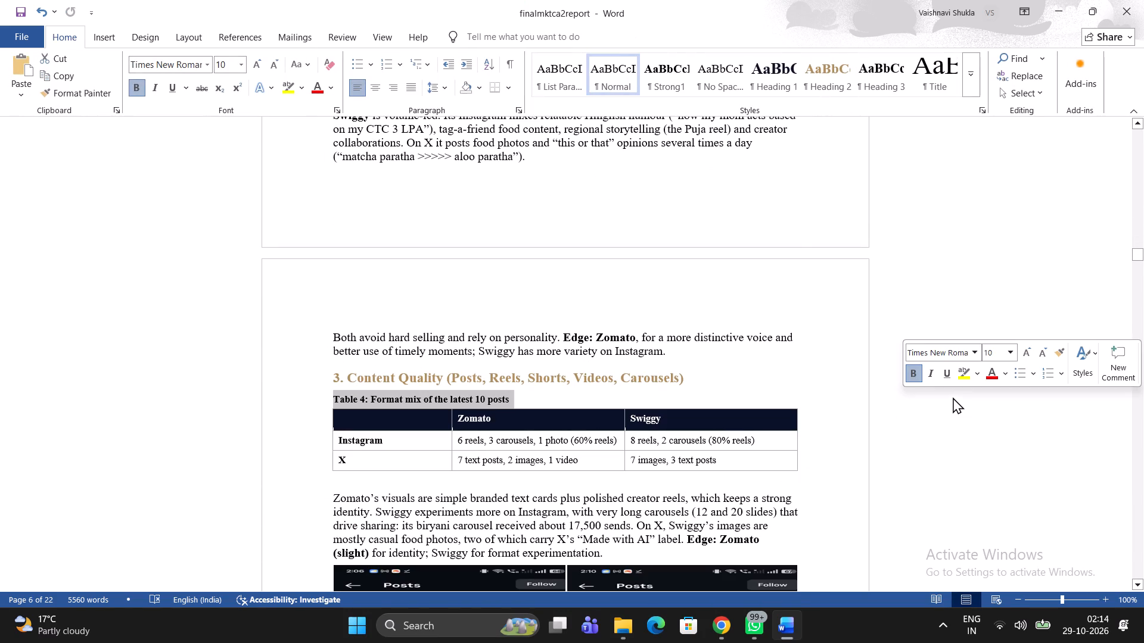
click(816, 398)
Examine the page layout and the spacing around the figures from Table 4 to the Community Building Activities section.
scroll(837, 392, down, 13)
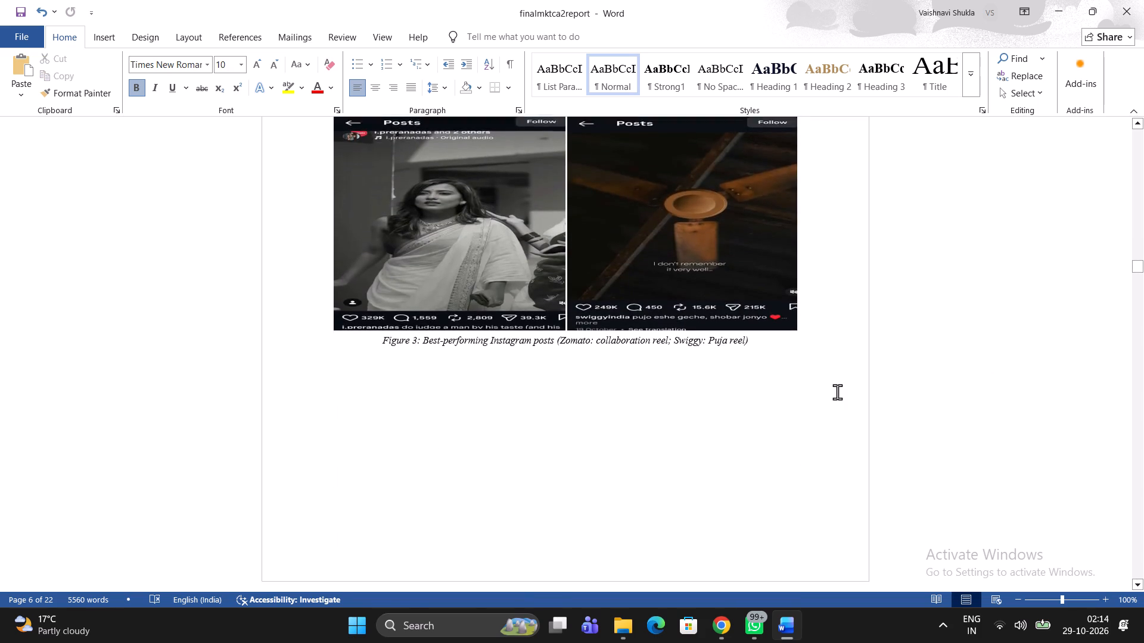
scroll(837, 392, down, 19)
scroll(837, 392, up, 1)
scroll(837, 392, down, 7)
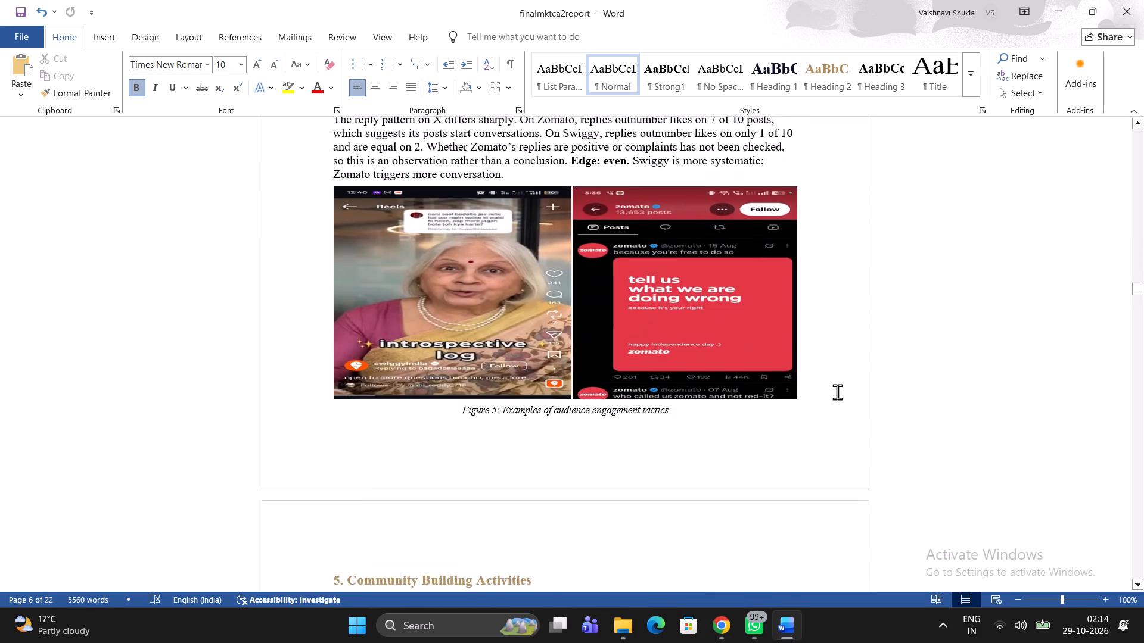
scroll(837, 392, down, 12)
scroll(837, 392, up, 12)
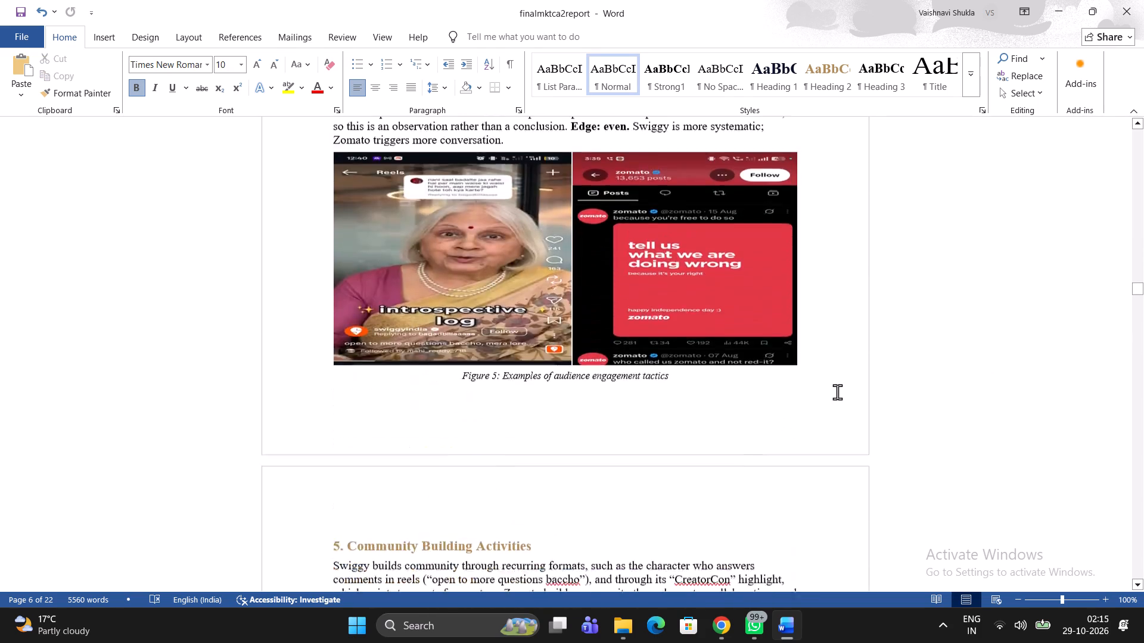
scroll(837, 392, up, 20)
scroll(837, 392, up, 12)
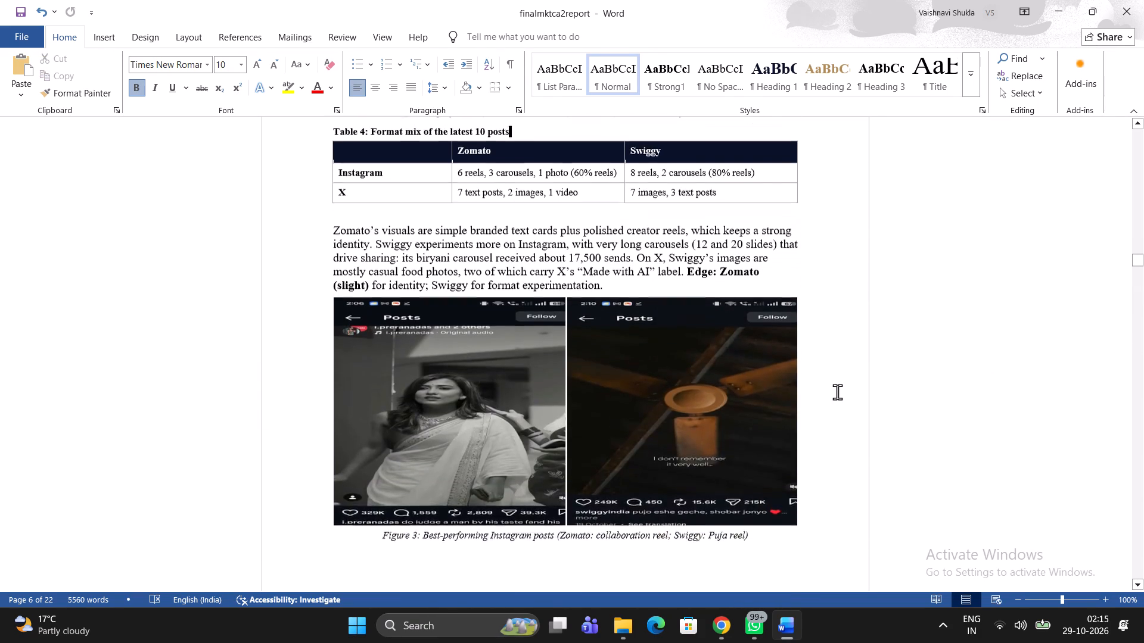
Insert two blank lines between the Content Quality paragraph ending "Swiggy for format experimentation." and the Figure 3 images.
click(706, 345)
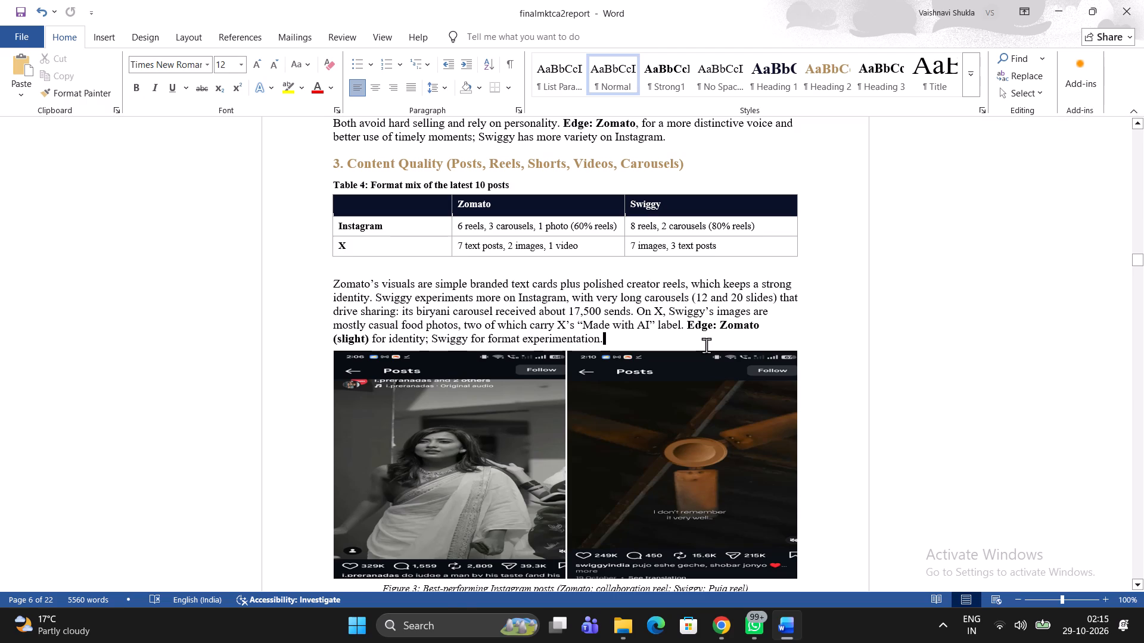
key(Return)
key(Return)
Examine the layout and page breaks from Figure 3 through Figure 4 and the Audience Engagement Strategy section.
scroll(706, 345, down, 13)
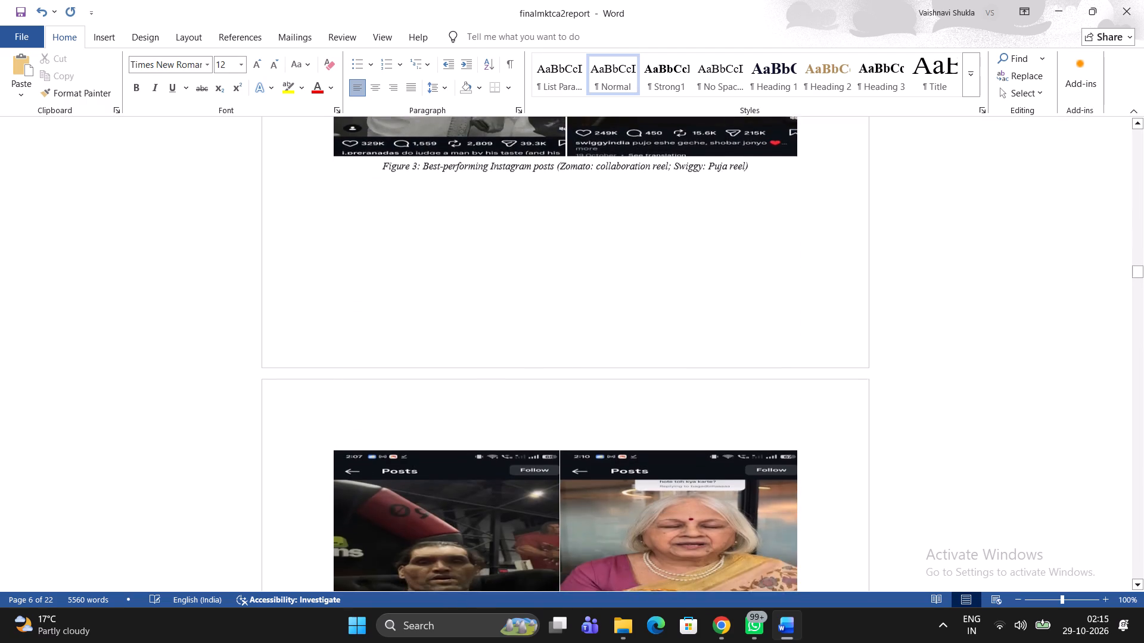
scroll(706, 345, down, 16)
scroll(706, 345, up, 9)
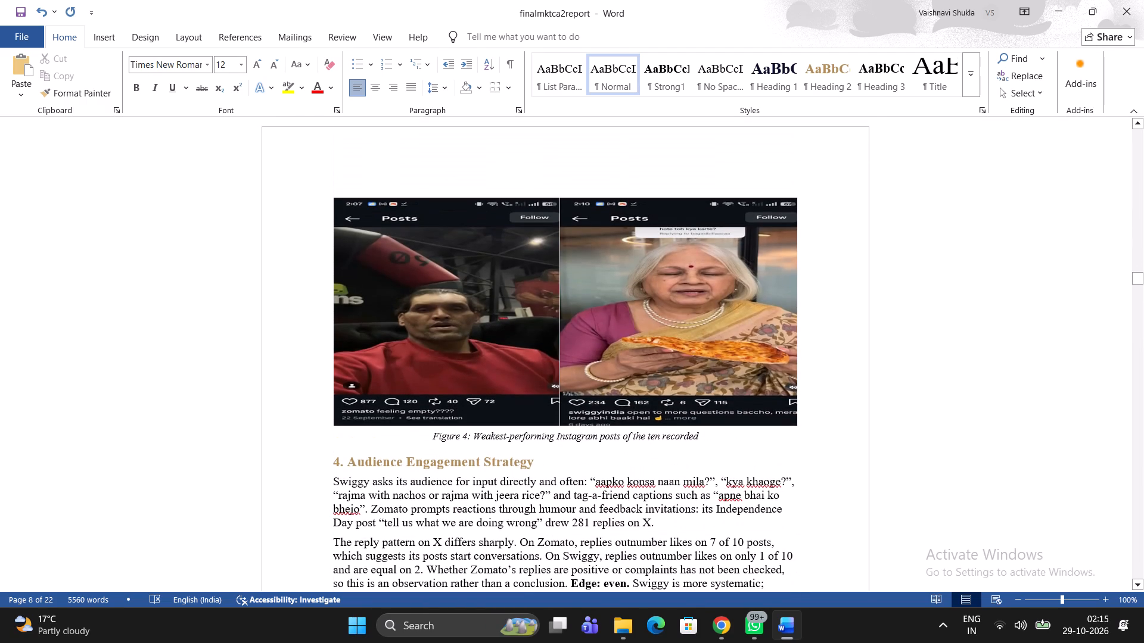
scroll(706, 345, up, 17)
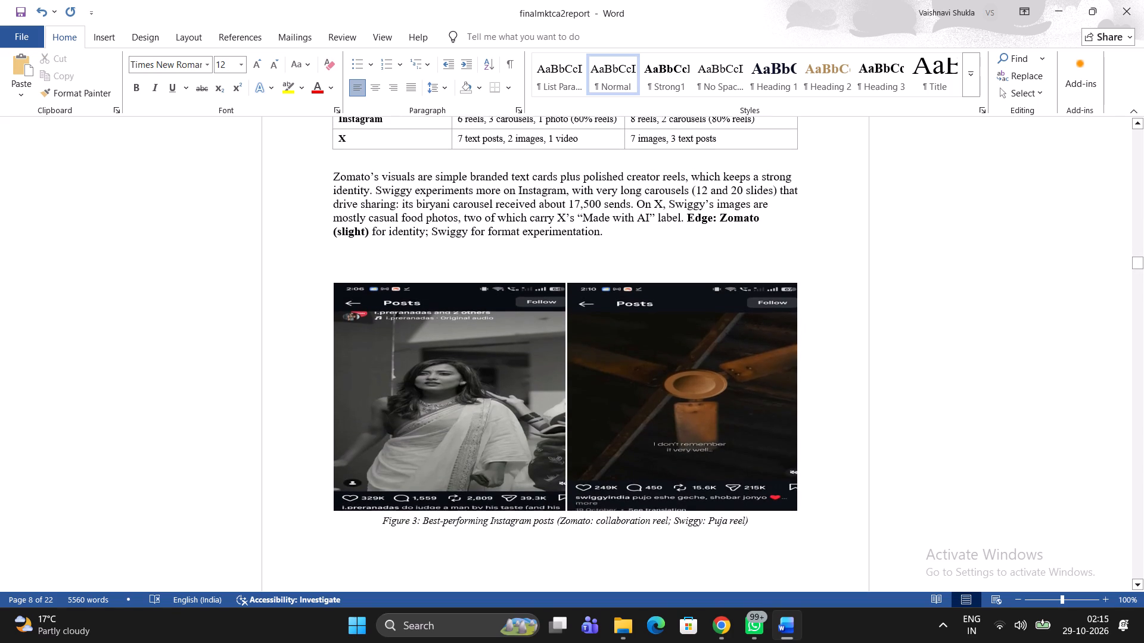
scroll(706, 345, down, 16)
scroll(706, 345, down, 5)
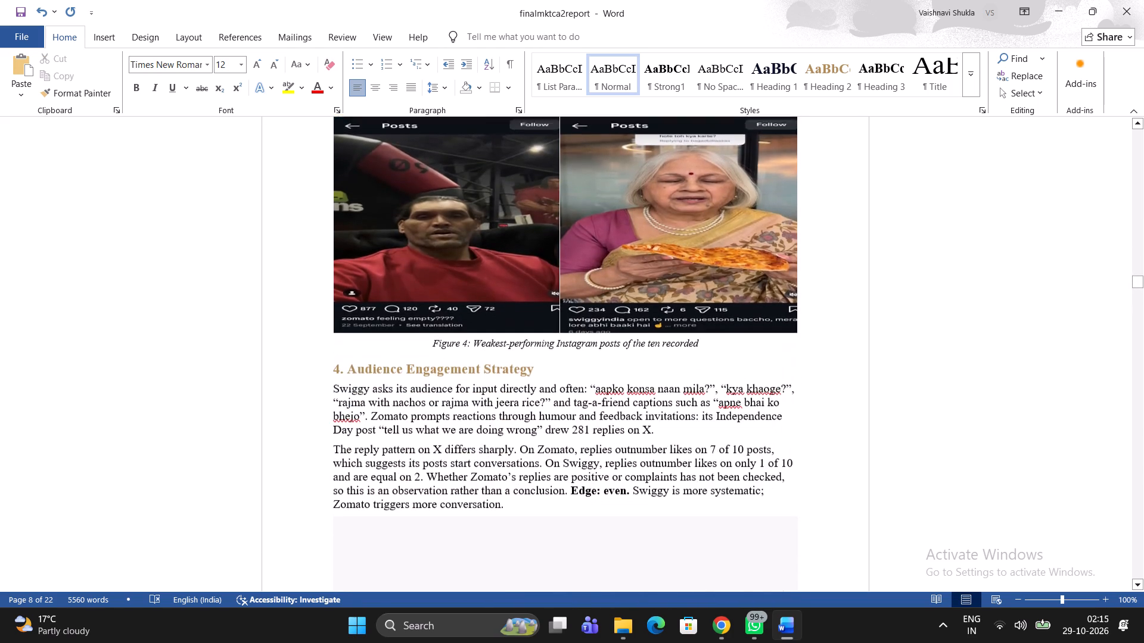
scroll(706, 345, up, 5)
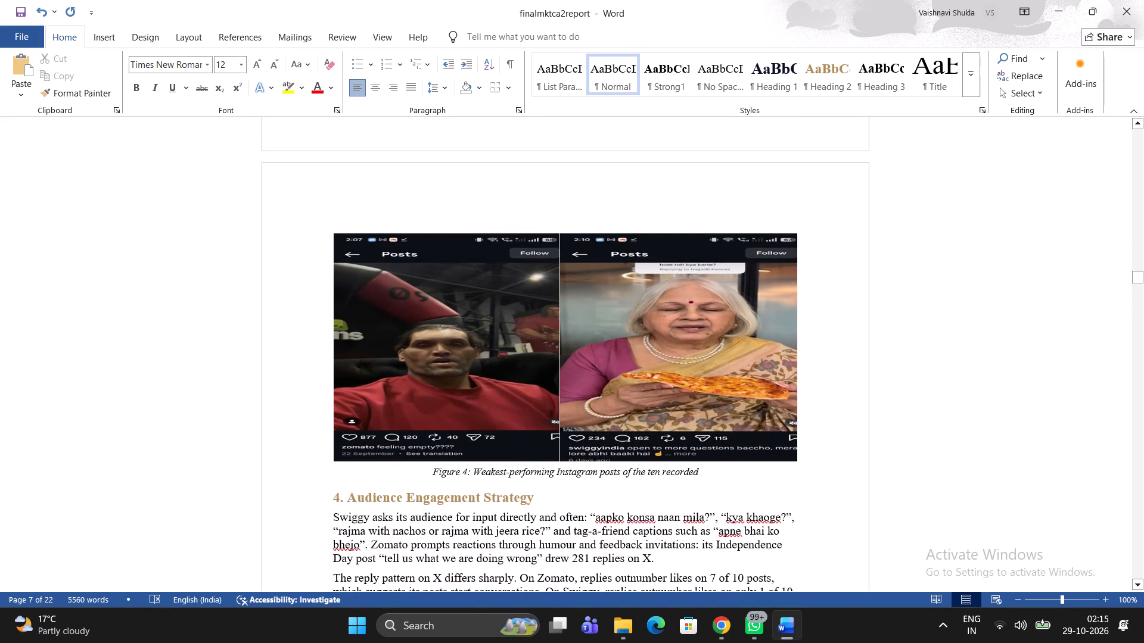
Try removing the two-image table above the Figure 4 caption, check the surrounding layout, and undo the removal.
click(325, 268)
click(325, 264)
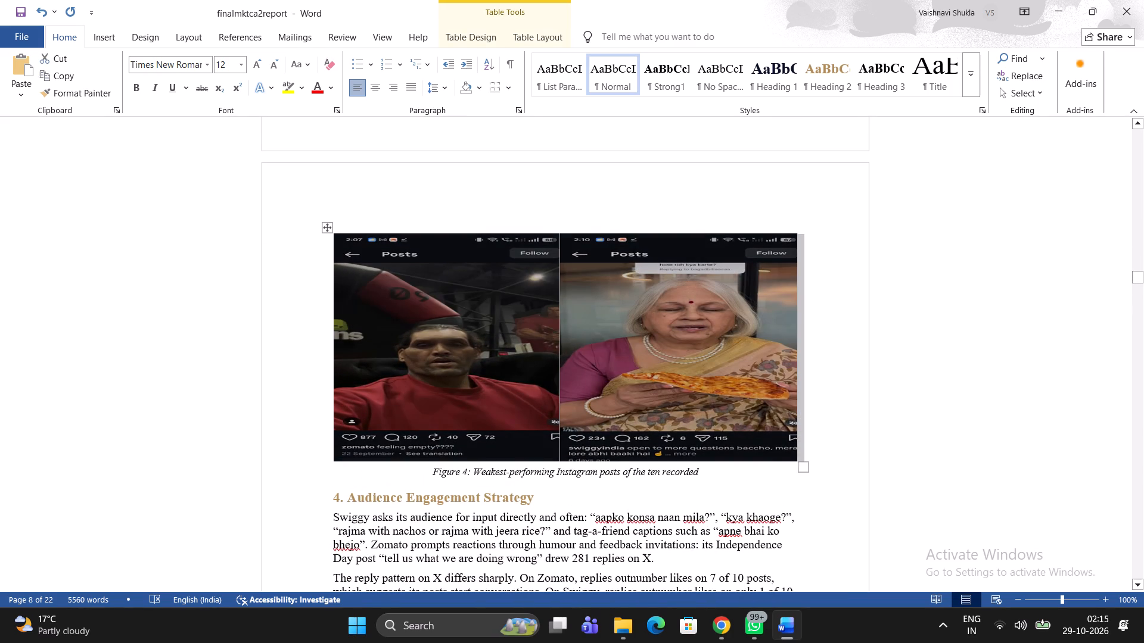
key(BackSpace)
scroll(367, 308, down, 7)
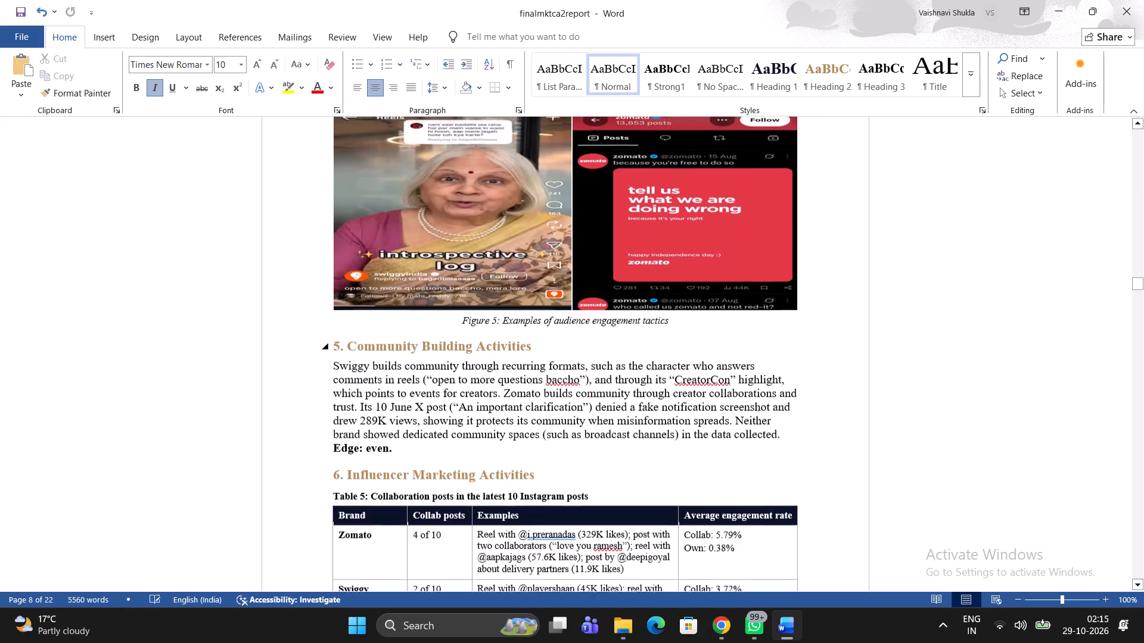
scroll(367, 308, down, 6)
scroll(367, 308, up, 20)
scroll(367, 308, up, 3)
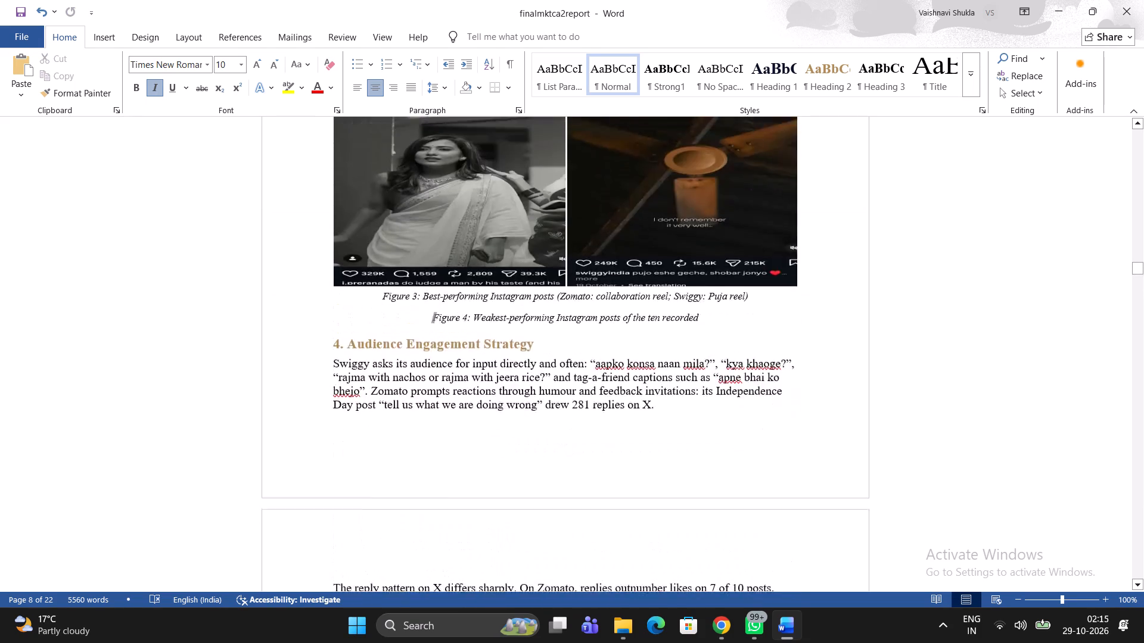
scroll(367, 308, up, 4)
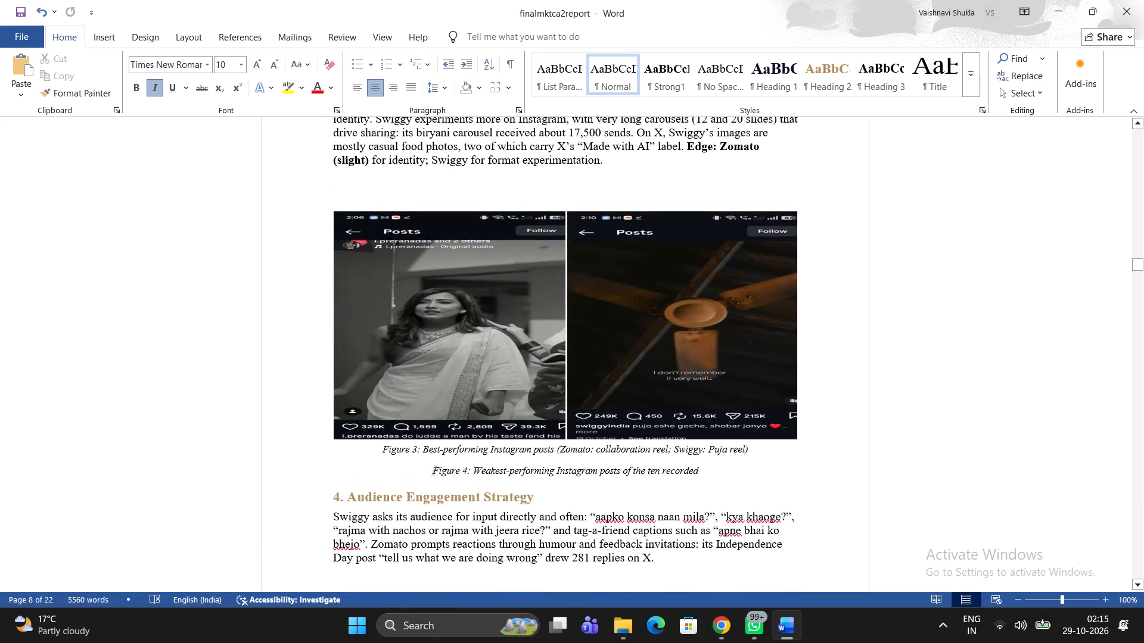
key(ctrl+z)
scroll(367, 308, down, 18)
scroll(367, 308, down, 18)
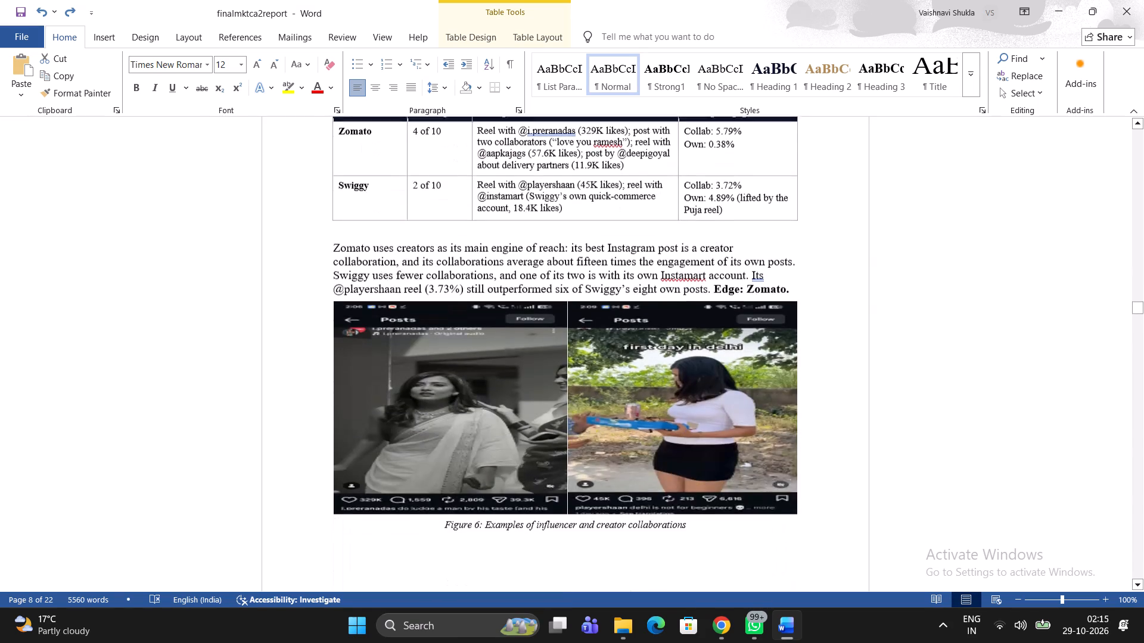
scroll(367, 308, down, 5)
key(ctrl+s)
key(ctrl+s)
key(ctrl+s)
key(ctrl+s)
key(ctrl+s)
key(ctrl+s)
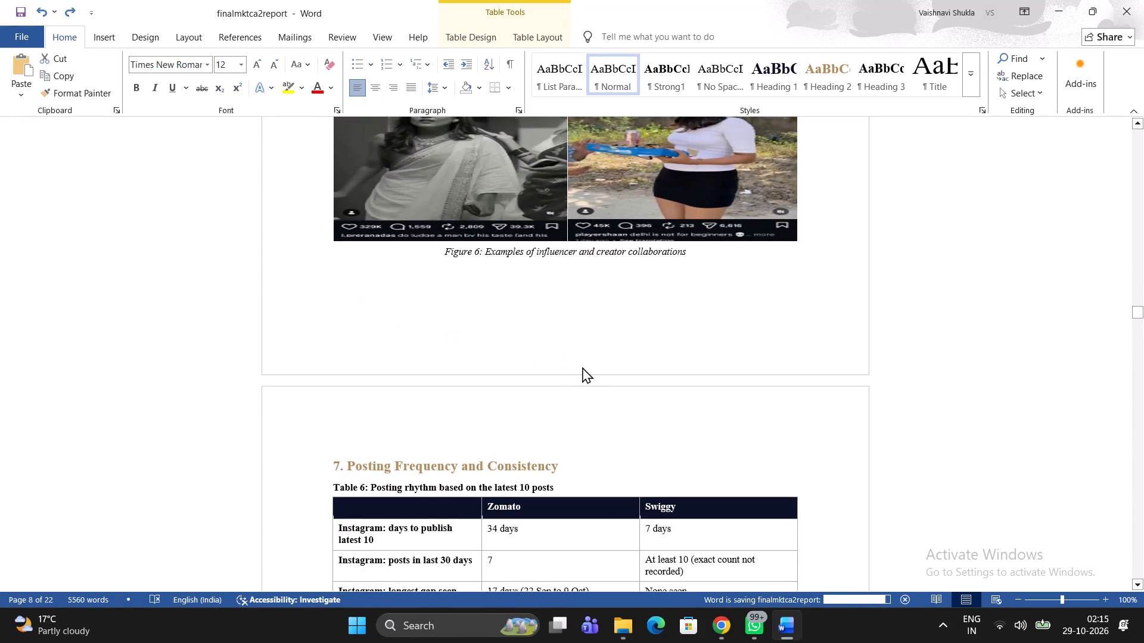
key(ctrl+s)
key(ctrl+s)
key(ctrl+s)
key(ctrl+s)
key(ctrl+s)
key(ctrl+s)
key(ctrl+s)
key(ctrl+s)
key(ctrl+s)
key(ctrl+s)
key(ctrl+s)
key(ctrl+s)
key(ctrl+s)
key(ctrl+s)
key(ctrl+s)
key(ctrl+s)
key(ctrl+s)
key(ctrl+s)
key(ctrl+s)
key(ctrl+s)
ctrl+scroll(631, 373, down, 8)
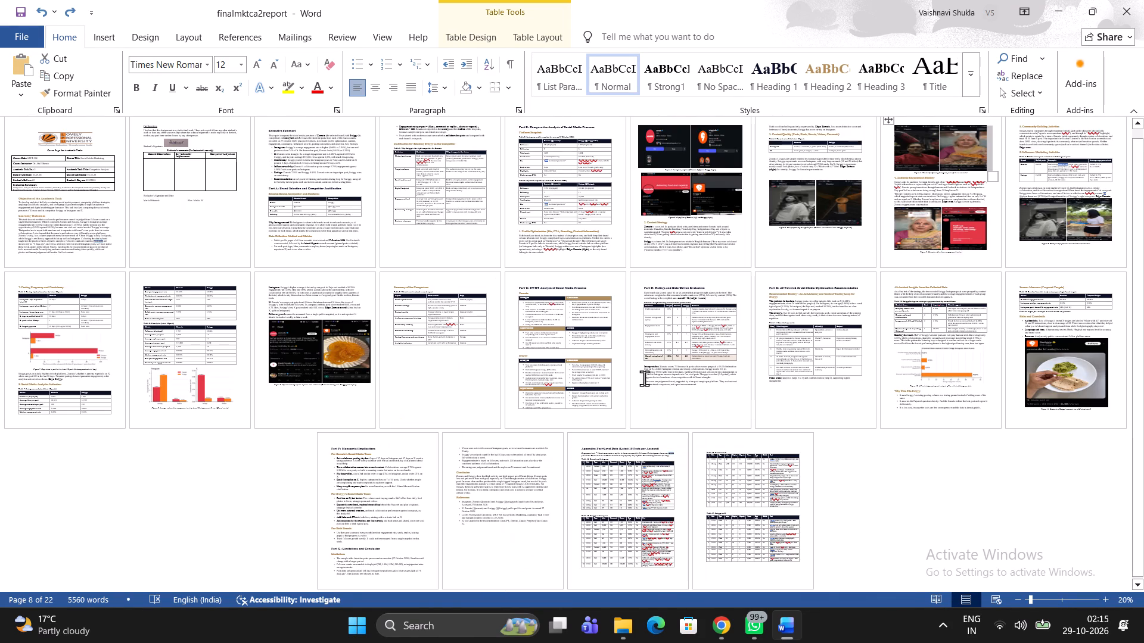
key(ctrl+s)
key(ctrl+s)
key(ctrl+s)
key(ctrl+s)
key(ctrl+s)
key(ctrl+s)
key(ctrl+s)
key(ctrl+s)
key(ctrl+s)
key(ctrl+s)
key(ctrl+s)
key(ctrl+s)
key(ctrl+s)
key(ctrl+s)
key(ctrl+s)
key(ctrl+s)
key(ctrl+s)
key(ctrl+s)
key(ctrl+s)
key(ctrl+s)
ctrl+scroll(644, 378, up, 11)
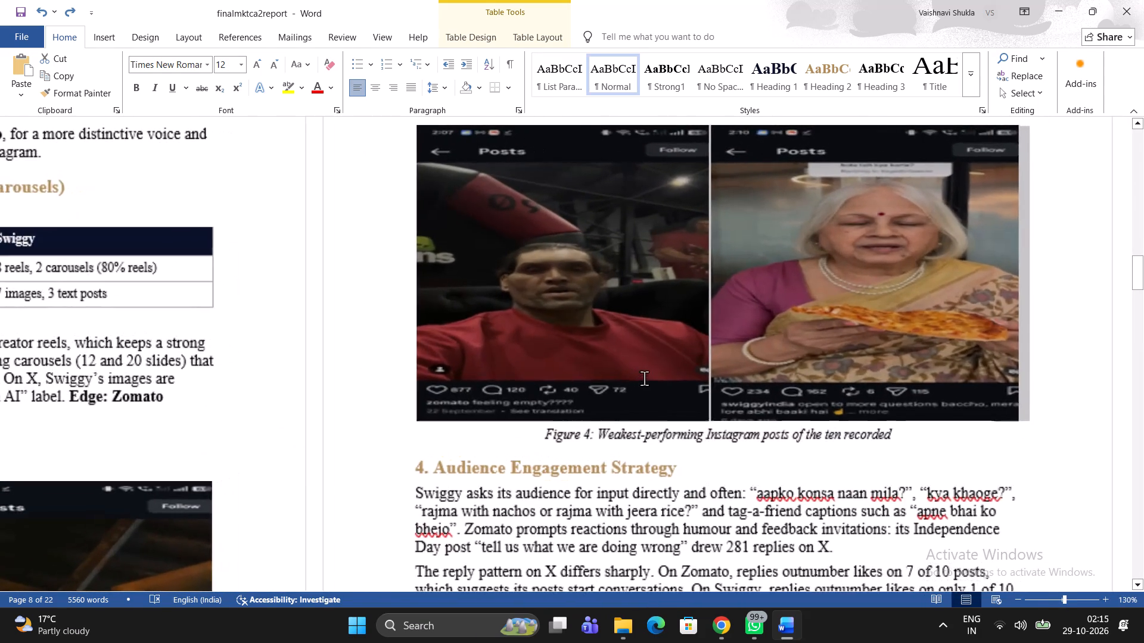
ctrl+scroll(644, 378, up, 2)
scroll(644, 378, up, 12)
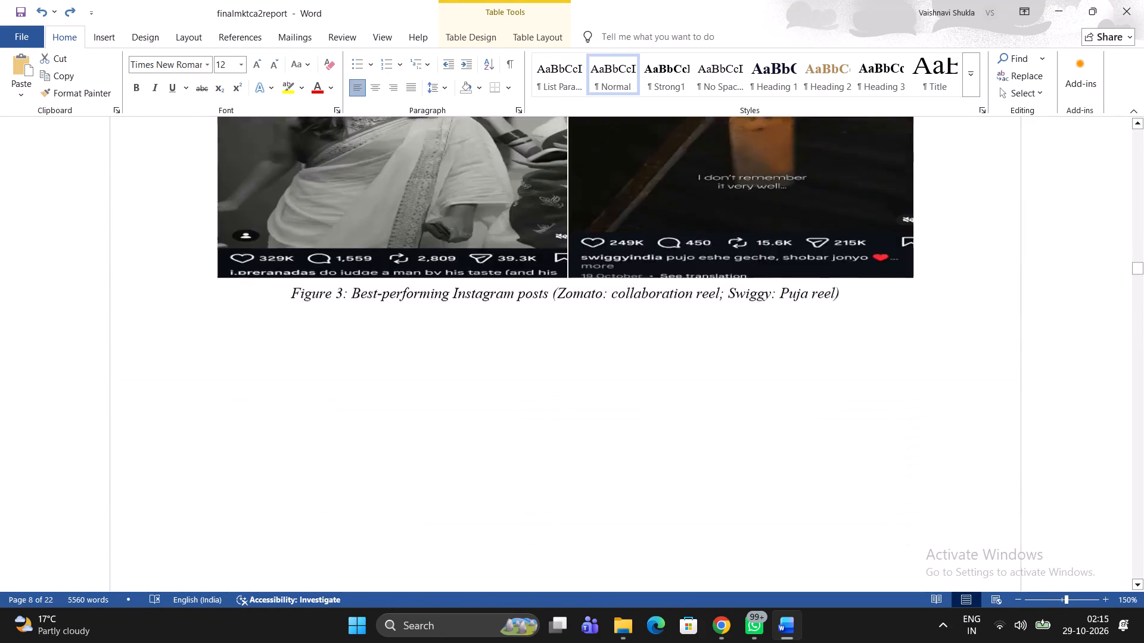
scroll(644, 378, up, 6)
key(ctrl+s)
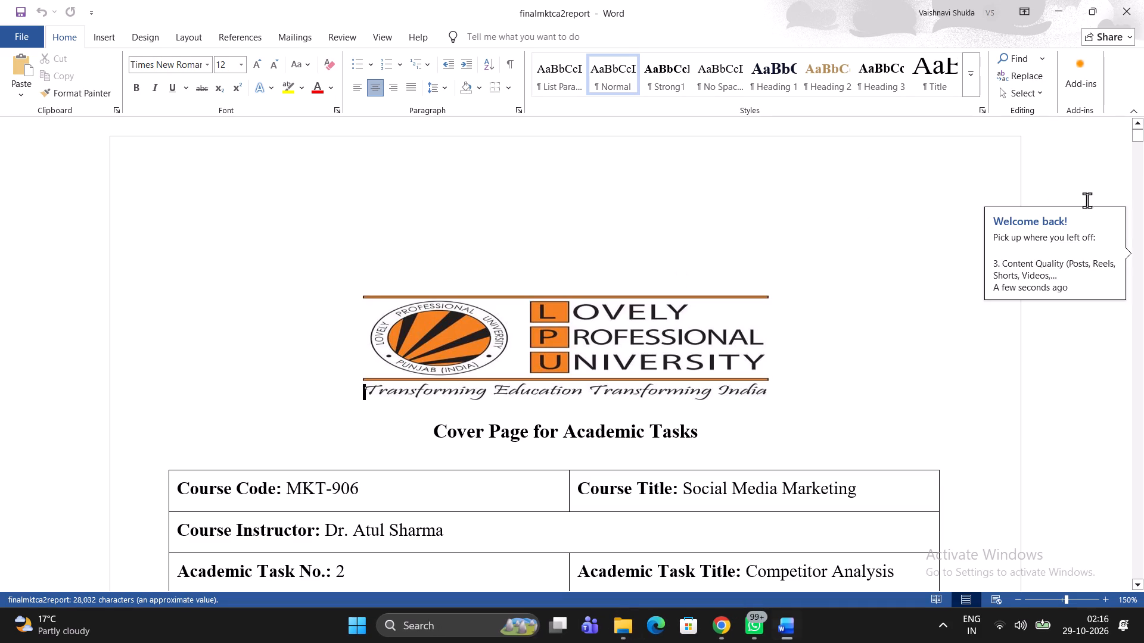
click(1028, 165)
Examine the cover page, learning outcomes and declaration page of the reopened report.
scroll(1028, 165, down, 17)
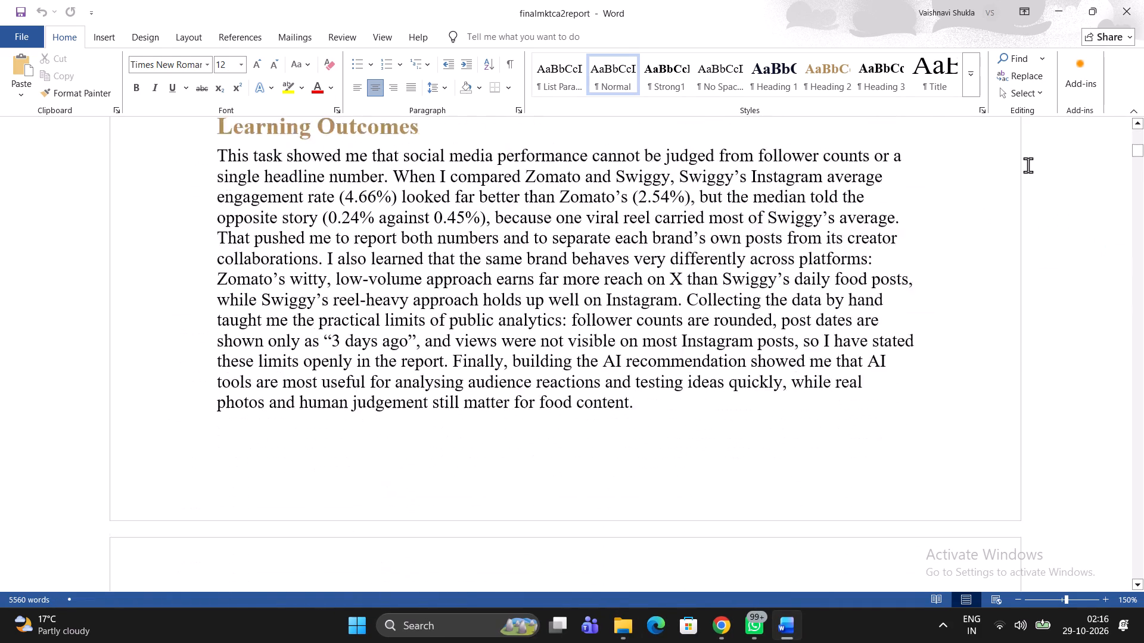
scroll(1028, 165, down, 6)
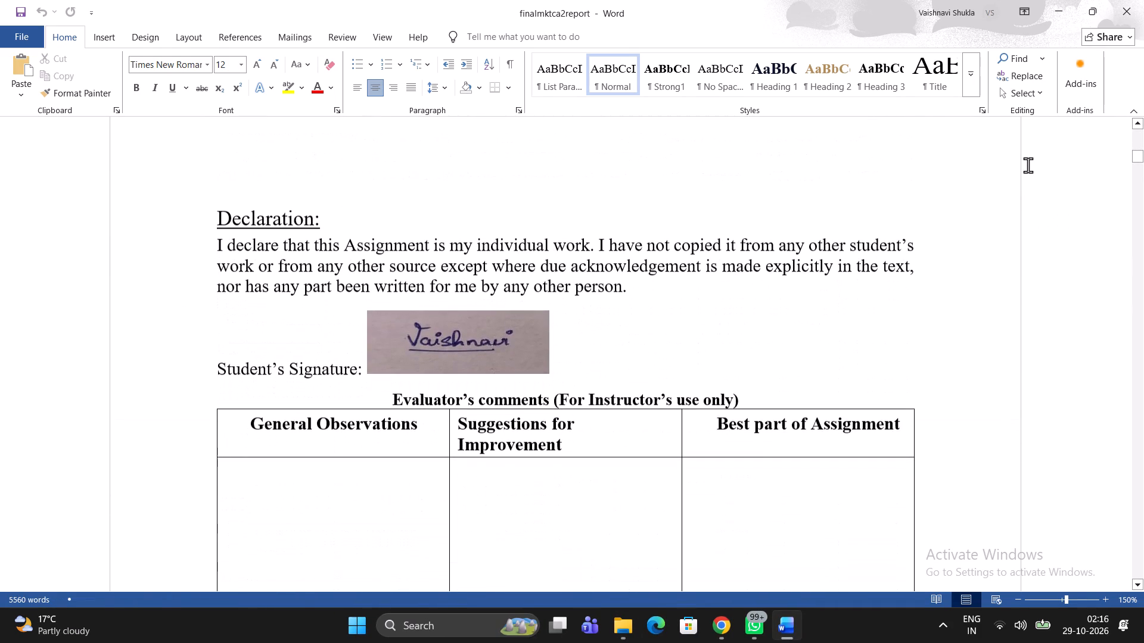
ctrl+scroll(1028, 165, up, 2)
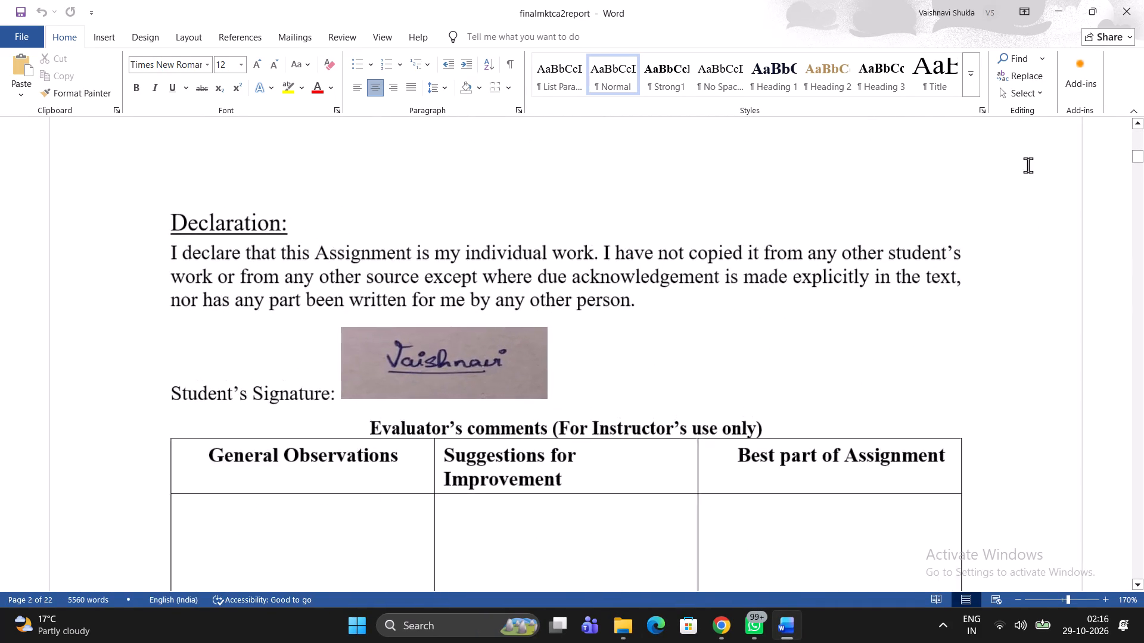
ctrl+scroll(1028, 165, up, 2)
ctrl+scroll(1028, 165, down, 10)
scroll(1028, 165, up, 1)
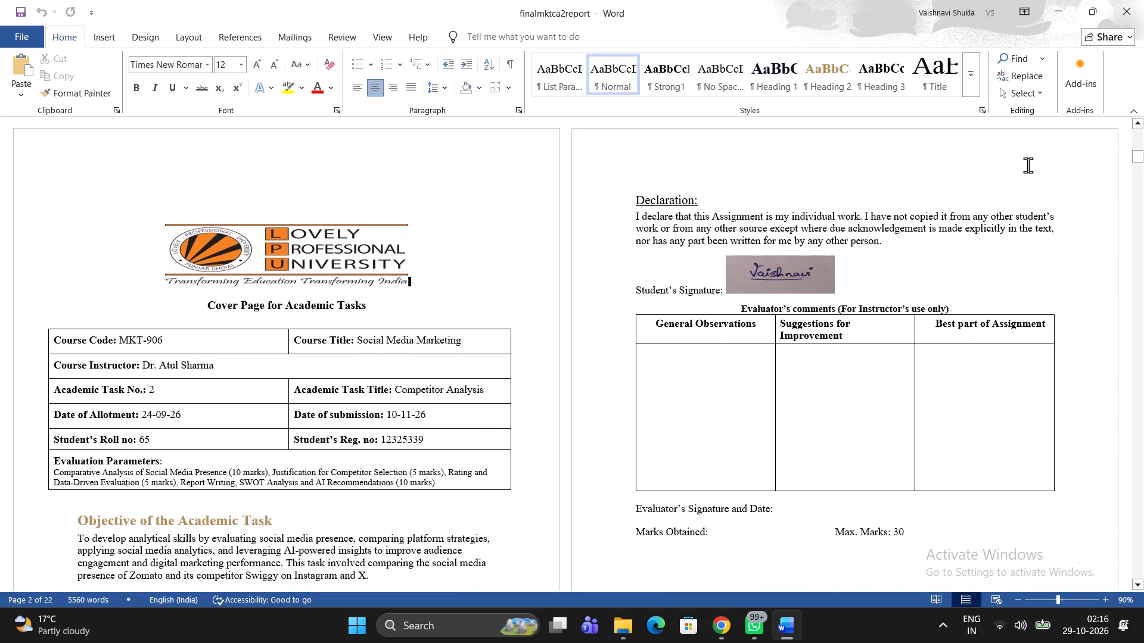
scroll(1028, 165, up, 4)
ctrl+scroll(1028, 165, up, 2)
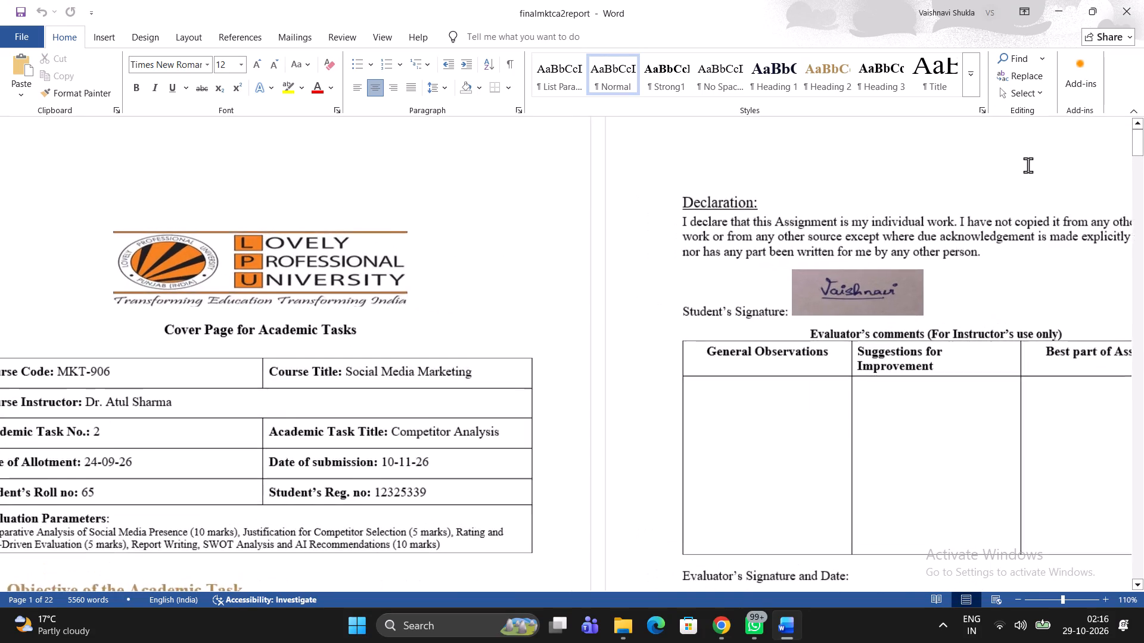
Review the report's remaining pages through to the appendix tables, checking its tables and figures, and close the document.
scroll(1028, 165, down, 13)
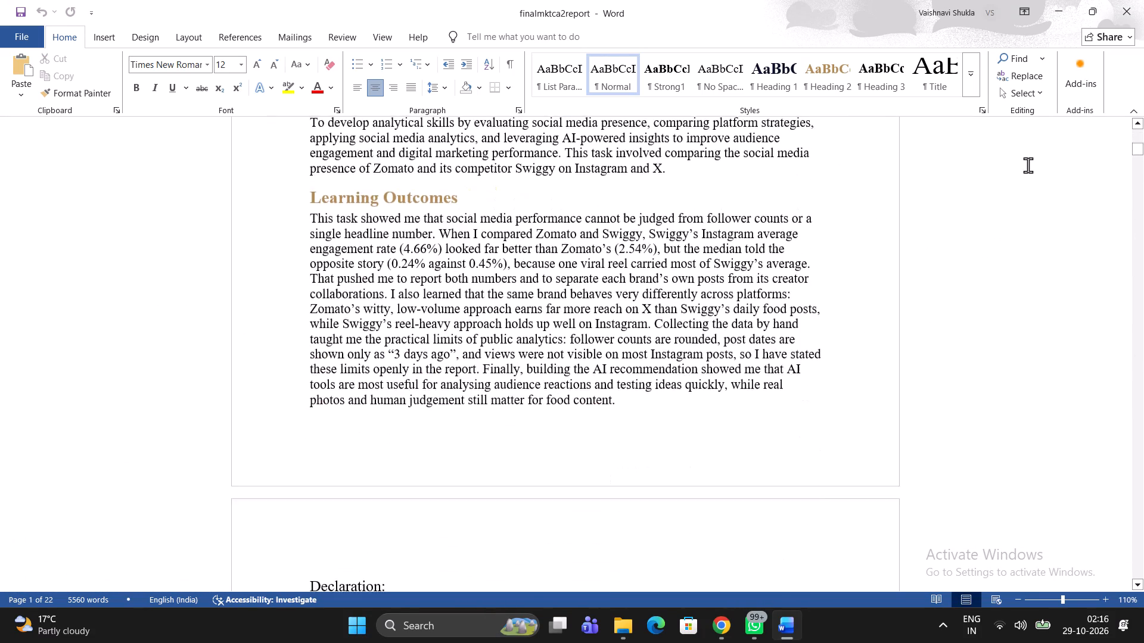
scroll(1028, 165, down, 17)
scroll(1028, 165, down, 7)
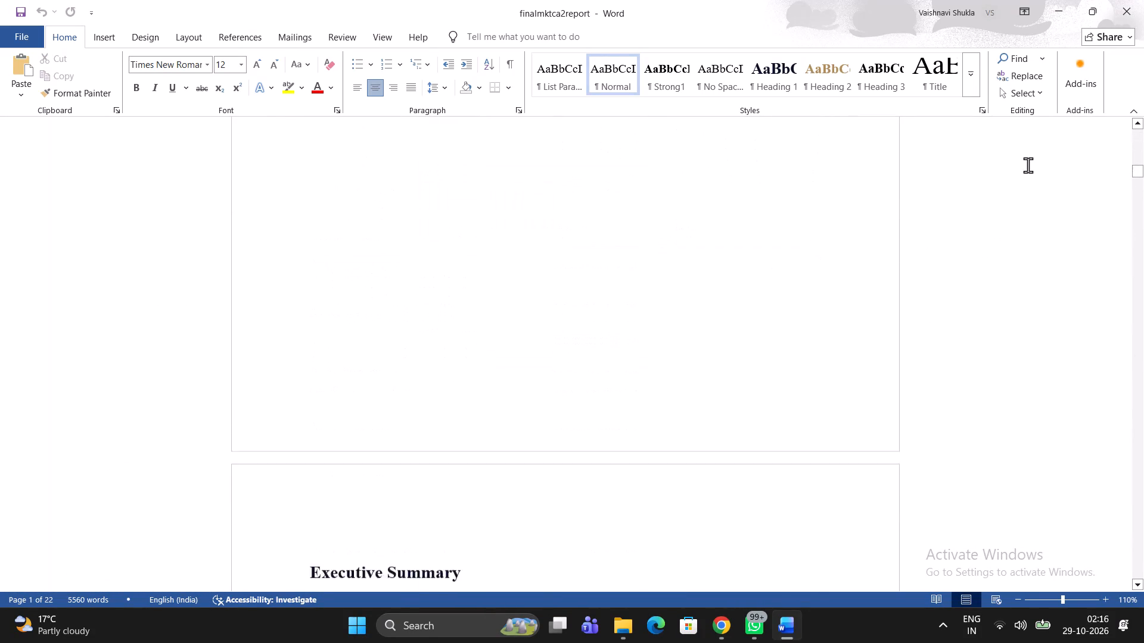
scroll(1028, 165, down, 15)
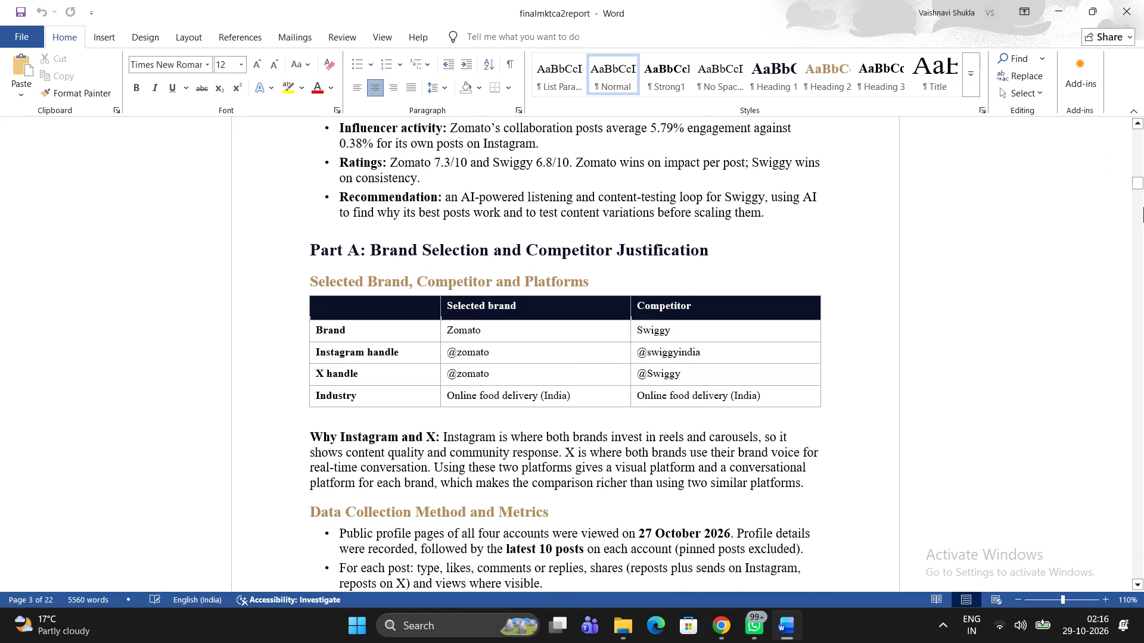
drag(1138, 186, 1134, 232)
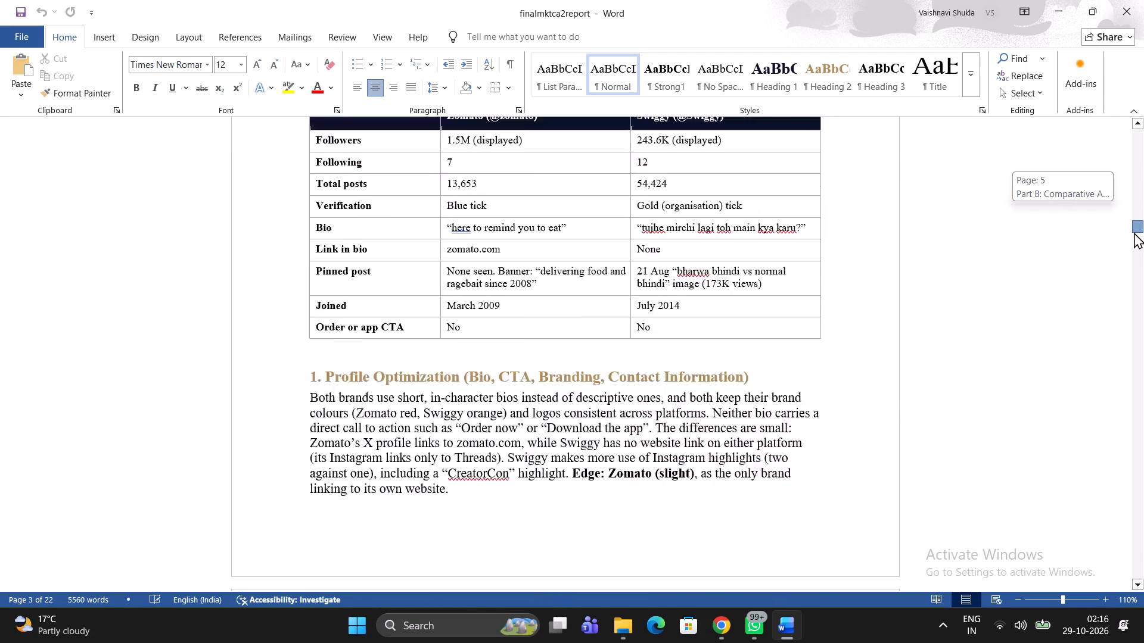
drag(1134, 232, 1141, 313)
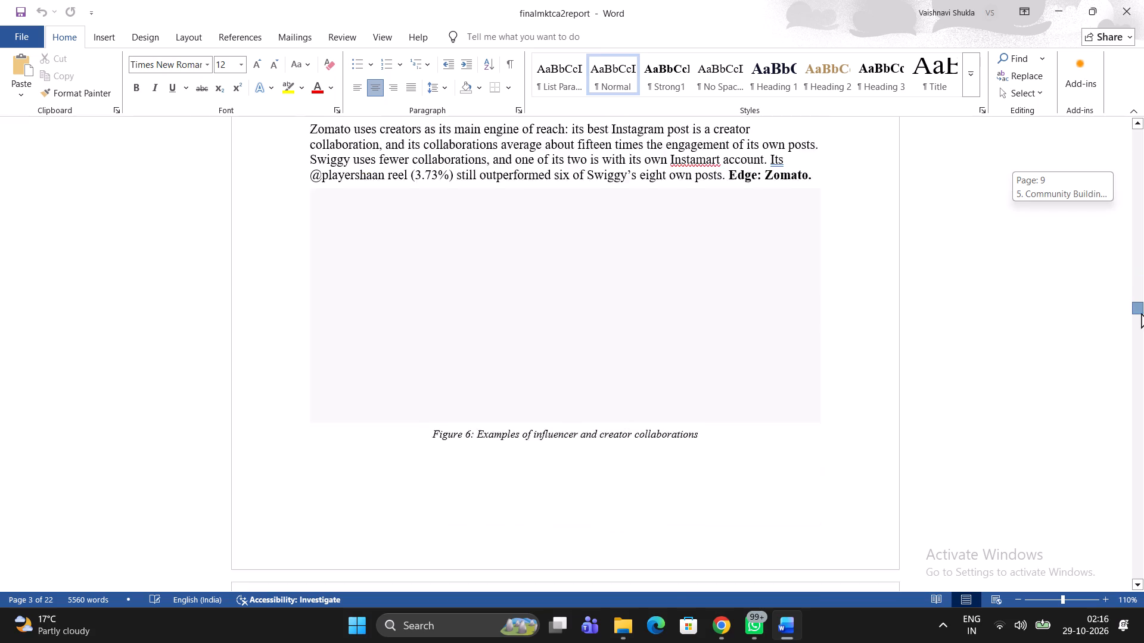
drag(1141, 313, 1143, 321)
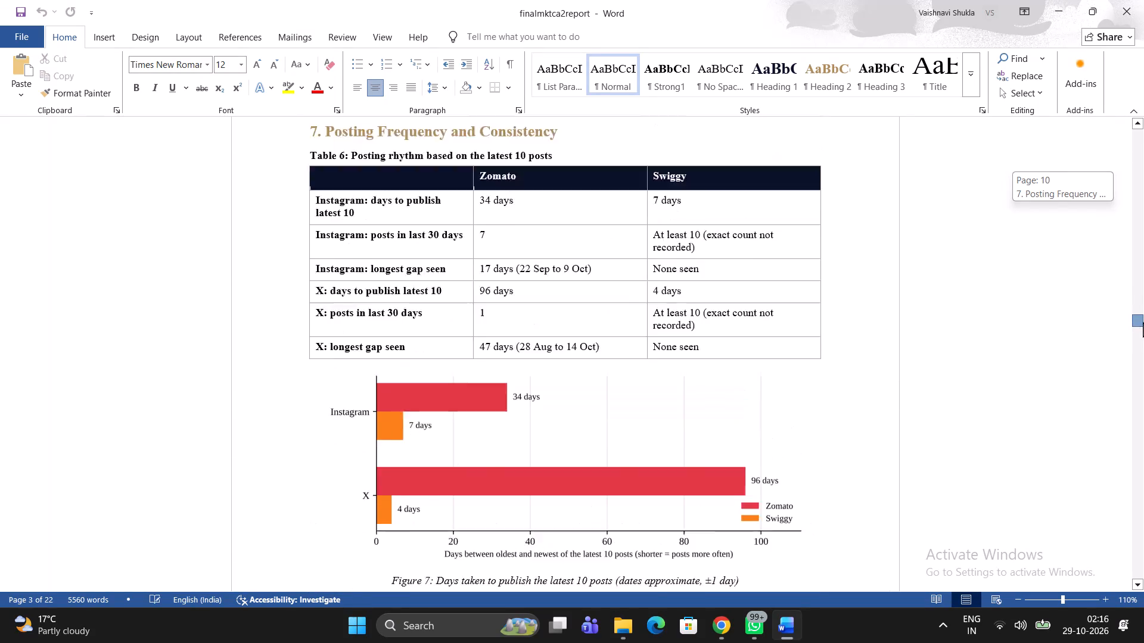
drag(1143, 321, 1143, 349)
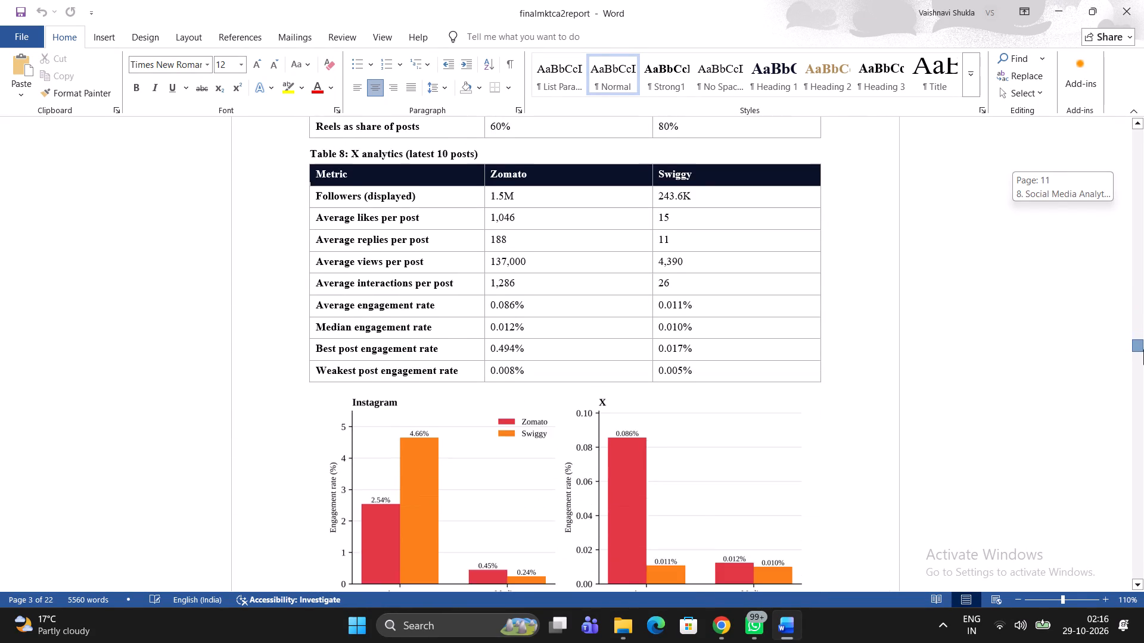
drag(1143, 349, 1143, 428)
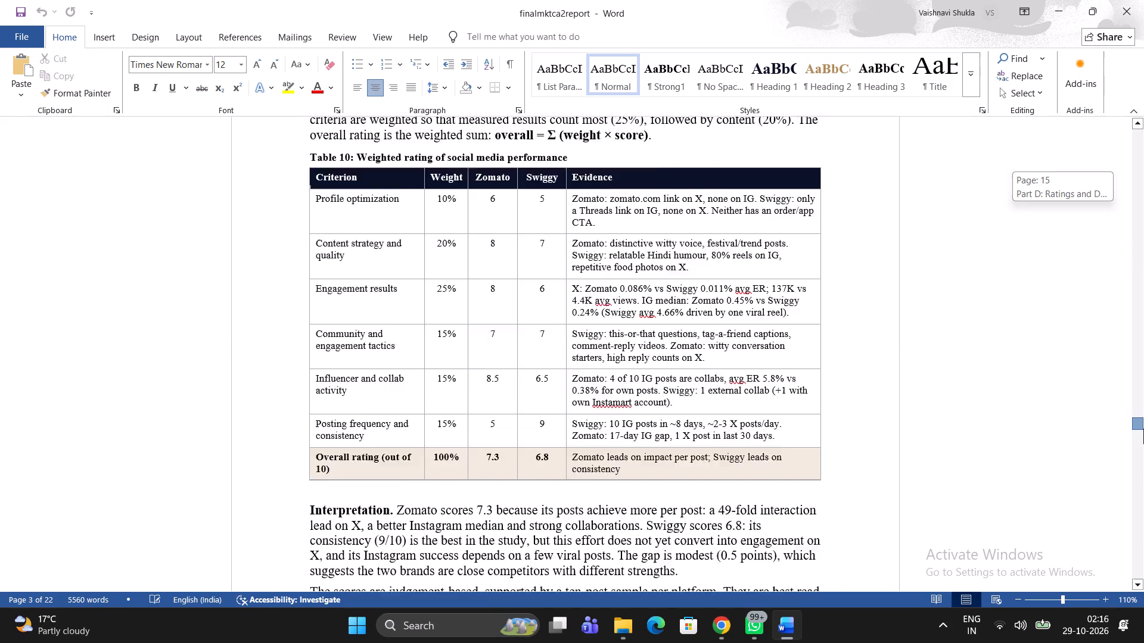
drag(1143, 428, 1143, 495)
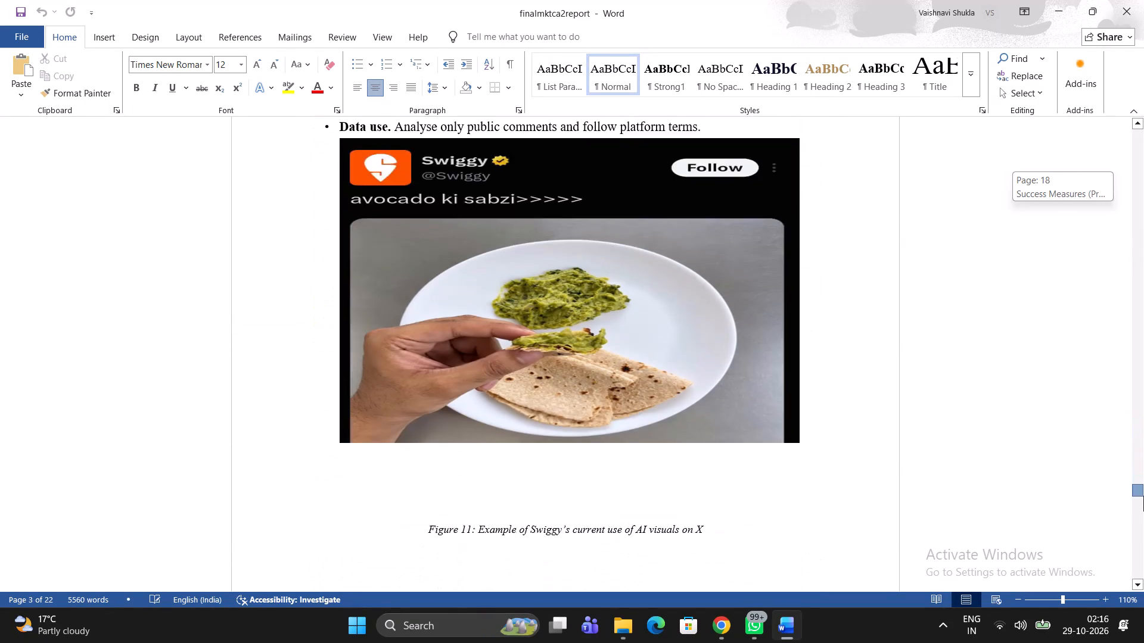
drag(1143, 495, 1143, 495)
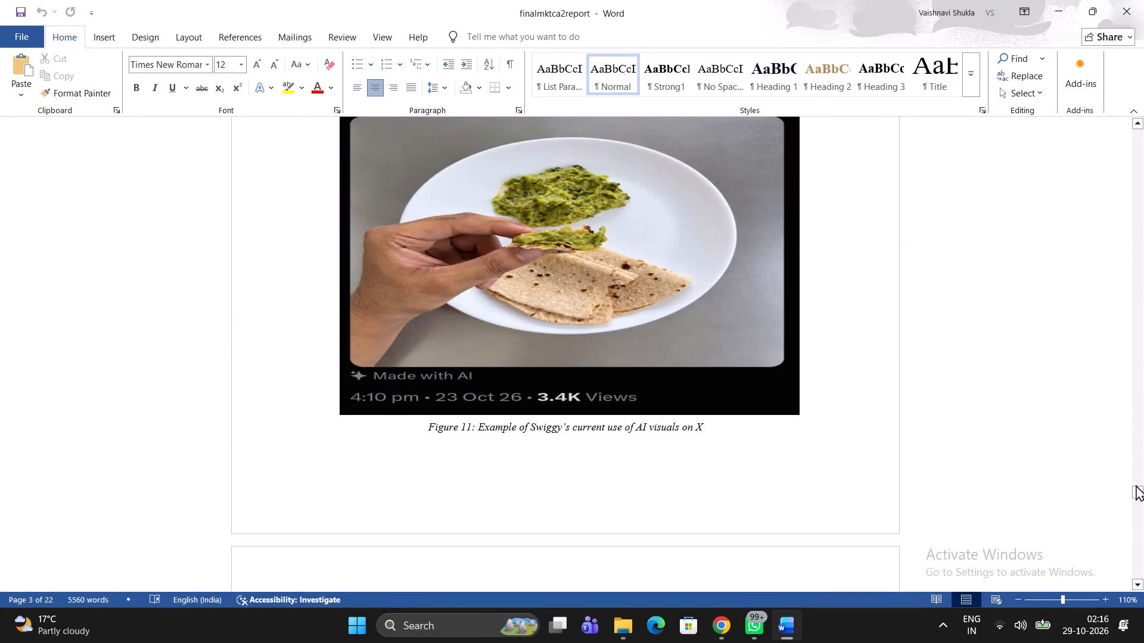
drag(1136, 491, 1137, 642)
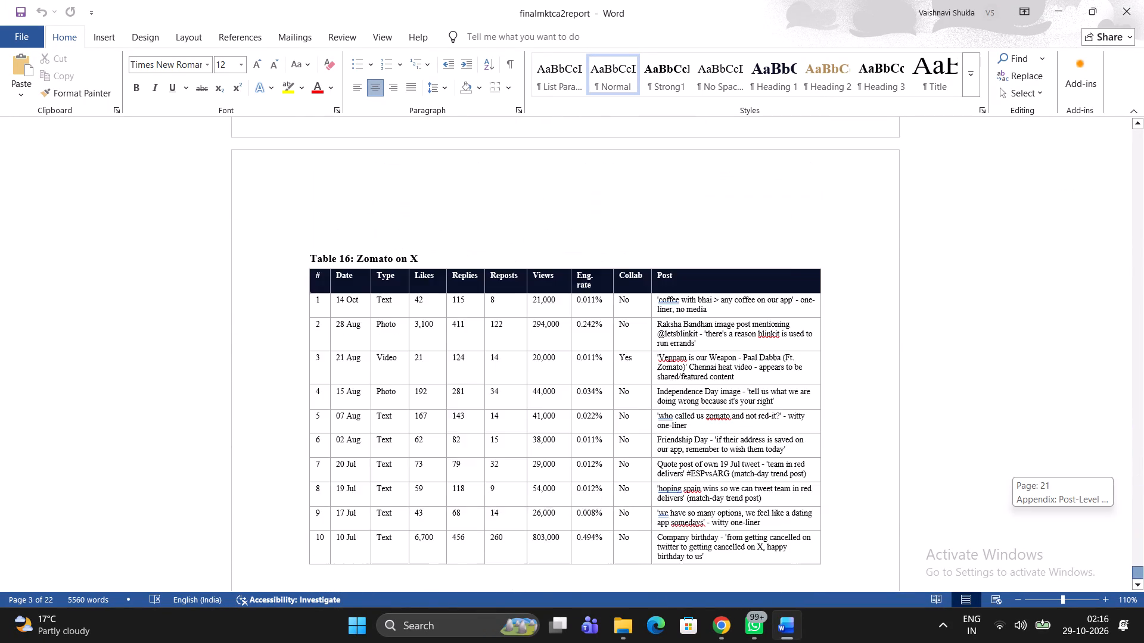
drag(1137, 642, 1134, 640)
click(1143, 0)
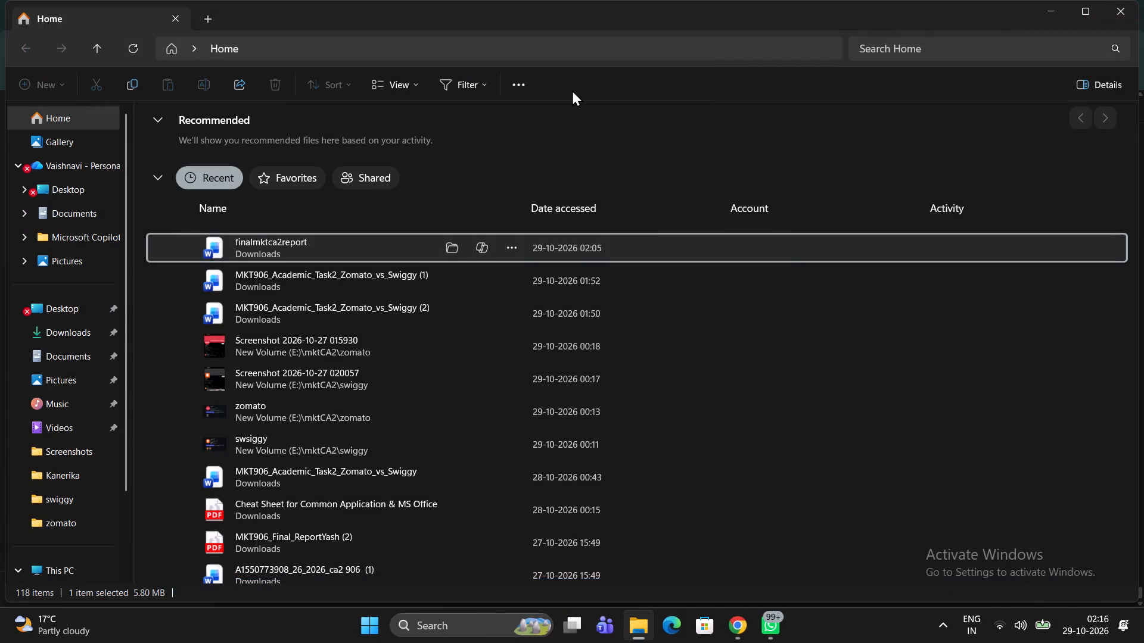
Copy the finalmktca2report document from the Downloads folder in File Explorer.
click(69, 333)
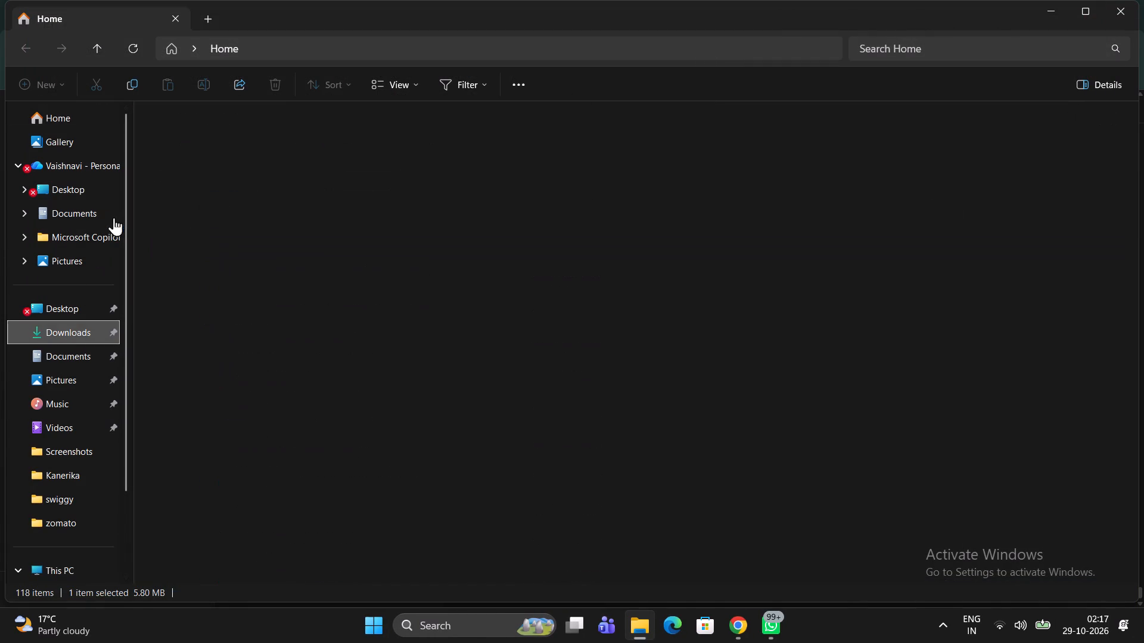
click(204, 155)
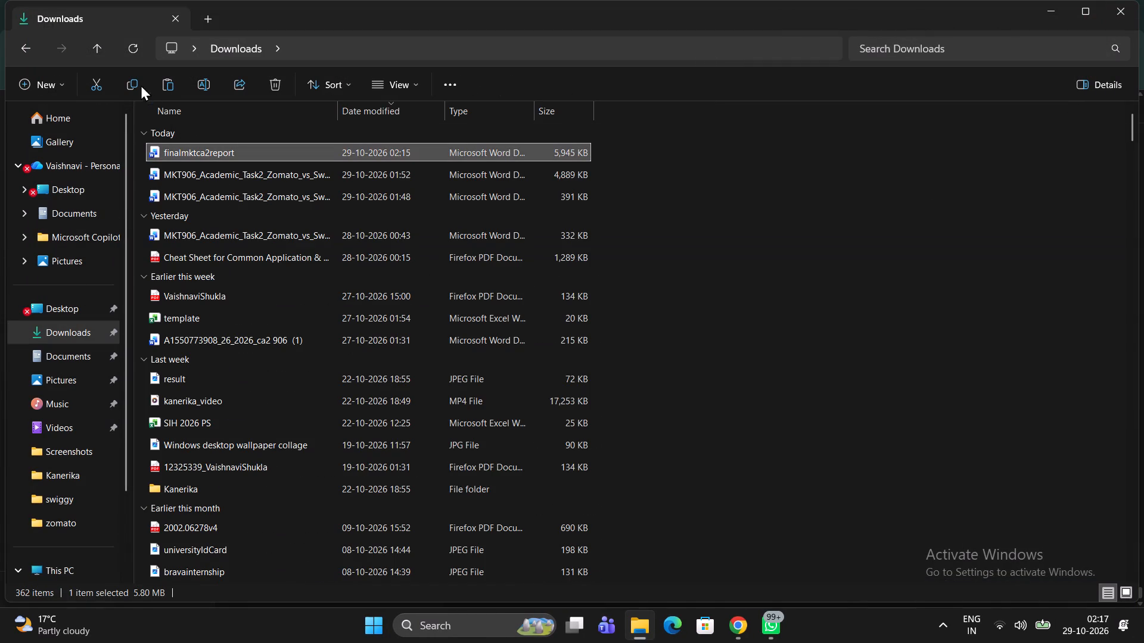
click(132, 80)
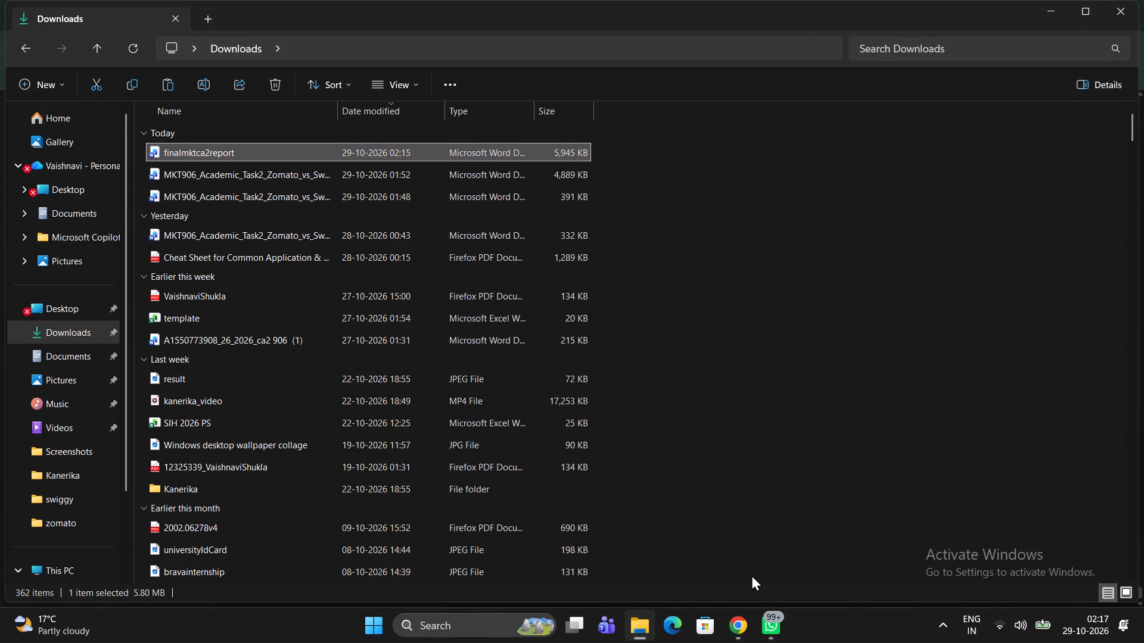
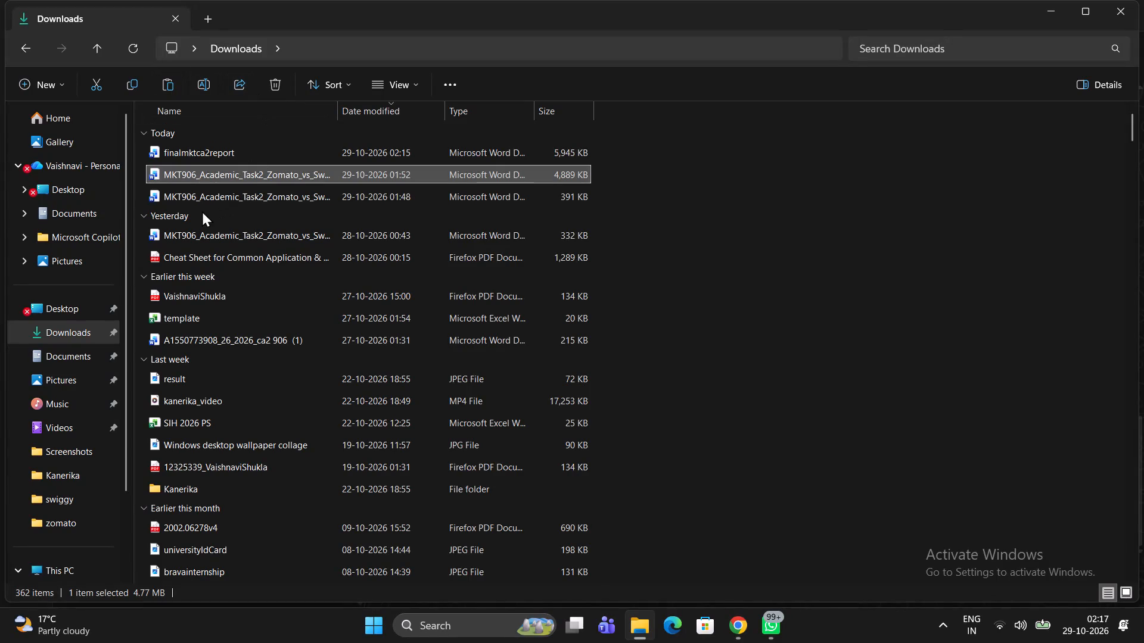
Delete the two MKT906_Academic_Task2_Zomato_vs_Swiggy documents modified today at 01:48 and 01:52 from the Downloads folder.
click(188, 197)
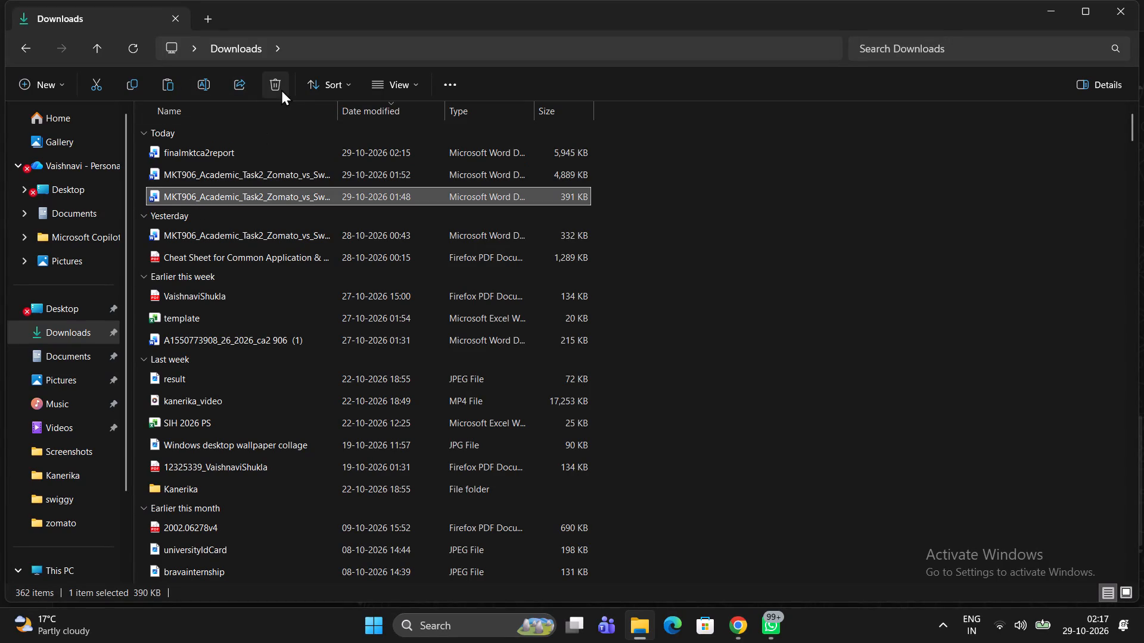
click(281, 89)
click(231, 173)
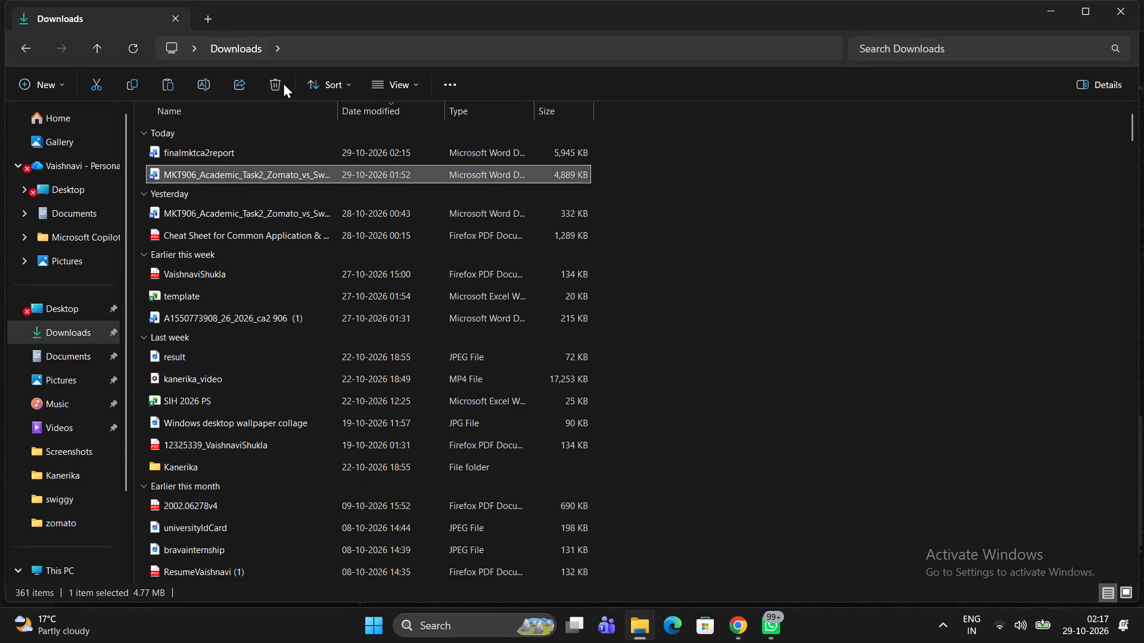
click(268, 81)
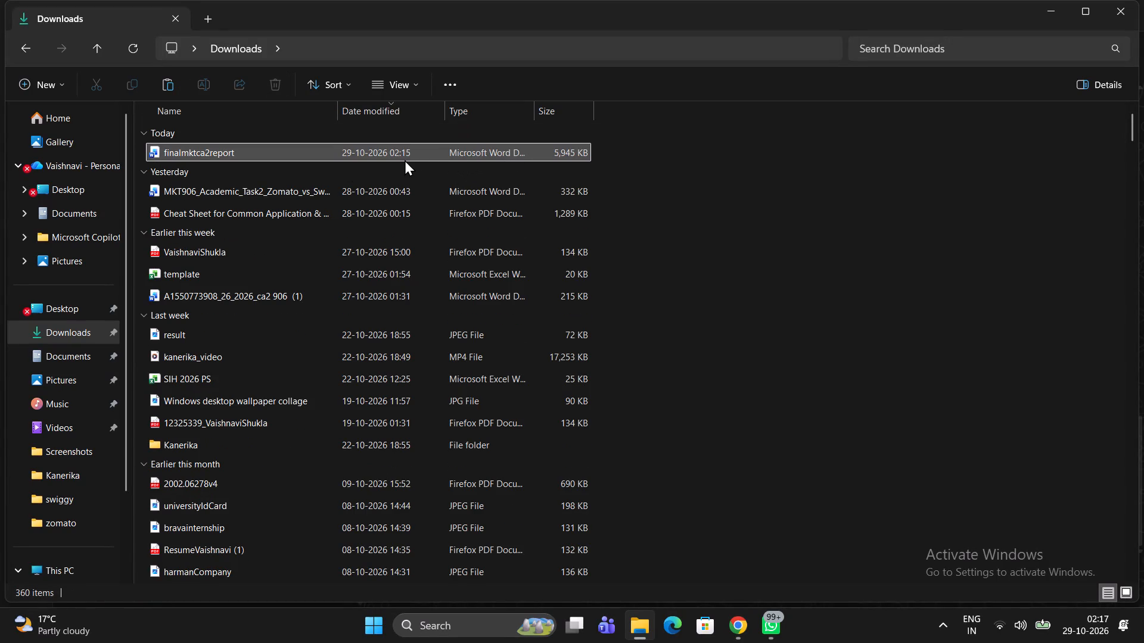
Open yesterday's MKT906_Academic_Task2_Zomato_vs_Swiggy document and skim from the cover page to the competitor justification table.
click(258, 188)
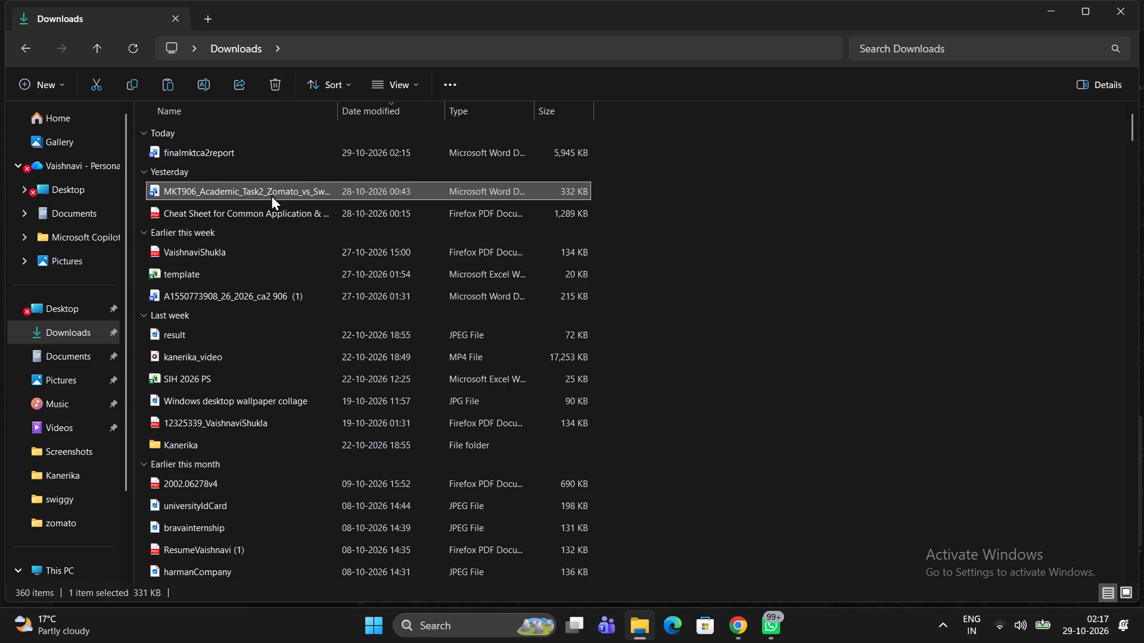
double_click(271, 195)
scroll(825, 168, down, 4)
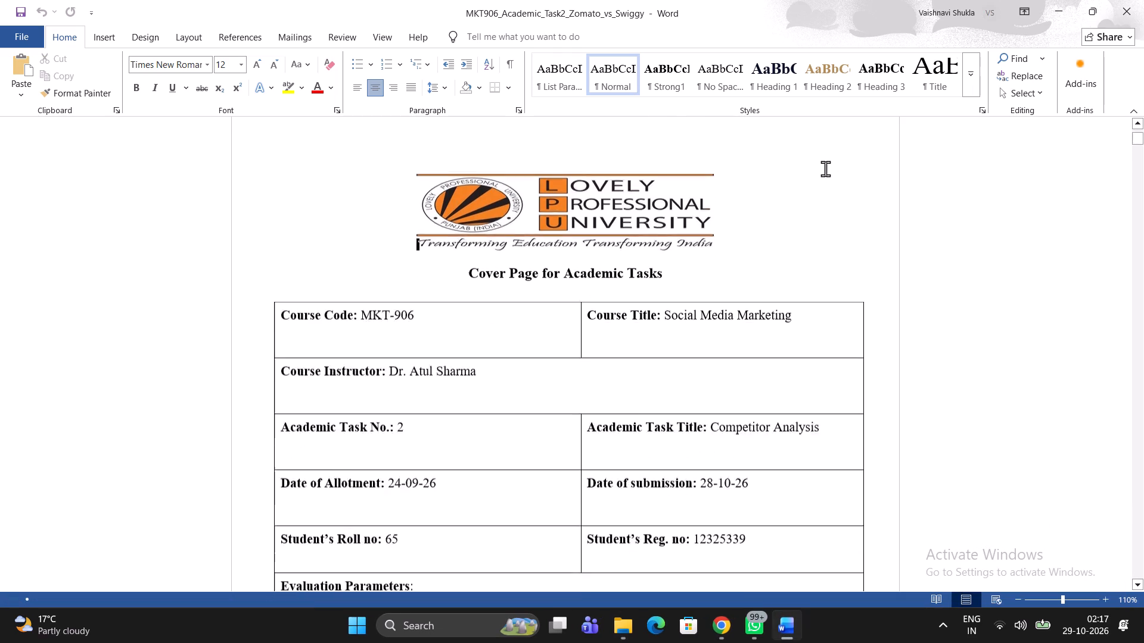
scroll(825, 168, down, 2)
scroll(825, 168, down, 20)
scroll(825, 168, down, 15)
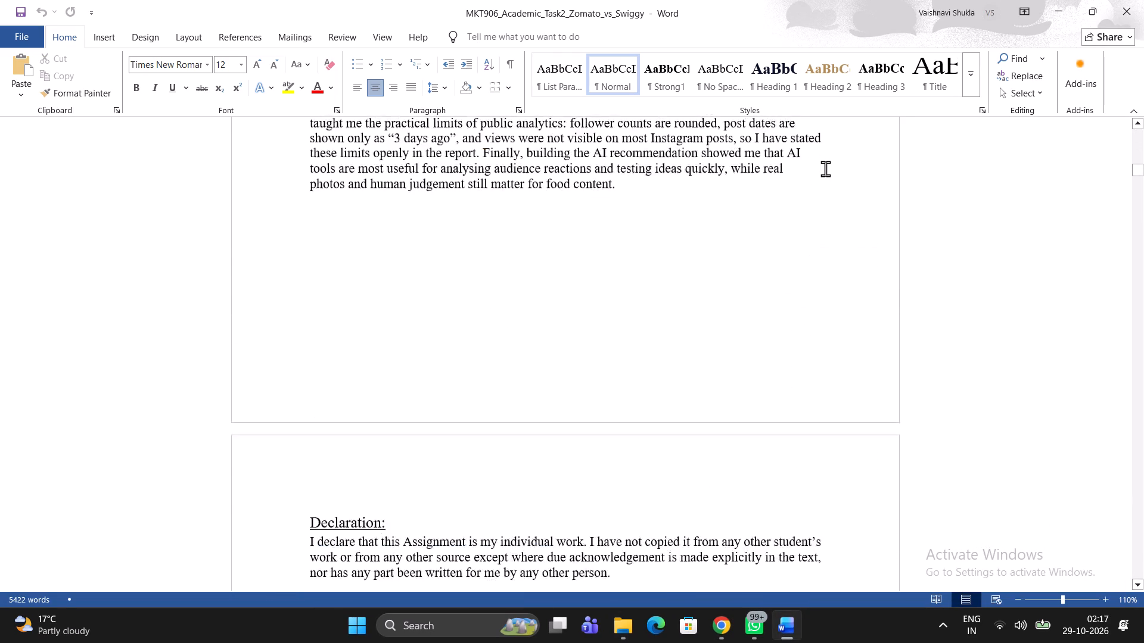
scroll(825, 168, down, 20)
scroll(825, 168, down, 19)
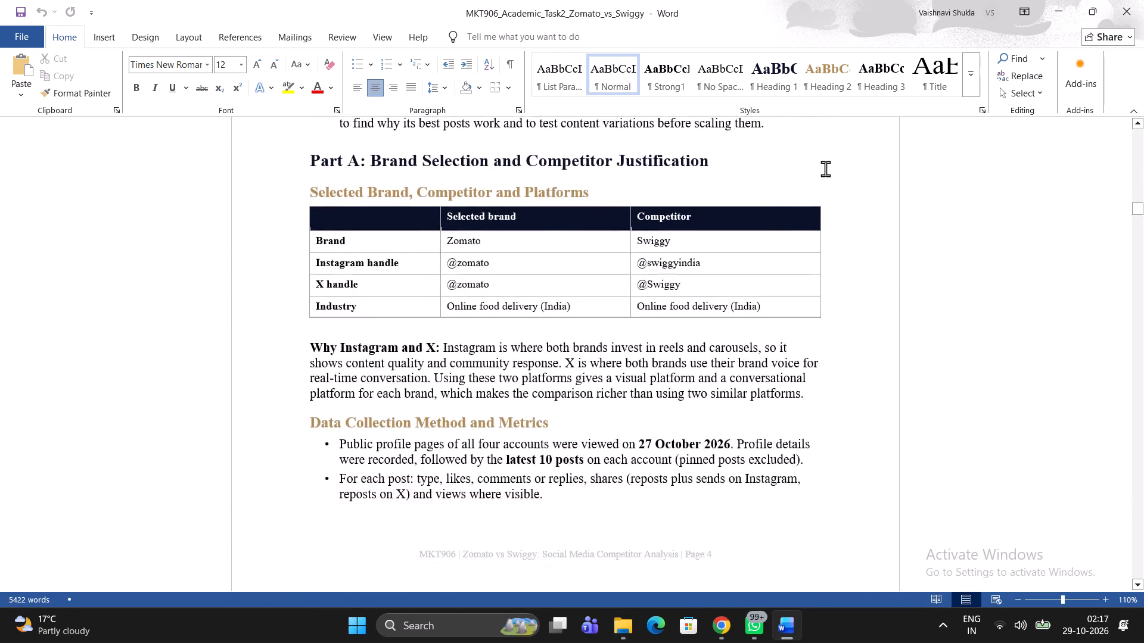
scroll(825, 168, down, 14)
scroll(825, 168, down, 8)
scroll(825, 168, up, 12)
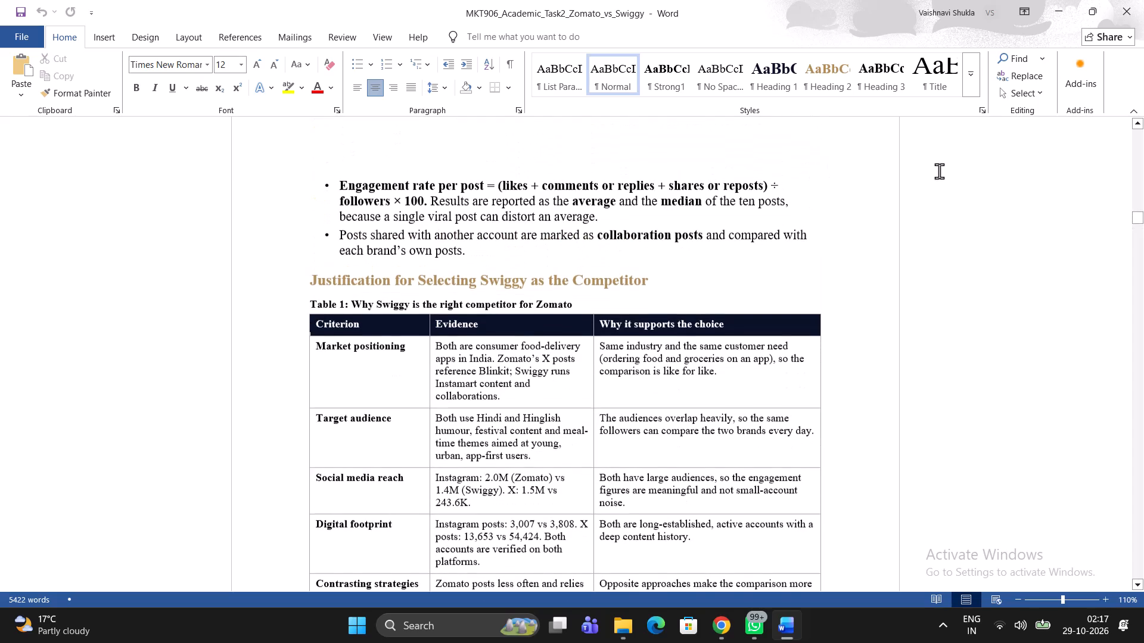
Return to the older report's cover page, examine its page layout through to the profile optimization section, and close the document.
drag(1136, 217, 1128, 119)
scroll(915, 342, down, 5)
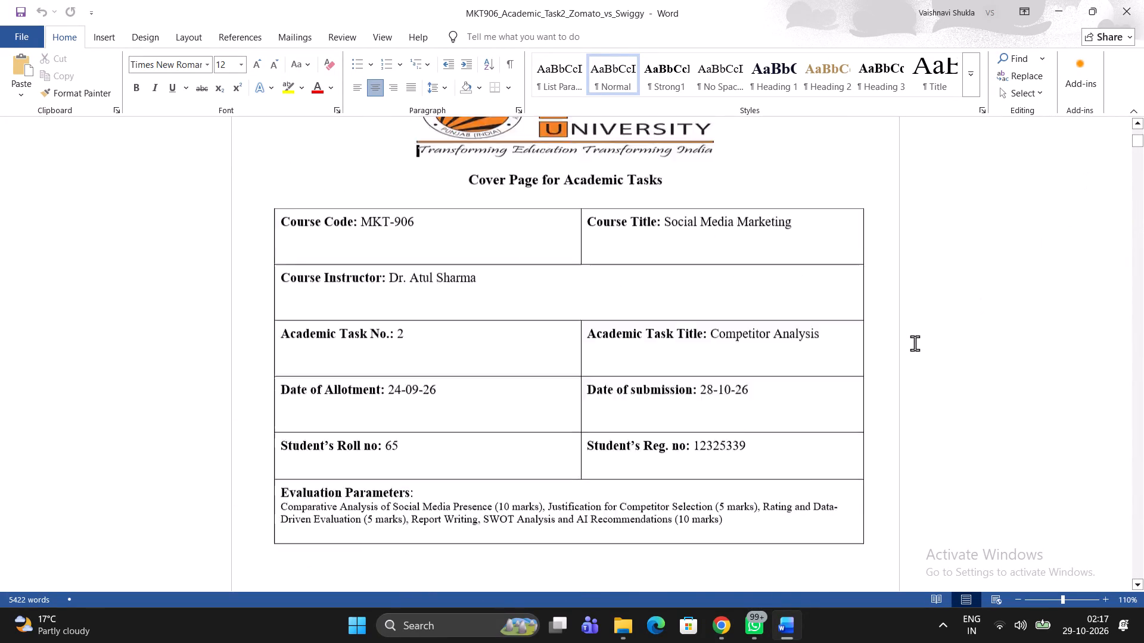
scroll(915, 343, down, 18)
scroll(913, 343, down, 10)
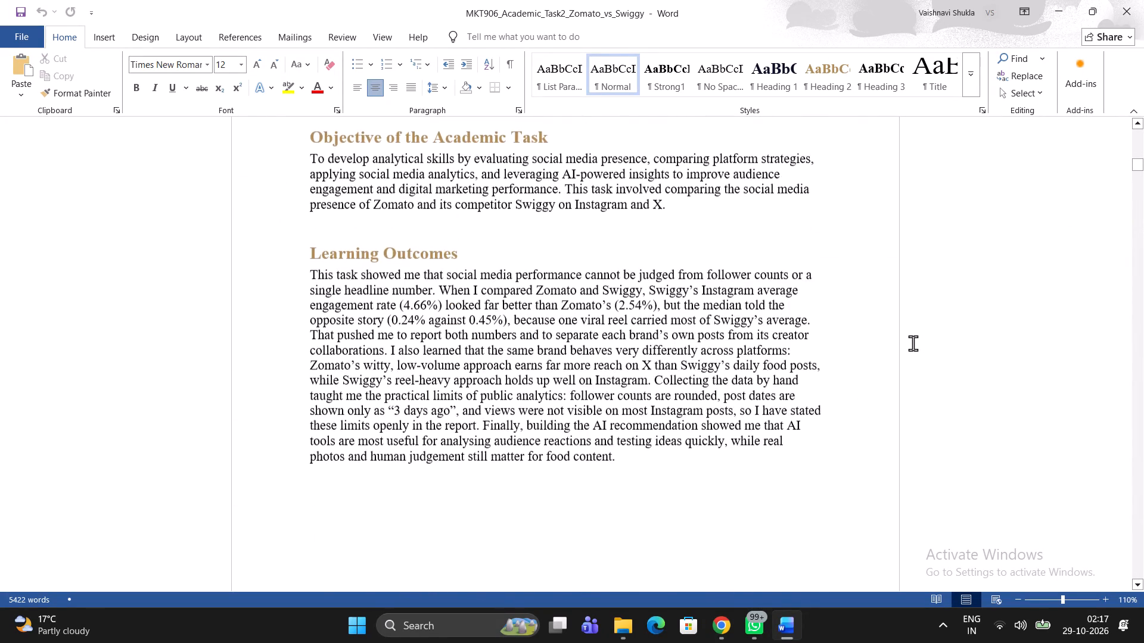
scroll(913, 343, down, 1)
scroll(911, 343, down, 20)
scroll(911, 343, down, 11)
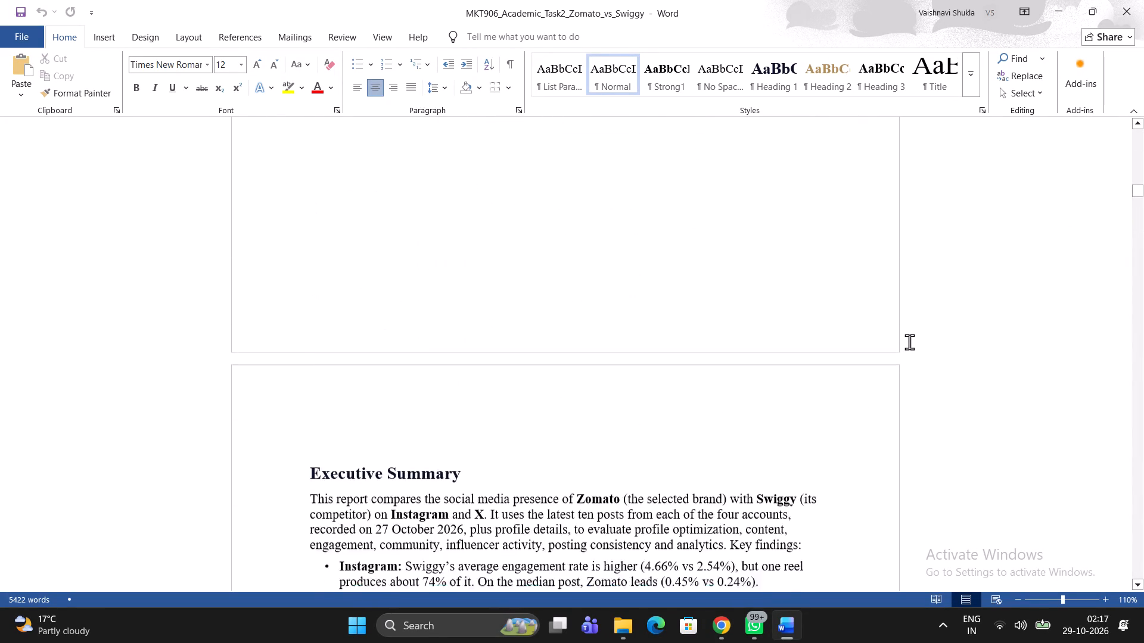
scroll(909, 342, down, 20)
scroll(906, 340, down, 11)
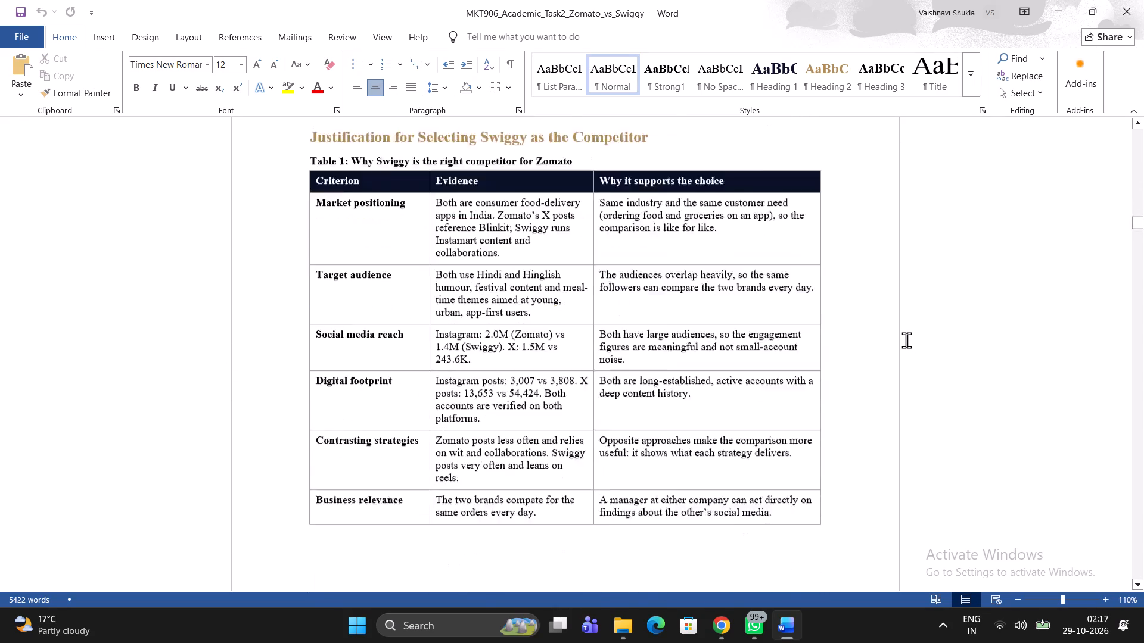
scroll(906, 340, down, 6)
scroll(906, 340, down, 20)
scroll(906, 340, down, 6)
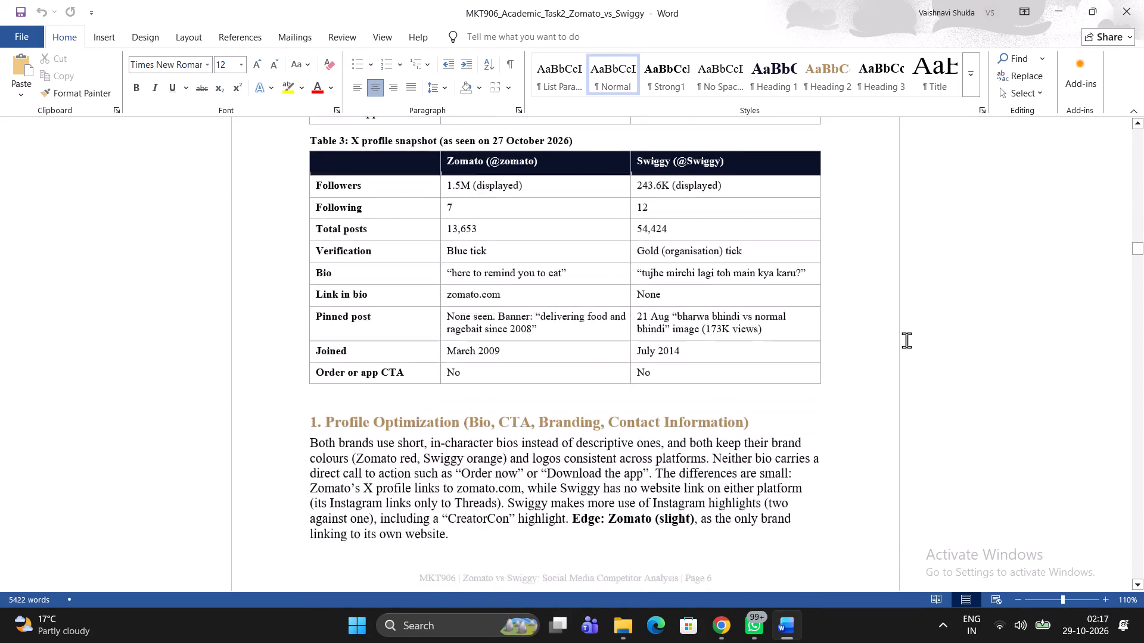
scroll(906, 340, down, 14)
click(1143, 0)
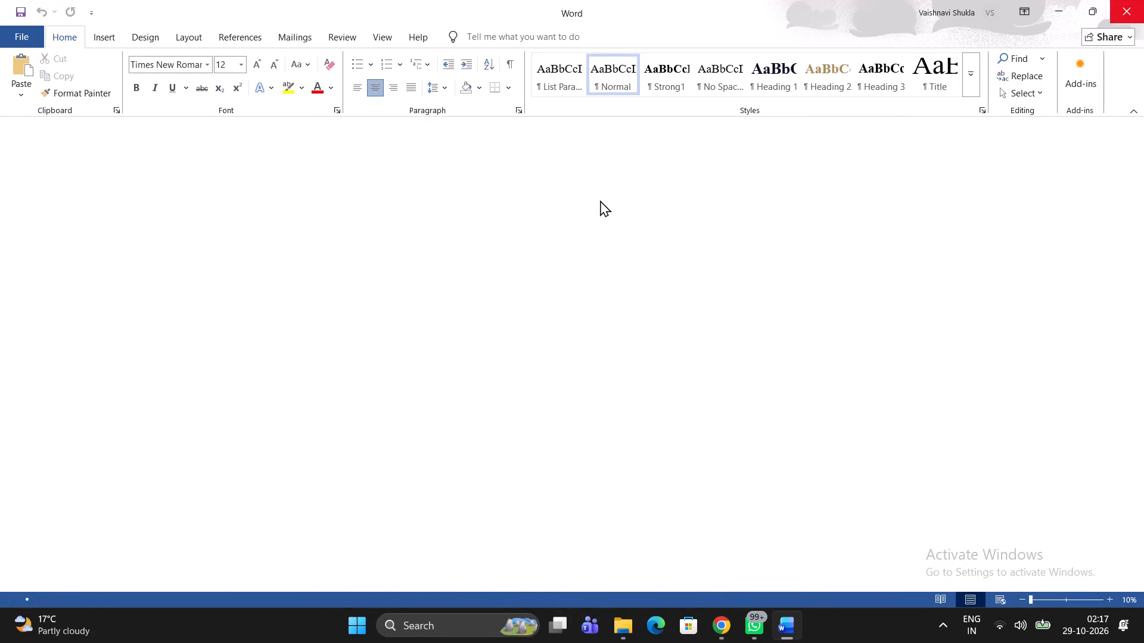
Reopen the finalmktca2report document from the Downloads folder.
double_click(185, 146)
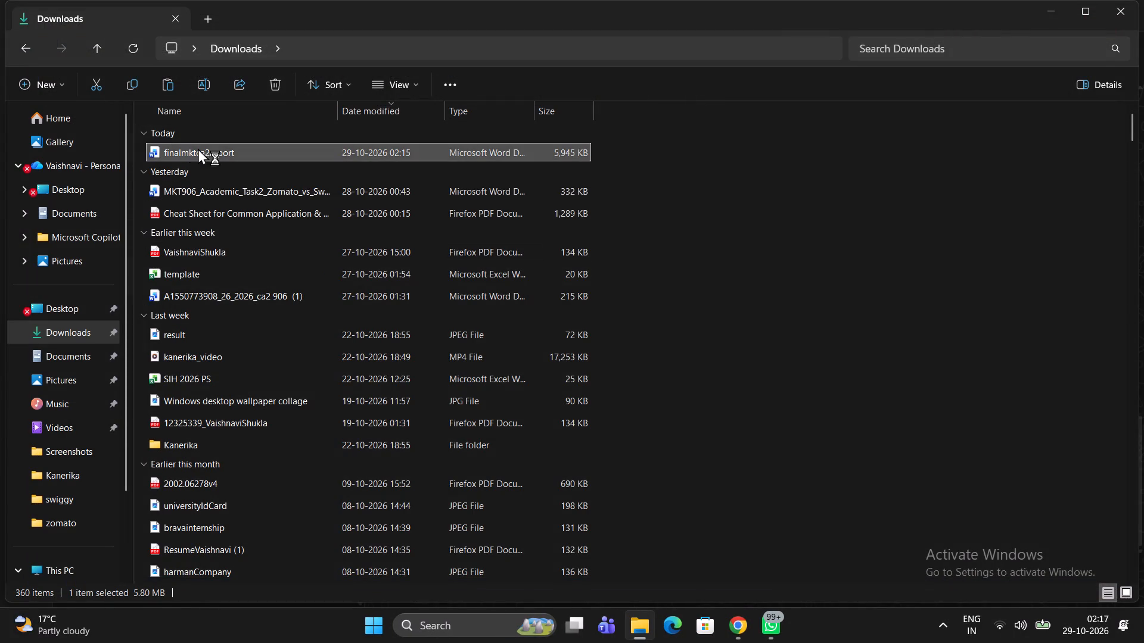
Insert blank lines below the cover page table to move the Objective of the Academic Task section onto the following page.
scroll(573, 301, down, 6)
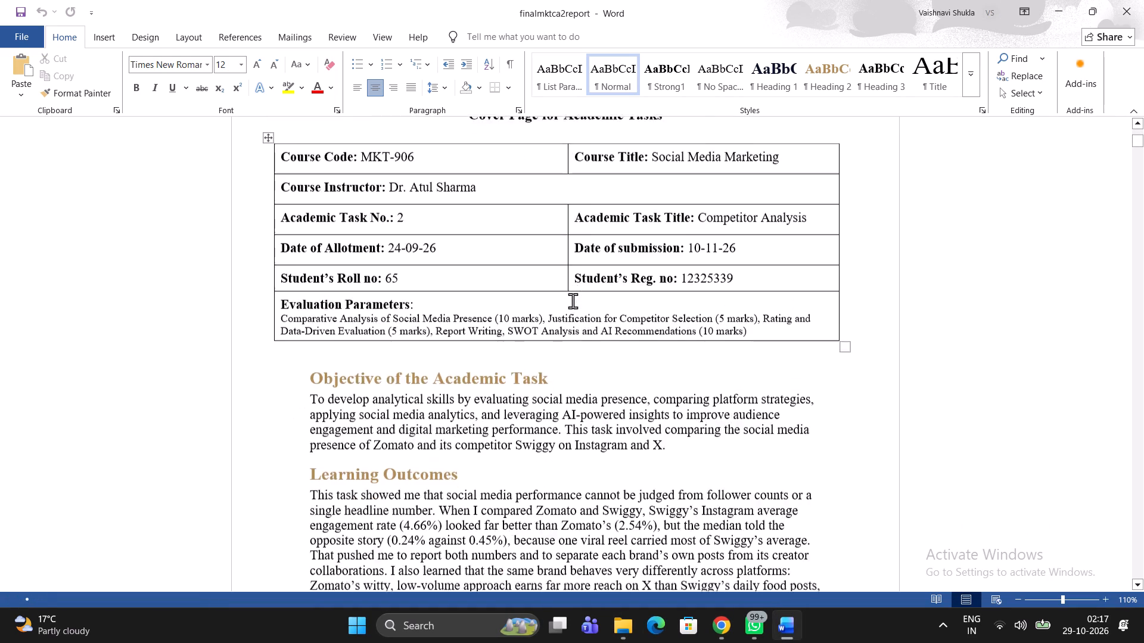
scroll(573, 301, down, 3)
click(864, 221)
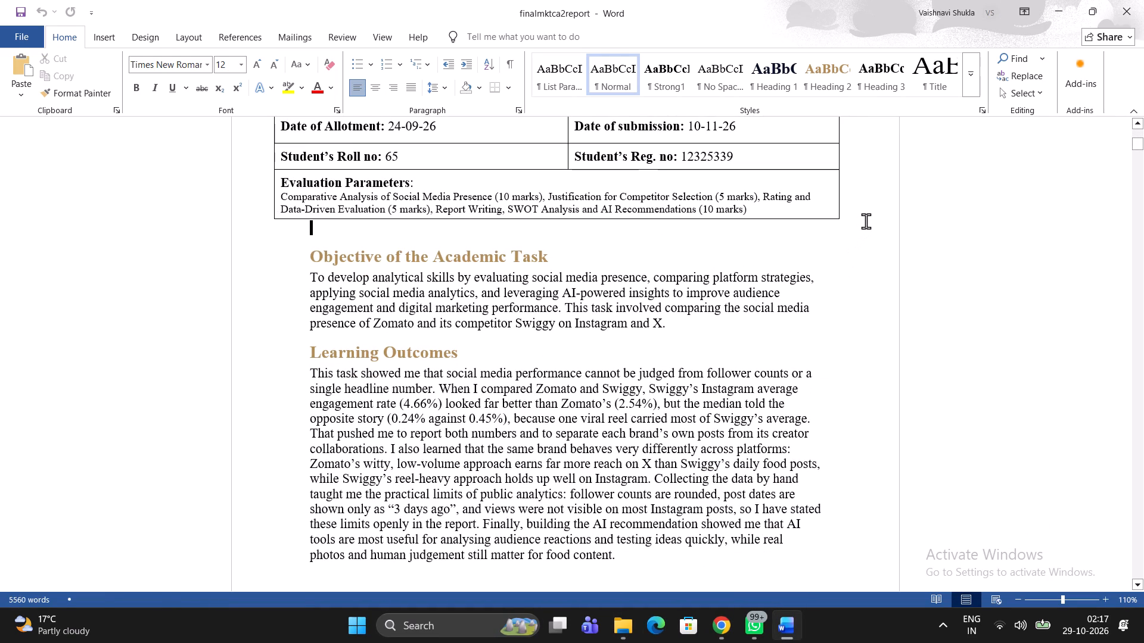
key(Return)
key(Return)
key(Return)
key(Return)
key(Return)
key(Return)
key(Return)
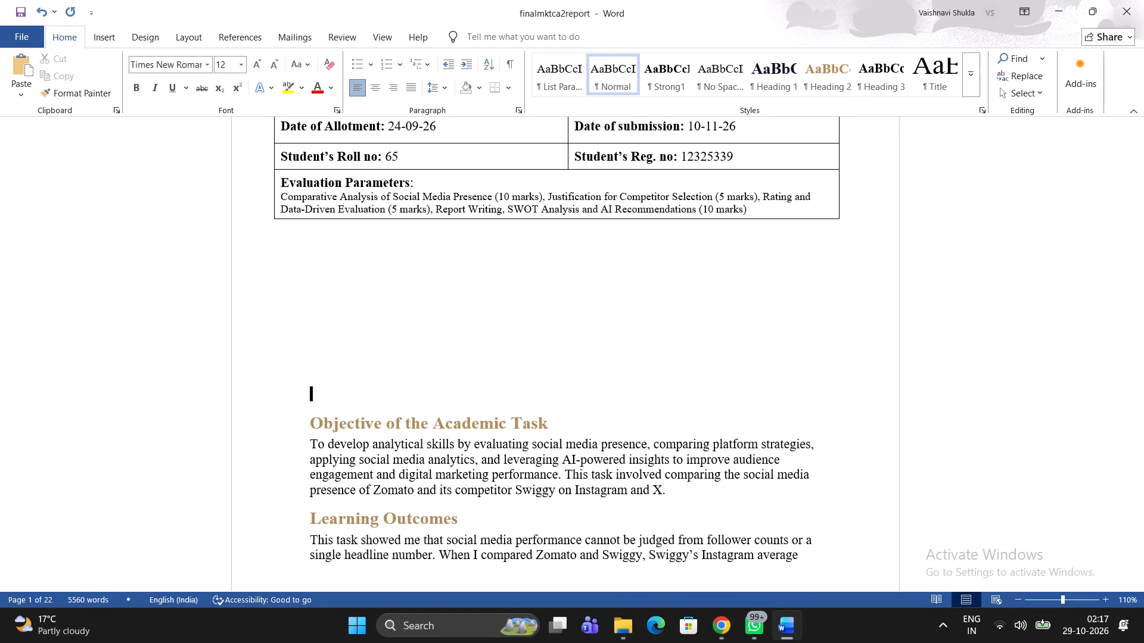
key(Return)
key(Return)
key(Return)
key(Return)
key(Return)
key(Return)
scroll(866, 221, down, 1)
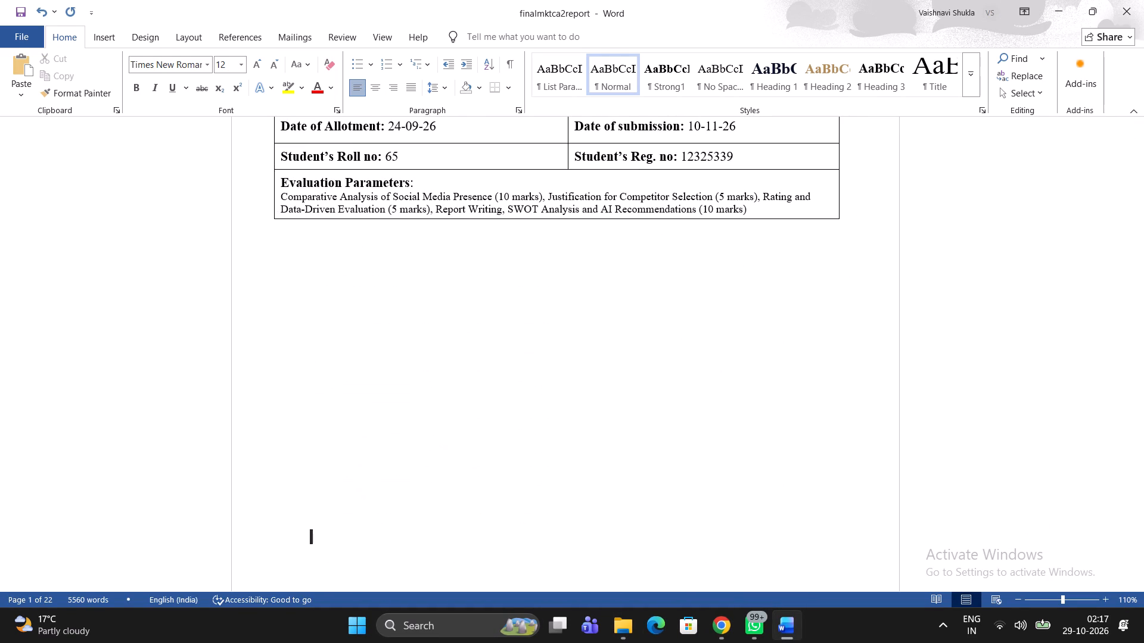
scroll(866, 221, down, 11)
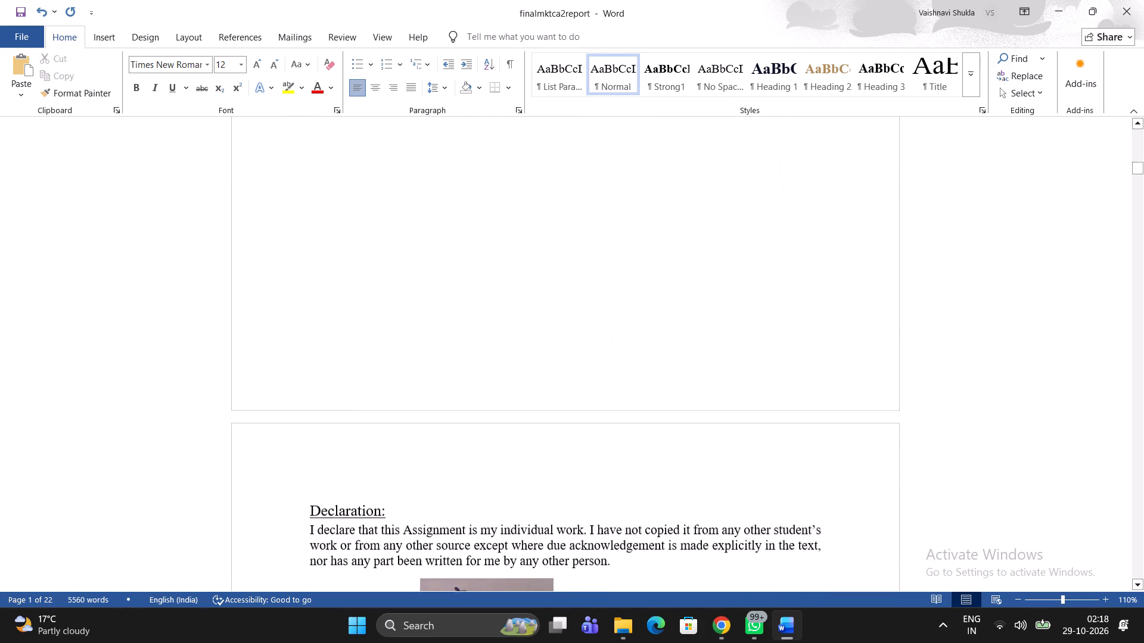
Enlarge the cover page details table so it is slightly wider and its rows are much taller, filling more of the page.
scroll(866, 221, up, 2)
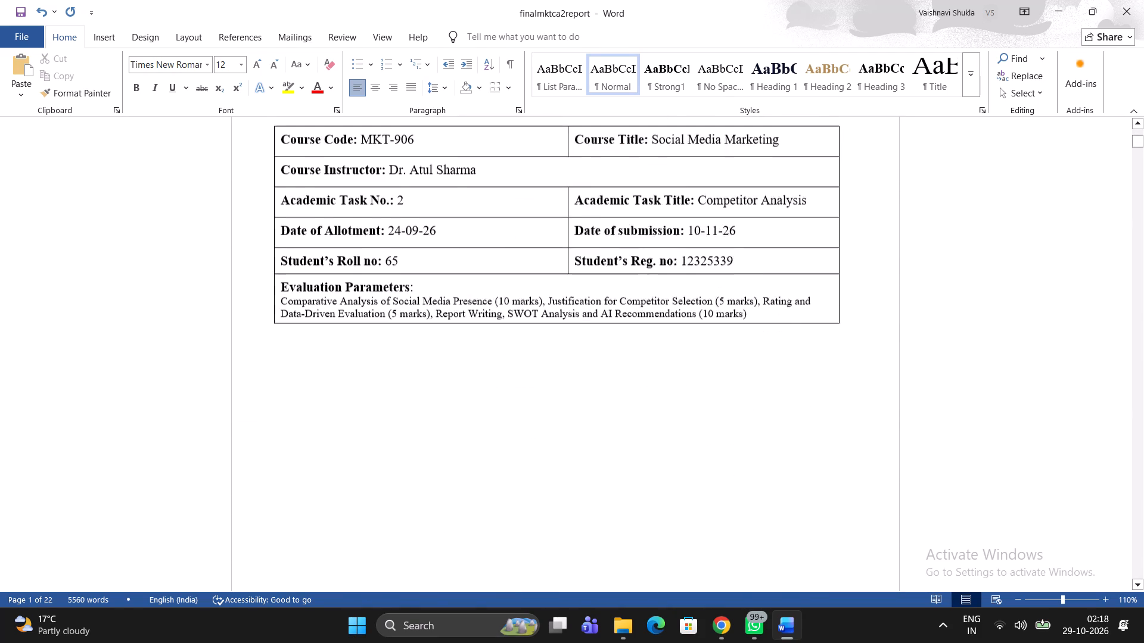
scroll(866, 221, up, 1)
scroll(624, 307, down, 2)
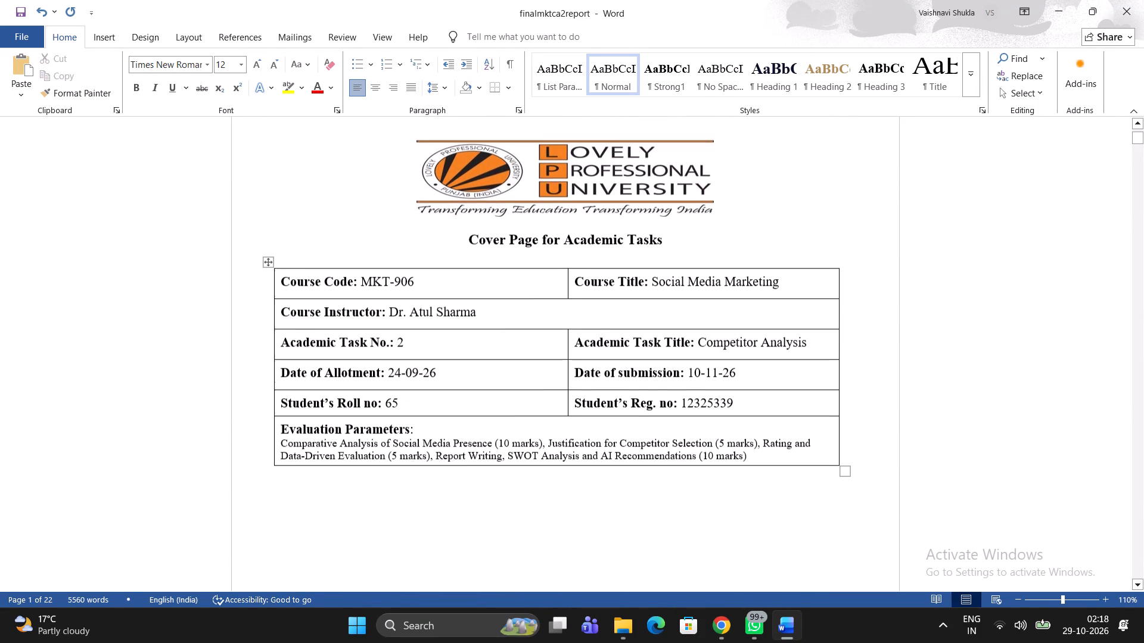
click(548, 343)
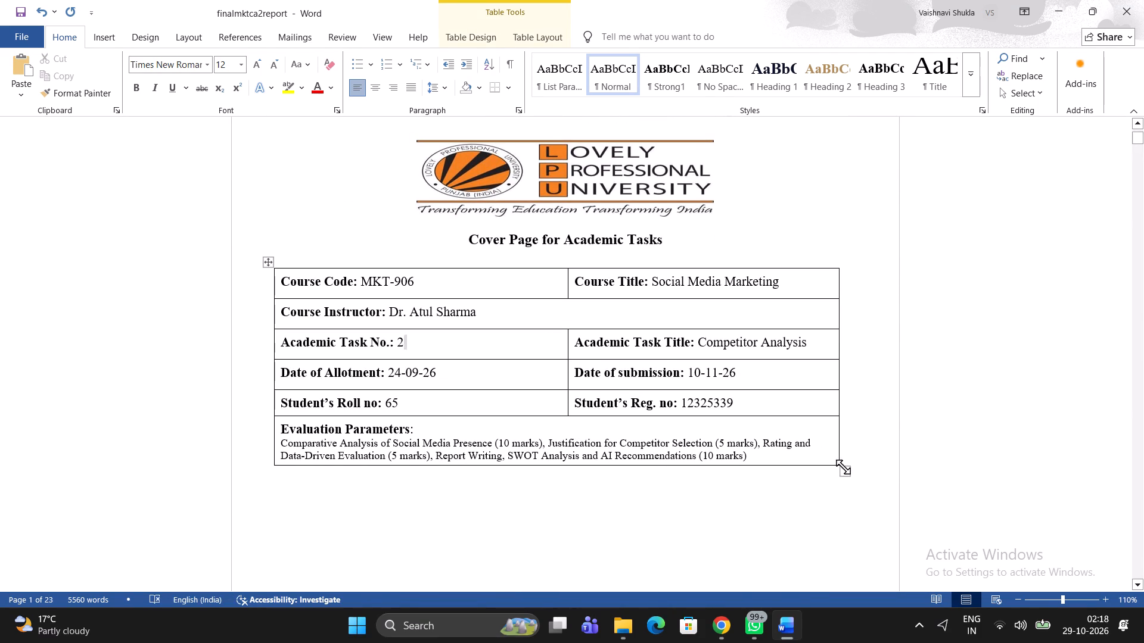
drag(845, 469, 862, 559)
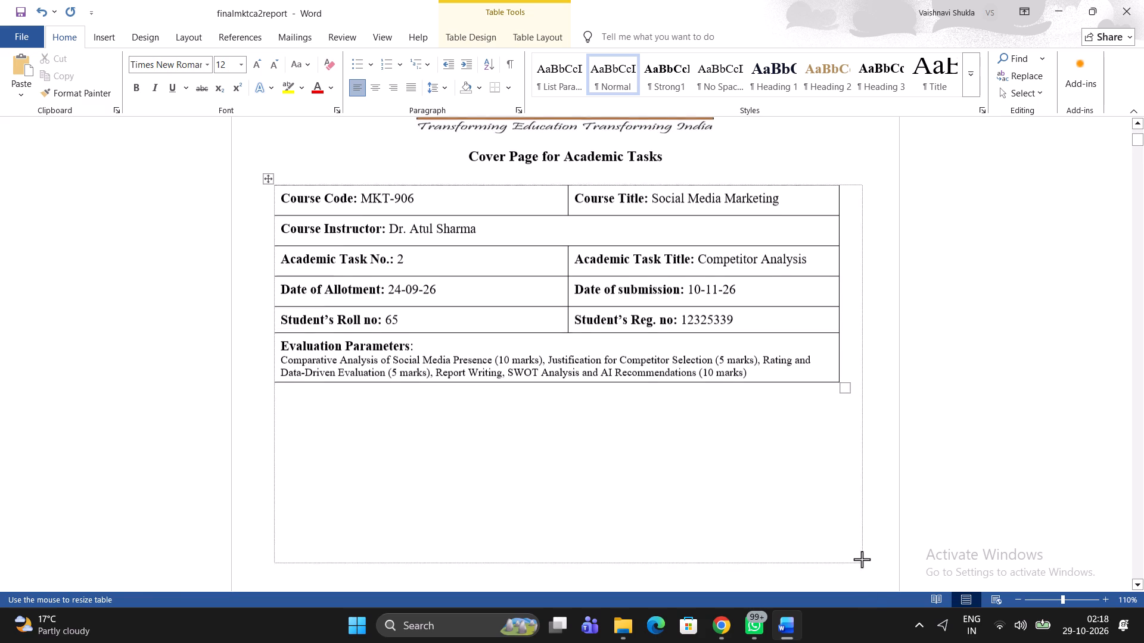
drag(862, 559, 859, 571)
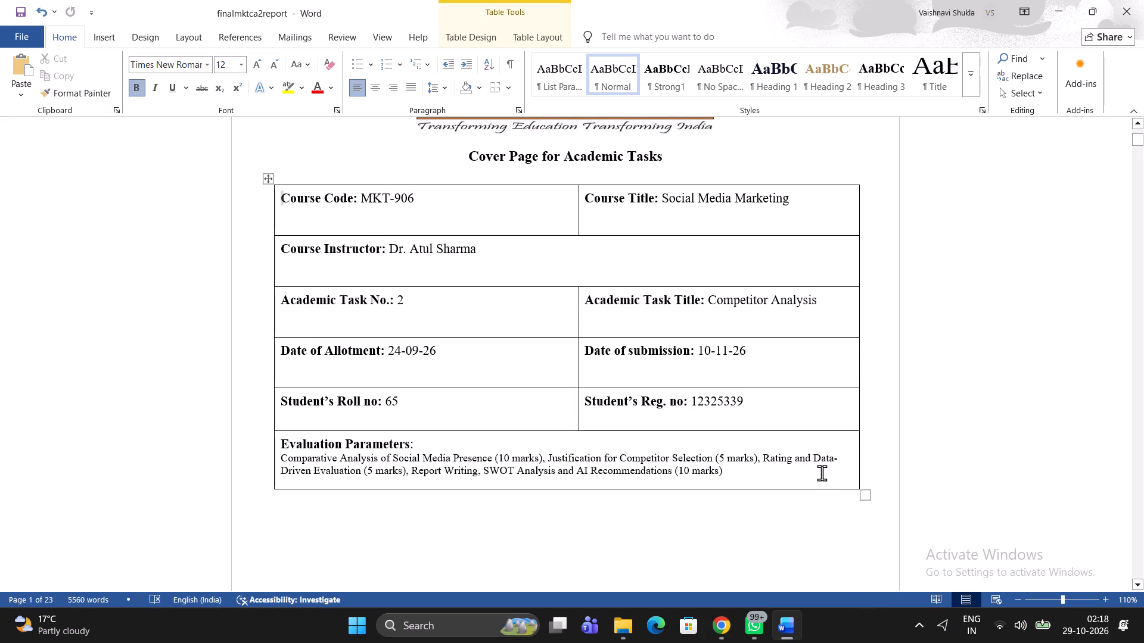
scroll(821, 472, down, 11)
scroll(821, 472, up, 5)
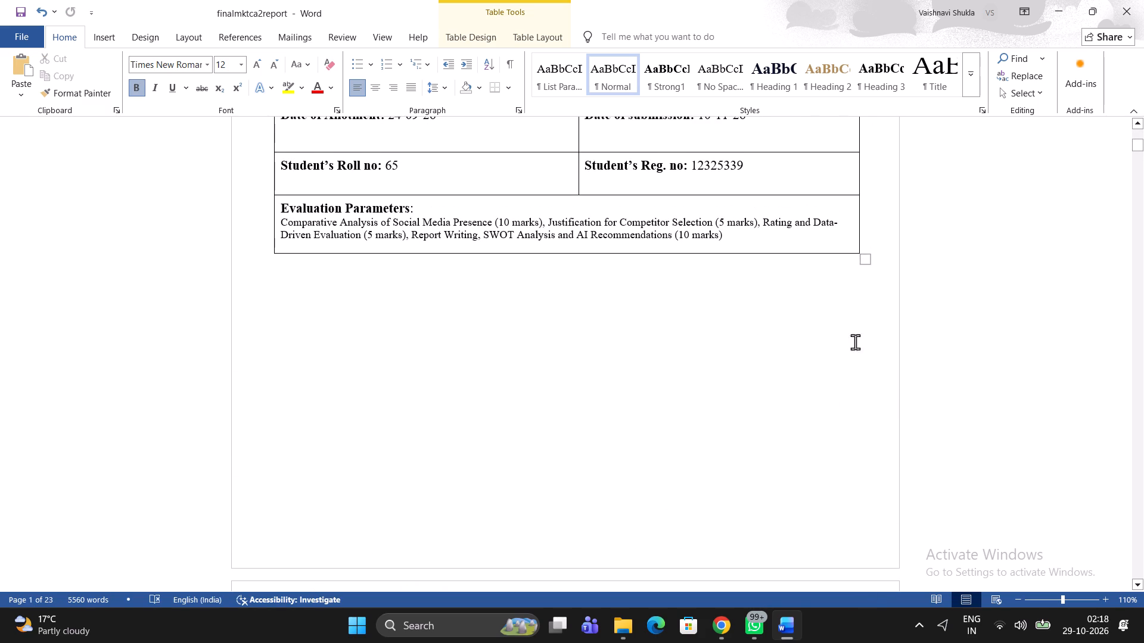
drag(866, 257, 863, 349)
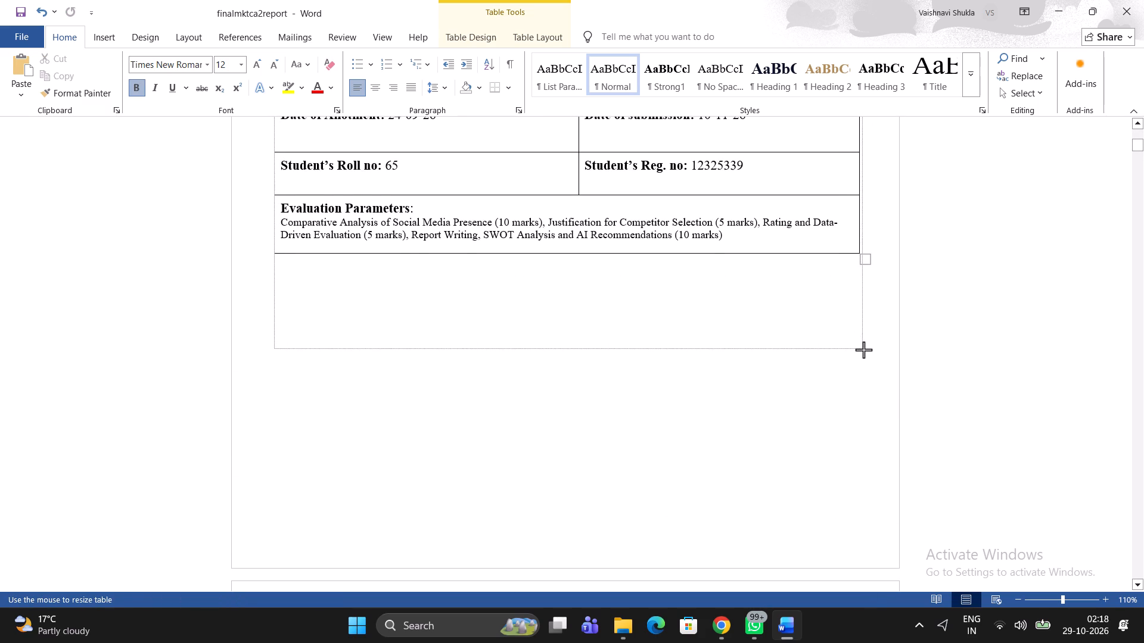
drag(863, 349, 861, 370)
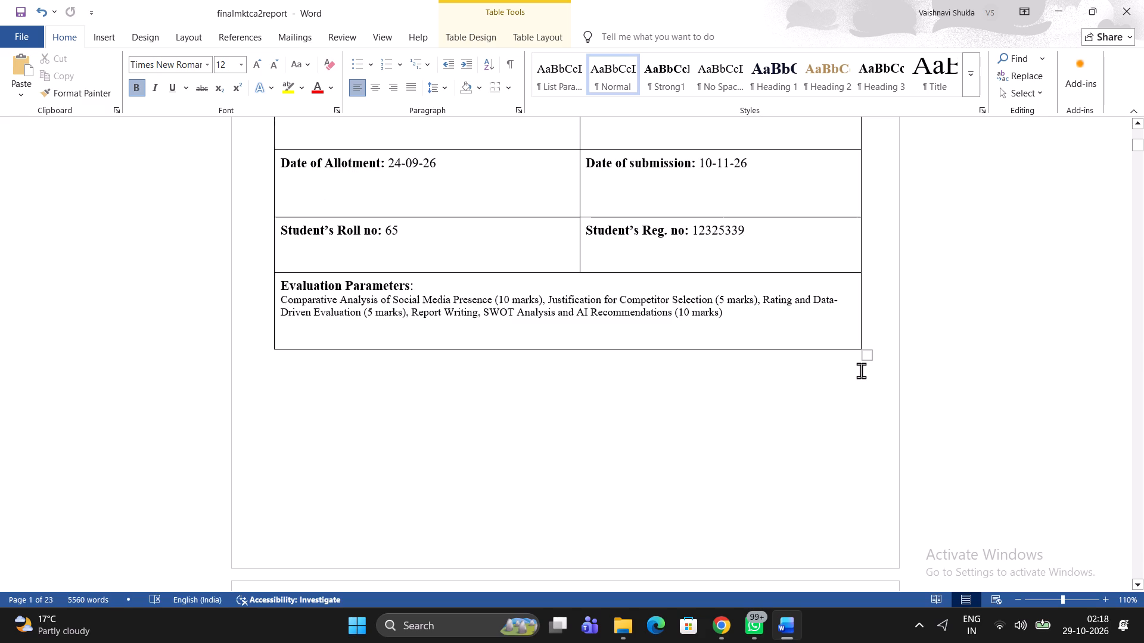
Insert a blank line between the Cover Page for Academic Tasks title and the details table.
scroll(861, 370, up, 9)
scroll(861, 370, down, 4)
scroll(861, 370, up, 2)
click(725, 207)
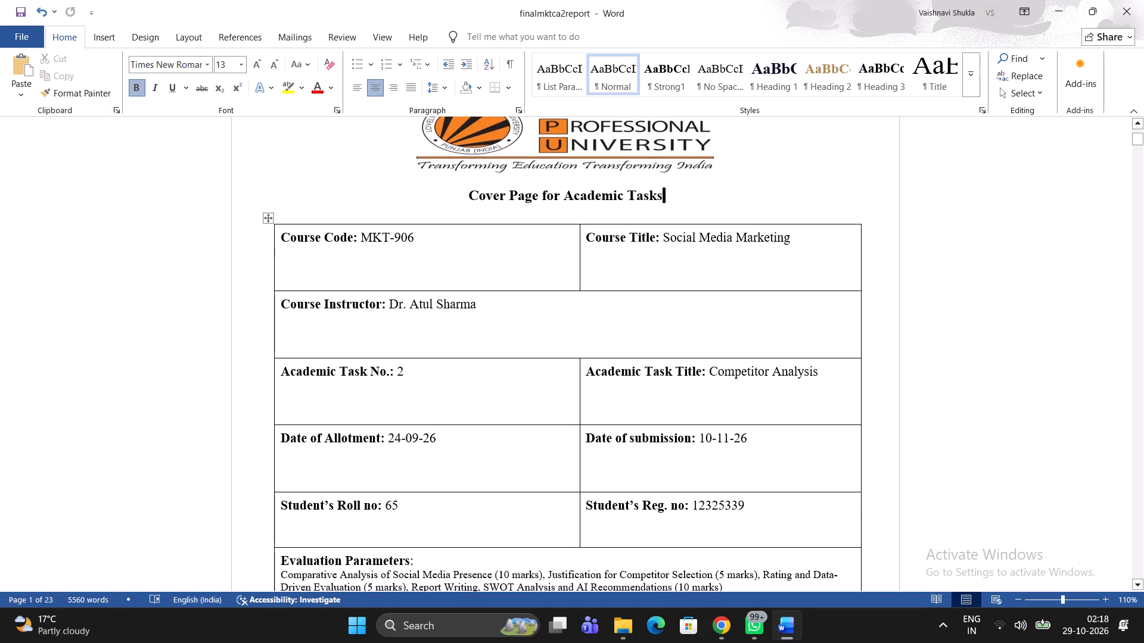
key(Return)
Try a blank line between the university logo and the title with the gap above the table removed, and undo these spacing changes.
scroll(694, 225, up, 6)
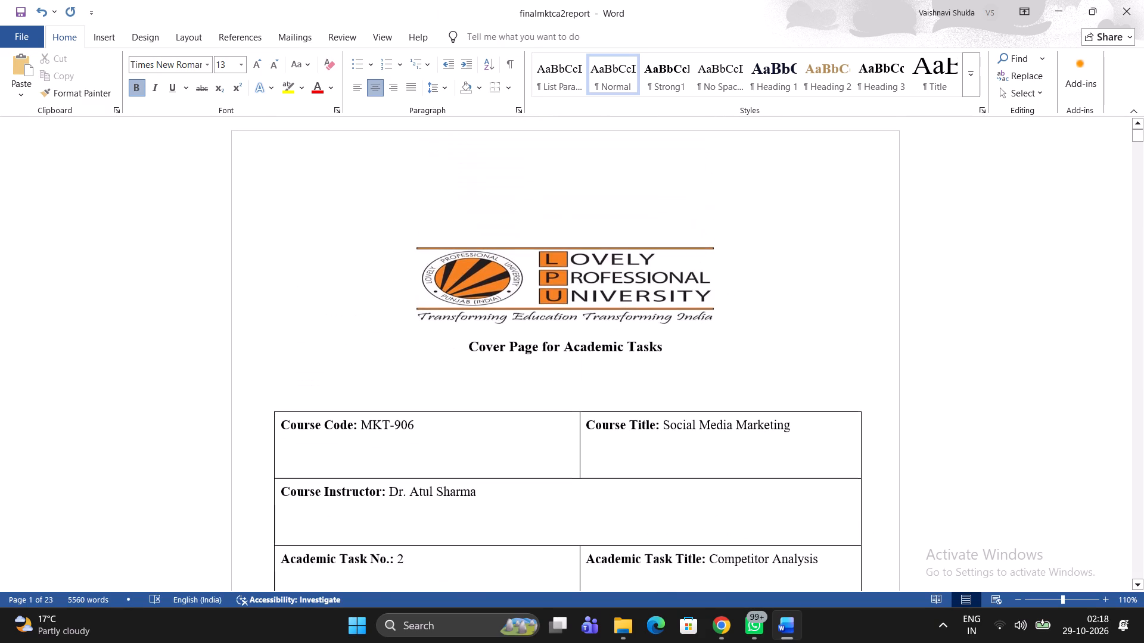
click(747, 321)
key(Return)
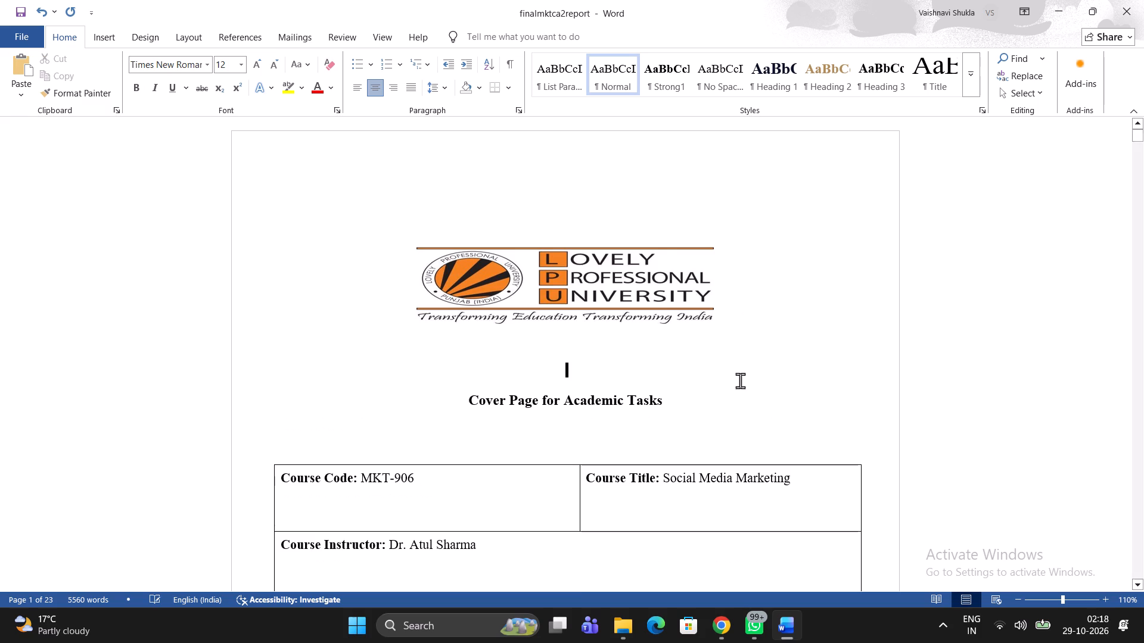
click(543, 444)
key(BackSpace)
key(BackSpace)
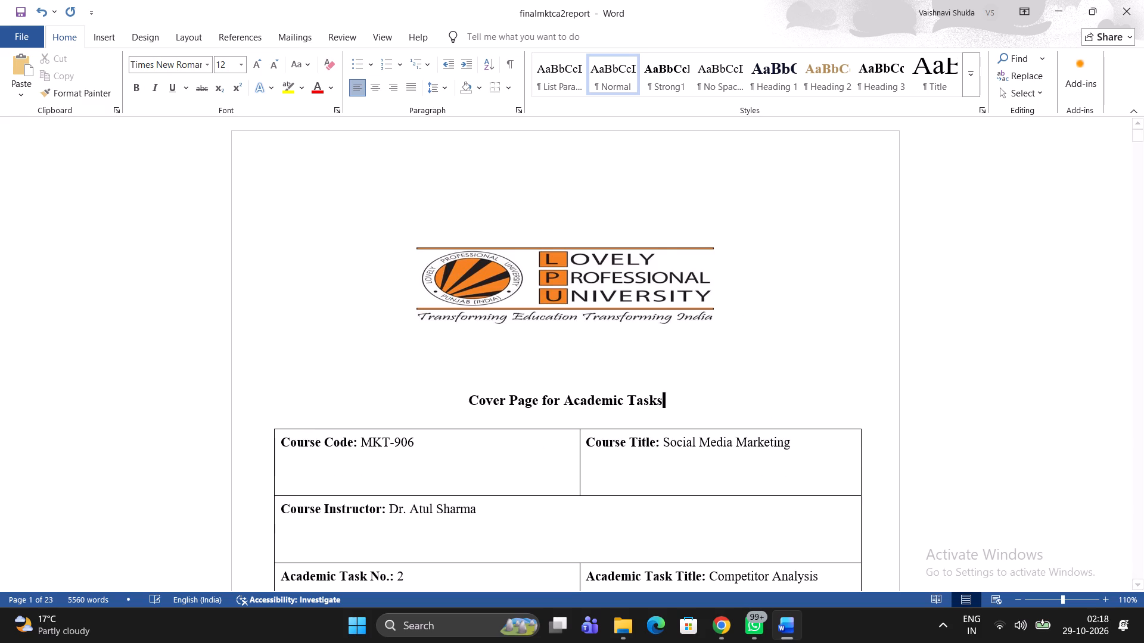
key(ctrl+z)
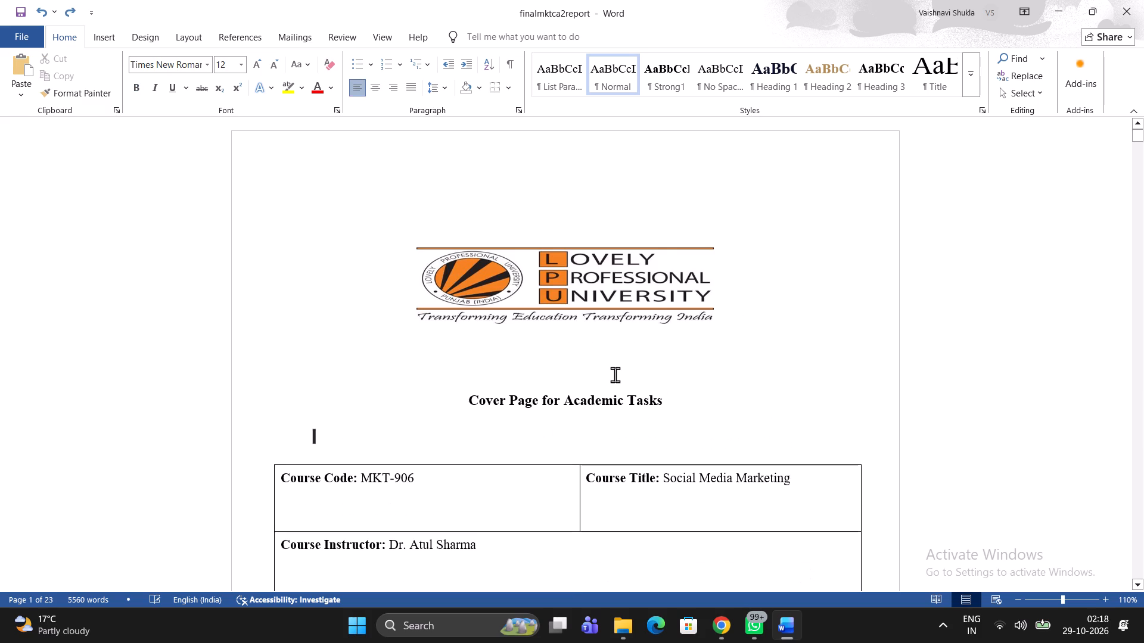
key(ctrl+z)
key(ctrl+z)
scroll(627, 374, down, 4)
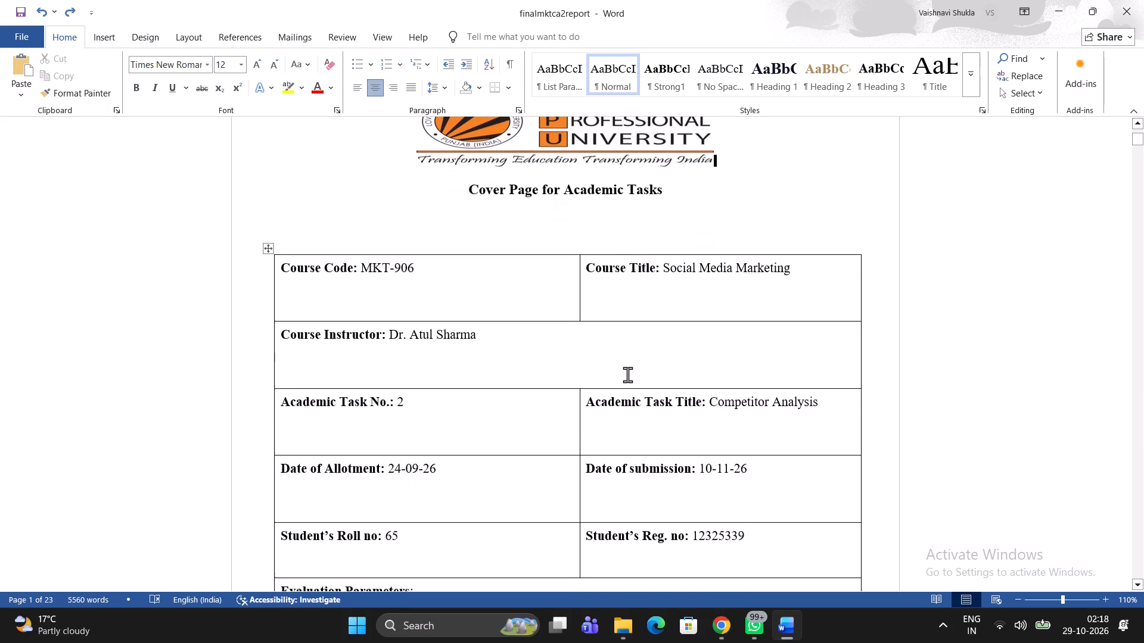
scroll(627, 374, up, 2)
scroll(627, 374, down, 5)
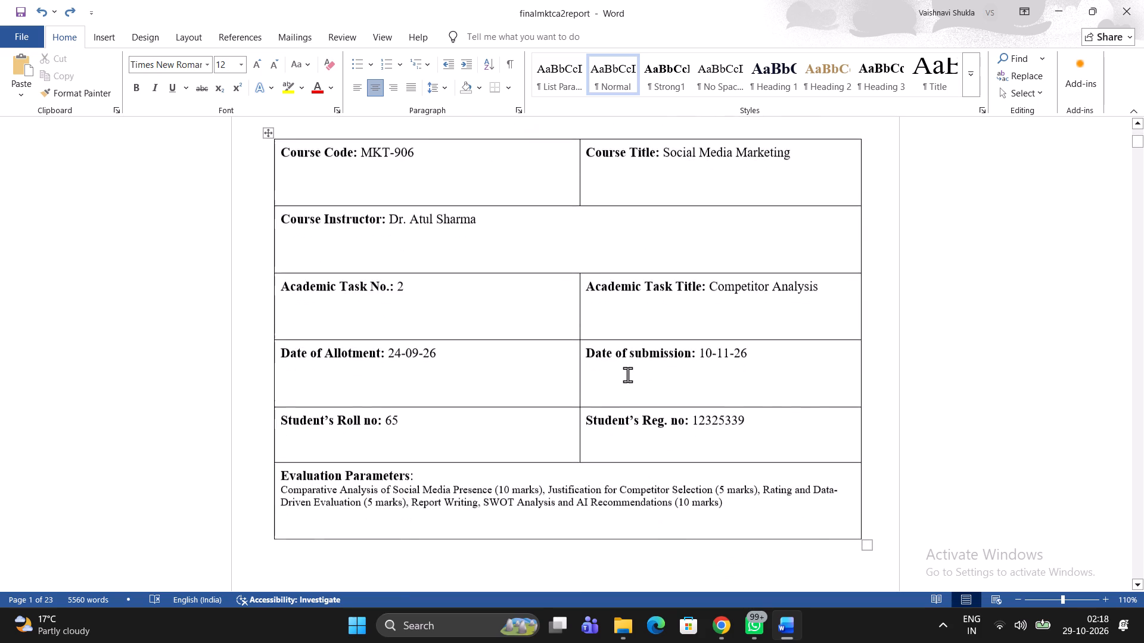
Enlarge the university logo on the cover page proportionally until it is noticeably wider than the title below it.
scroll(627, 374, up, 6)
click(608, 210)
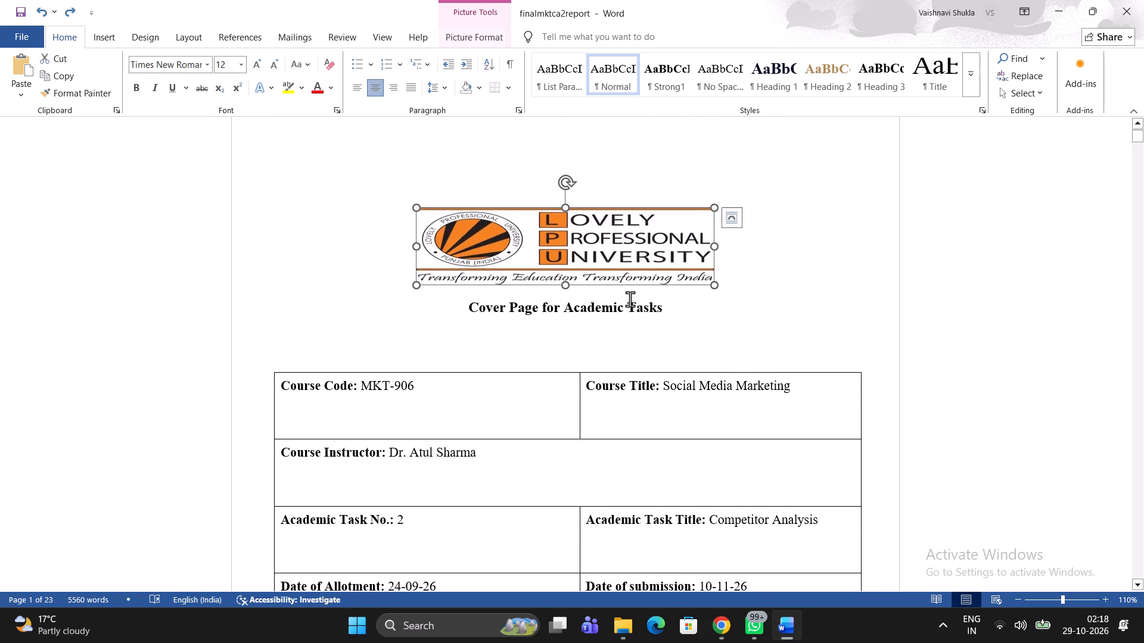
drag(711, 283, 719, 292)
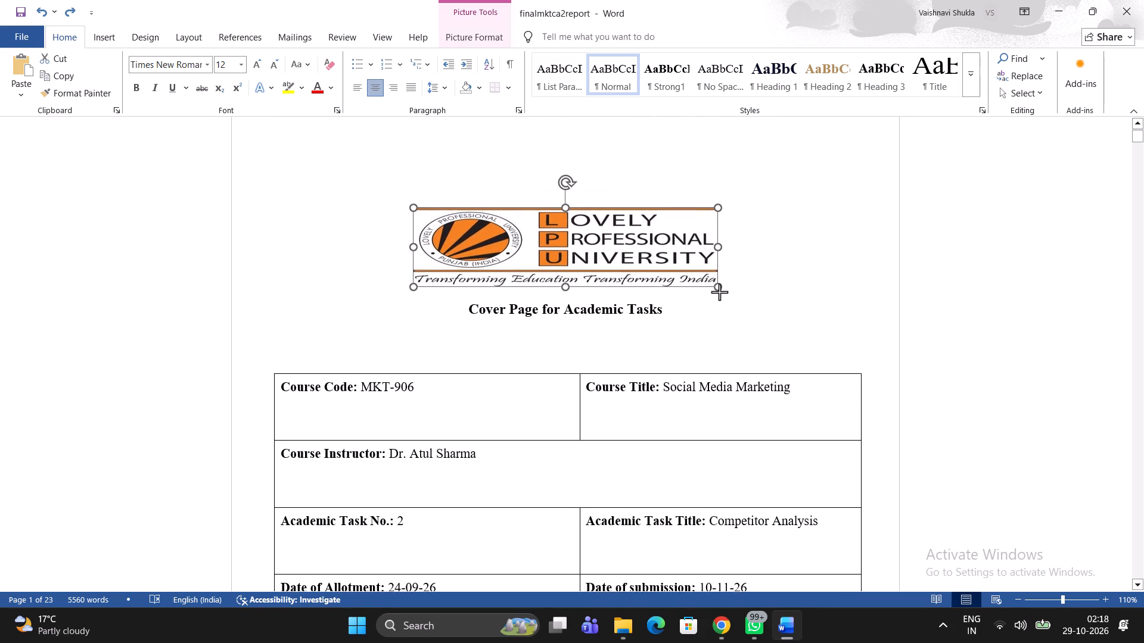
drag(719, 292, 735, 317)
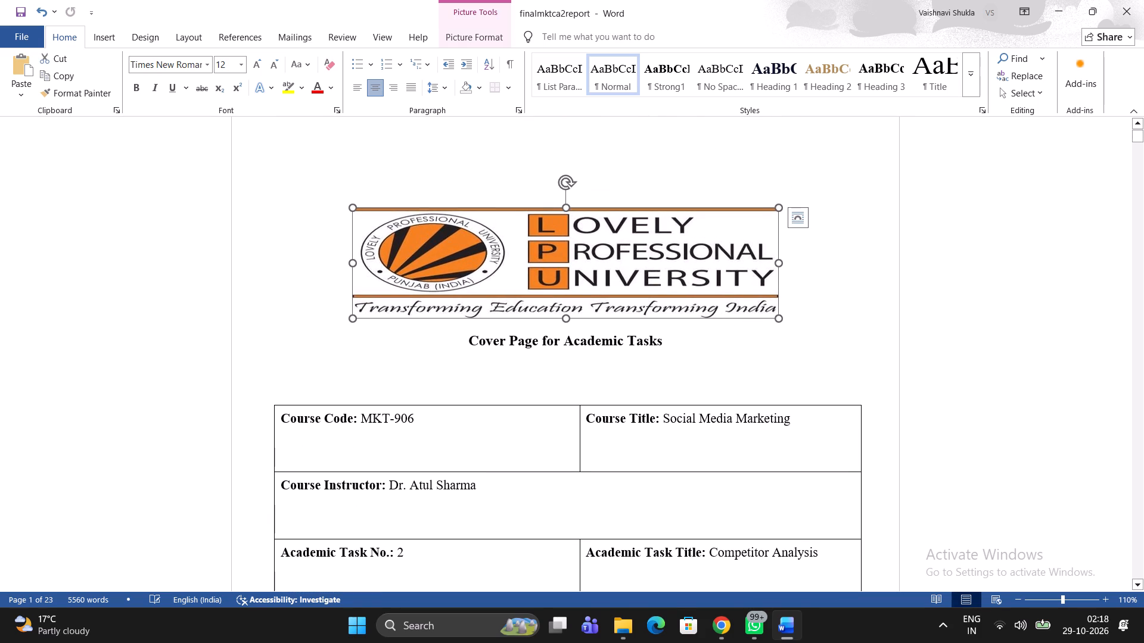
Delete the blank lines between the Cover Page for Academic Tasks title and the details table.
click(571, 388)
key(BackSpace)
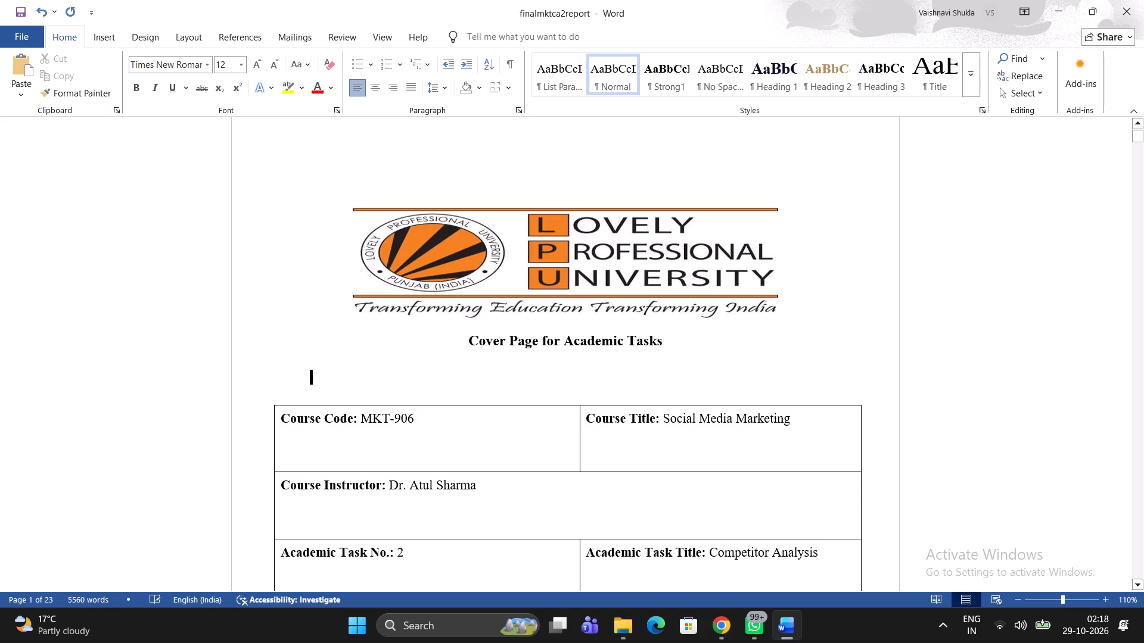
key(BackSpace)
scroll(549, 384, up, 5)
scroll(549, 384, down, 5)
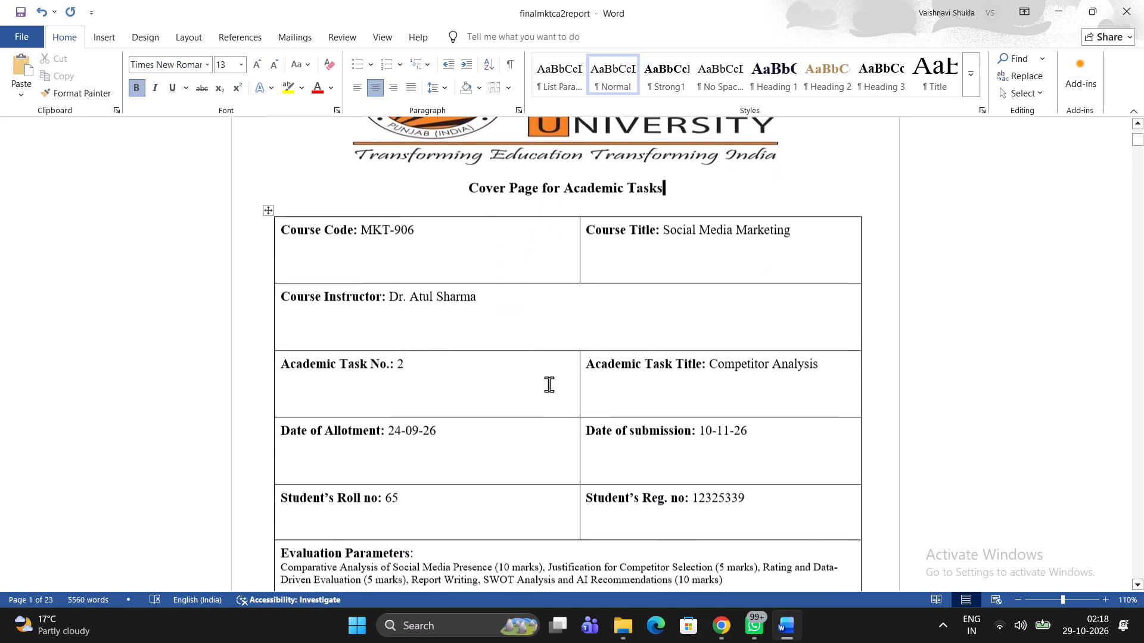
scroll(549, 384, down, 5)
scroll(549, 384, up, 5)
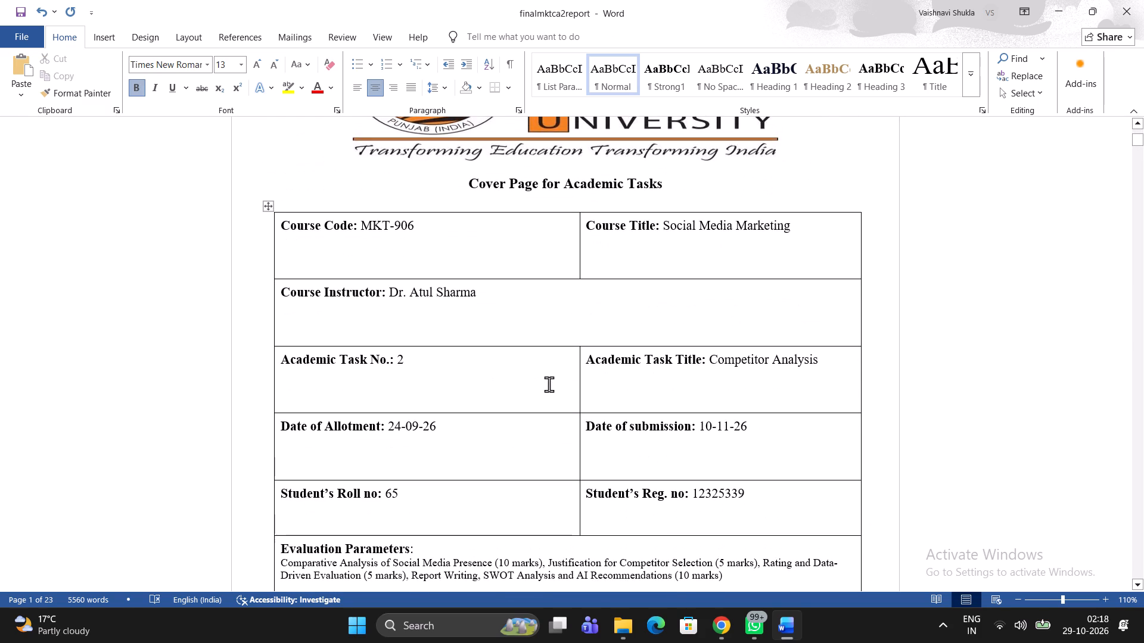
Delete the surplus blank lines above the Objective of the Academic Task heading, bringing it near the start of the second page.
scroll(549, 384, down, 20)
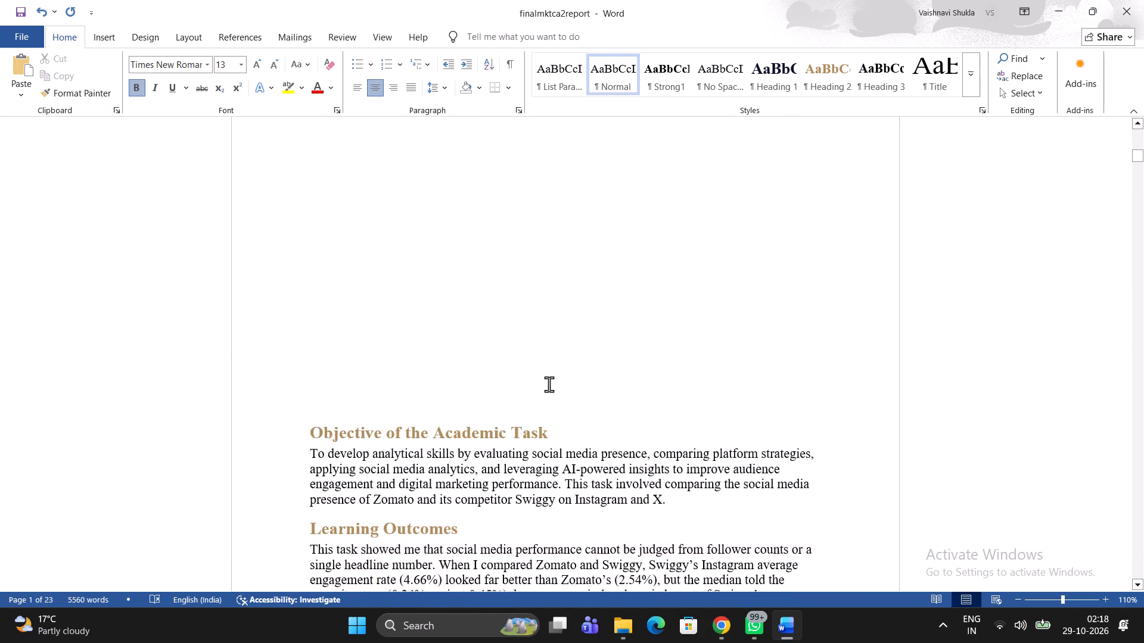
scroll(549, 384, down, 3)
scroll(549, 384, up, 8)
scroll(549, 384, down, 3)
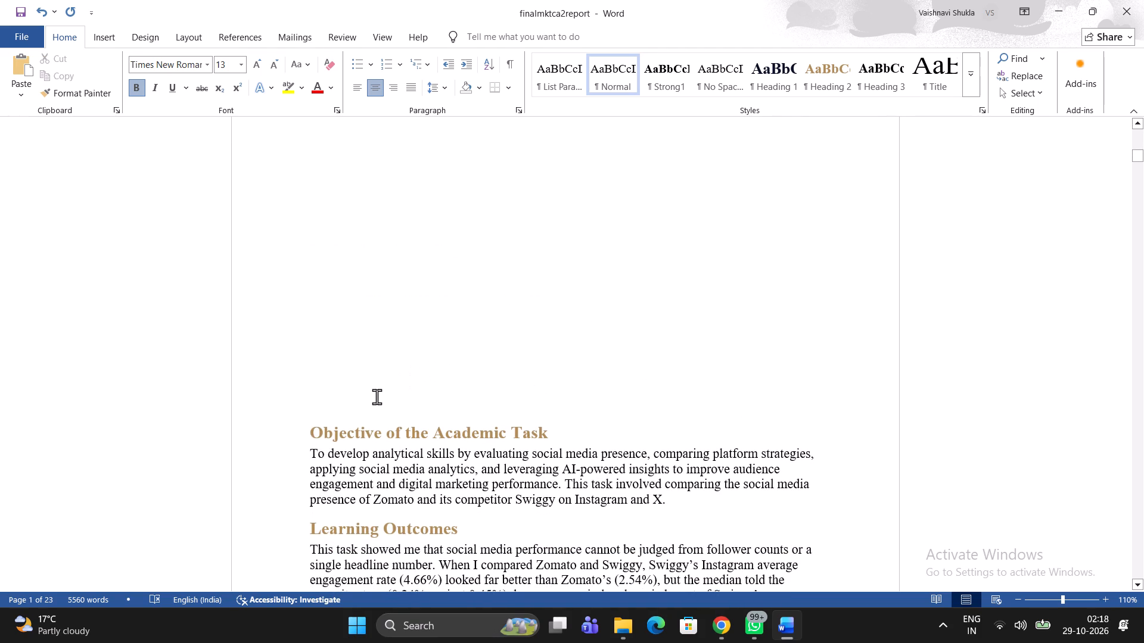
click(367, 401)
key(BackSpace)
key(BackSpace)
key(BackSpace)
key(BackSpace)
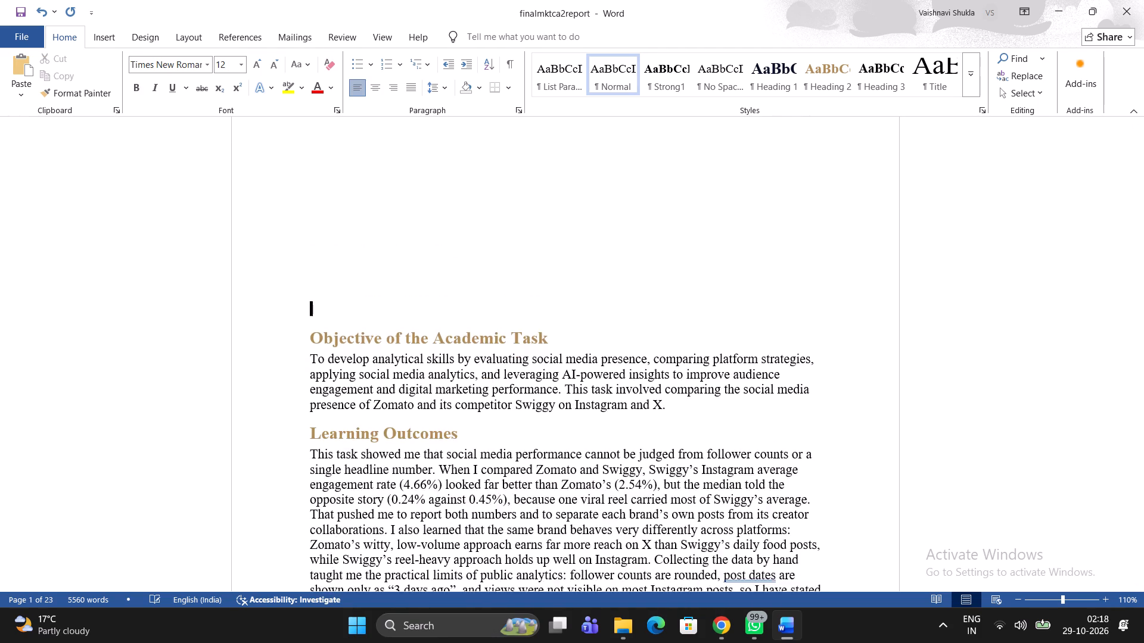
key(BackSpace)
key(BackSpace)
key(BackSpace)
key(BackSpace)
key(BackSpace)
key(BackSpace)
key(BackSpace)
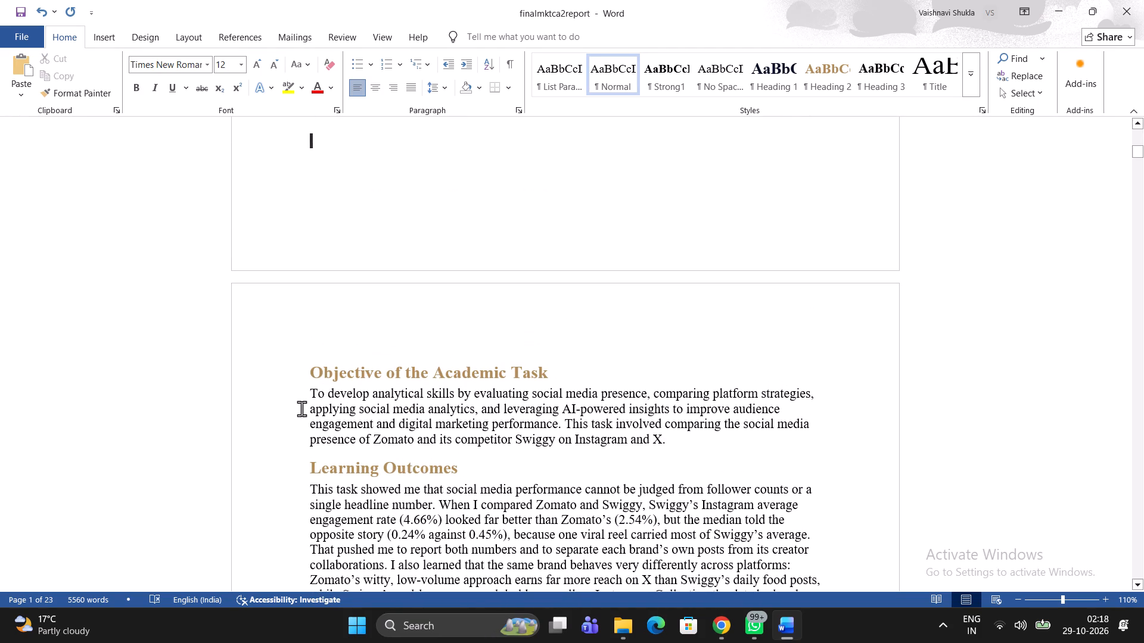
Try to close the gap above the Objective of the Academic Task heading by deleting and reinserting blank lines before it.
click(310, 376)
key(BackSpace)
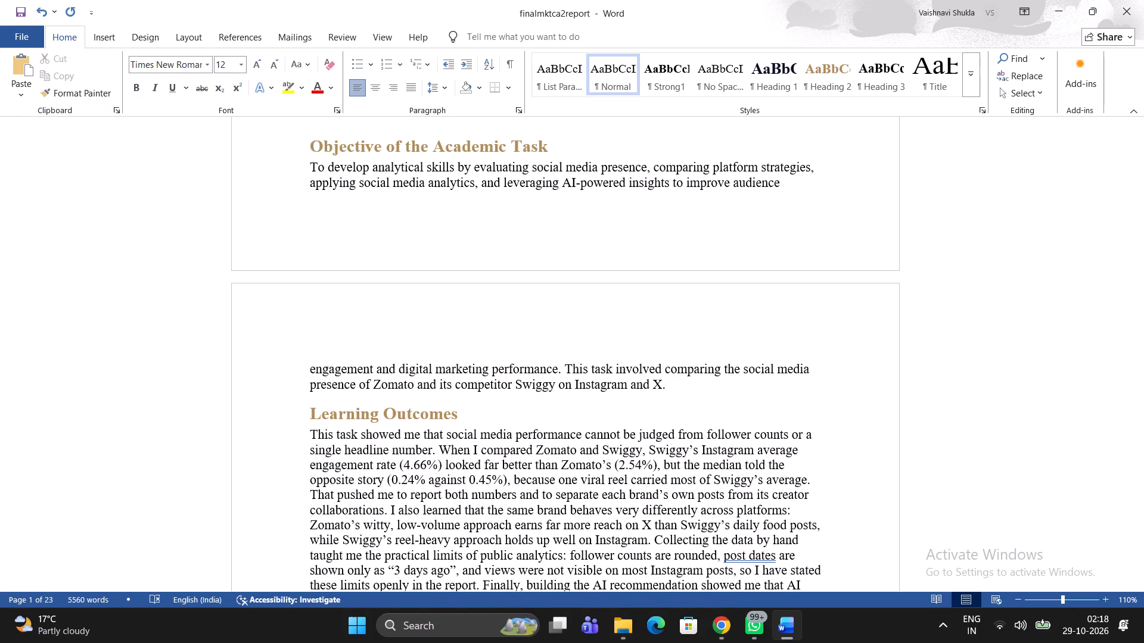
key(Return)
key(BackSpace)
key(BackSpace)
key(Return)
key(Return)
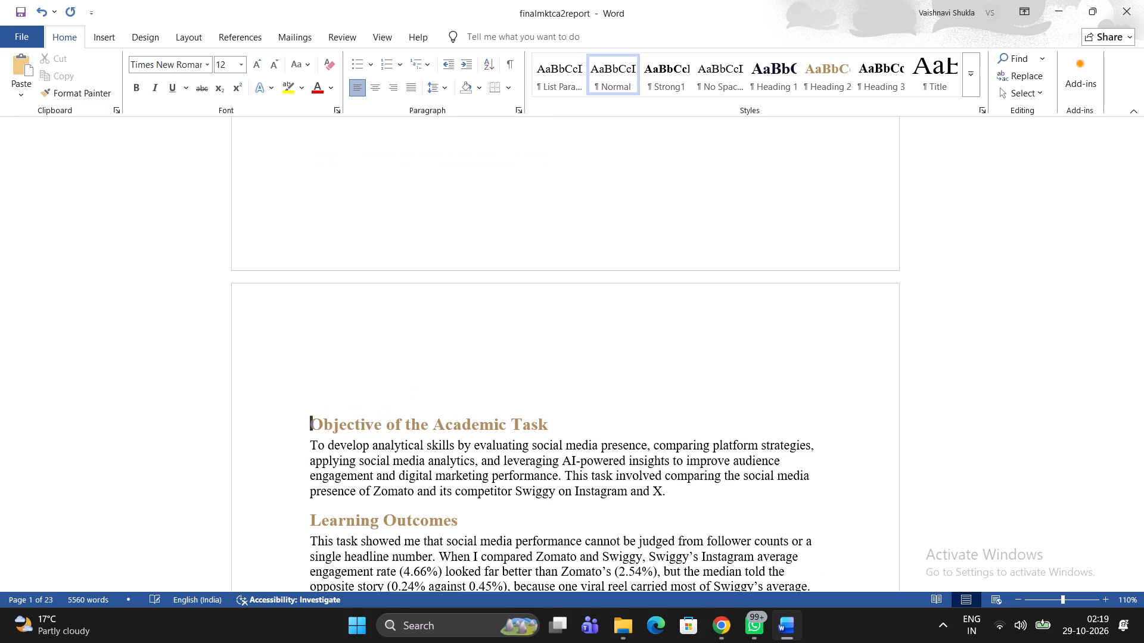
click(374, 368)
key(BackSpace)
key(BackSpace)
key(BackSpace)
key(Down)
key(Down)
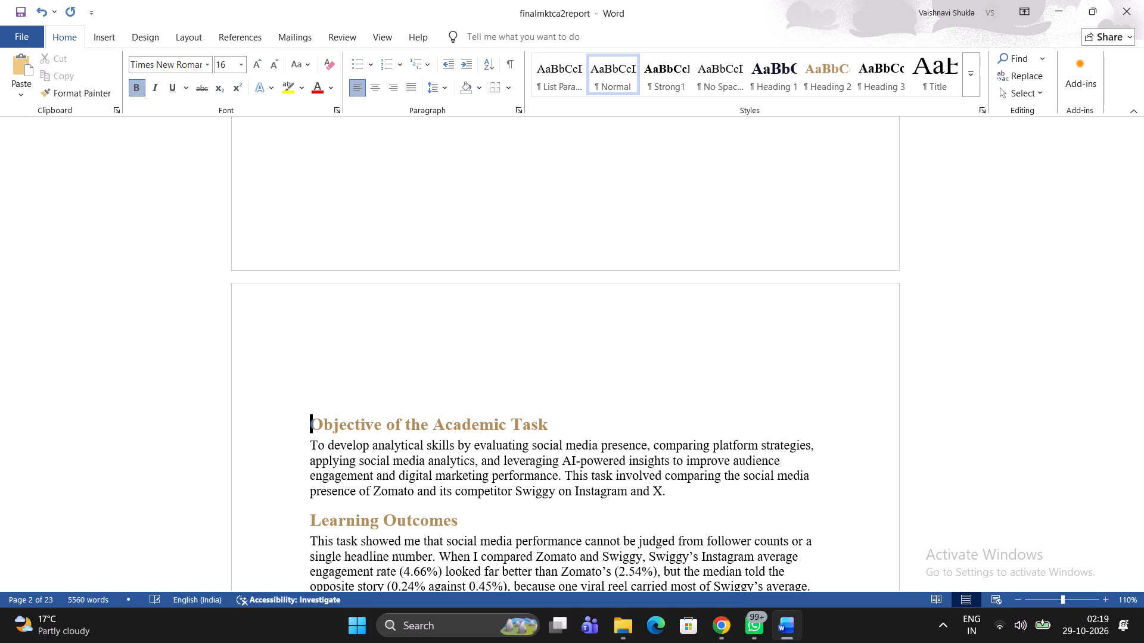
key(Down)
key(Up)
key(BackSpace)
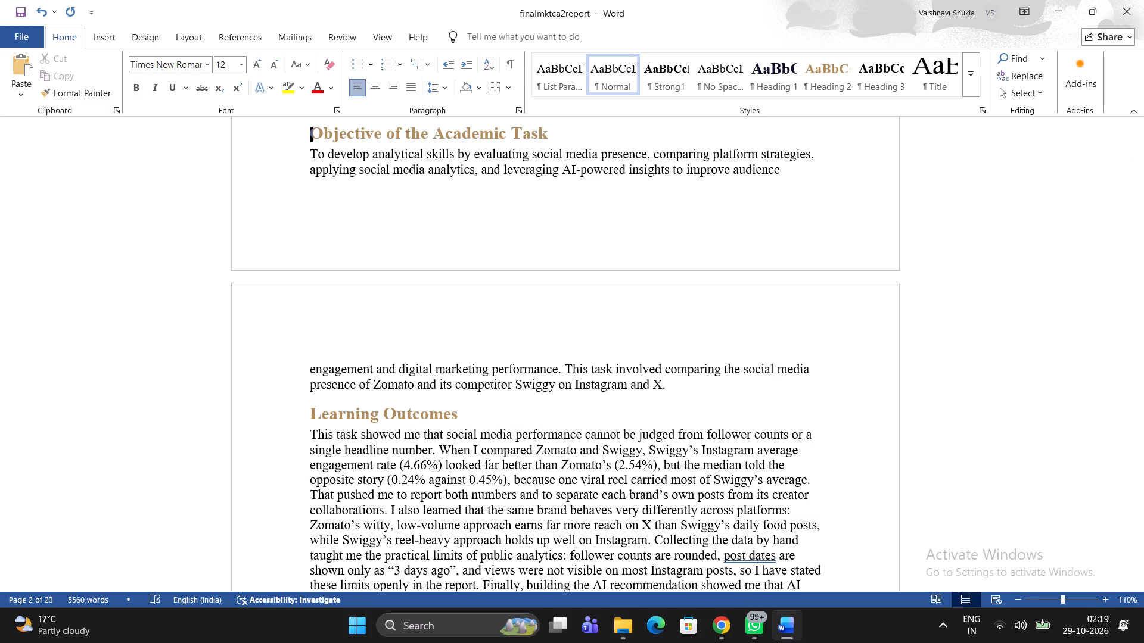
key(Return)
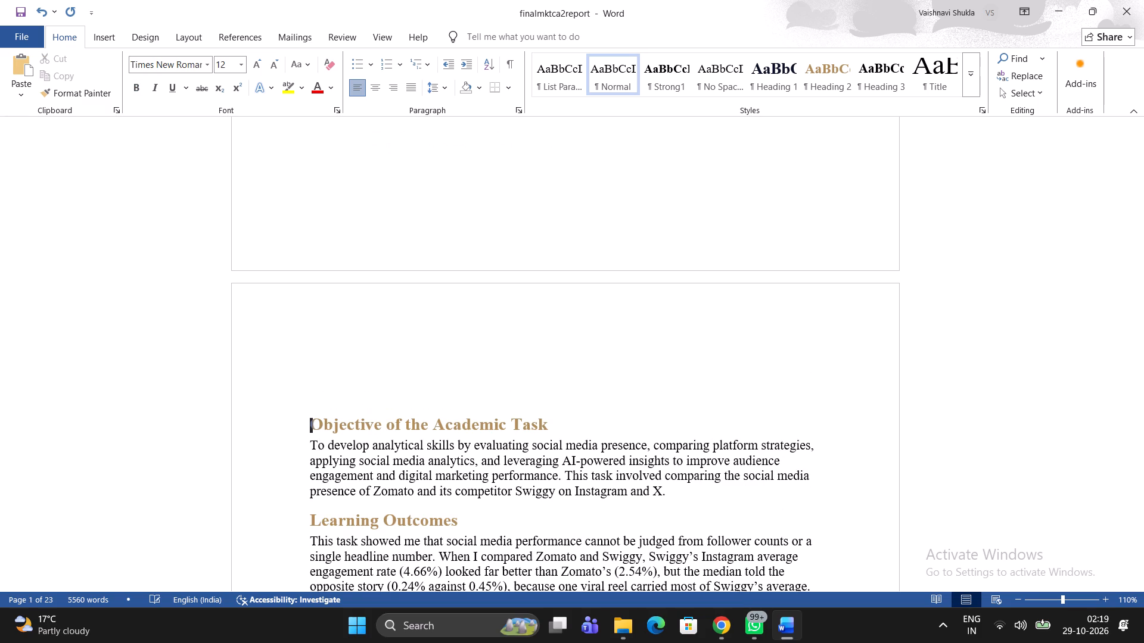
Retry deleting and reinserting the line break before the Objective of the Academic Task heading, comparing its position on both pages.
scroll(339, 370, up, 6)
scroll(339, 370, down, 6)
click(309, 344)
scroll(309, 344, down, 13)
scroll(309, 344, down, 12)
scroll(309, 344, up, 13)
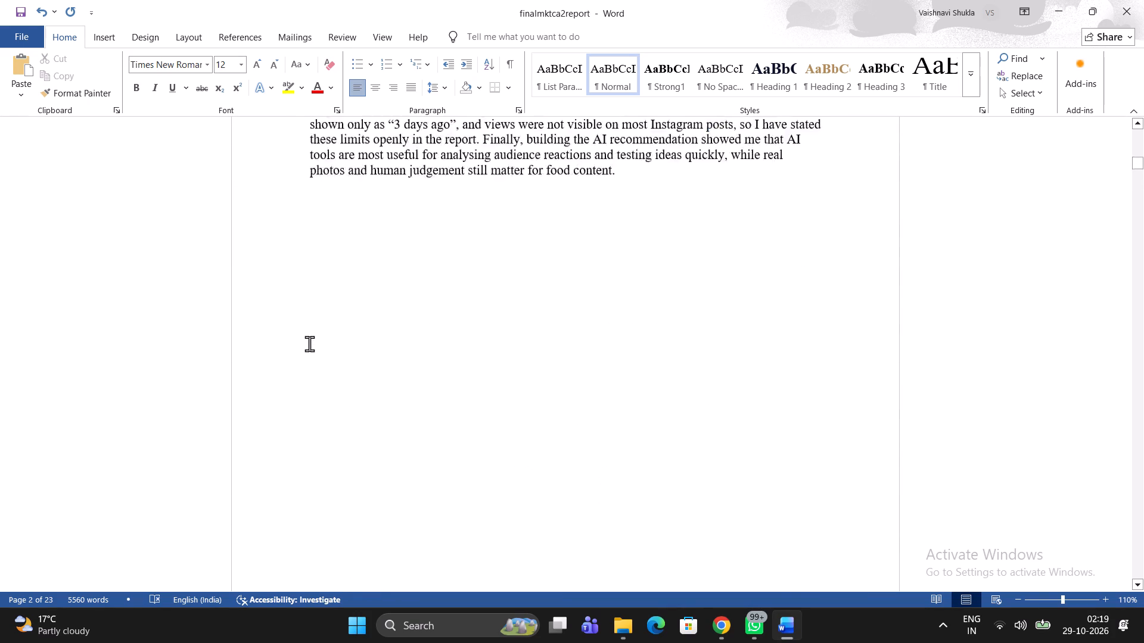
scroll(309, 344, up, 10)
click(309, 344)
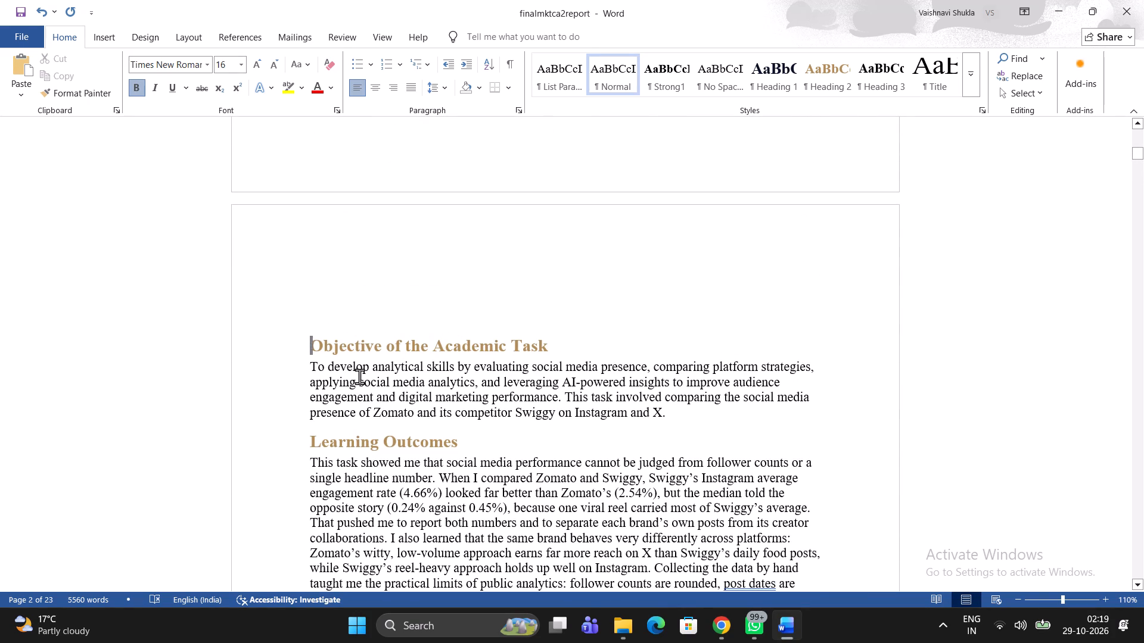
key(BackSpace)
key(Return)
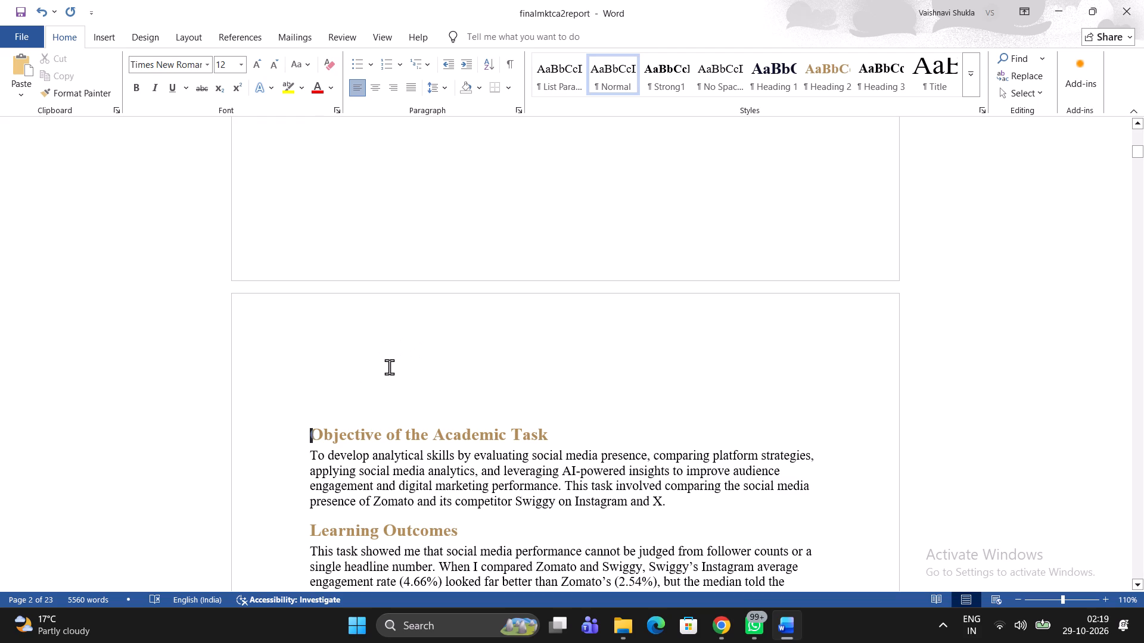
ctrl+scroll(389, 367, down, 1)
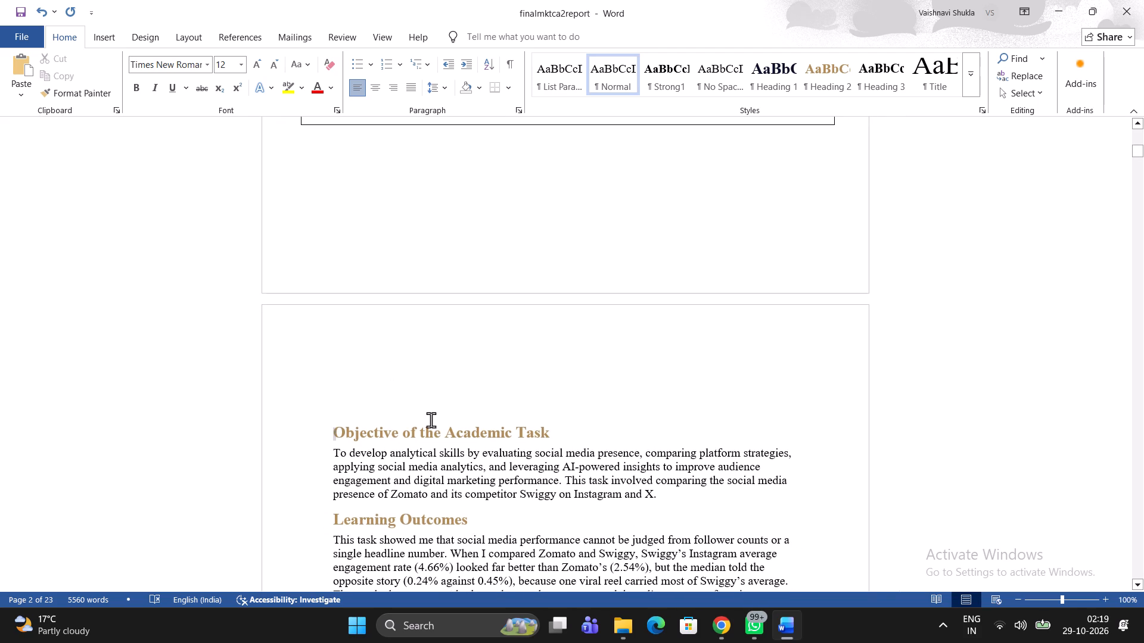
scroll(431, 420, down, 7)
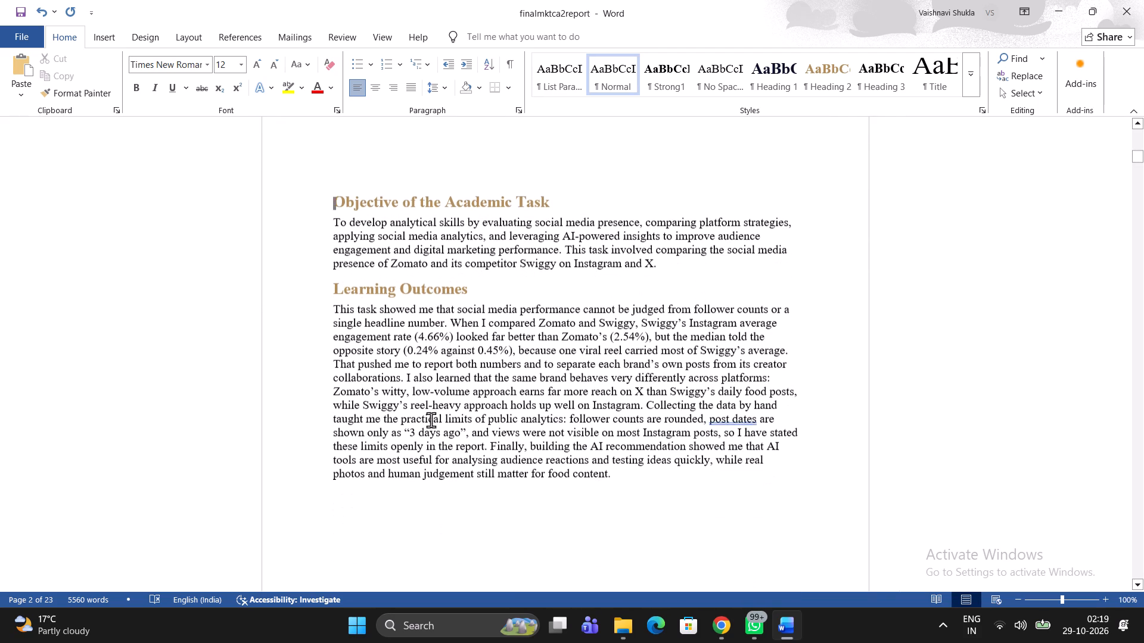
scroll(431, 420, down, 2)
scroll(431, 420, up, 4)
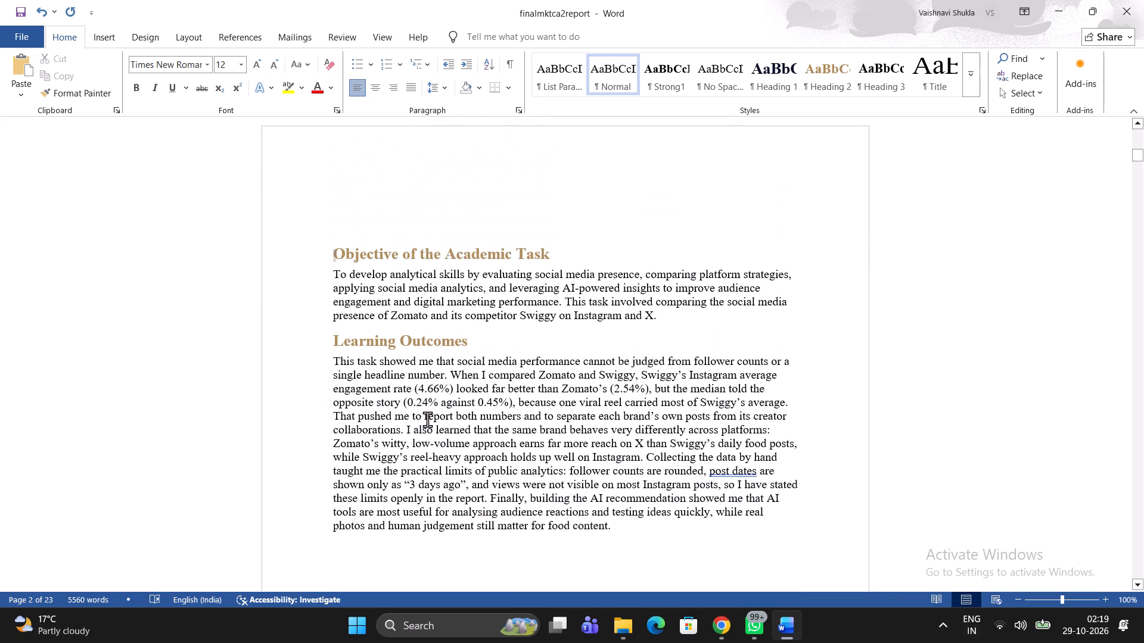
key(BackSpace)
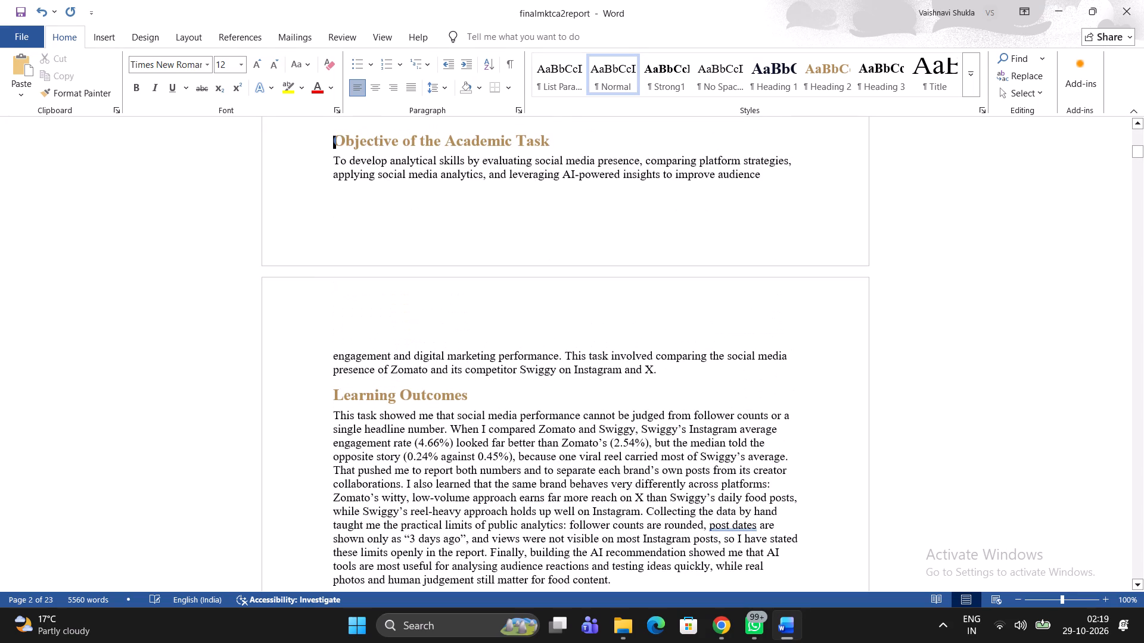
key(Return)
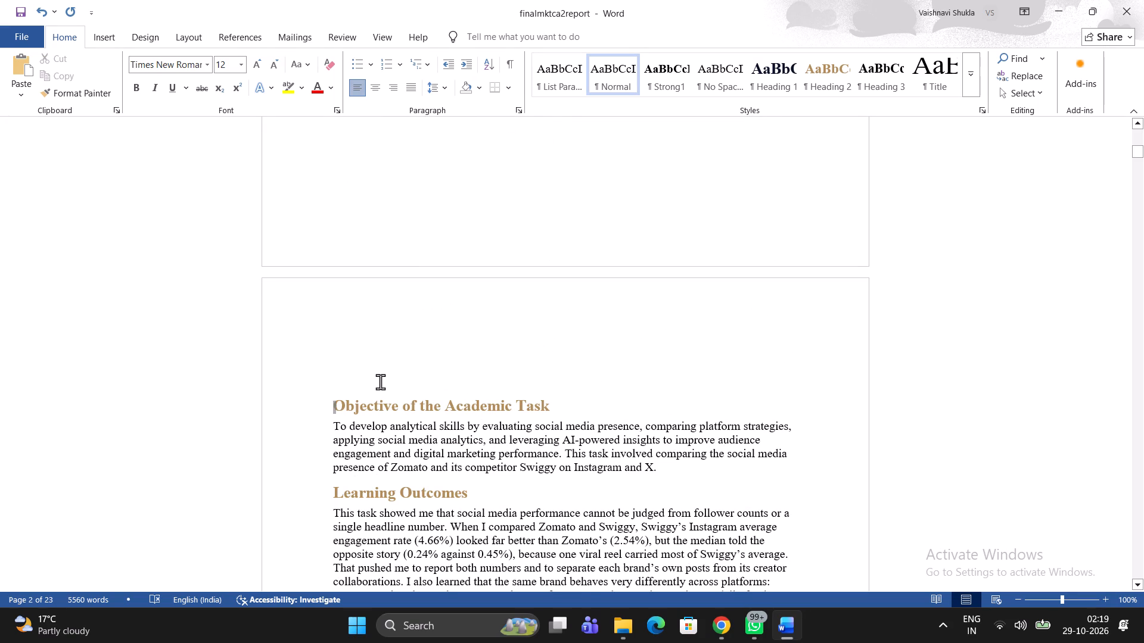
Set the paragraph spacing before and after the Objective of the Academic Task heading to 0 pt.
click(184, 35)
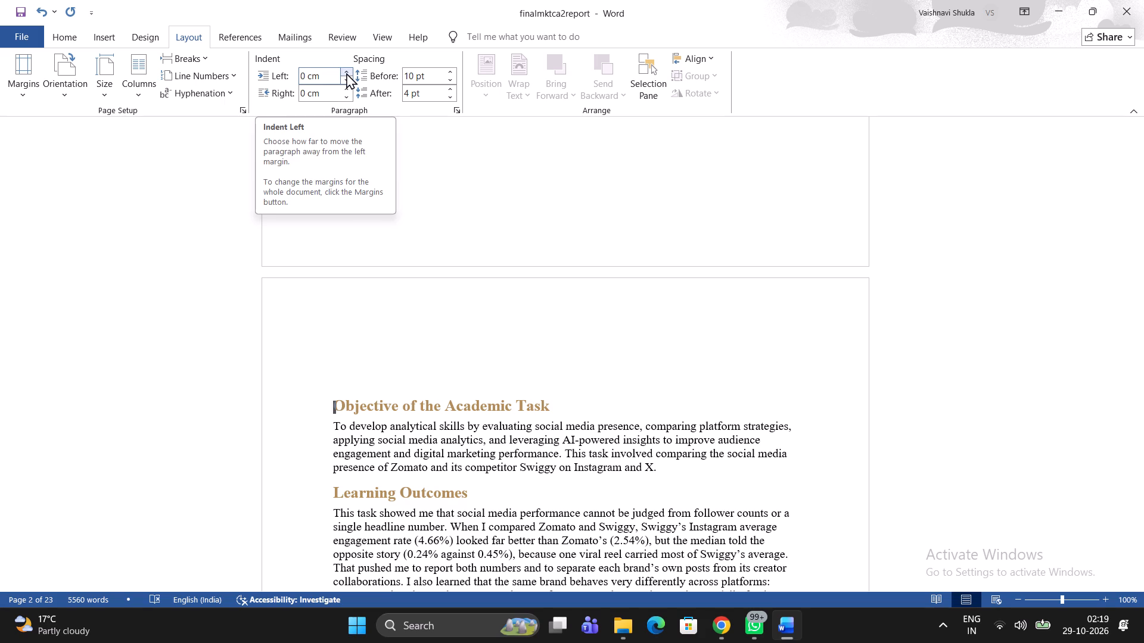
click(430, 69)
click(429, 80)
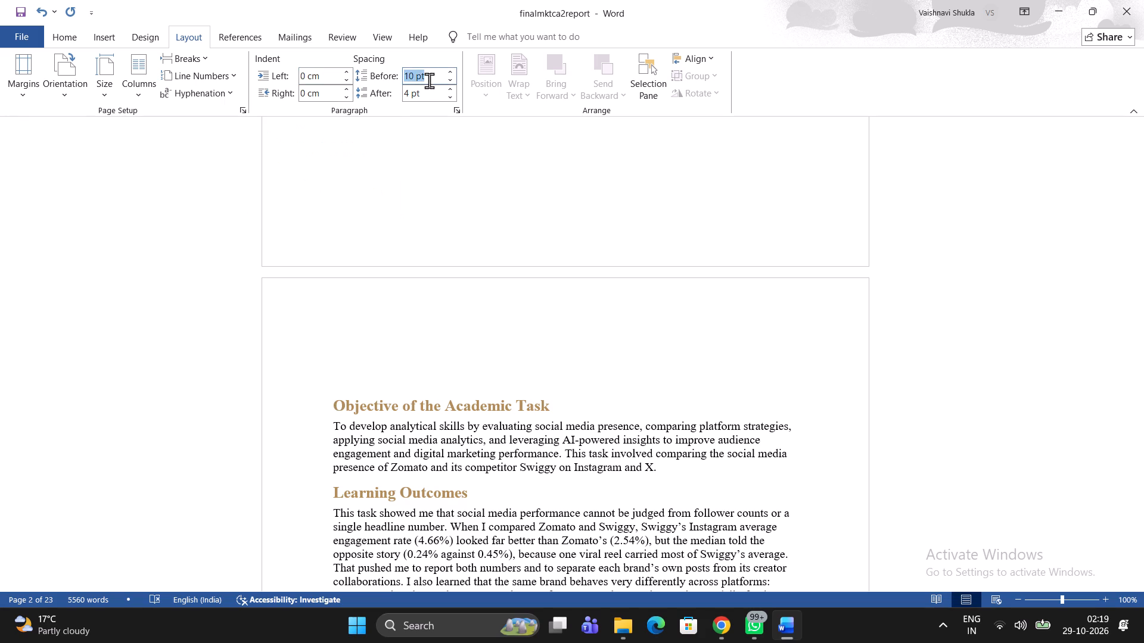
key(0)
key(Return)
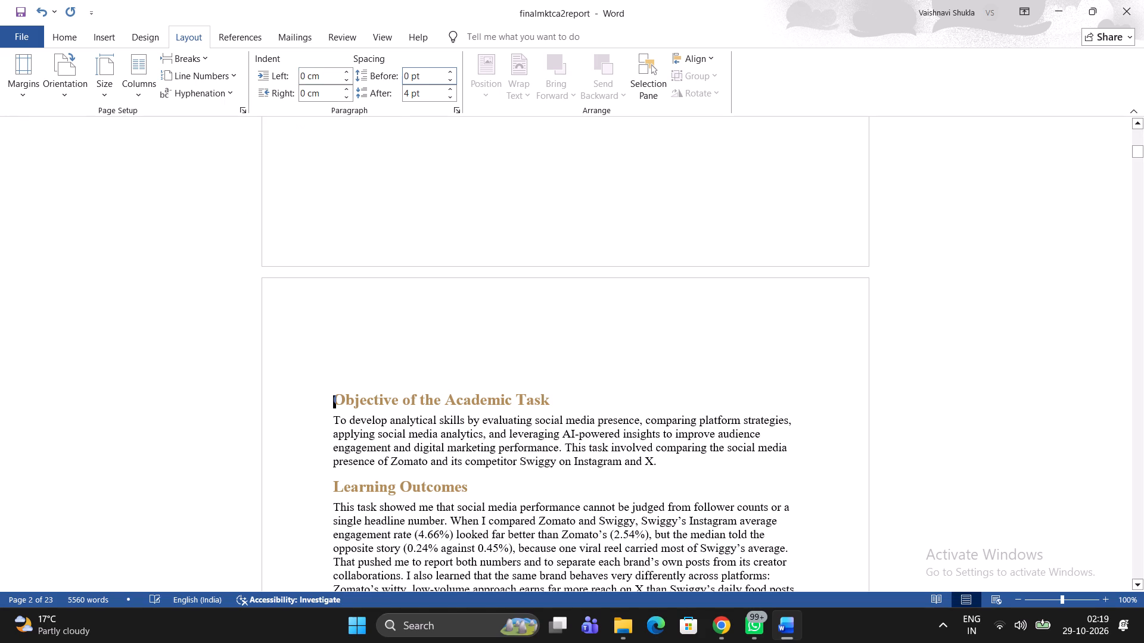
click(418, 97)
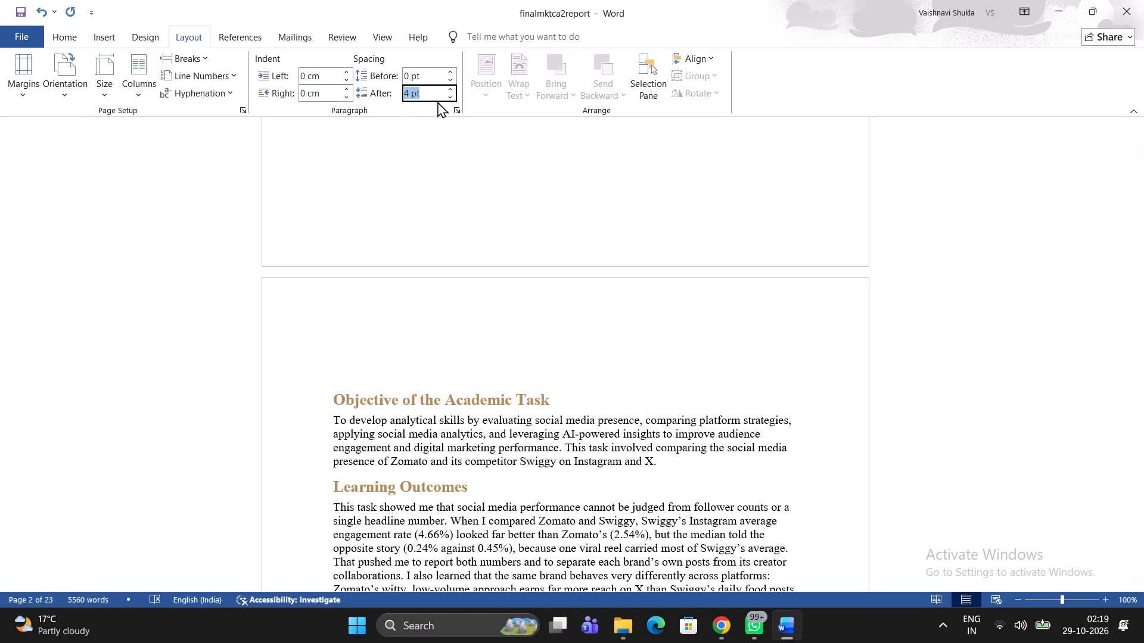
key(0)
key(Return)
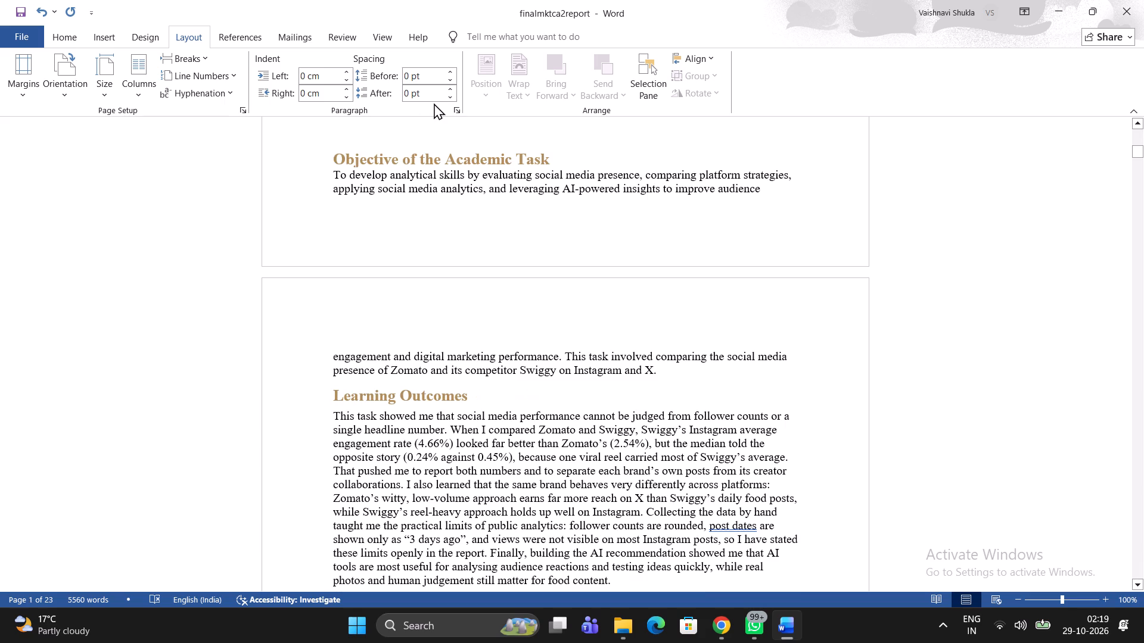
Insert a line break before the Objective of the Academic Task heading to push it onto page two, and try deleting blank lines above it.
key(Return)
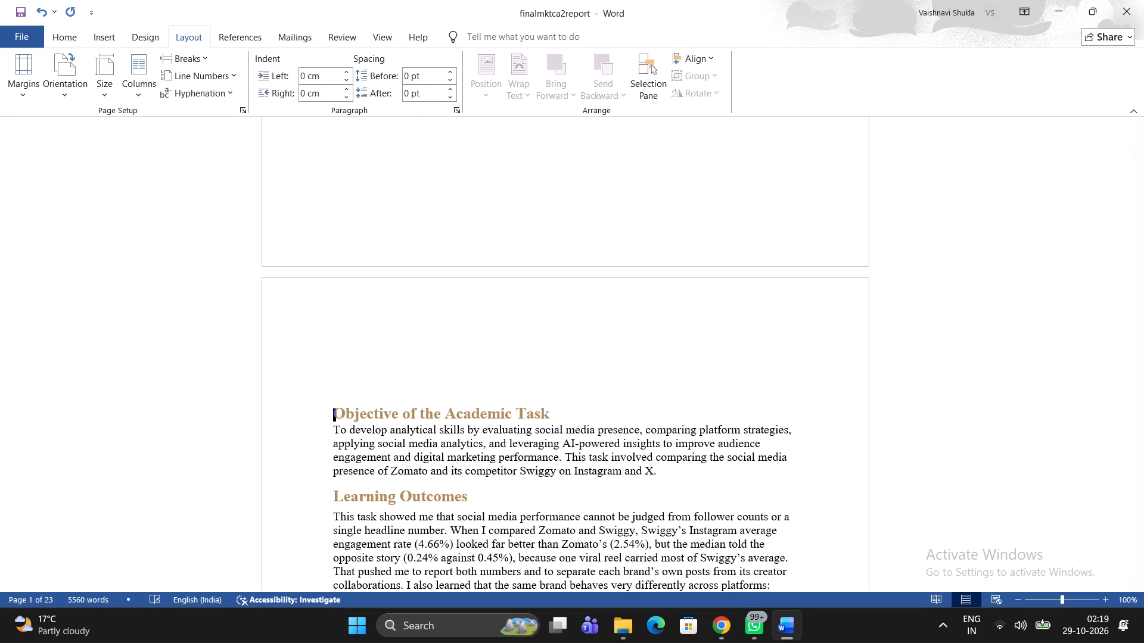
click(353, 337)
key(BackSpace)
key(BackSpace)
key(BackSpace)
Set the paragraph spacing before and after to 0 pt for the blank line at the start of page two.
key(Up)
key(Down)
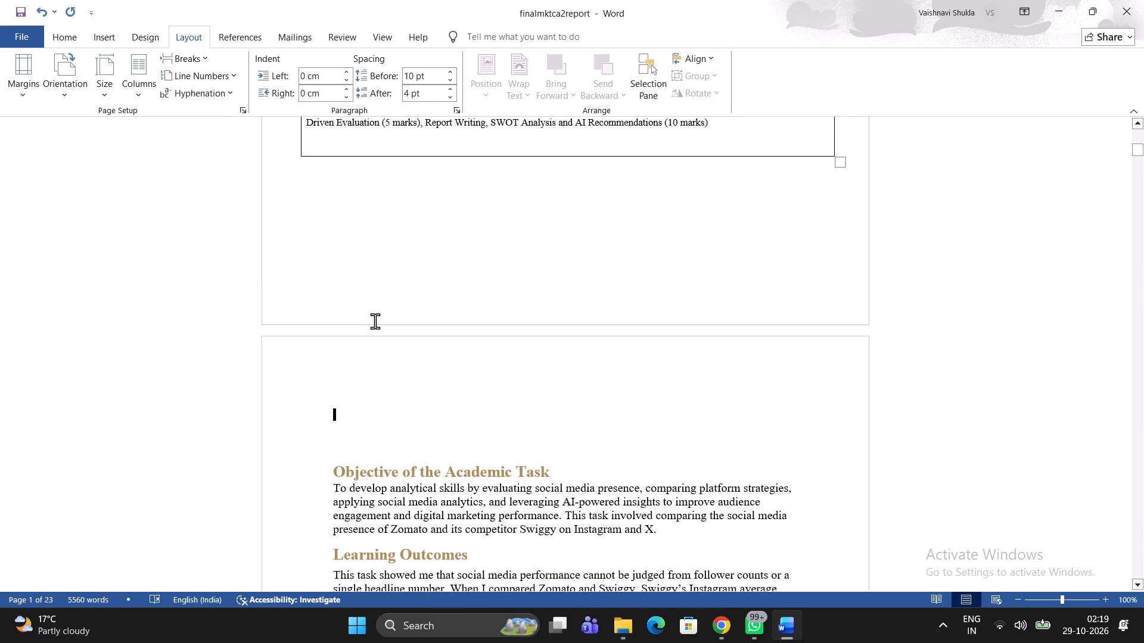
key(Down)
key(Down)
key(Down)
key(Up)
key(Up)
key(Up)
key(Up)
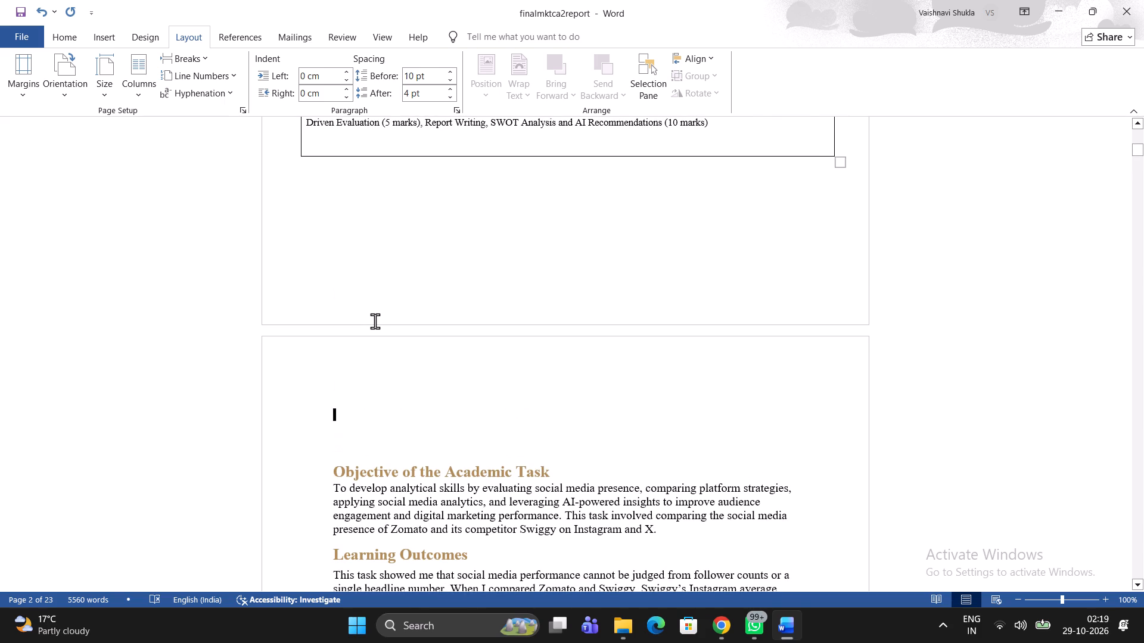
key(Up)
key(Down)
key(Down)
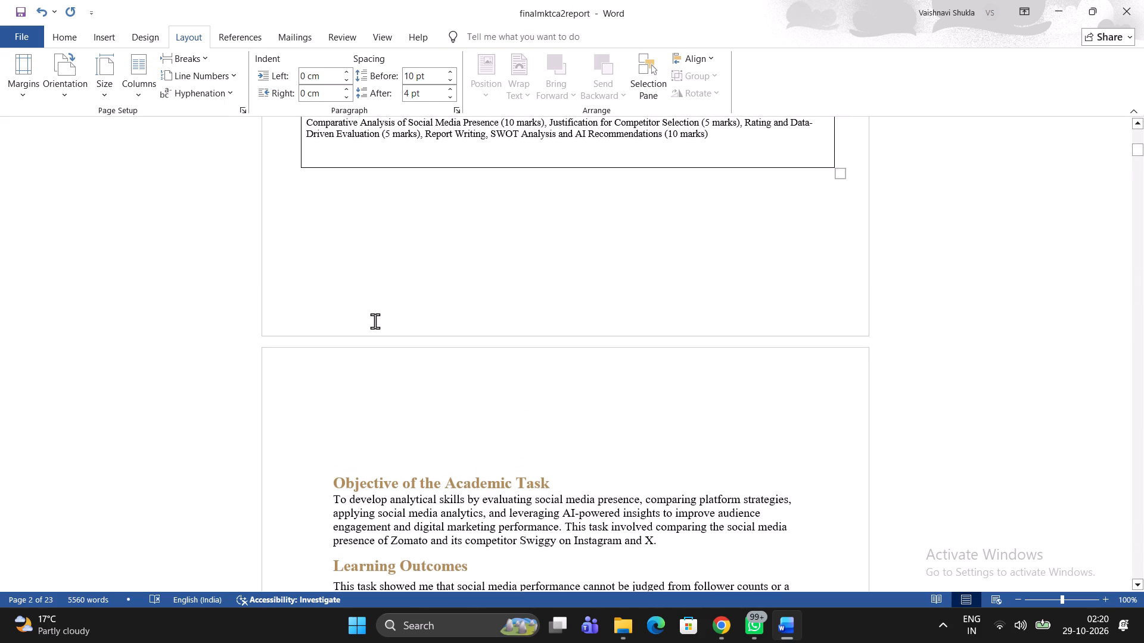
click(421, 75)
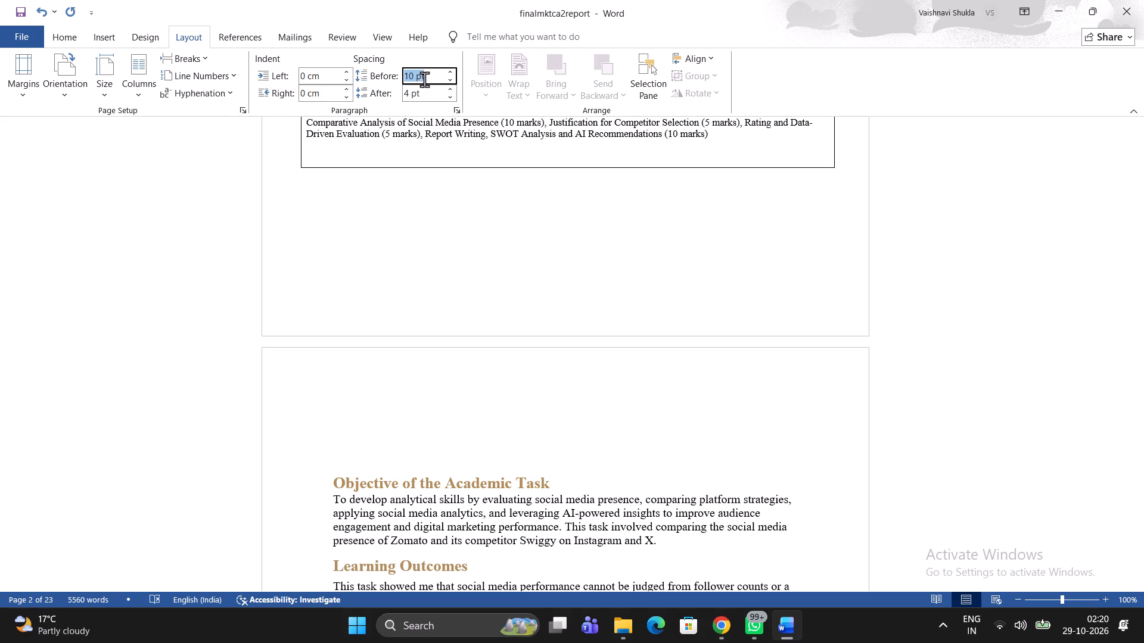
key(0)
click(425, 91)
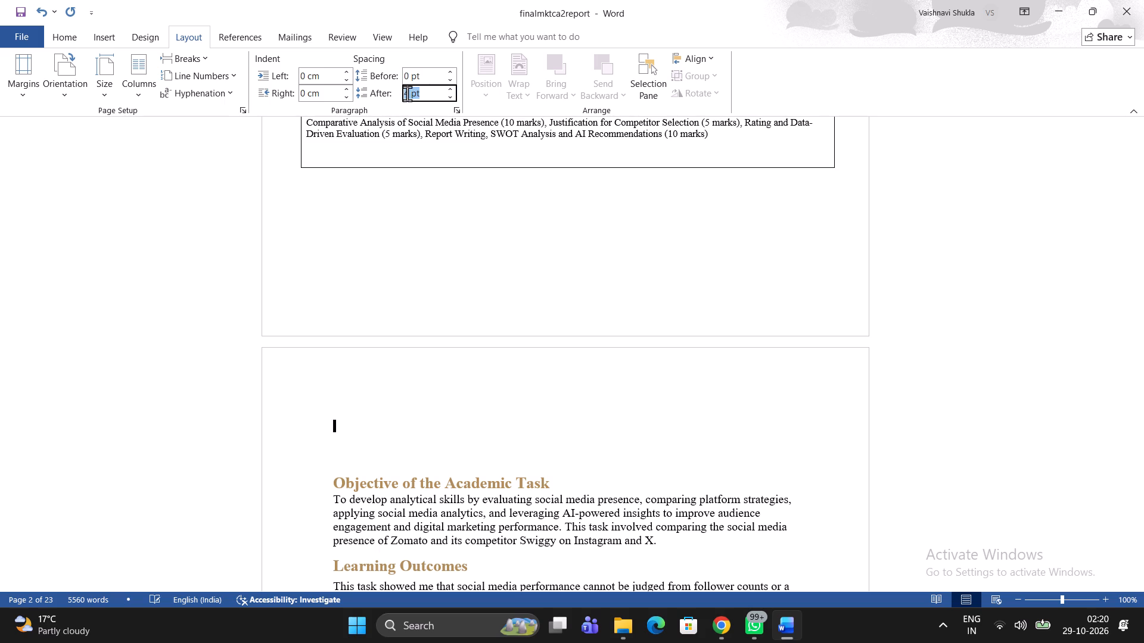
key(0)
key(Return)
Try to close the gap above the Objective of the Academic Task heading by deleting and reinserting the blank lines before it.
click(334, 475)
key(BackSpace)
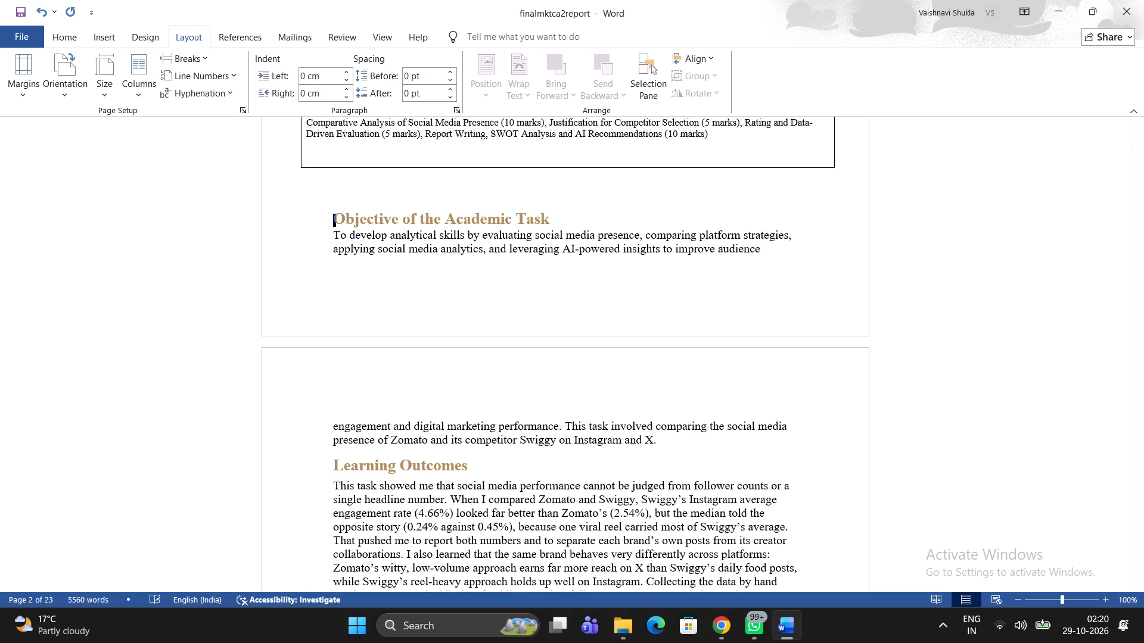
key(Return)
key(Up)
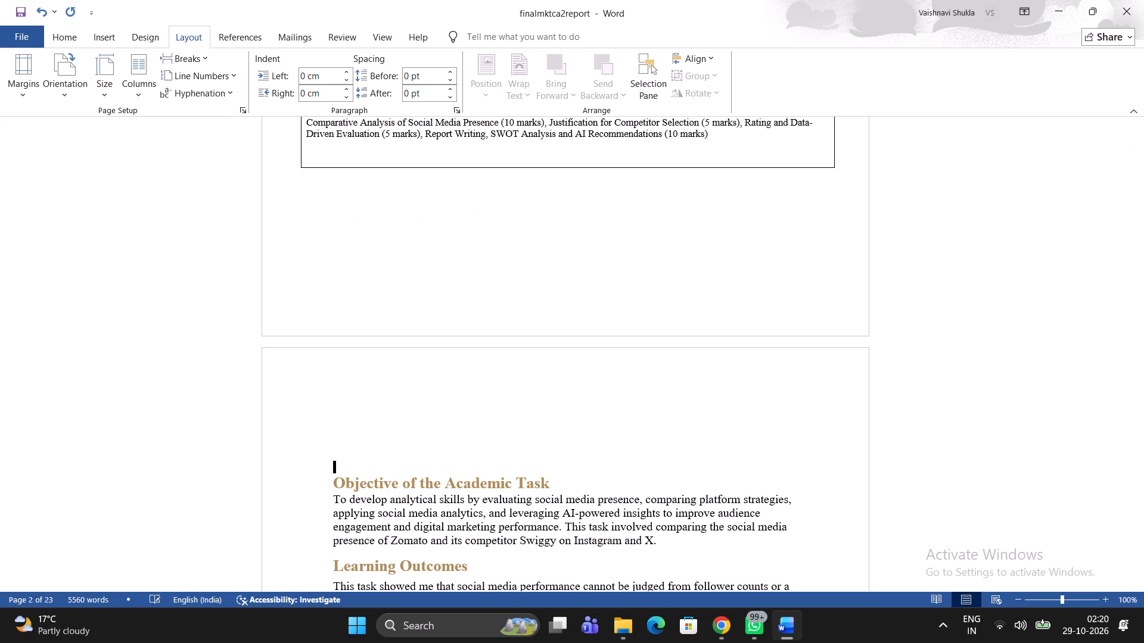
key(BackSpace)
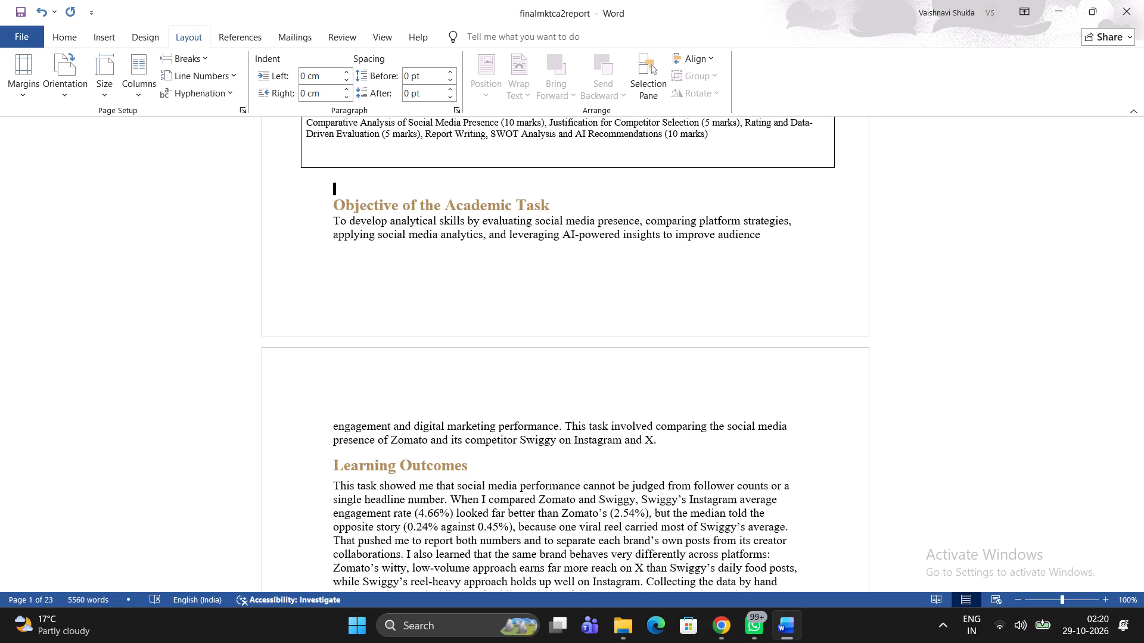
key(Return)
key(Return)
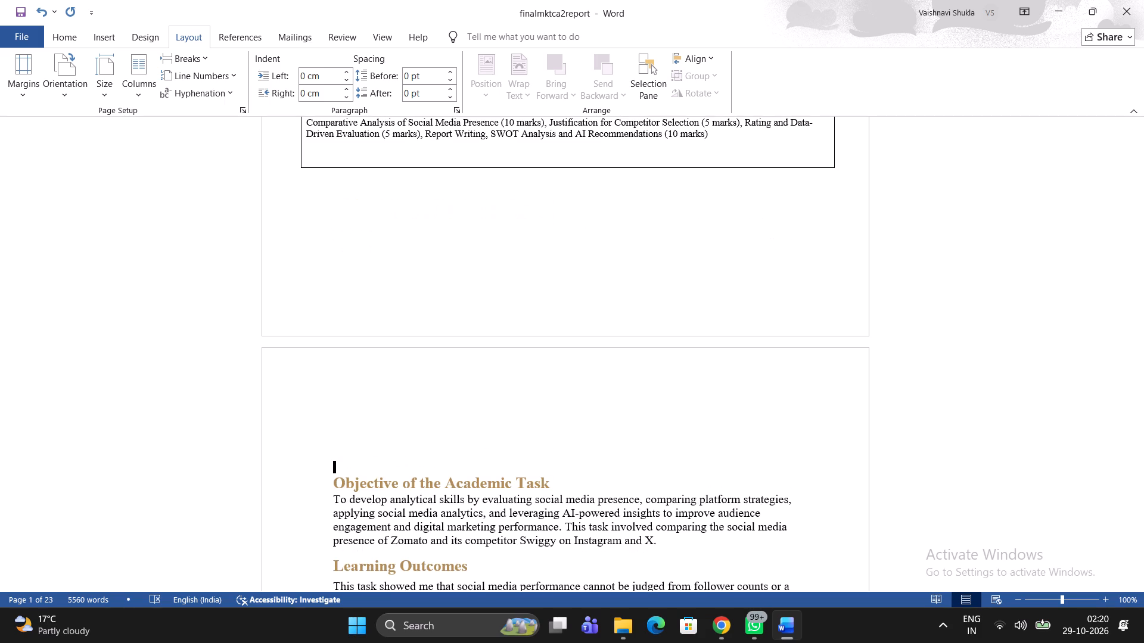
Examine which blank lines occupy the space between the start of page two and the Objective of the Academic Task heading.
click(378, 422)
click(336, 398)
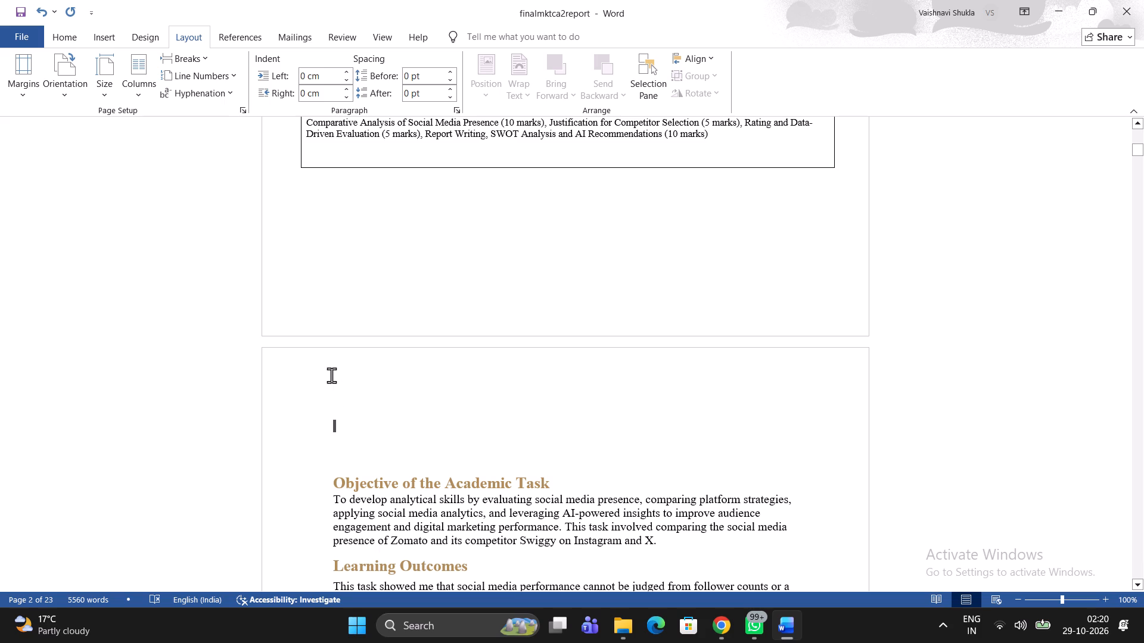
click(331, 375)
click(331, 369)
click(335, 451)
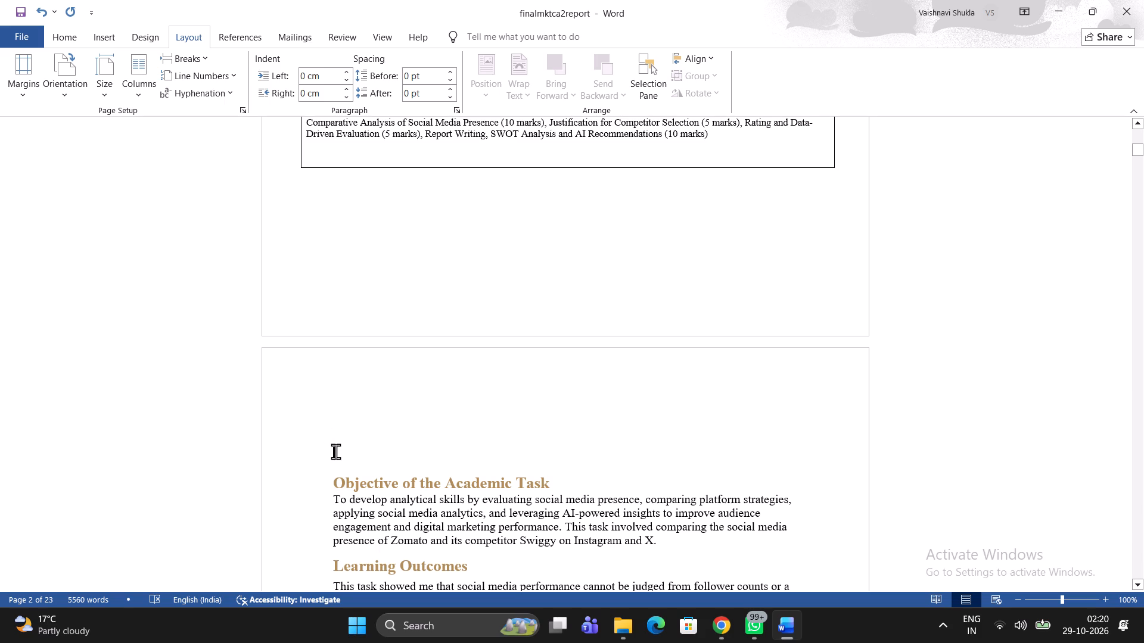
click(332, 437)
click(338, 472)
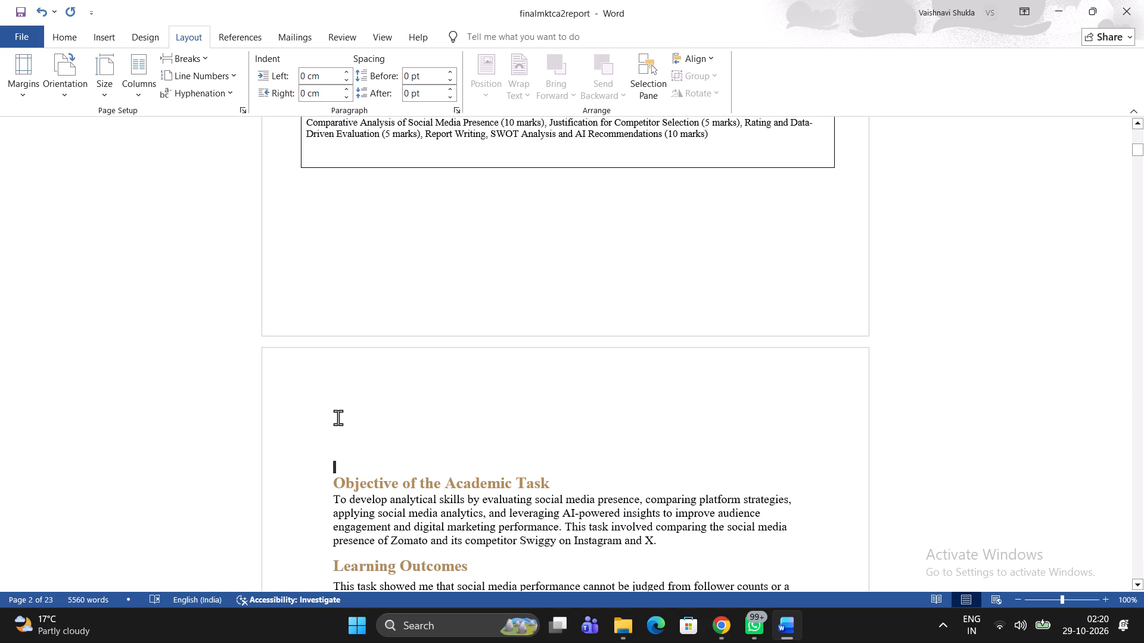
click(338, 417)
click(333, 399)
key(Down)
key(Down)
key(Down)
key(Down)
key(Down)
key(Up)
key(Up)
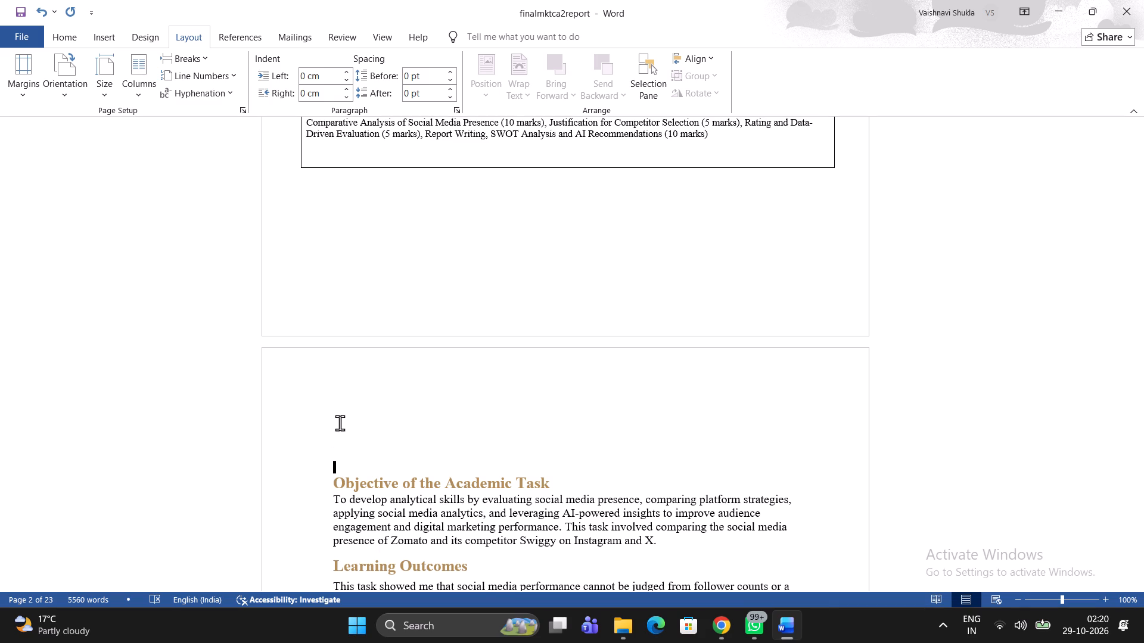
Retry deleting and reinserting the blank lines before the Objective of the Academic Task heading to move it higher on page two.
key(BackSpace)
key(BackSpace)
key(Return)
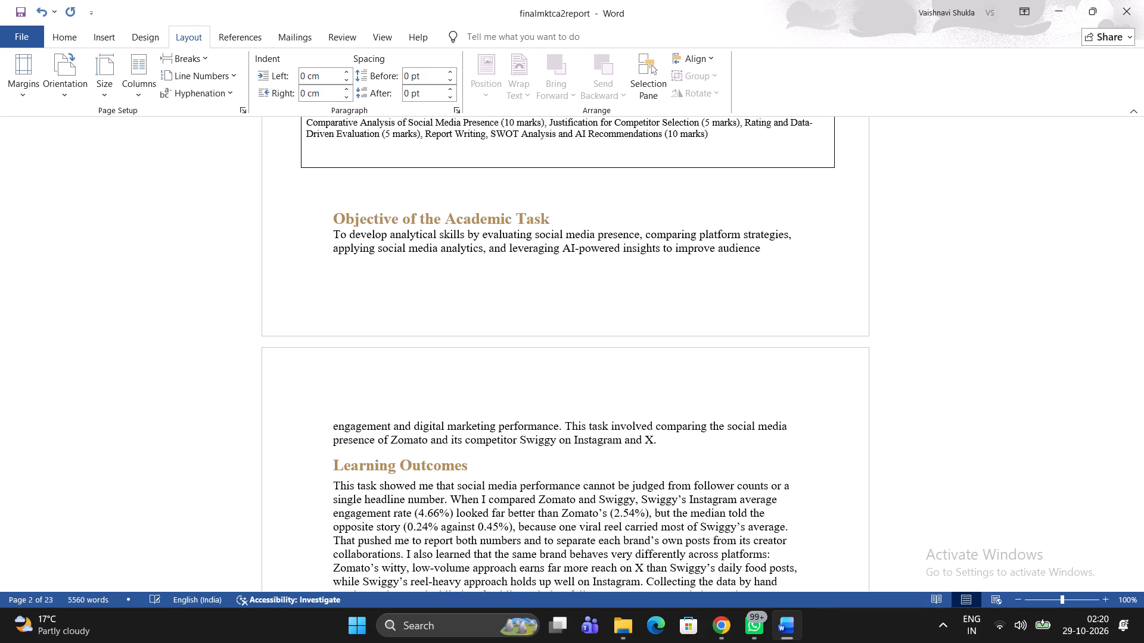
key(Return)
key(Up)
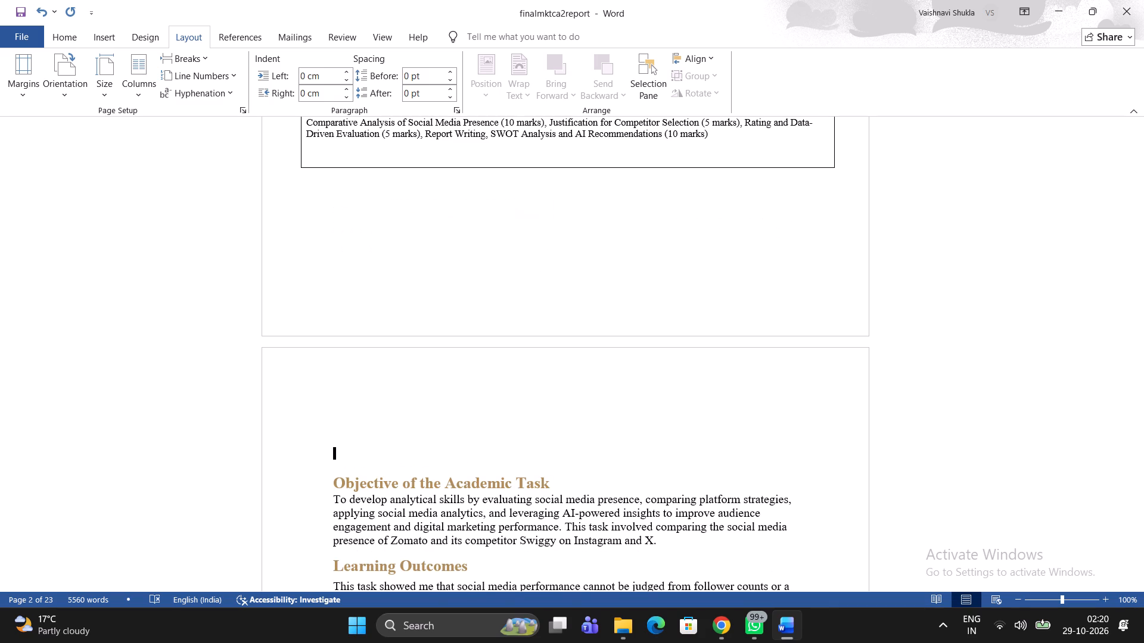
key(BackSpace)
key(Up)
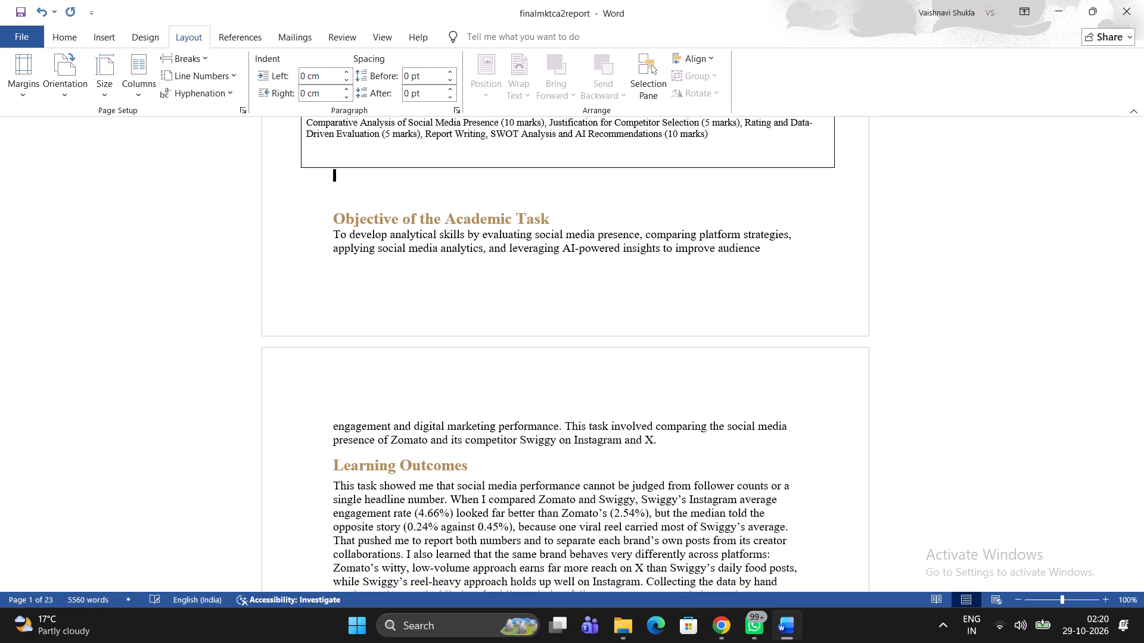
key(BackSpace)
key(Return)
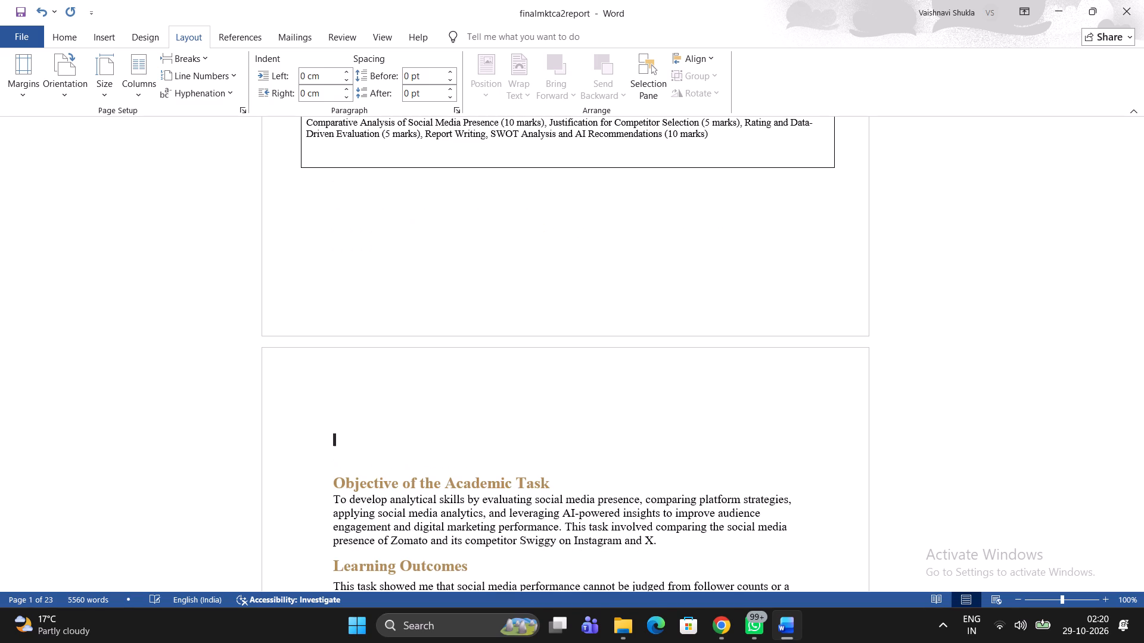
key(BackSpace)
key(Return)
Check the area below the cover table, the page one footer and the page two header, leaving header and footer editing when done.
click(390, 189)
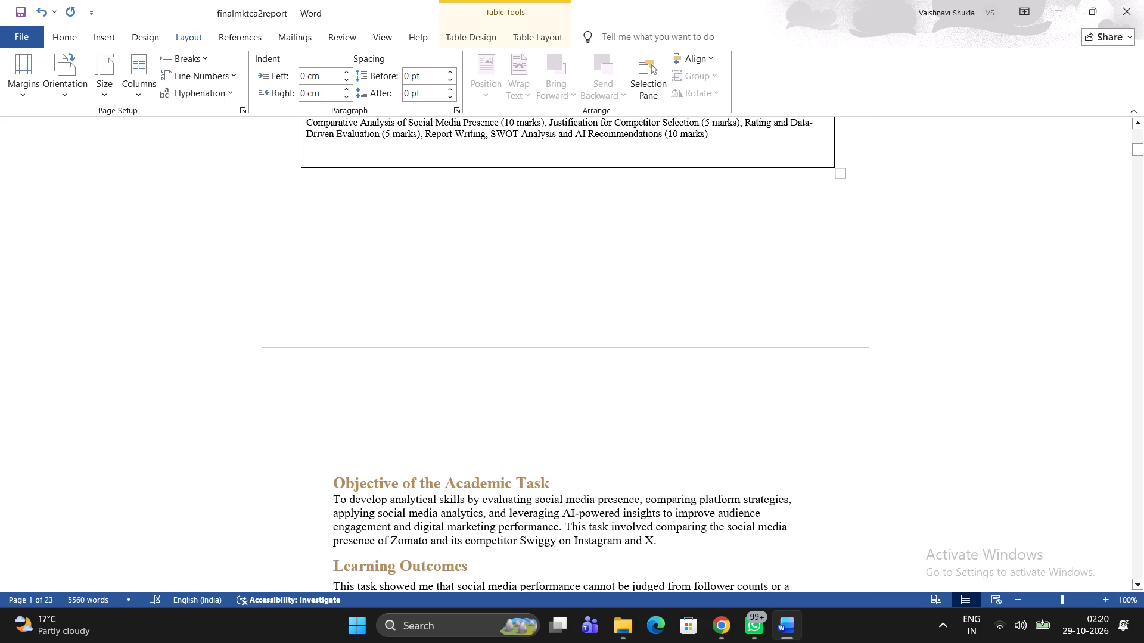
click(377, 166)
double_click(503, 174)
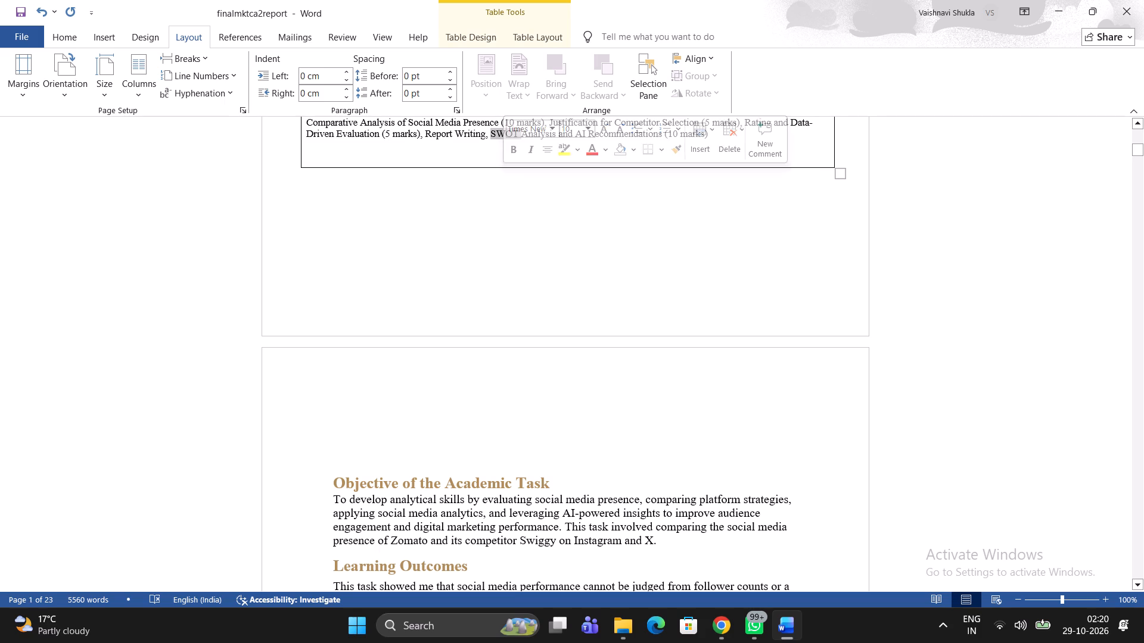
click(867, 312)
double_click(834, 294)
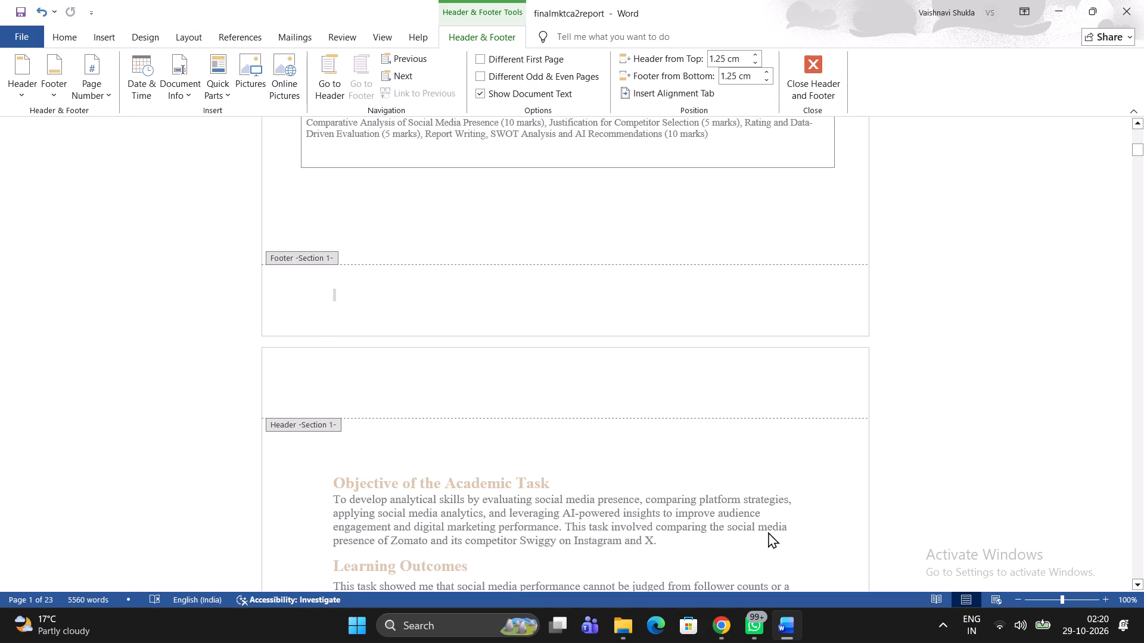
click(557, 388)
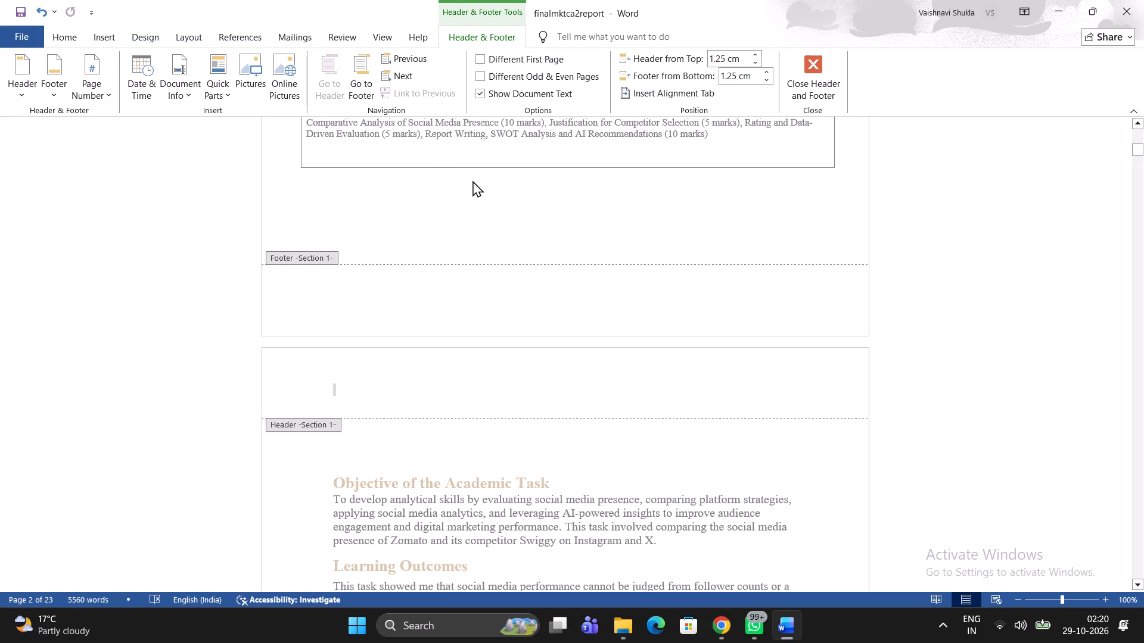
click(820, 65)
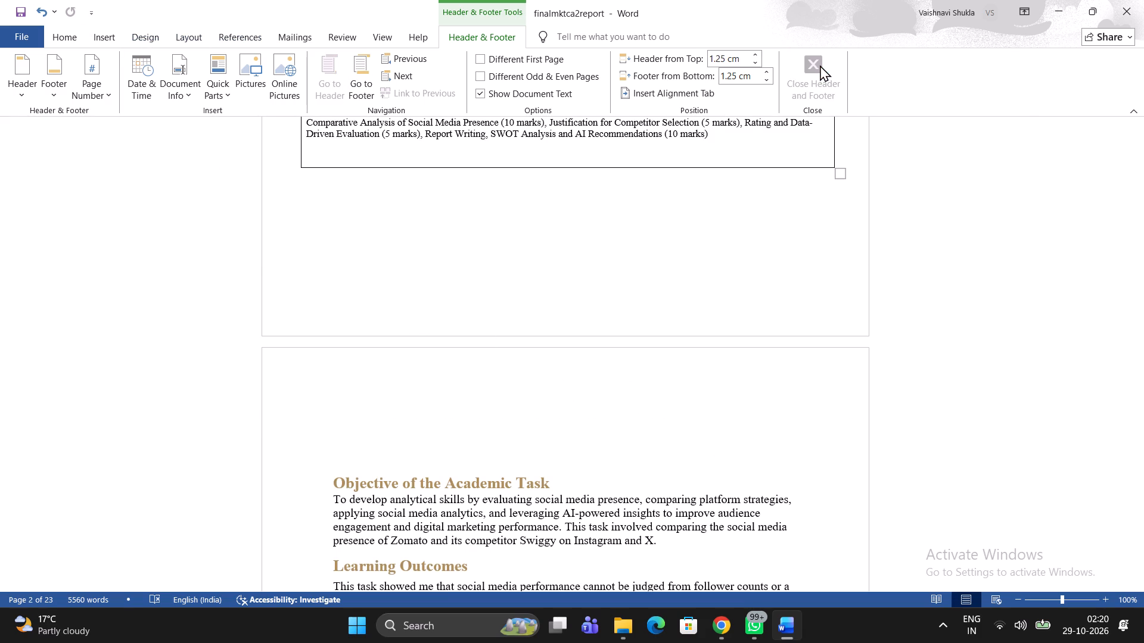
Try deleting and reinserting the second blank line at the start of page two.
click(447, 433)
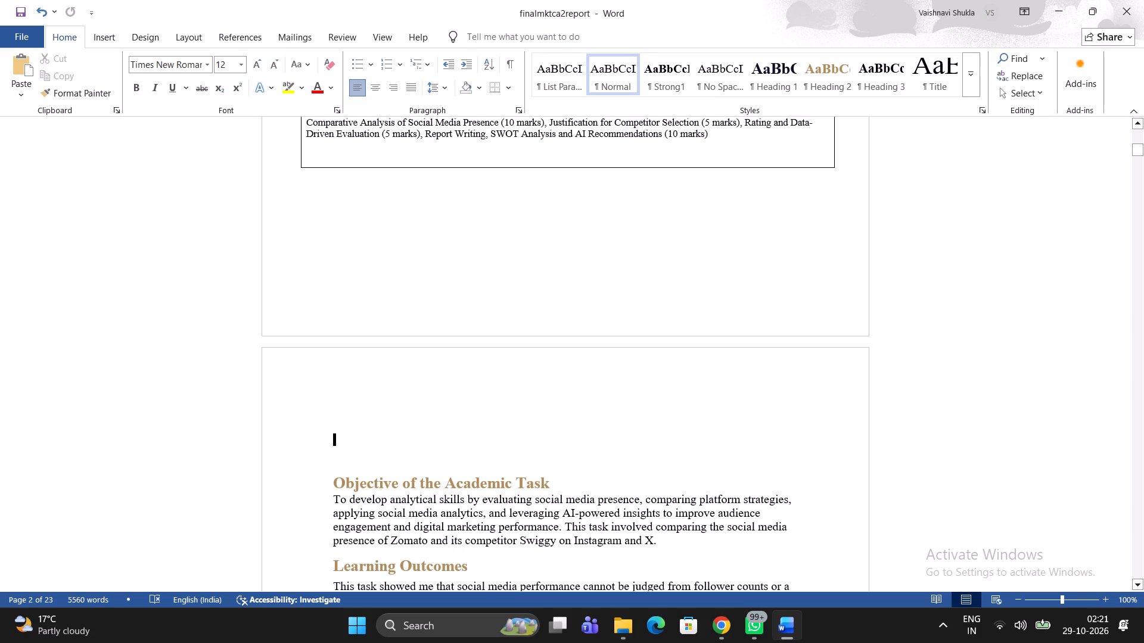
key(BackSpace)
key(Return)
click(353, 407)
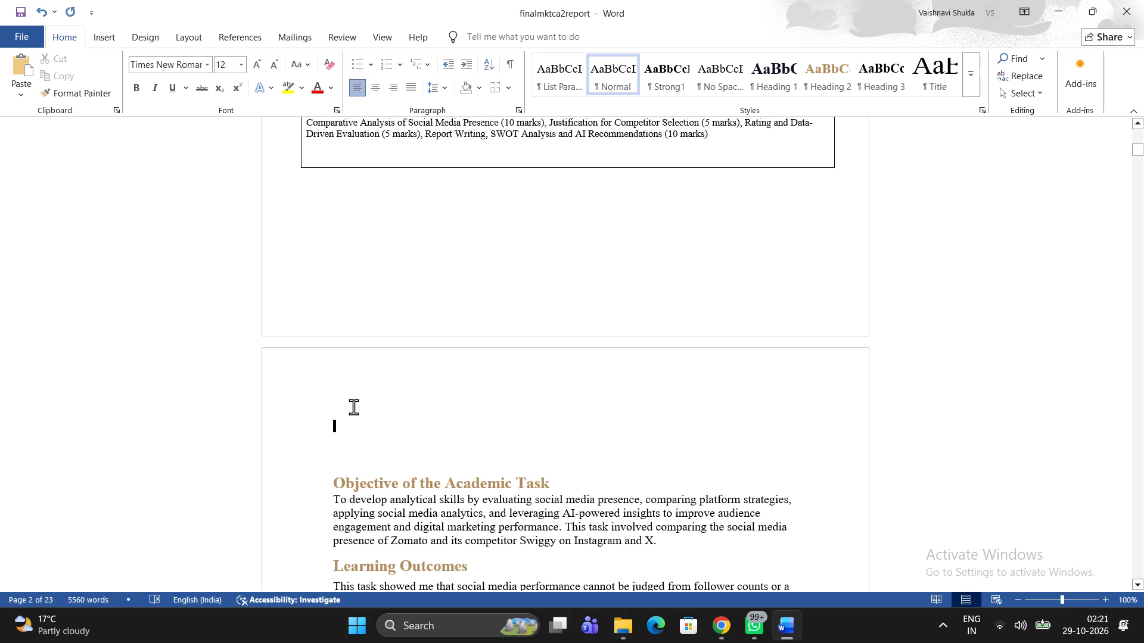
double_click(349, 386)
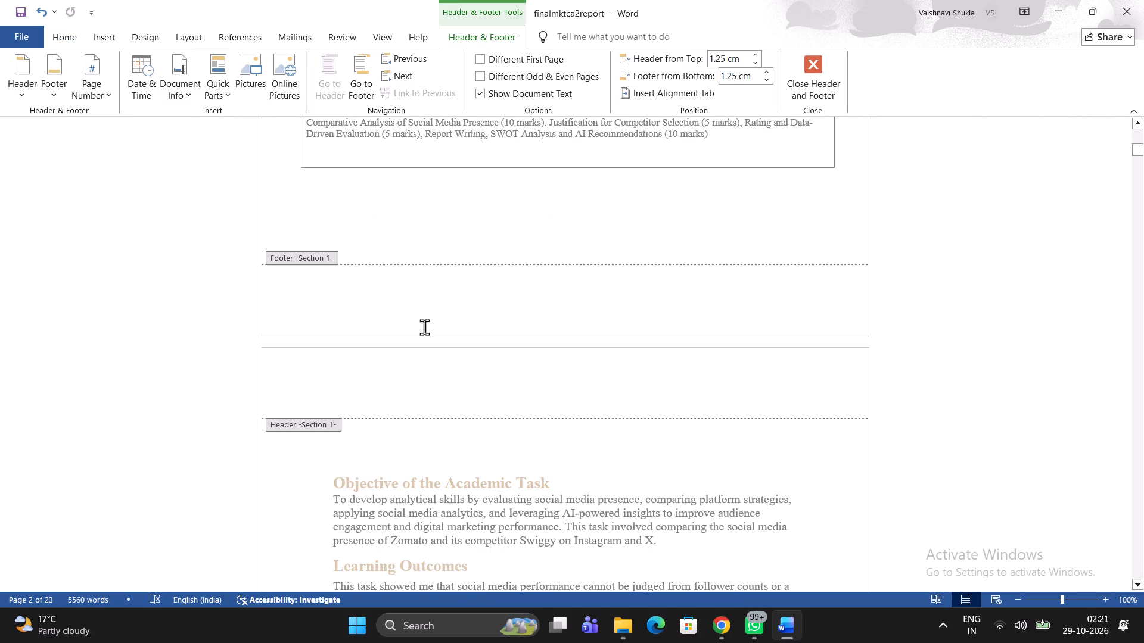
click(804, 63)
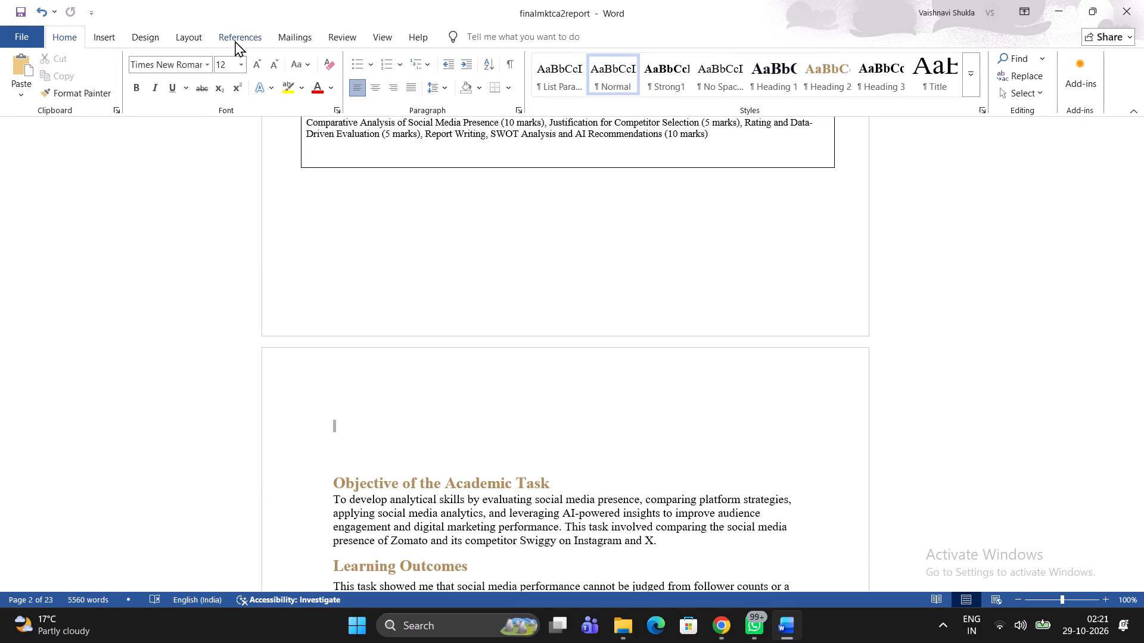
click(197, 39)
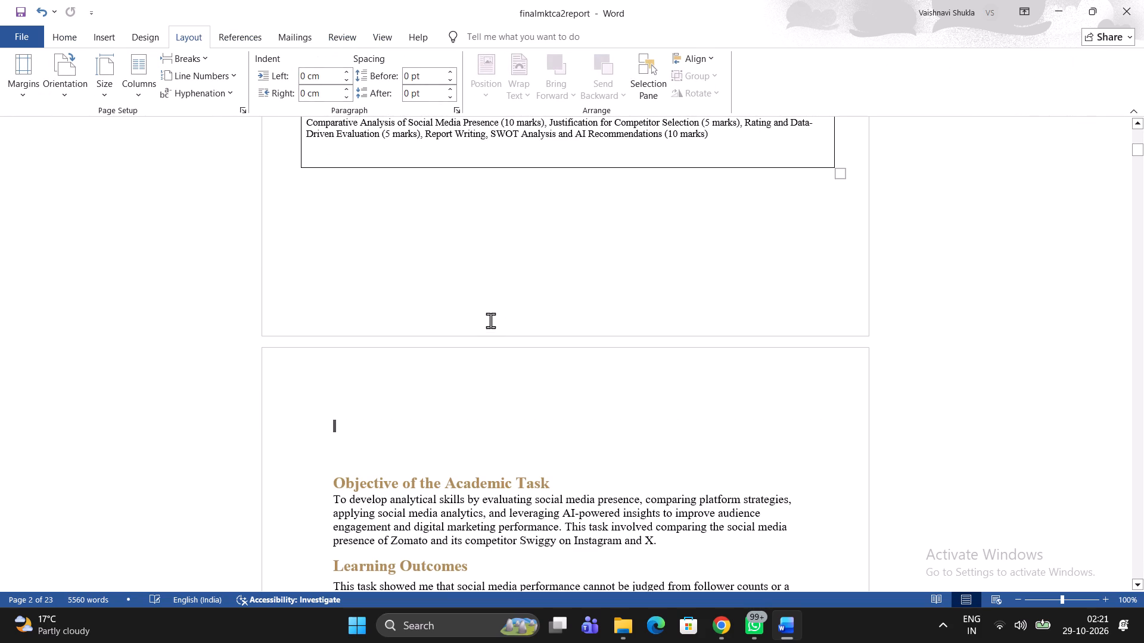
Remove the header from the document, starting at the page two header area, and return to the body text.
click(481, 372)
double_click(481, 372)
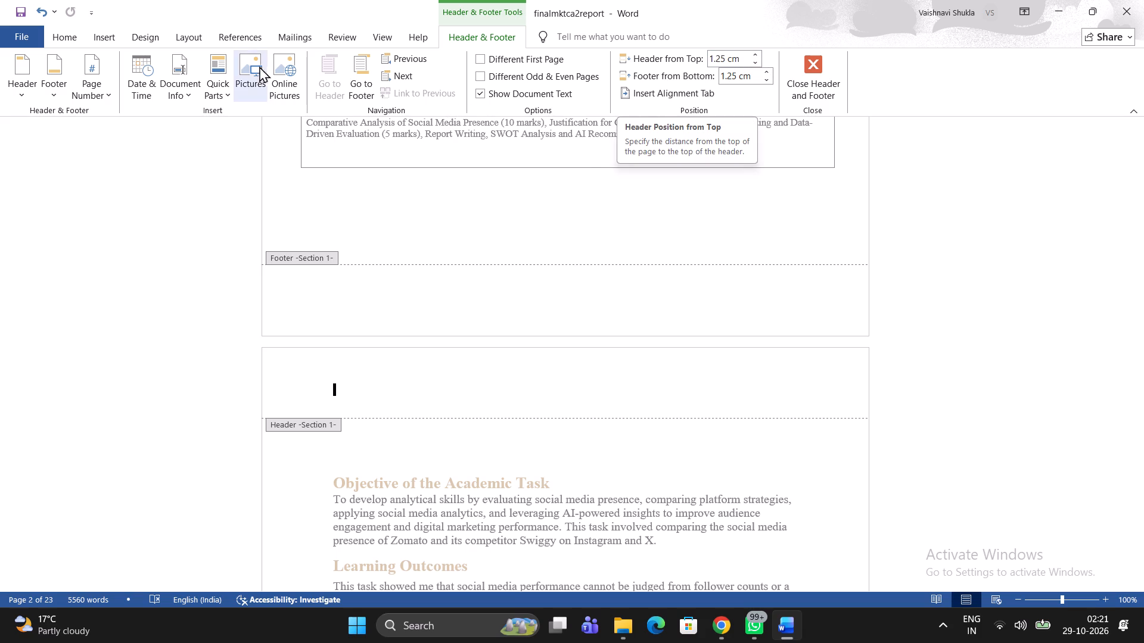
click(112, 37)
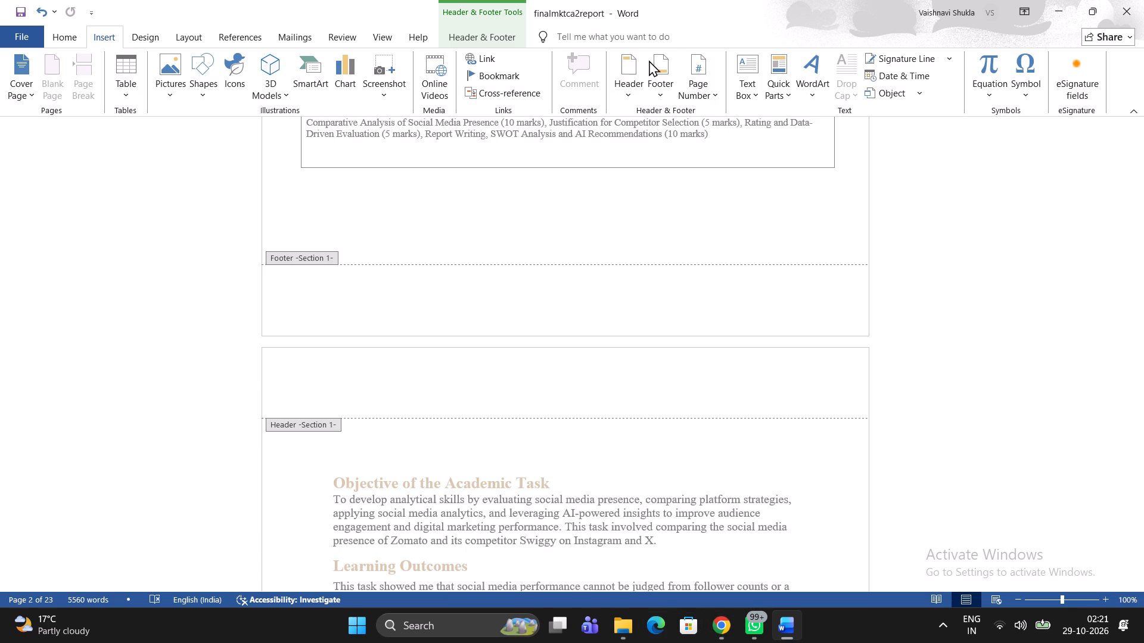
click(623, 93)
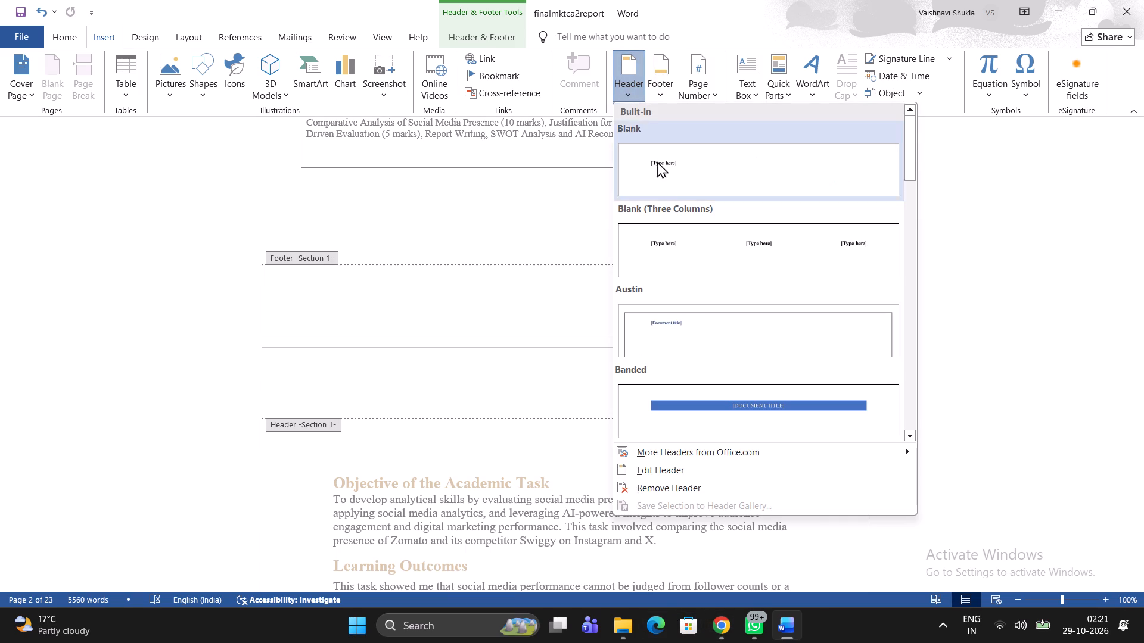
scroll(723, 395, down, 4)
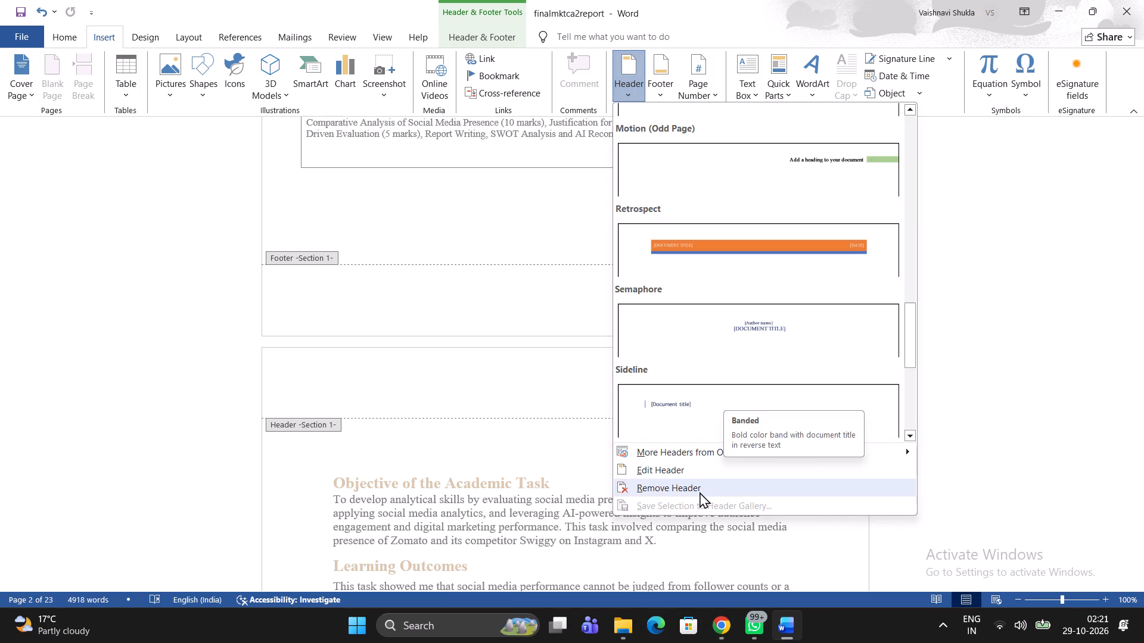
click(699, 492)
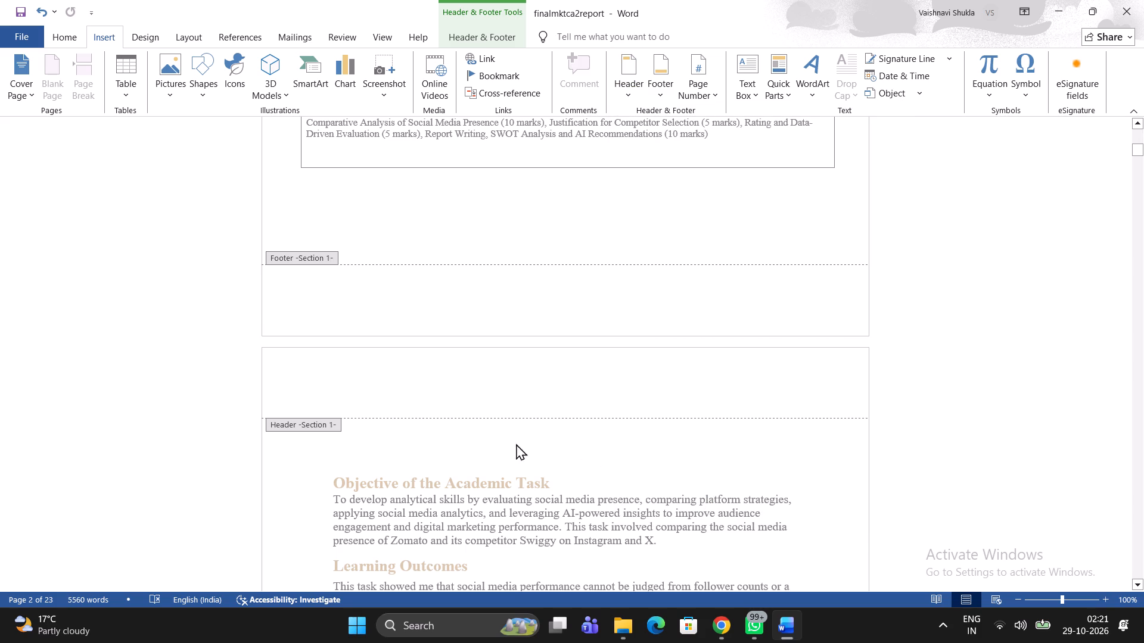
click(346, 443)
click(627, 99)
click(648, 488)
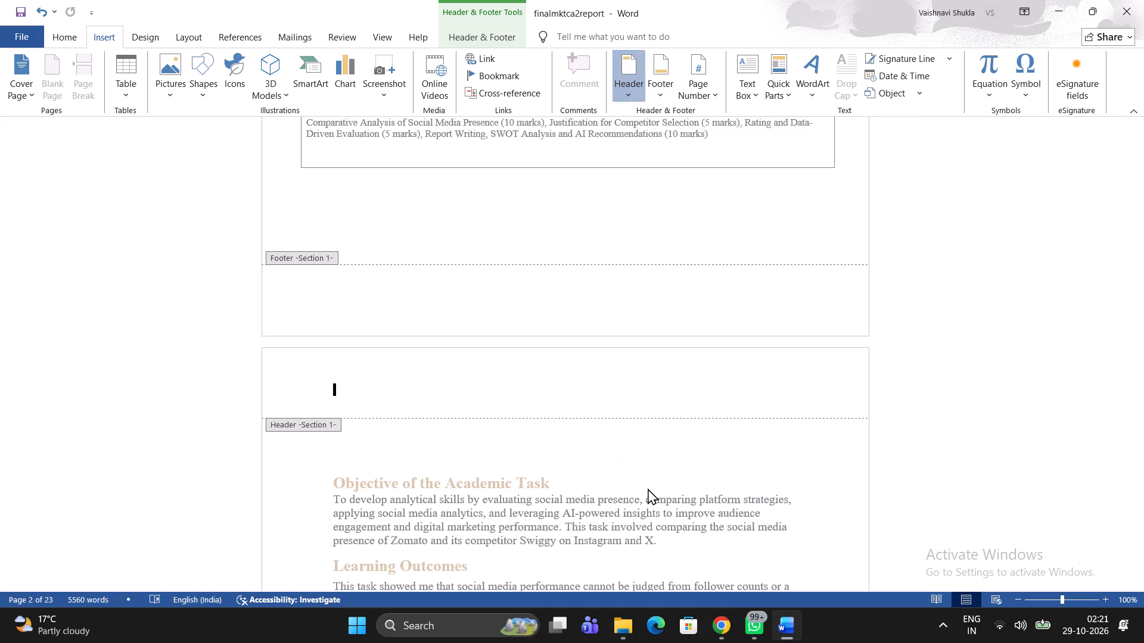
click(394, 440)
double_click(344, 439)
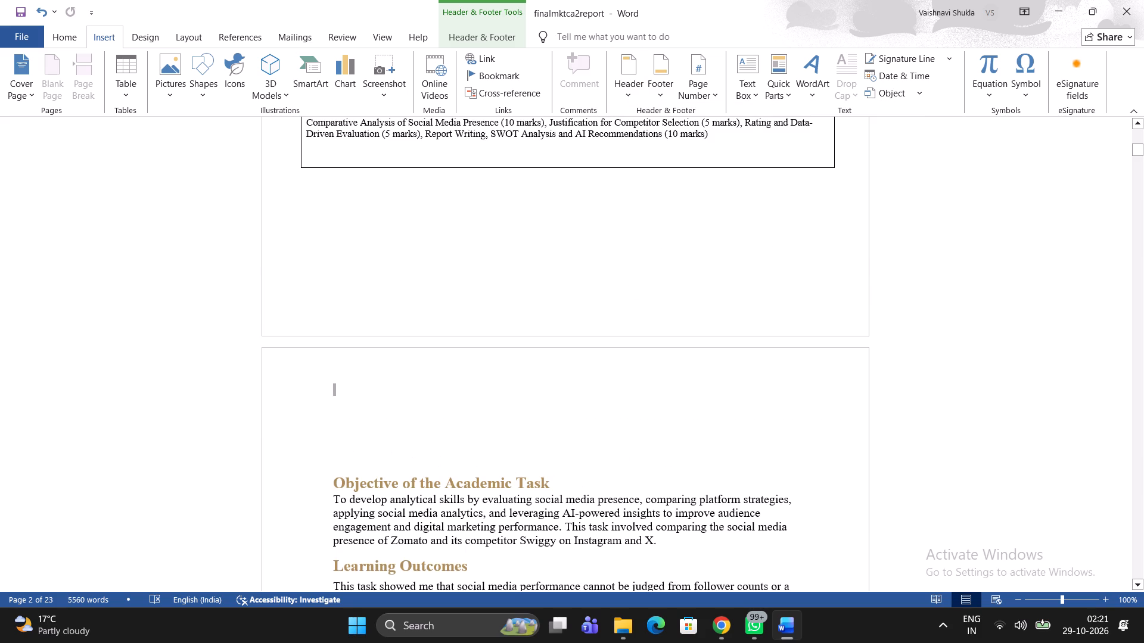
click(183, 405)
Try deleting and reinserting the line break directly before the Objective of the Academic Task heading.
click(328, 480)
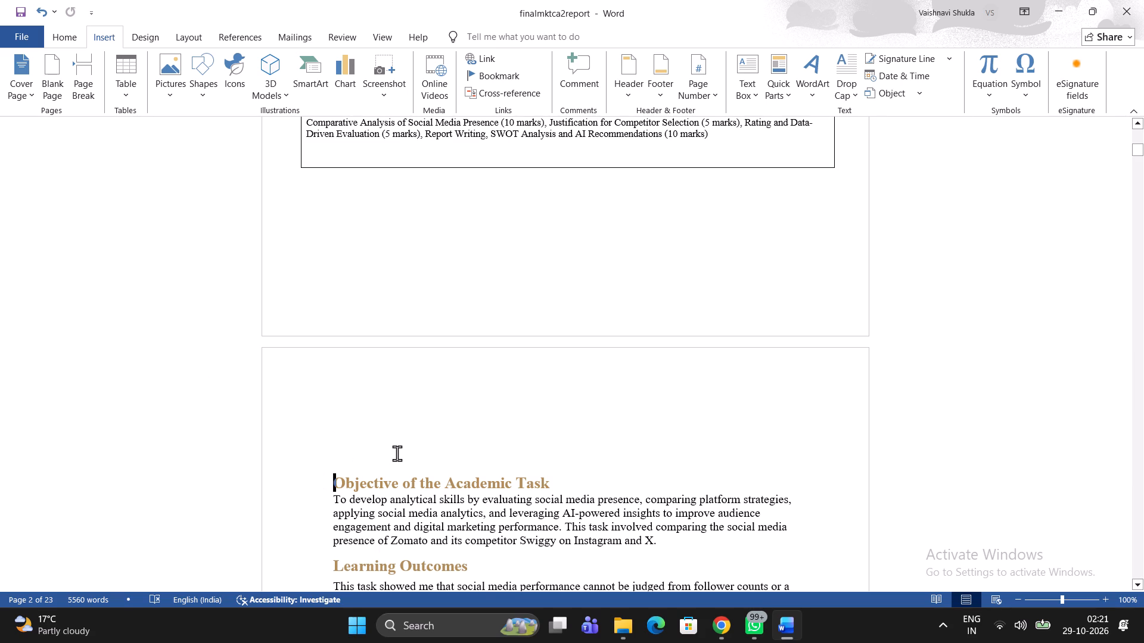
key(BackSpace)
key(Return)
Review the page layout between the cover table, the Learning Outcomes section and the Declaration page.
scroll(397, 453, up, 9)
scroll(397, 433, down, 20)
scroll(397, 433, down, 9)
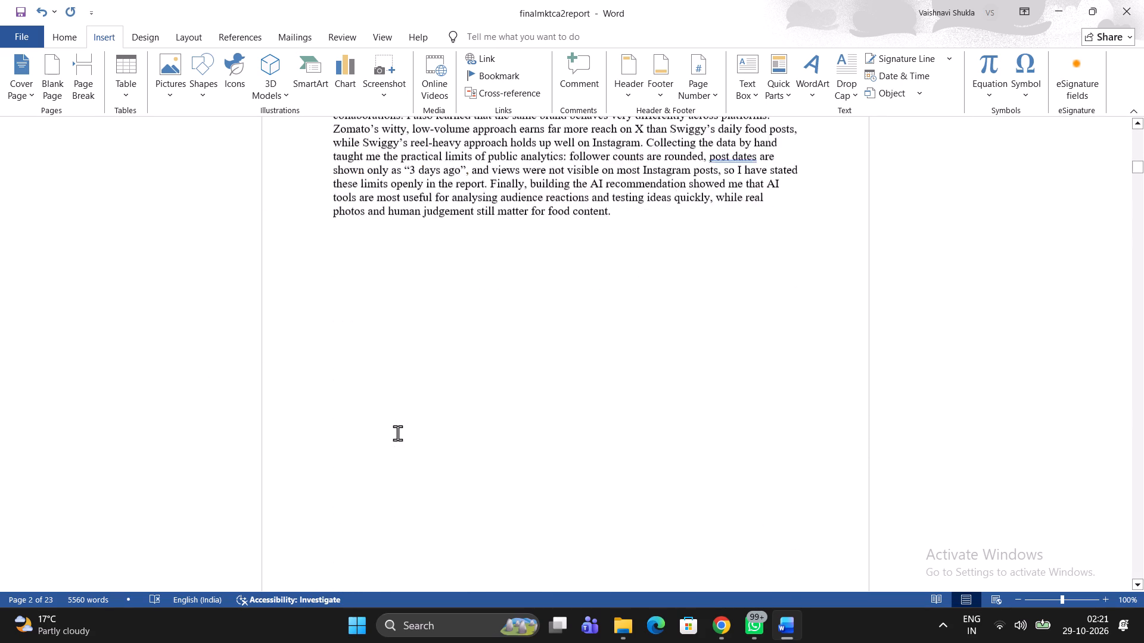
scroll(397, 433, down, 9)
scroll(397, 433, up, 5)
scroll(397, 433, down, 4)
scroll(397, 433, up, 10)
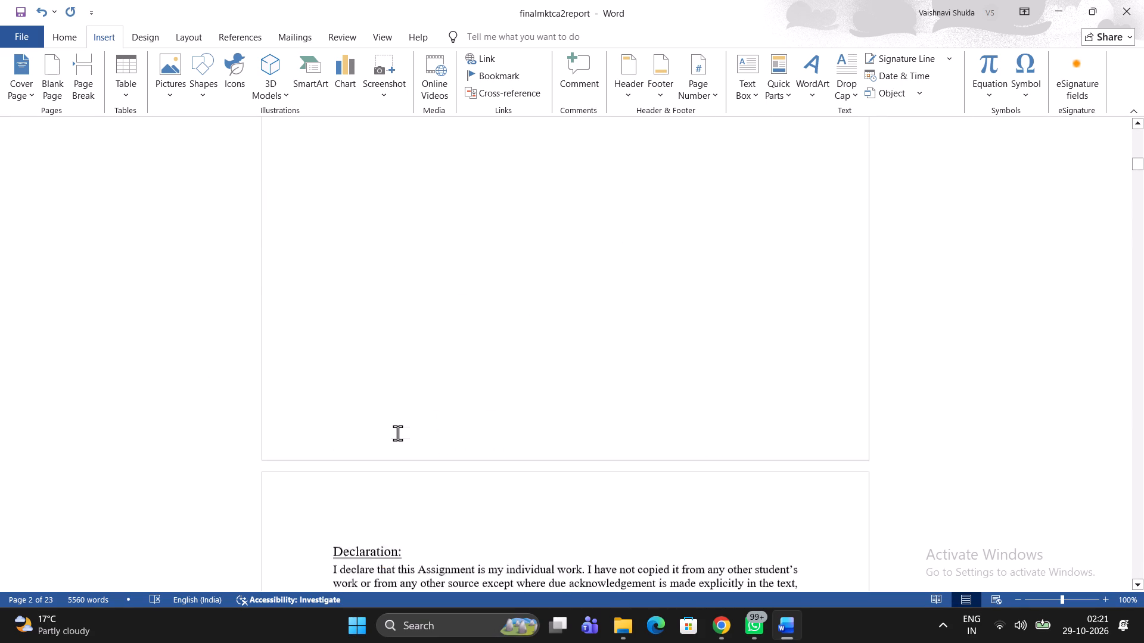
scroll(397, 433, up, 13)
scroll(397, 433, up, 11)
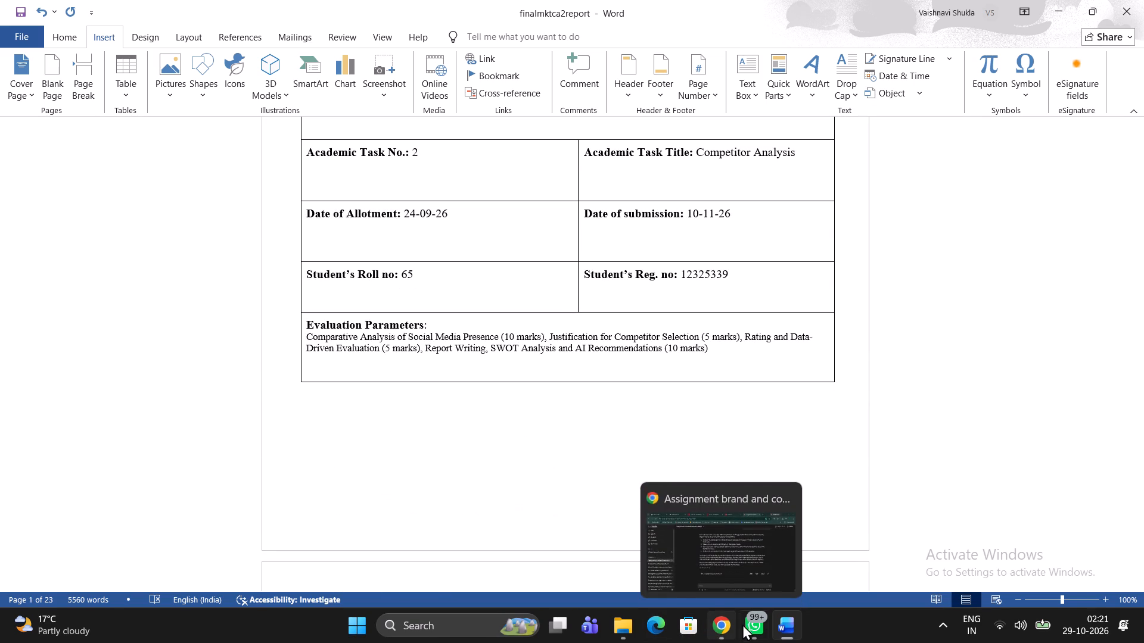
Open MKT906_Academic_Task2_Zomato_vs_Swiggy from Downloads, examine its cover, Objective and Declaration pages for comparison, and close it.
click(613, 622)
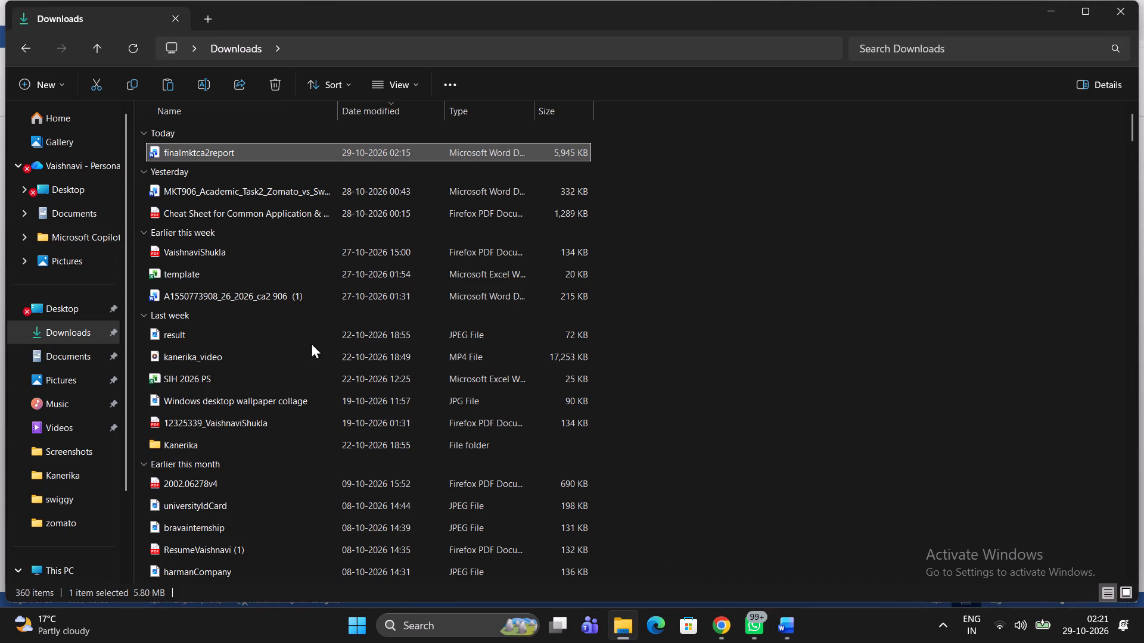
double_click(263, 195)
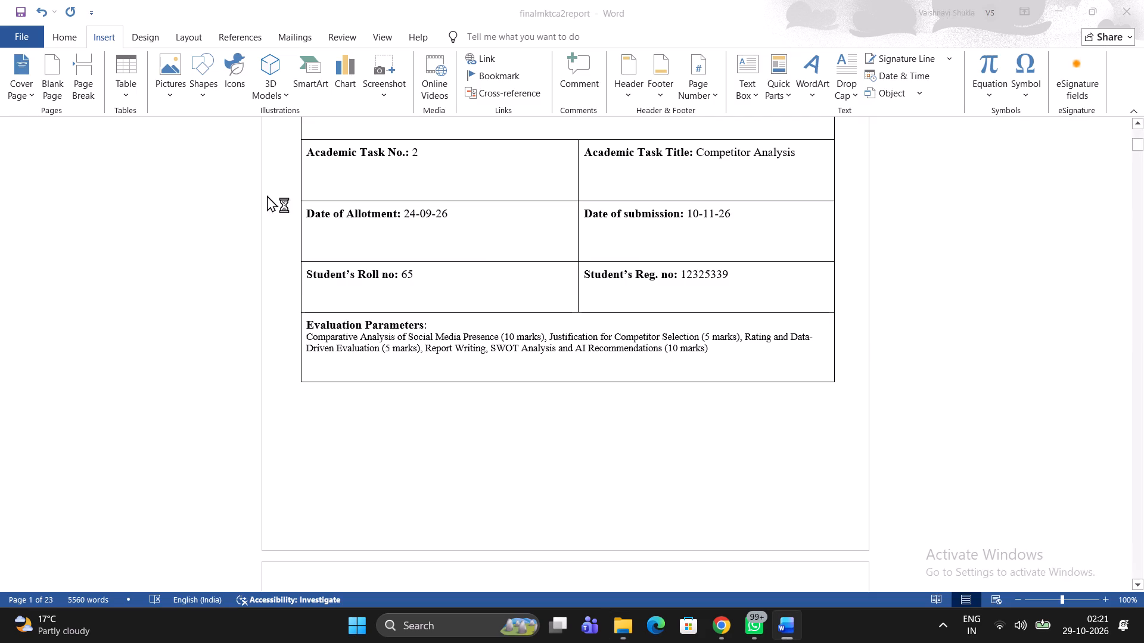
scroll(497, 280, down, 5)
scroll(494, 282, down, 16)
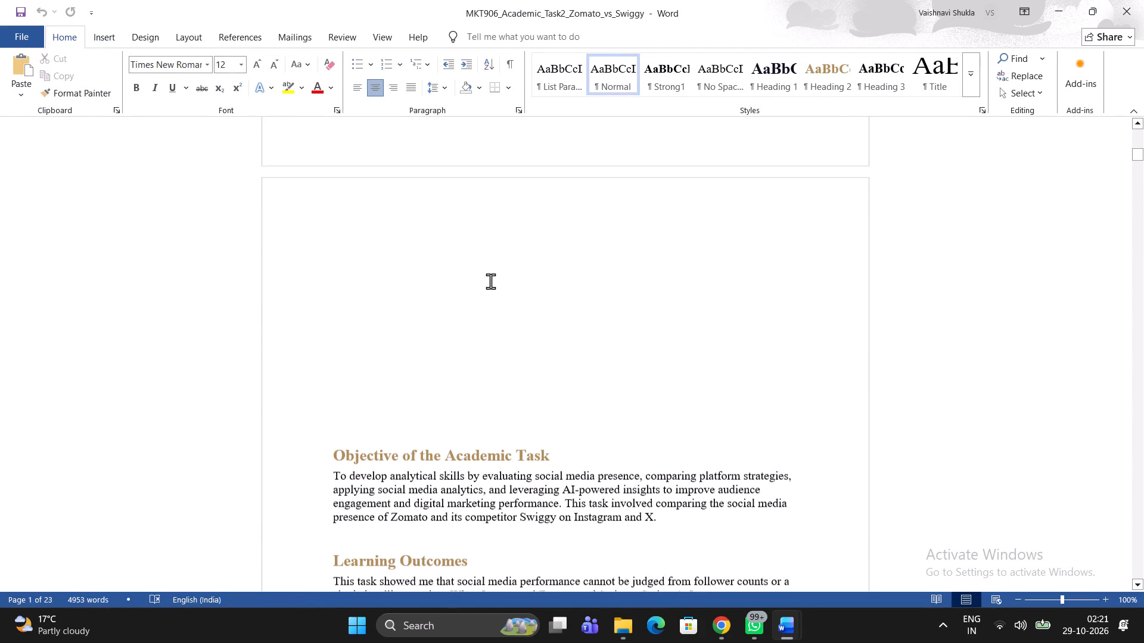
scroll(490, 281, down, 18)
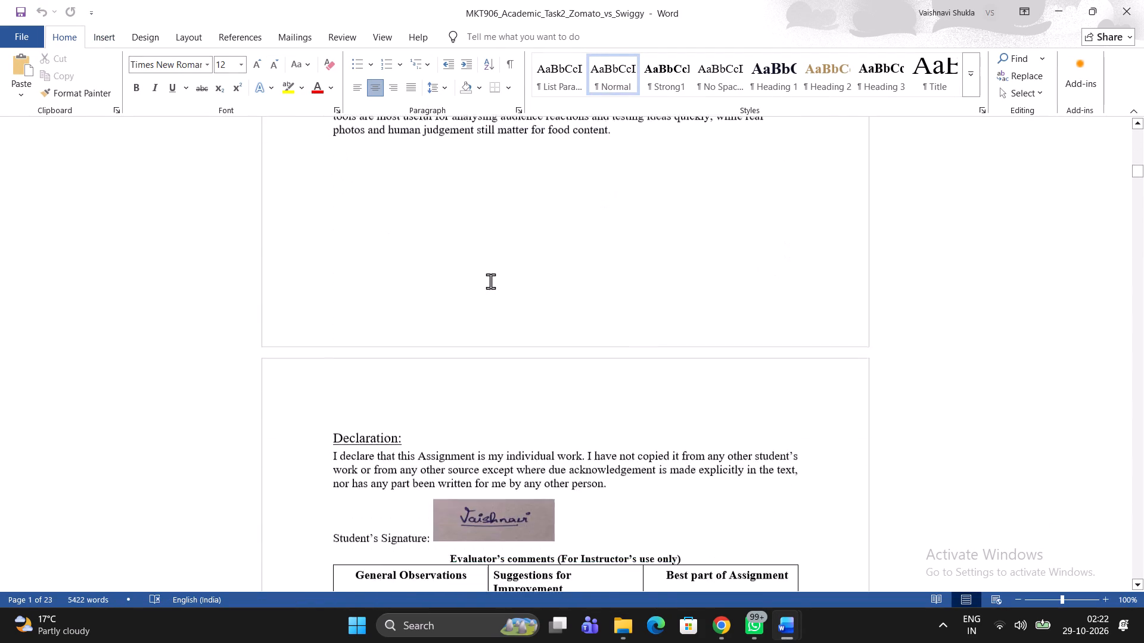
scroll(490, 281, down, 16)
scroll(490, 281, up, 11)
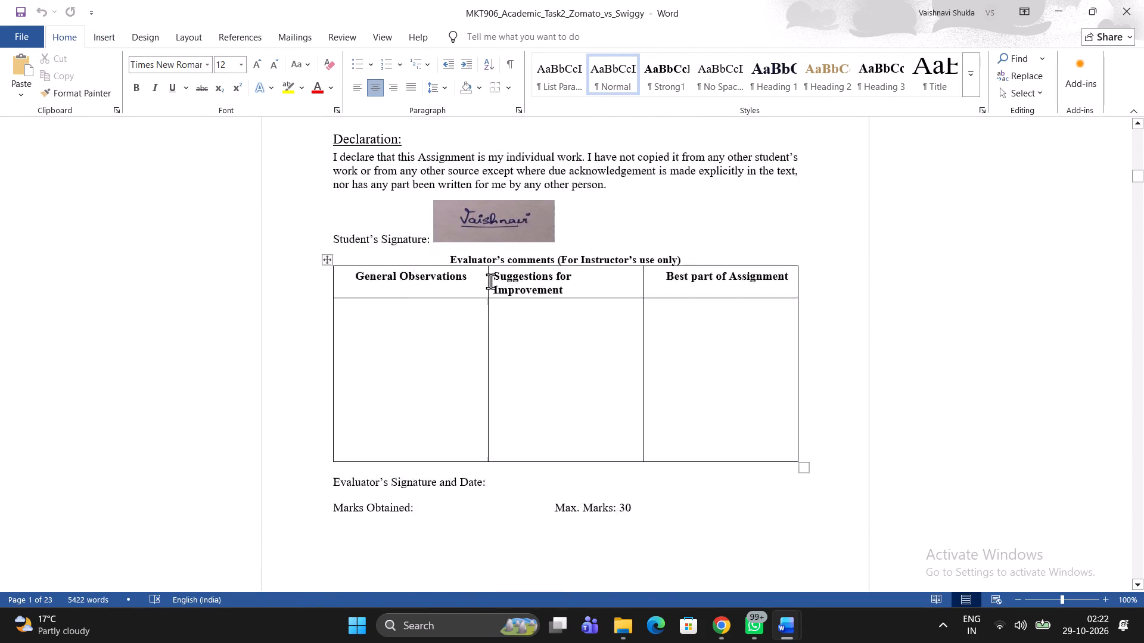
scroll(490, 281, up, 20)
scroll(490, 281, up, 7)
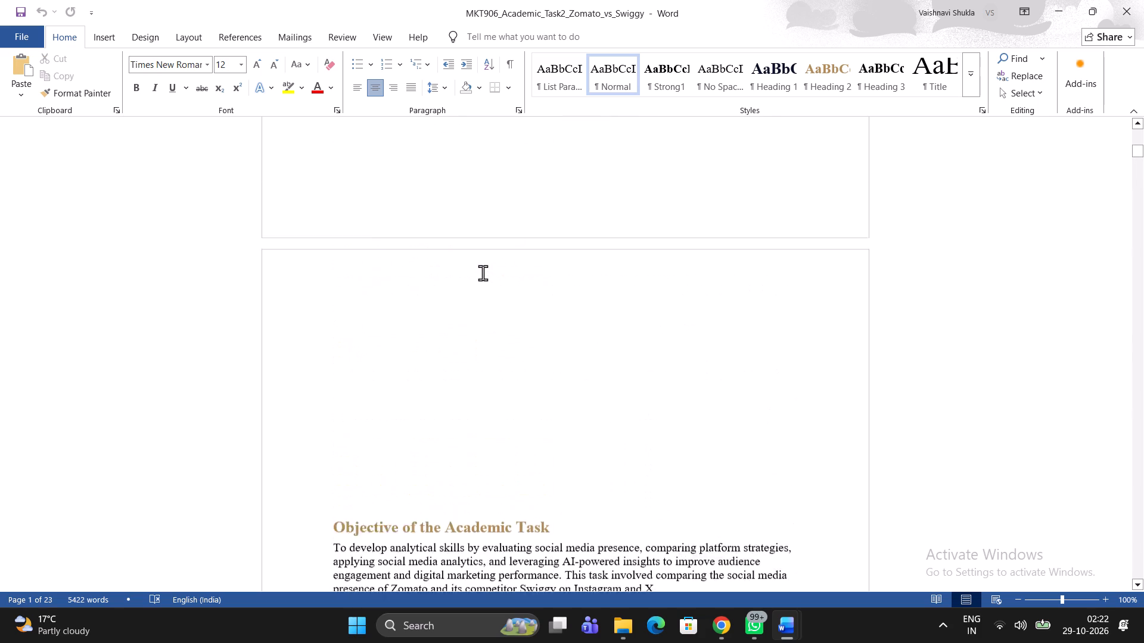
scroll(483, 273, up, 19)
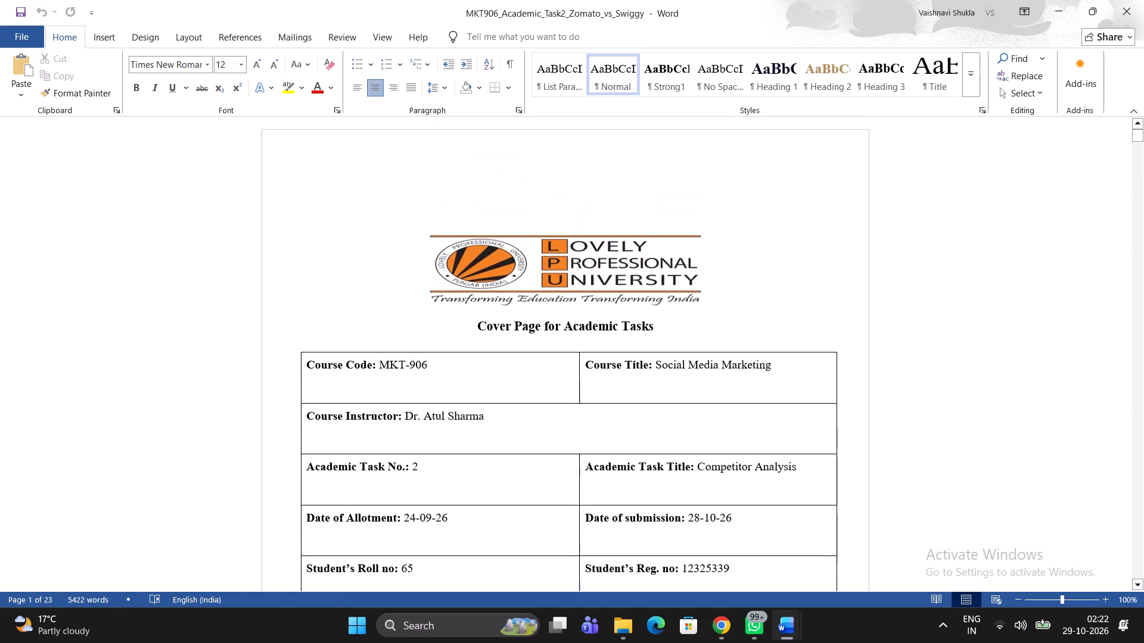
click(1143, 0)
Check the opening pages of finalmktca2report, especially the placement of the Objective of the Academic Task and Learning Outcomes sections.
scroll(524, 278, up, 9)
scroll(524, 278, down, 5)
scroll(524, 278, down, 17)
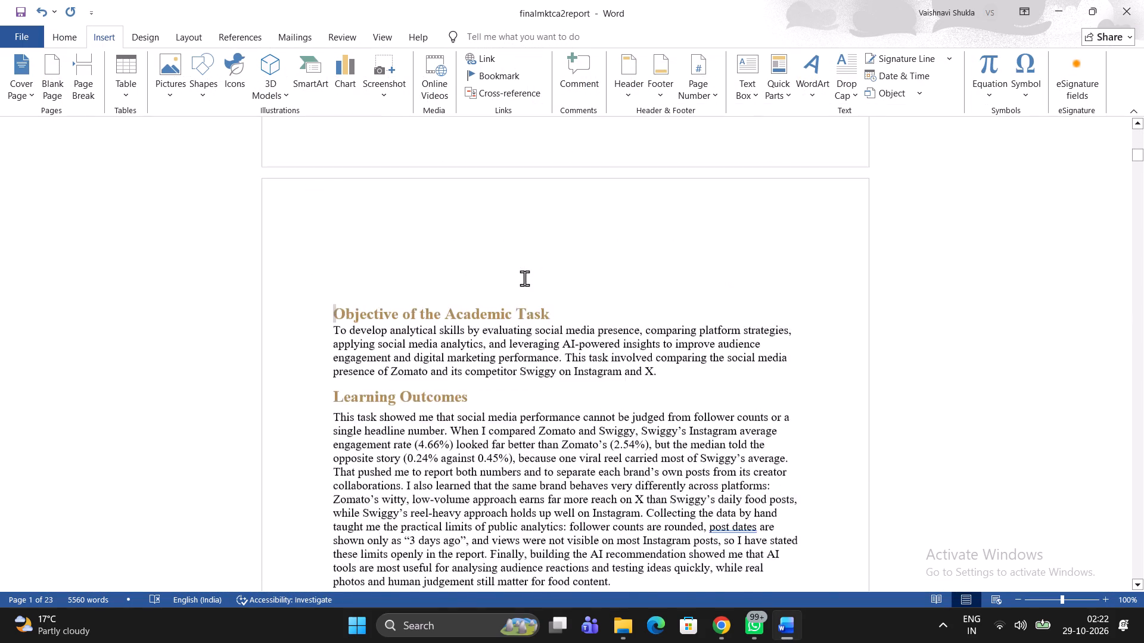
scroll(524, 278, down, 16)
scroll(524, 278, up, 11)
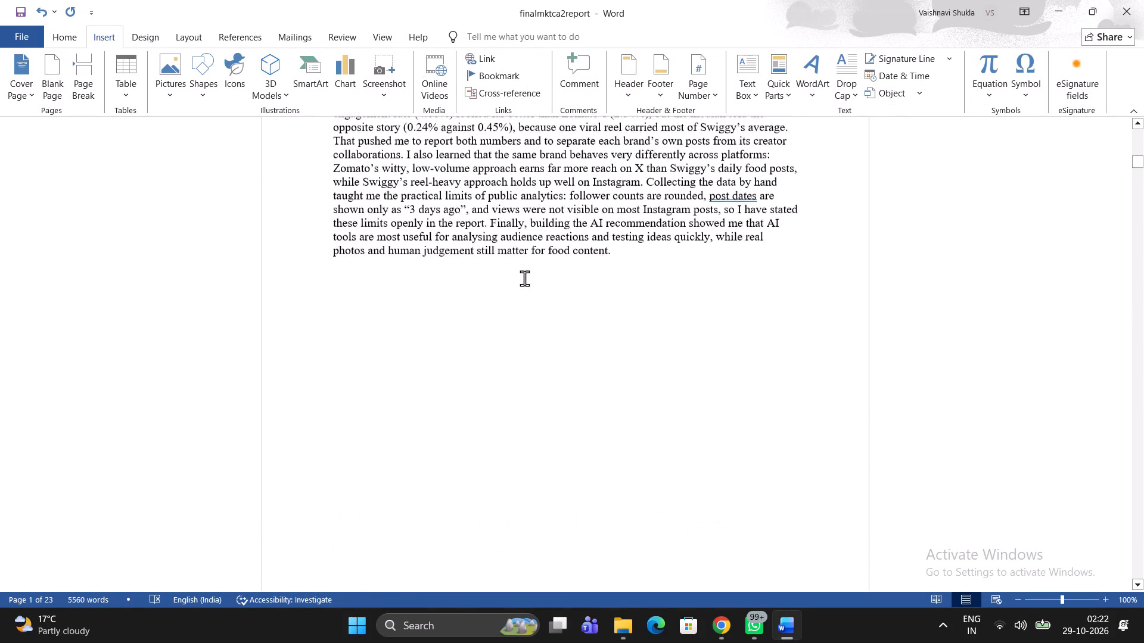
scroll(524, 278, up, 6)
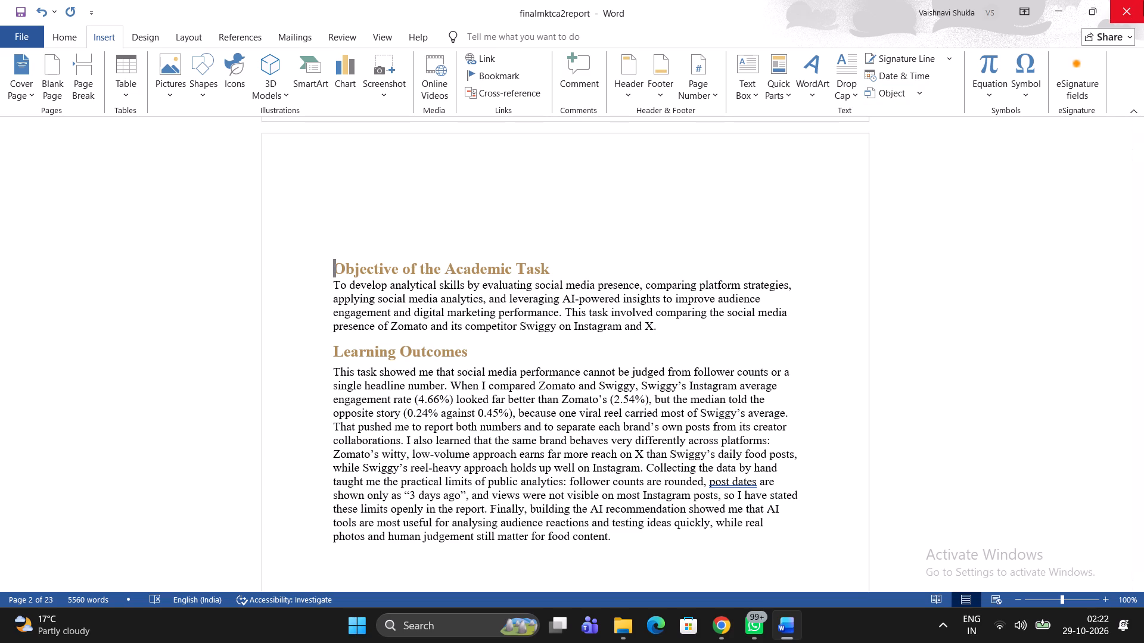
Save the finalmktca2report document.
key(ctrl+s)
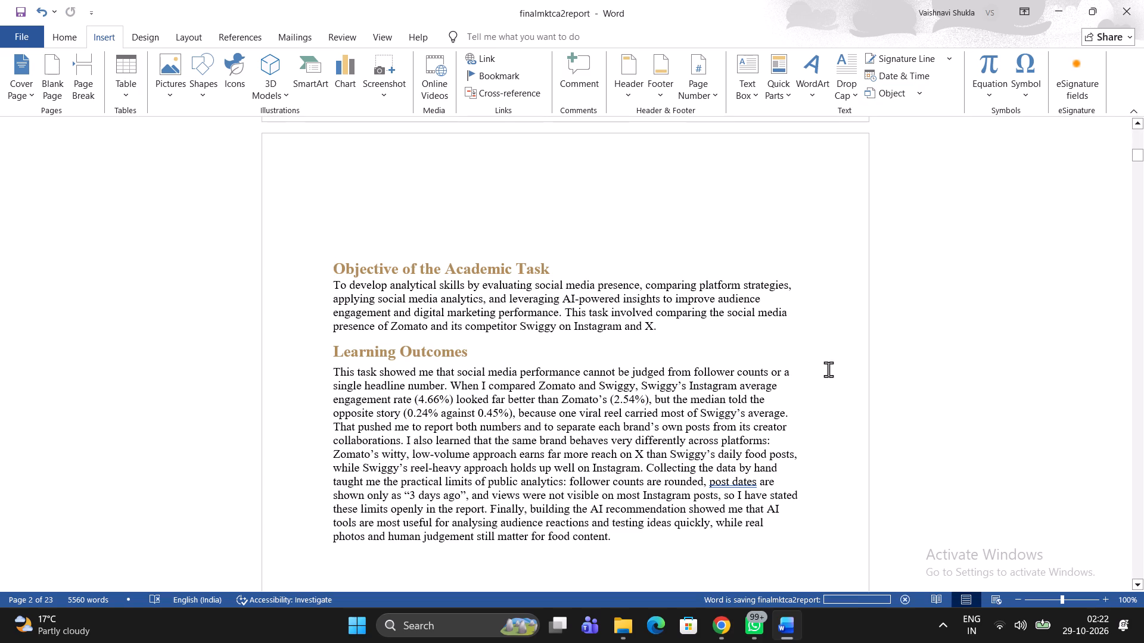